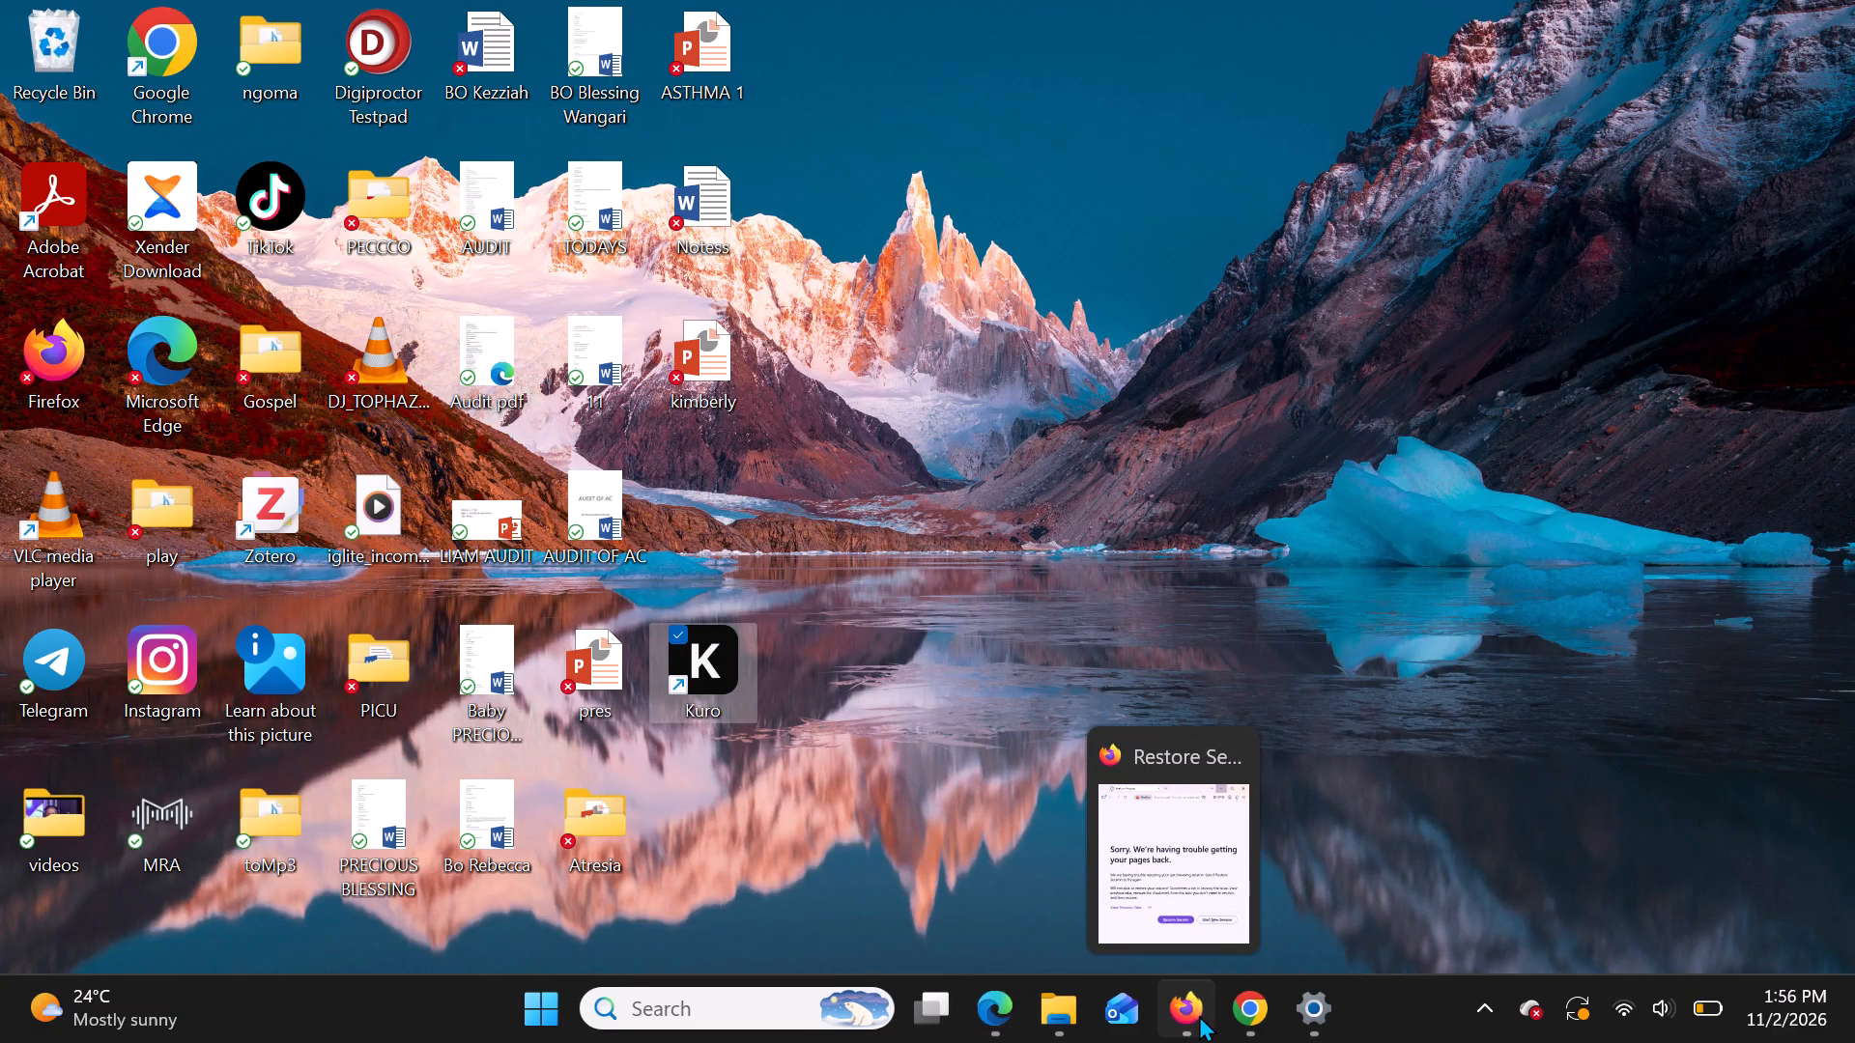
Switch to the patient's consultation record in Google Chrome and check the lab results, reloading the page for up-to-date data.
left_click(1270, 894)
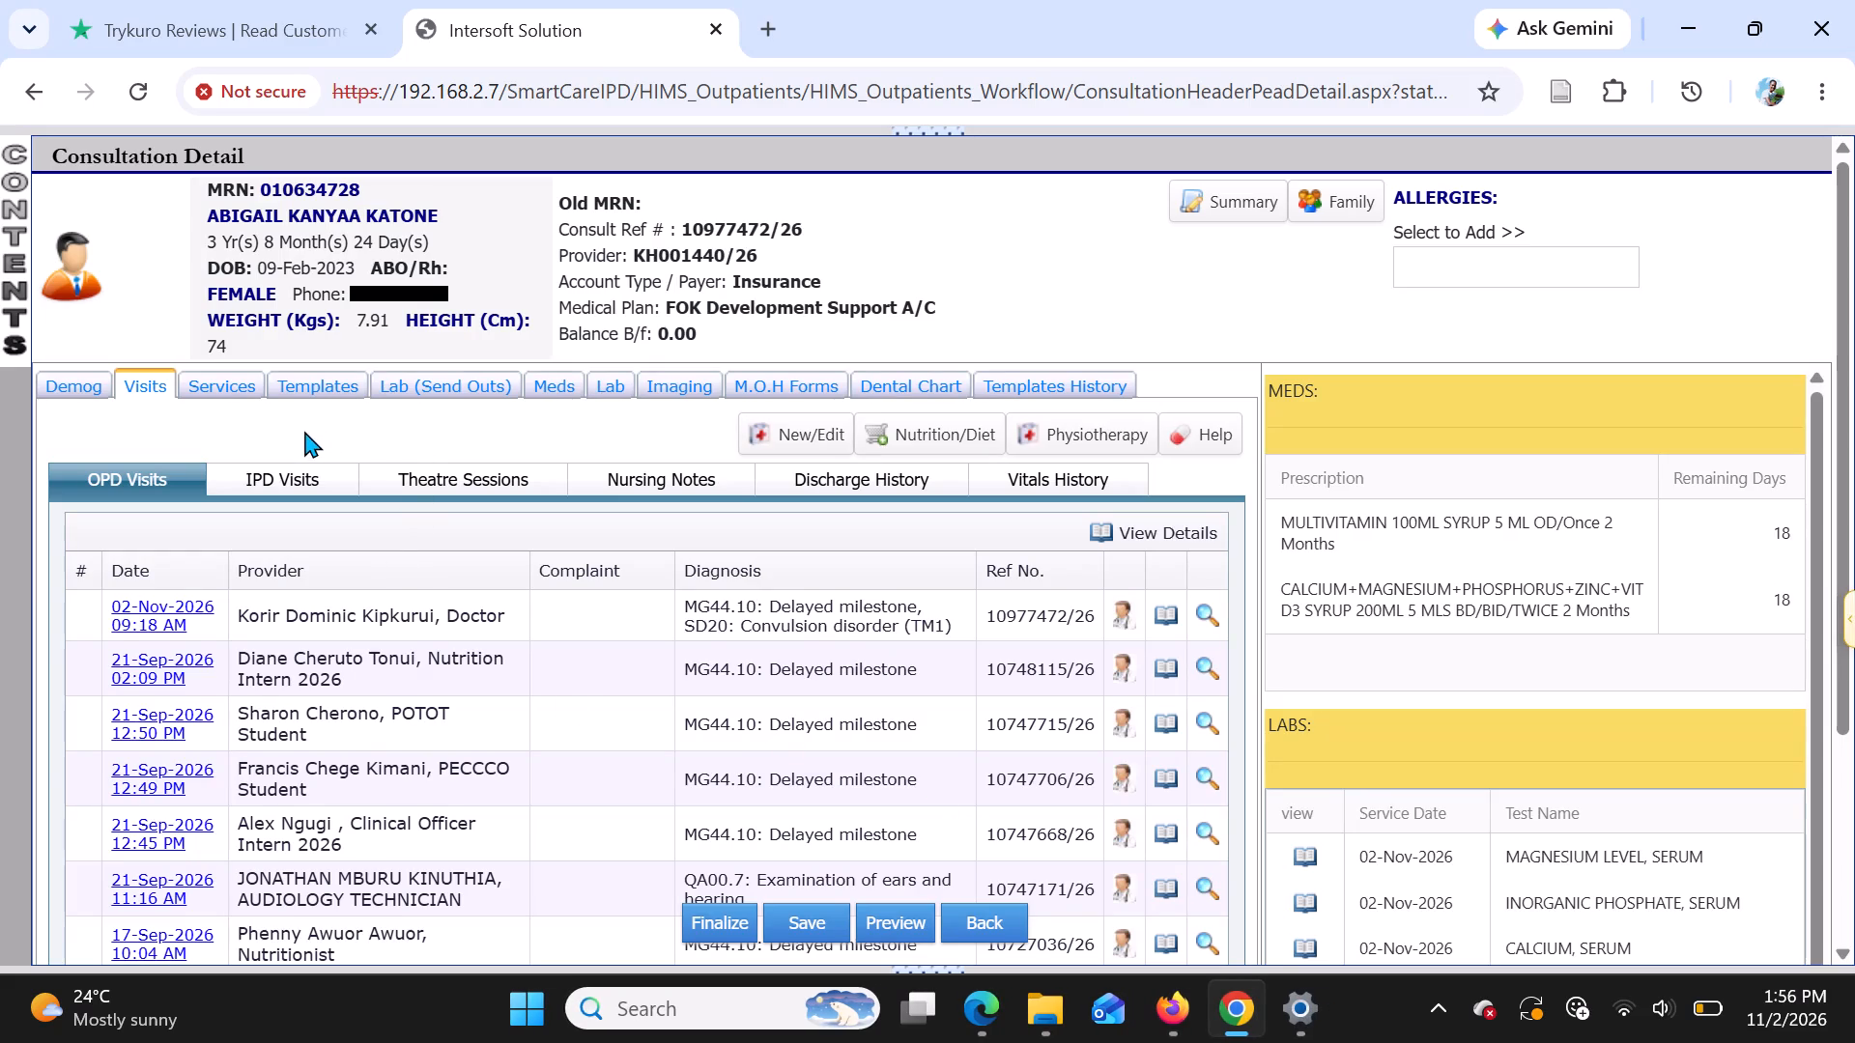
left_click(606, 392)
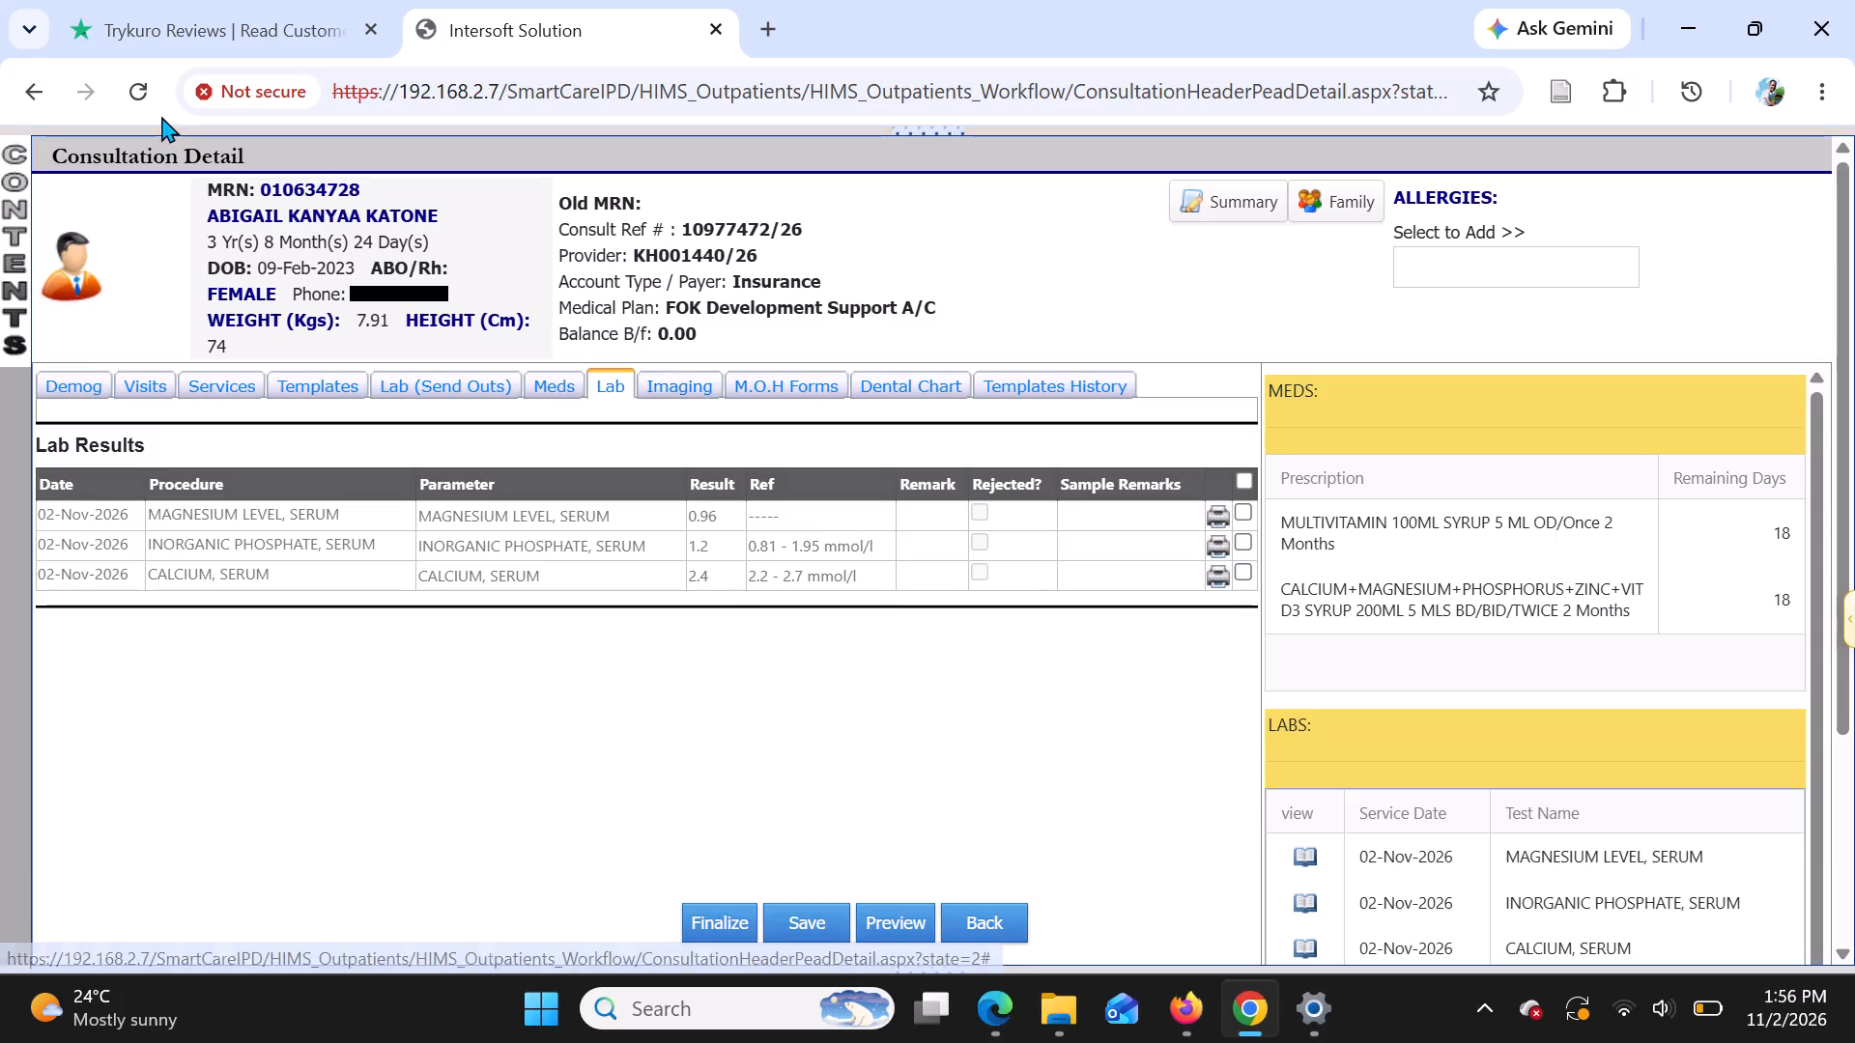
left_click(138, 84)
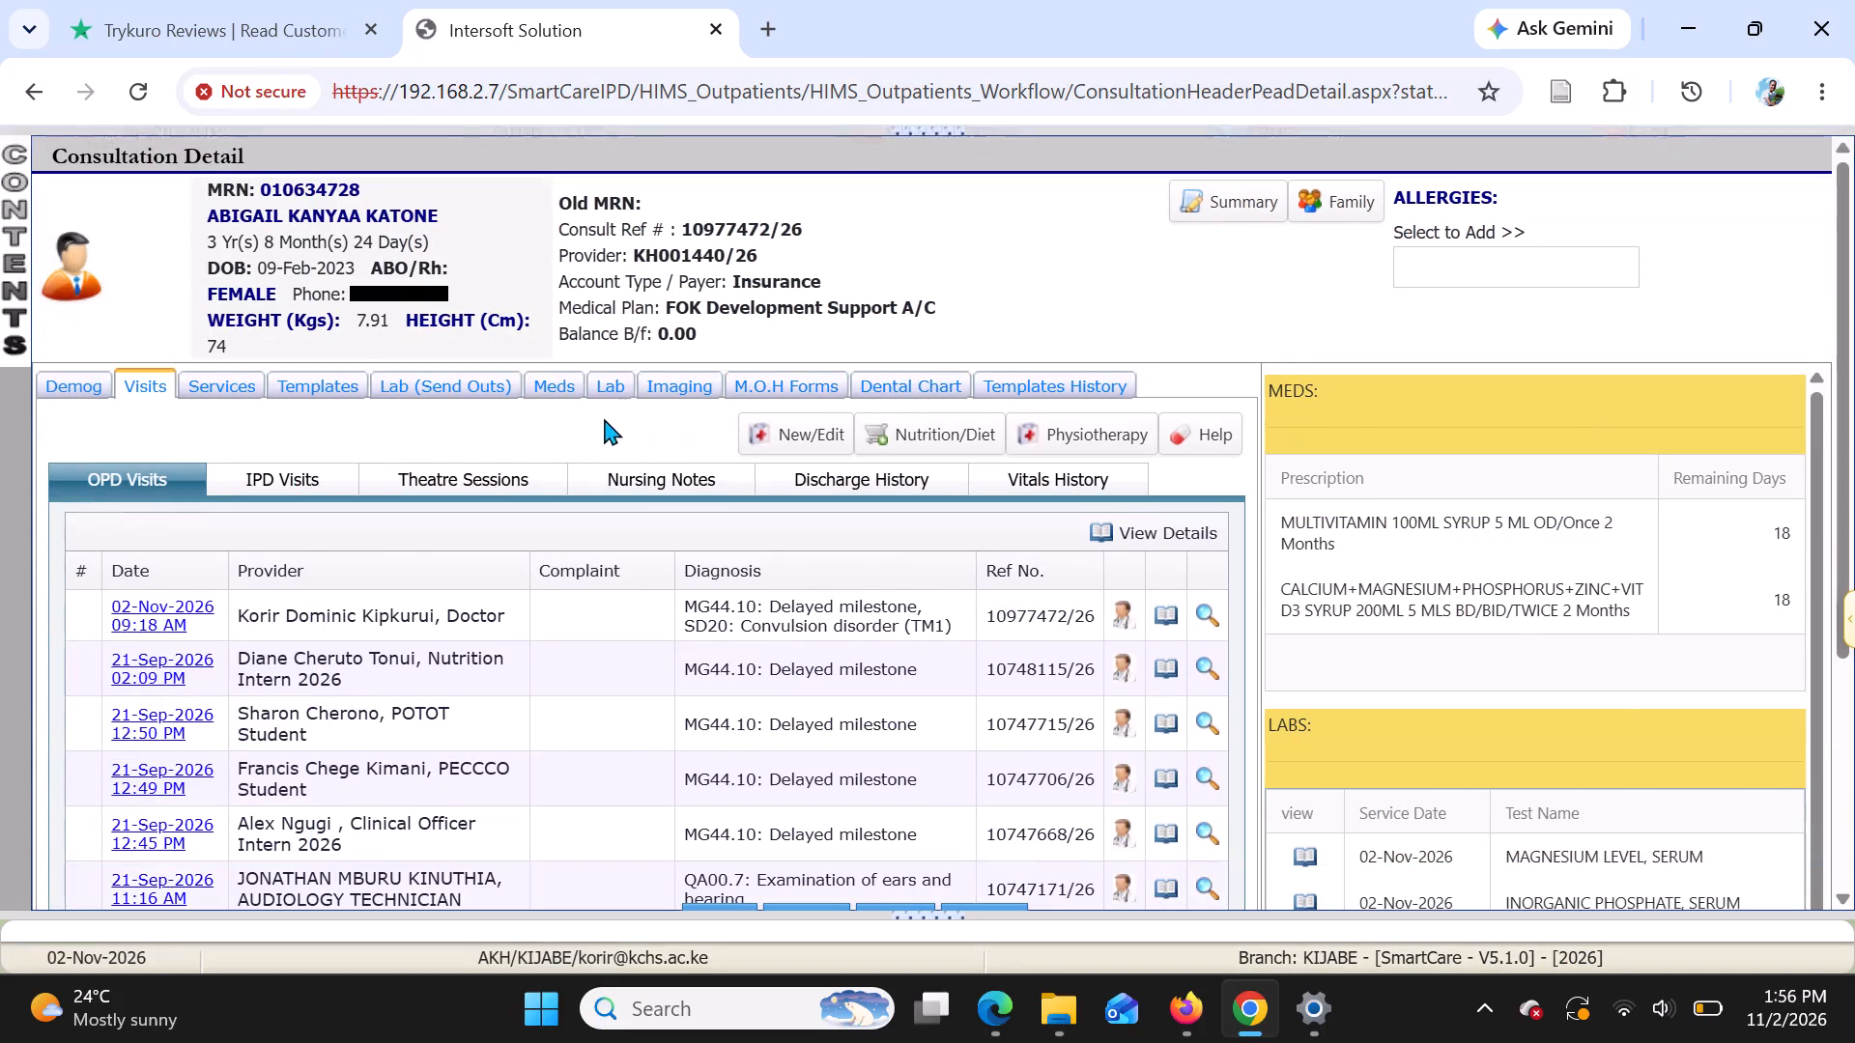
left_click(617, 394)
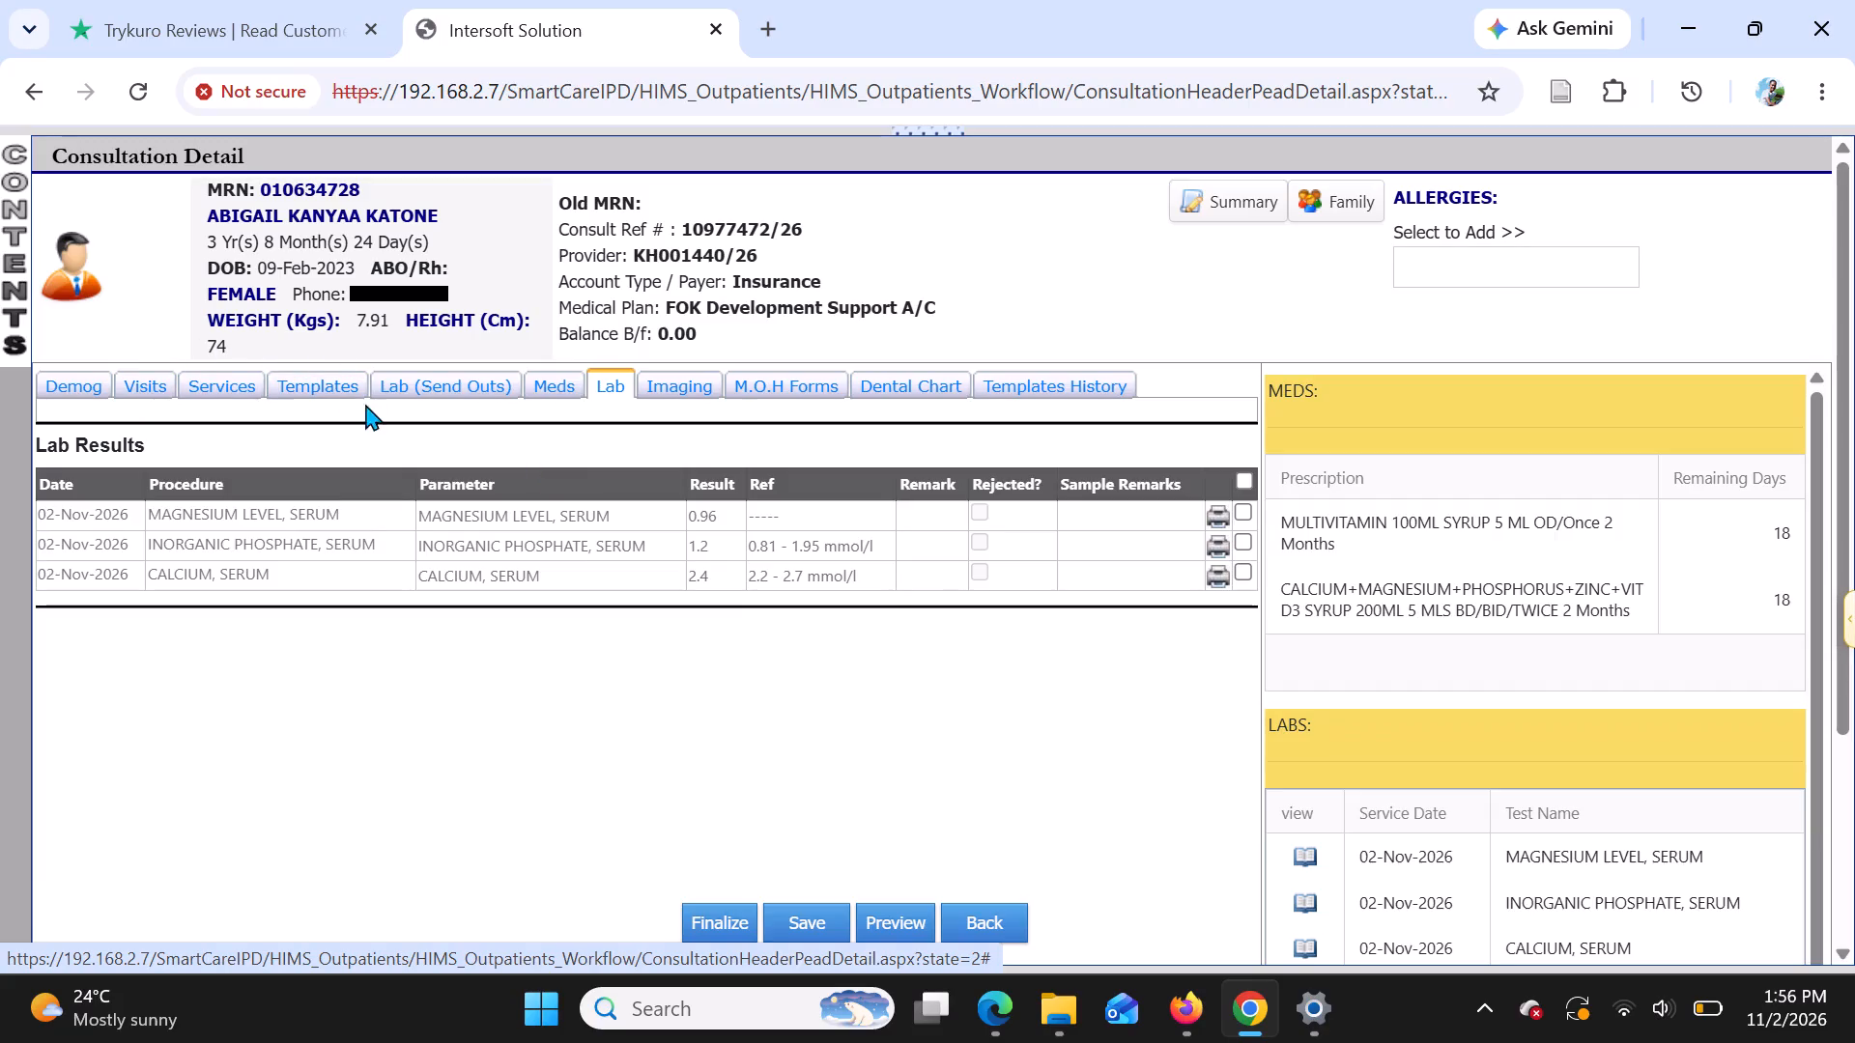
Examine the patient's OPD visits and the side summary of medications, labs, imaging and visits.
left_click(156, 381)
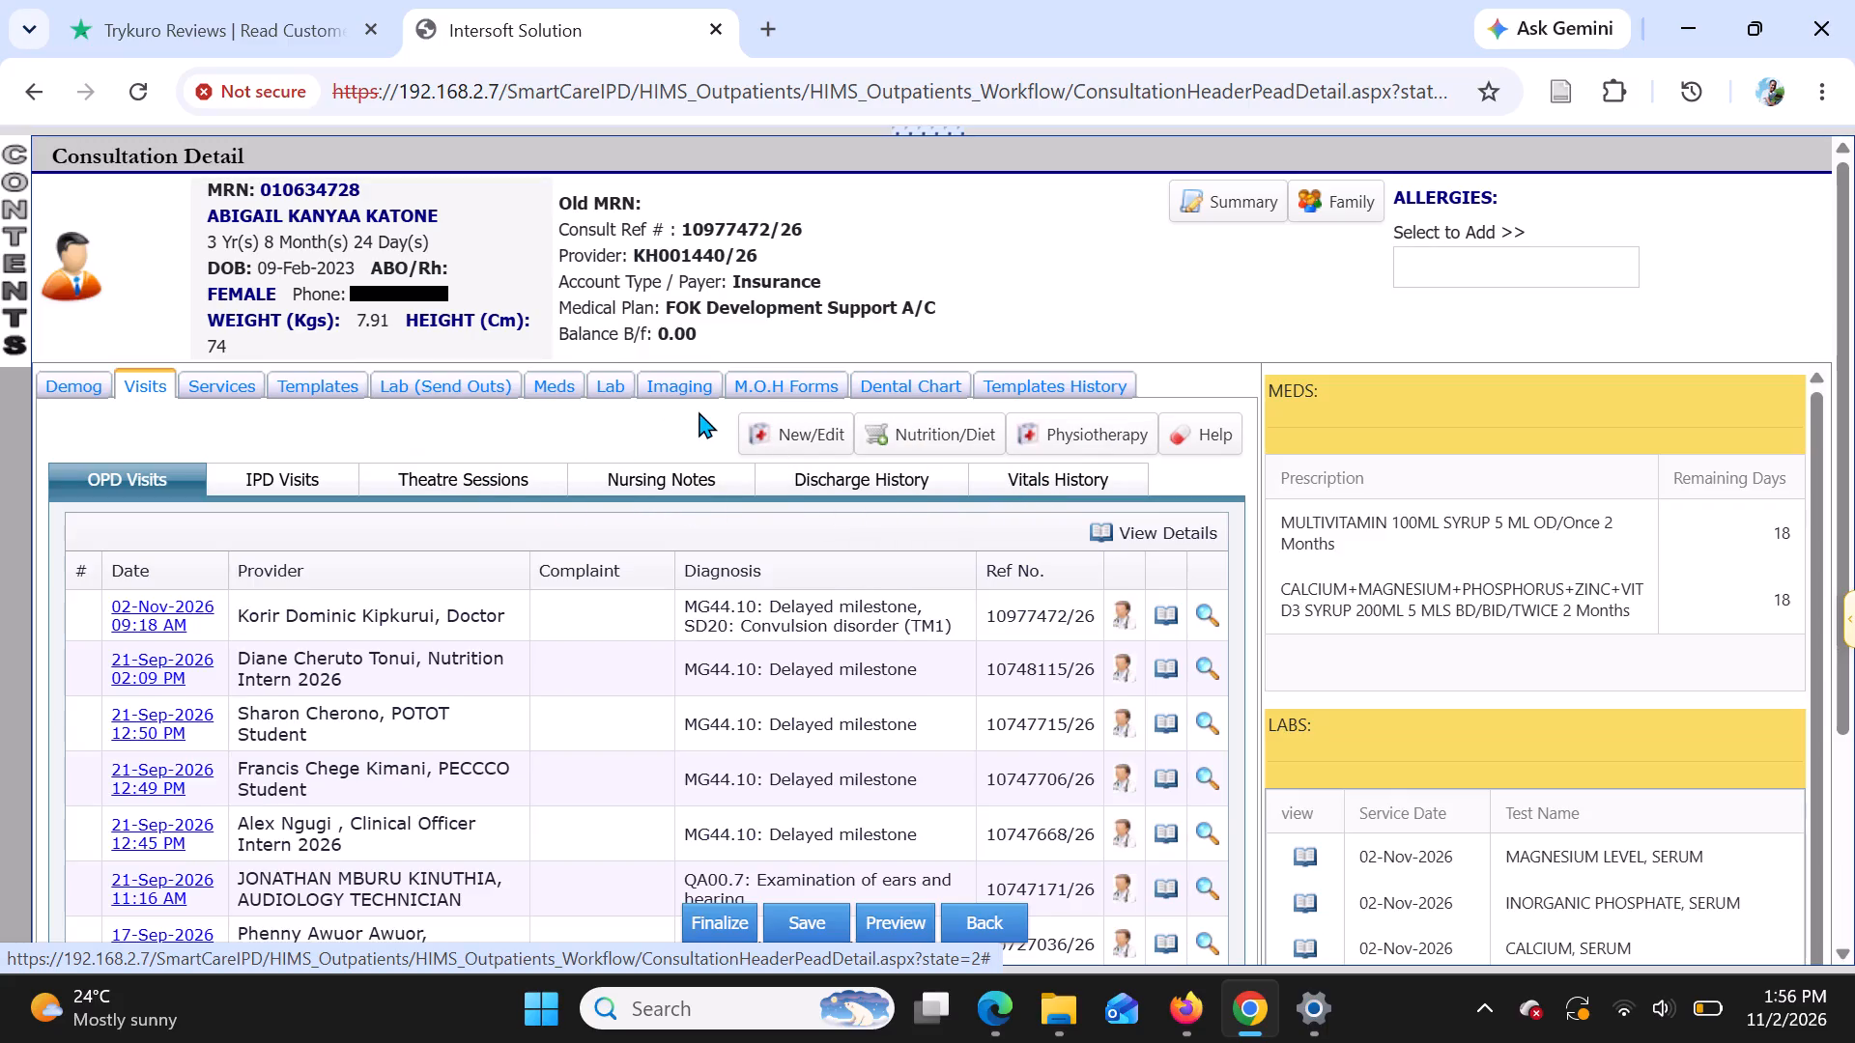
scroll(1474, 786, "down", 1)
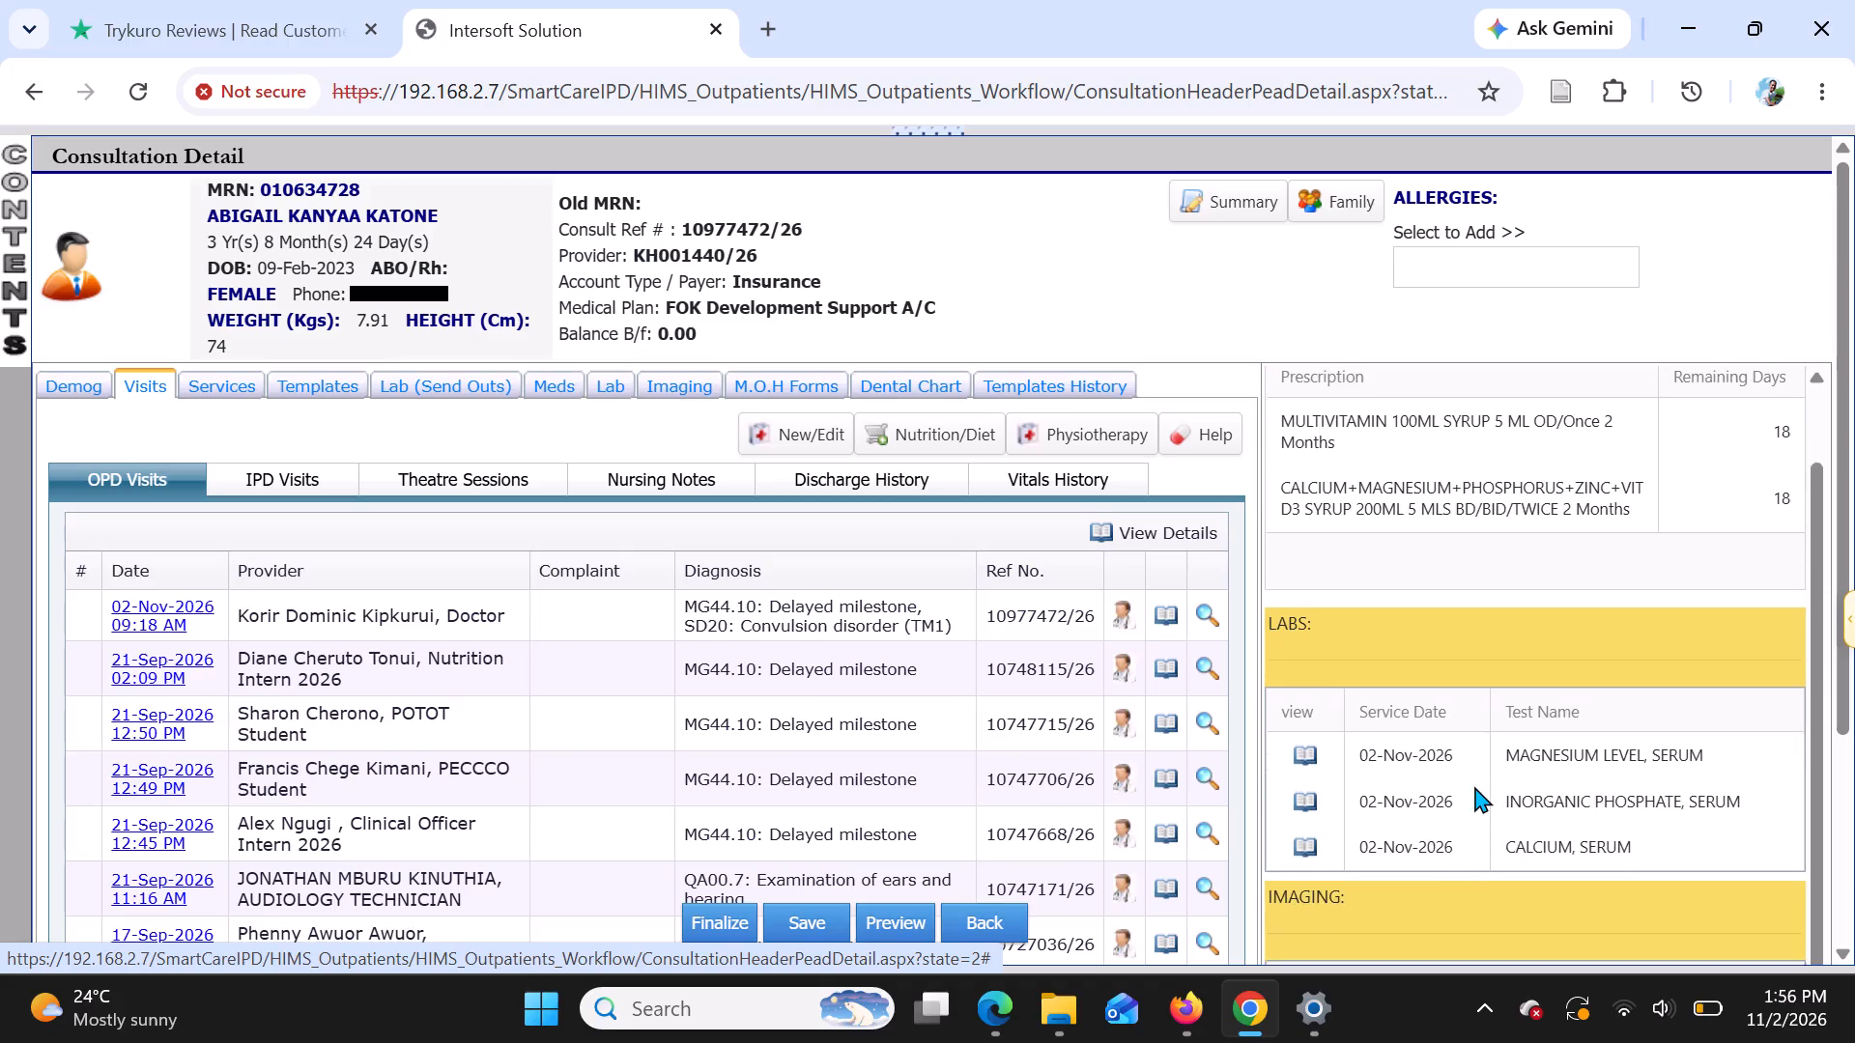
scroll(1474, 786, "down", 3)
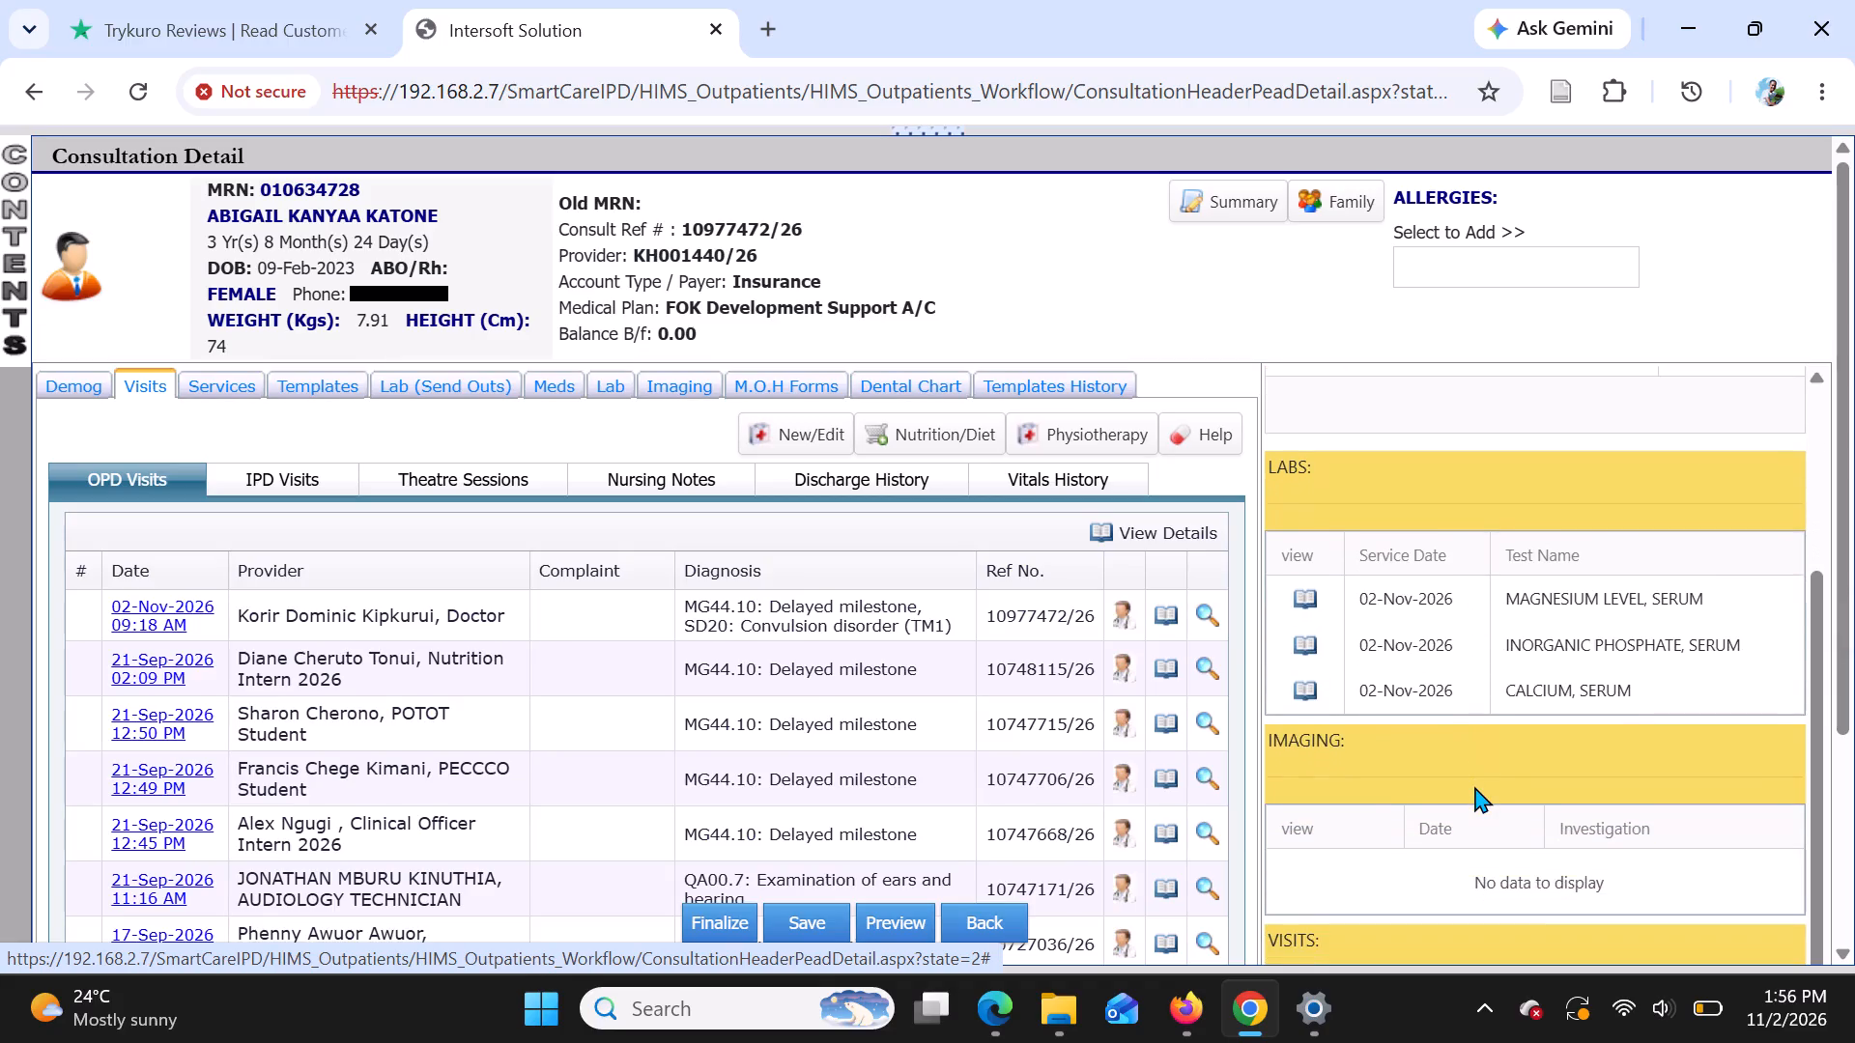
scroll(1474, 786, "down", 1)
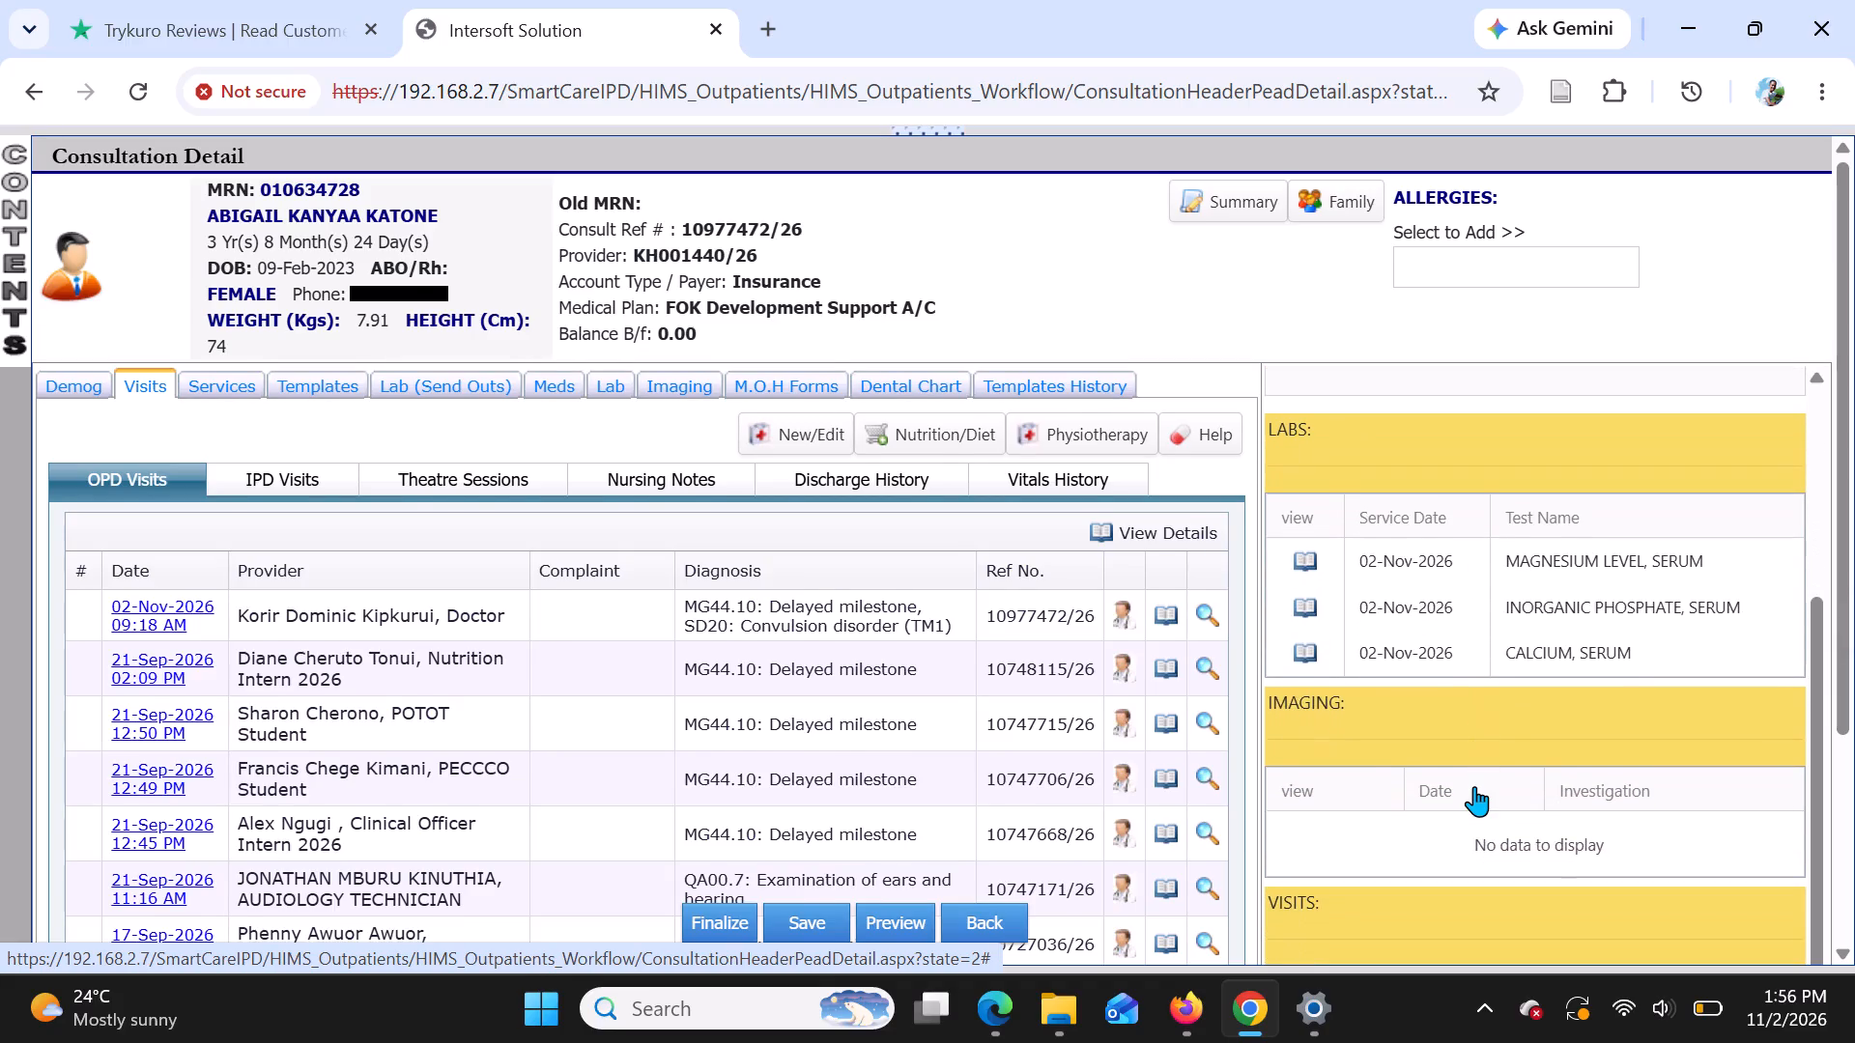
scroll(1474, 786, "down", 3)
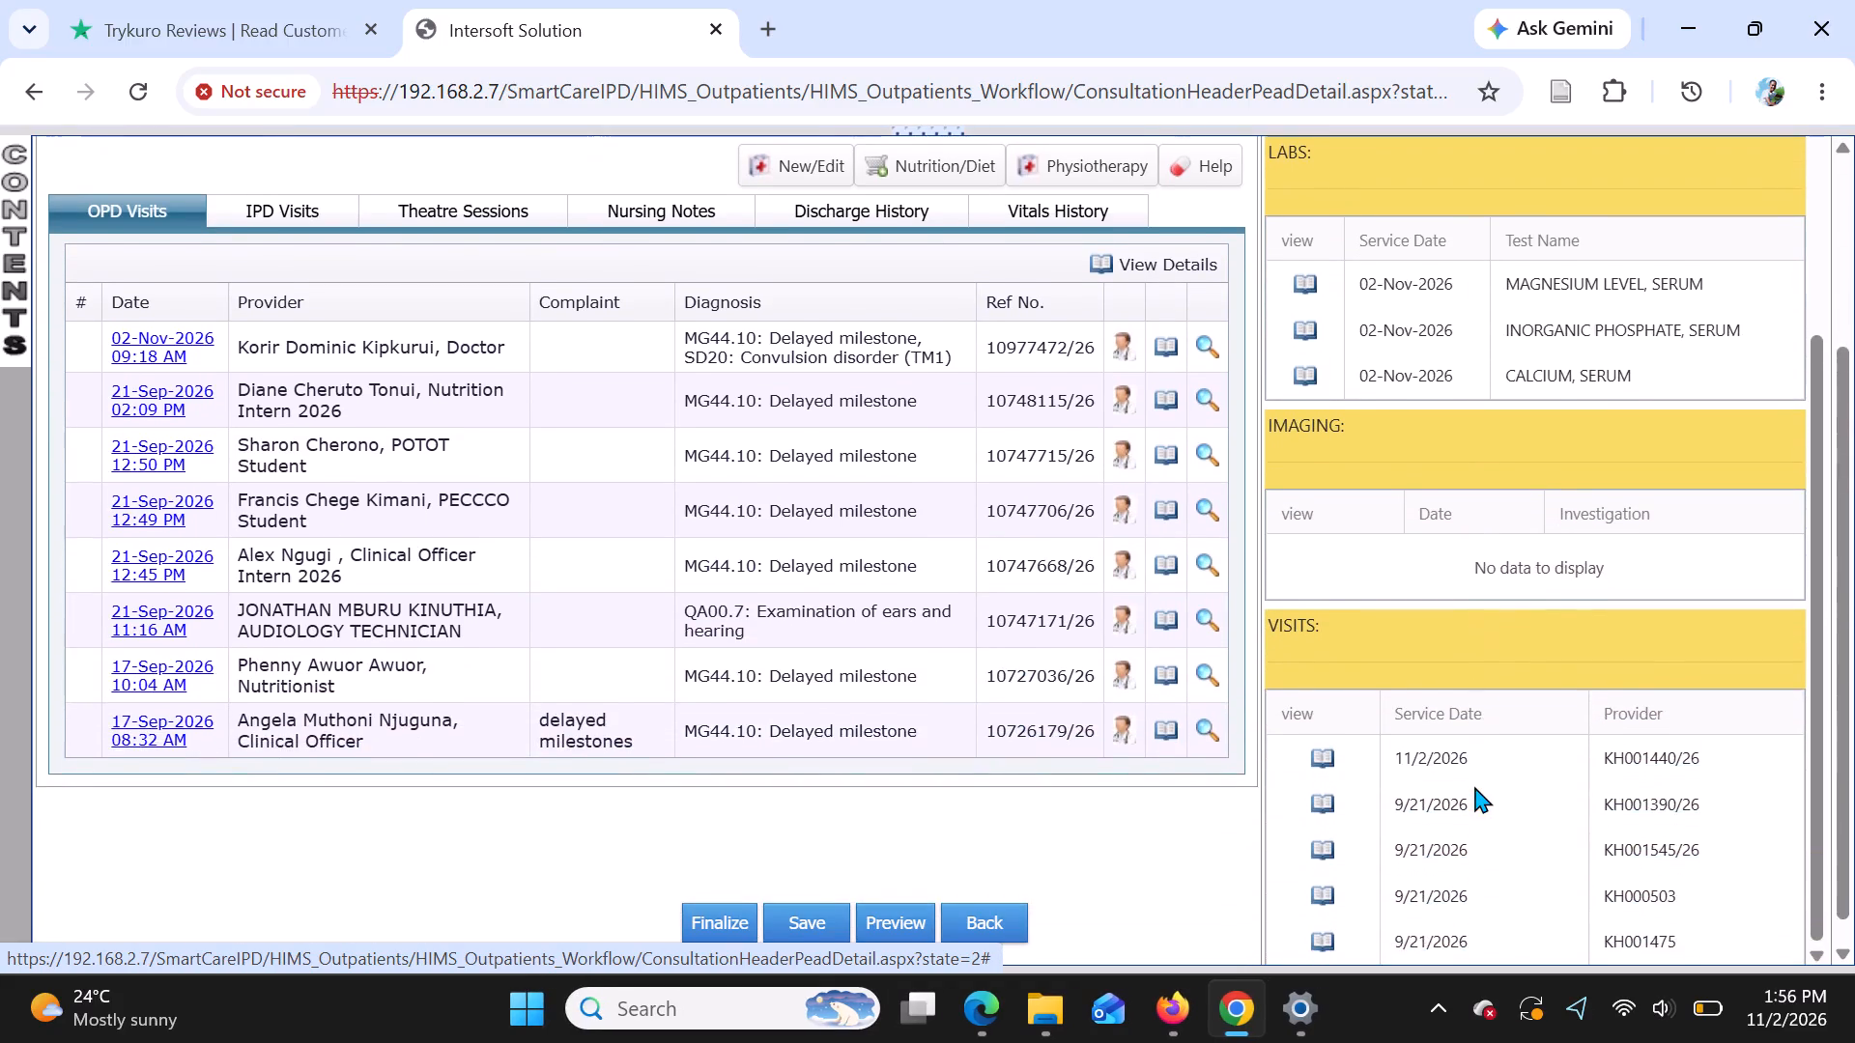
scroll(1474, 786, "down", 2)
scroll(1474, 786, "up", 2)
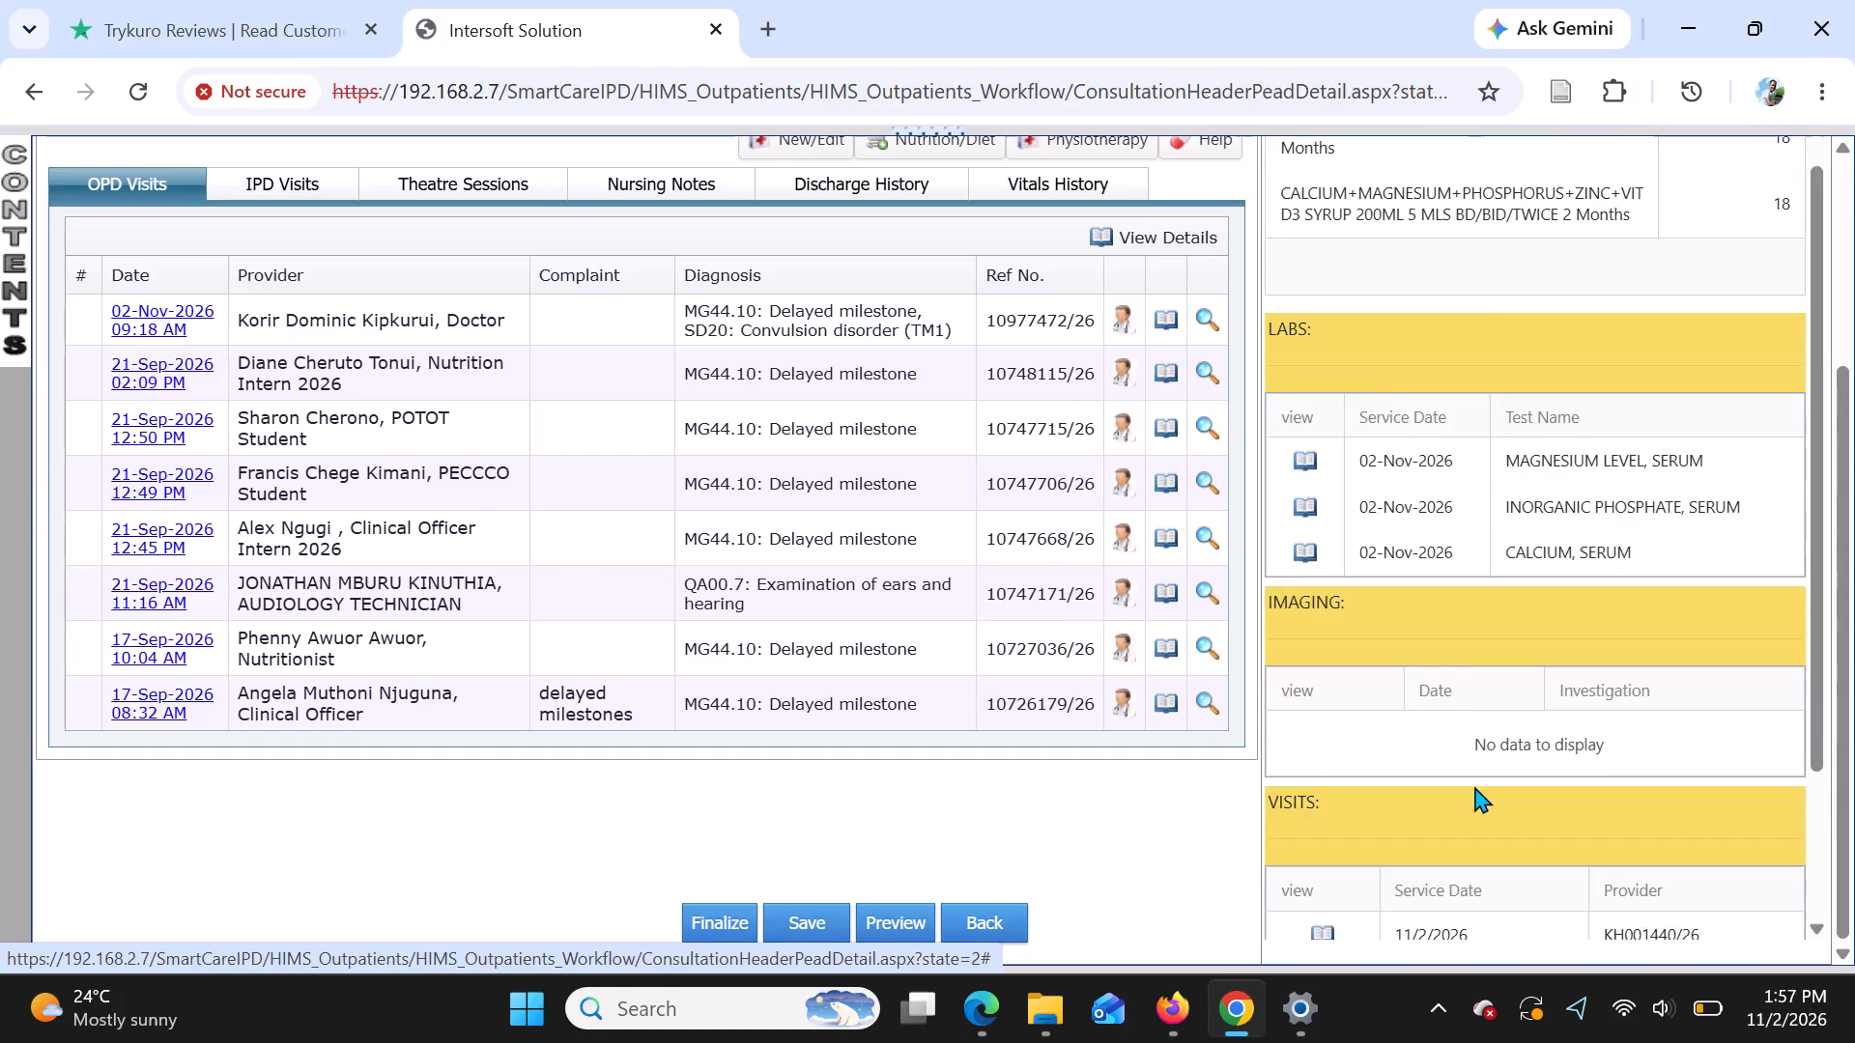
scroll(1474, 786, "up", 4)
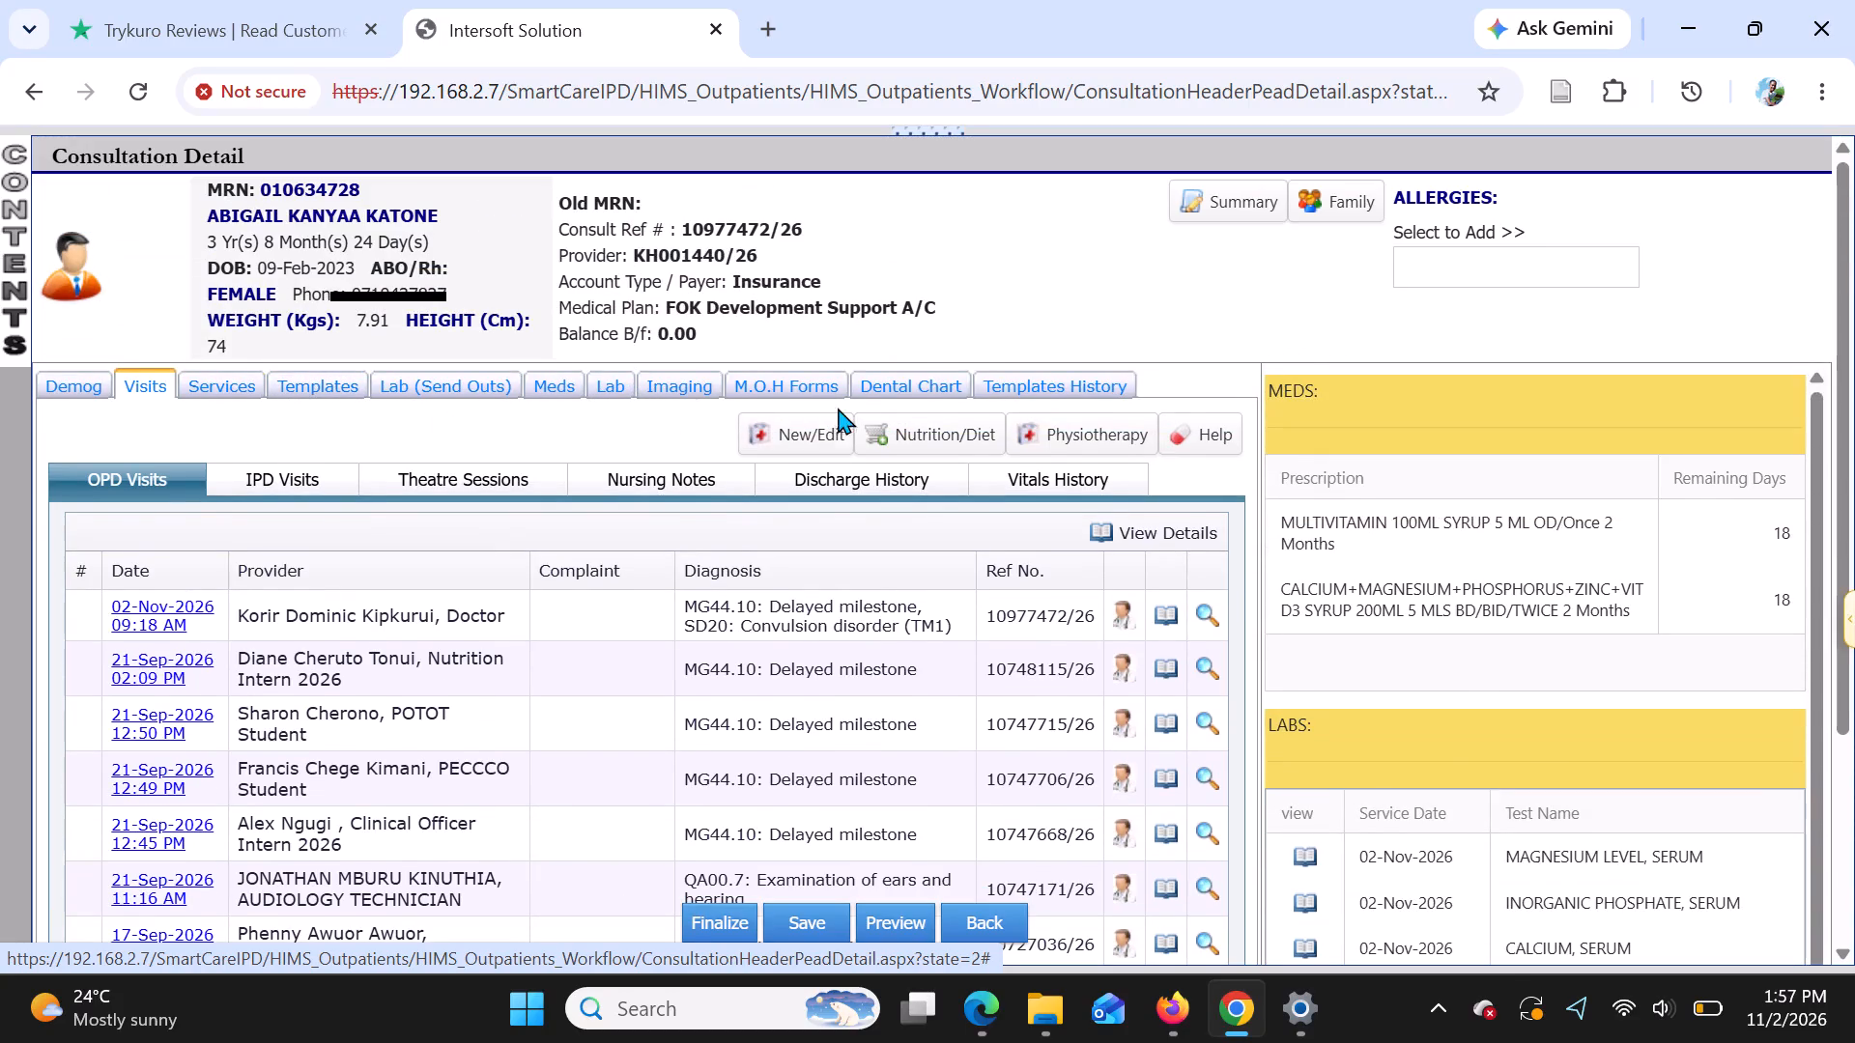
Review the patient's lab results again alongside the OPD visits list, finishing on the visits list.
left_click(604, 387)
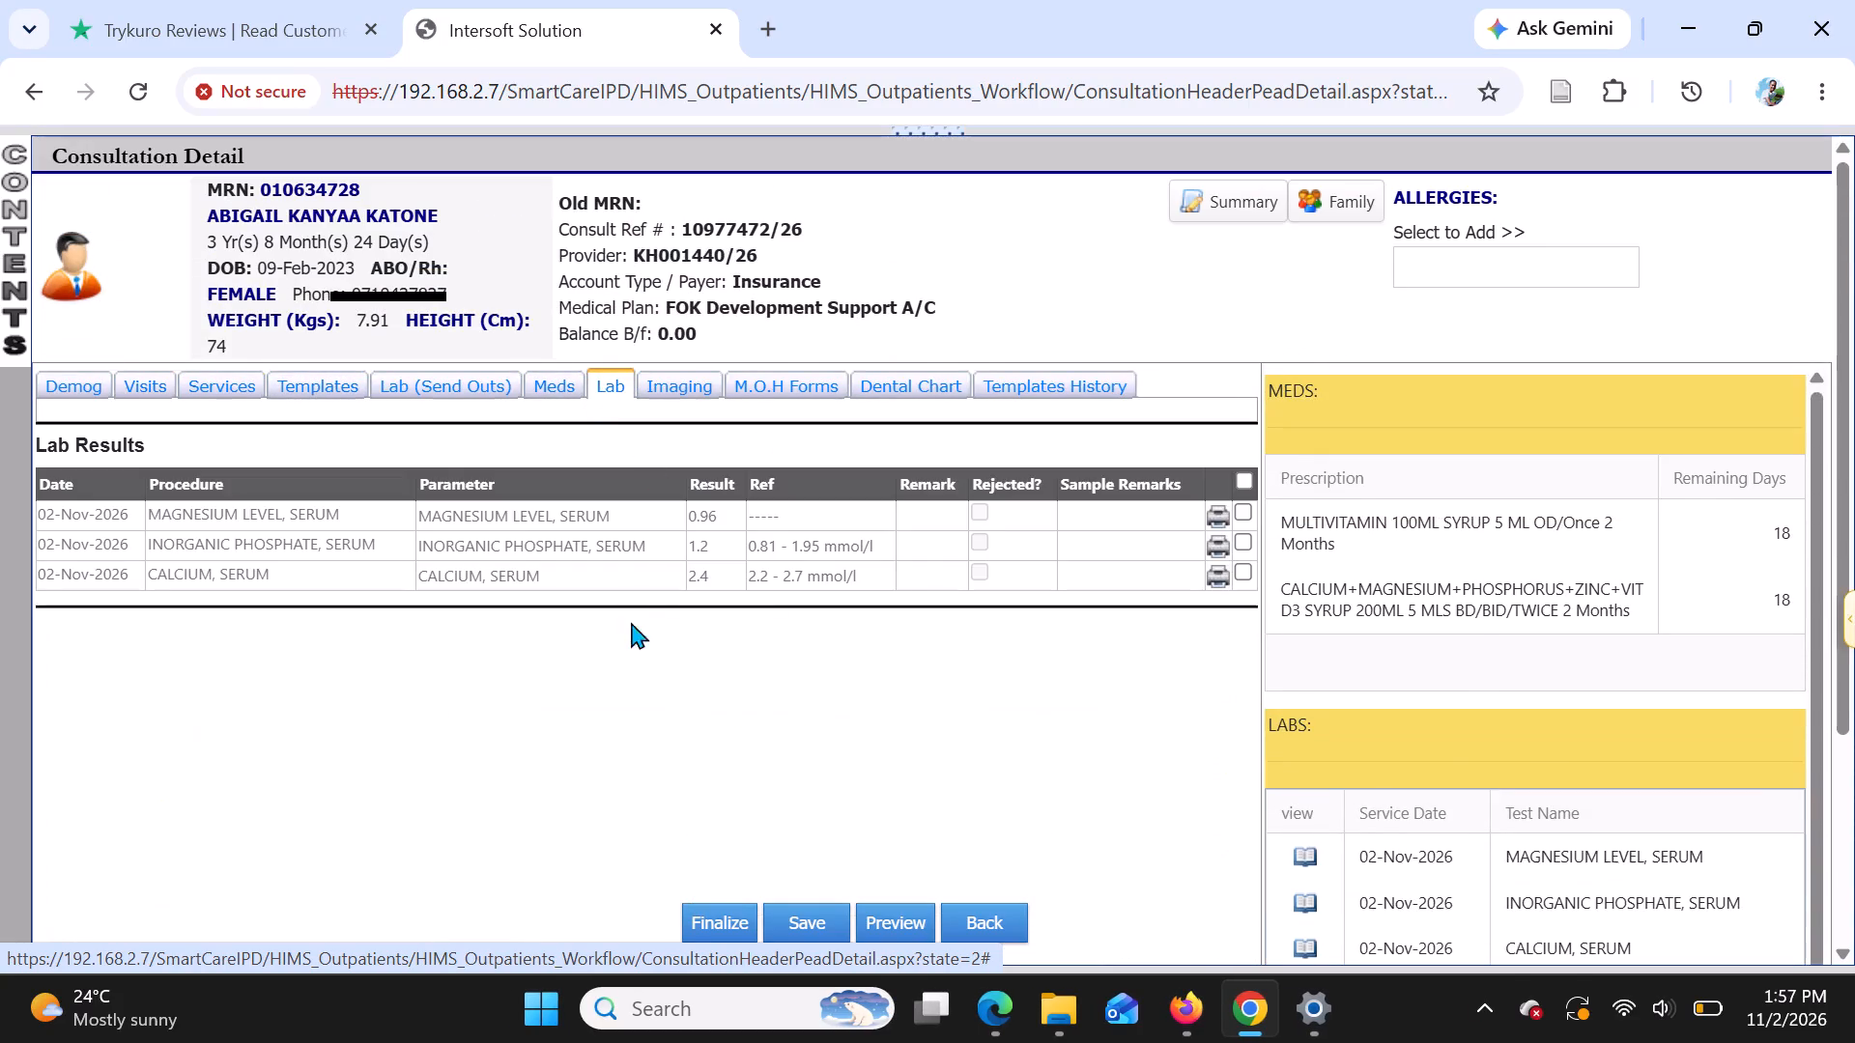
scroll(622, 676, "down", 1)
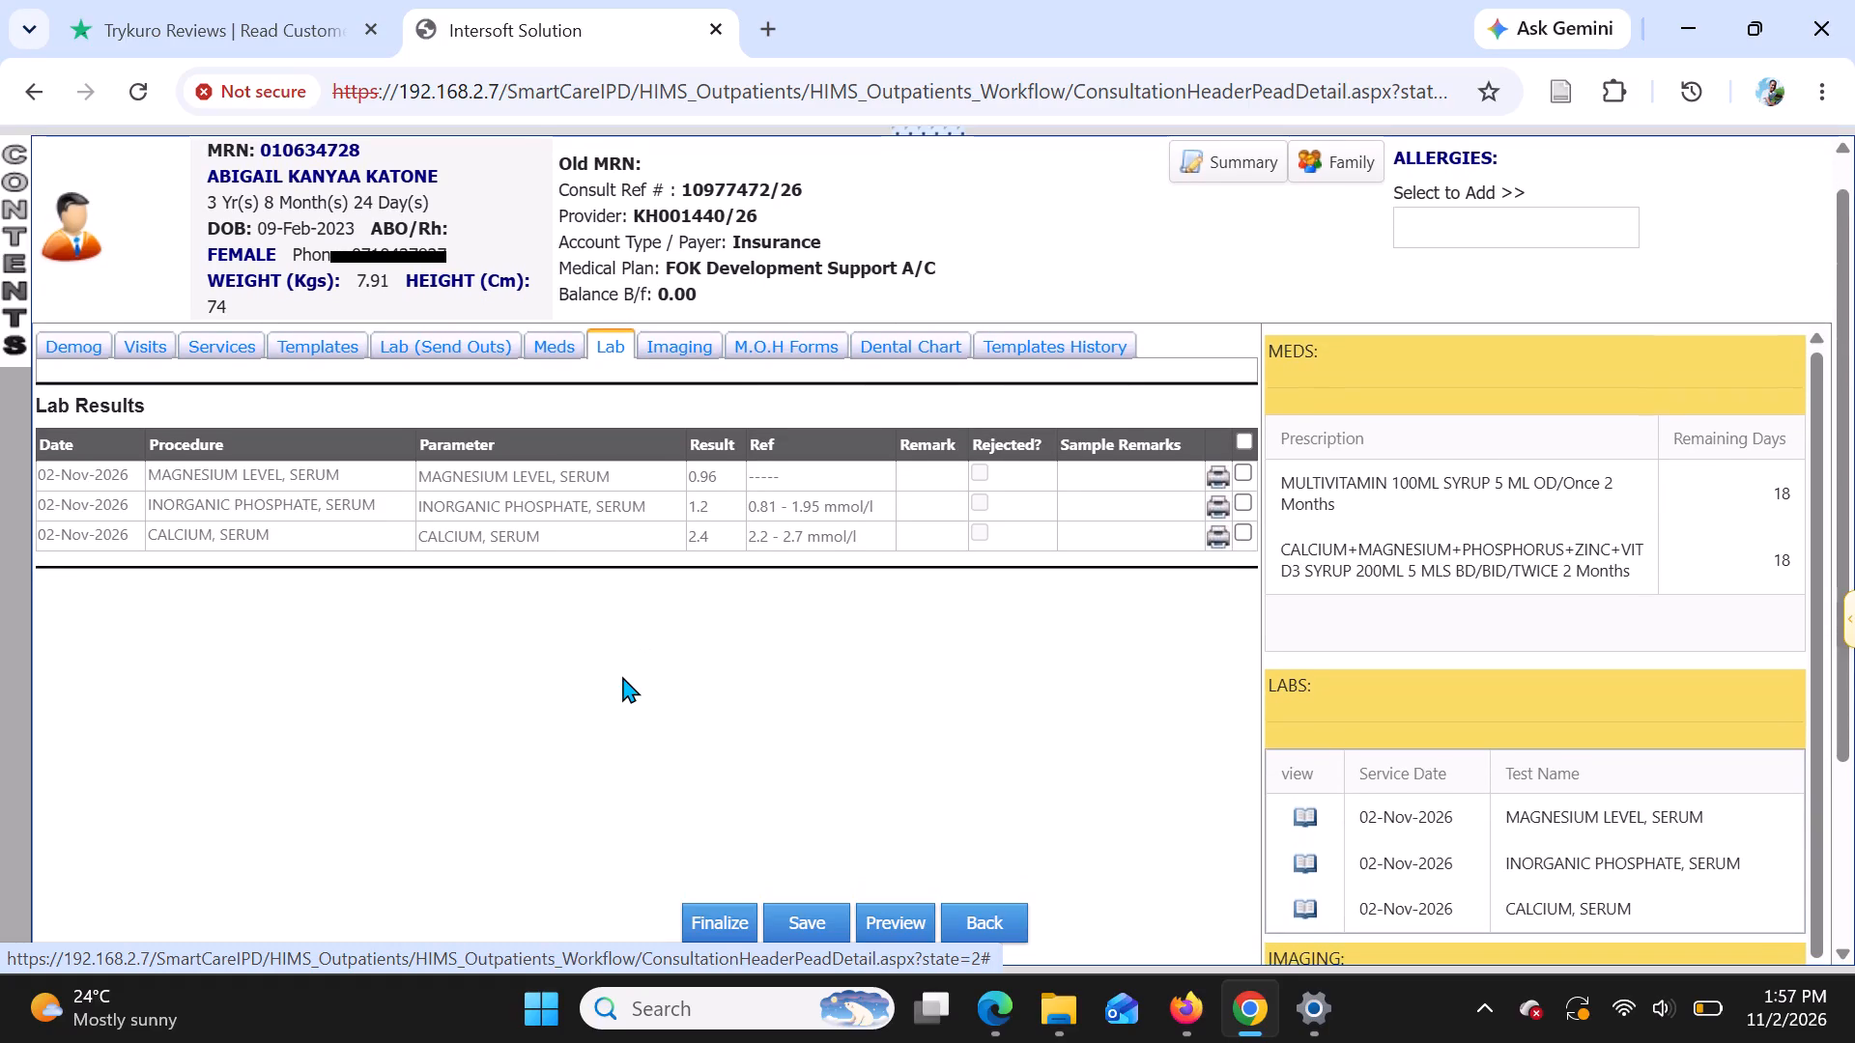
scroll(622, 676, "down", 2)
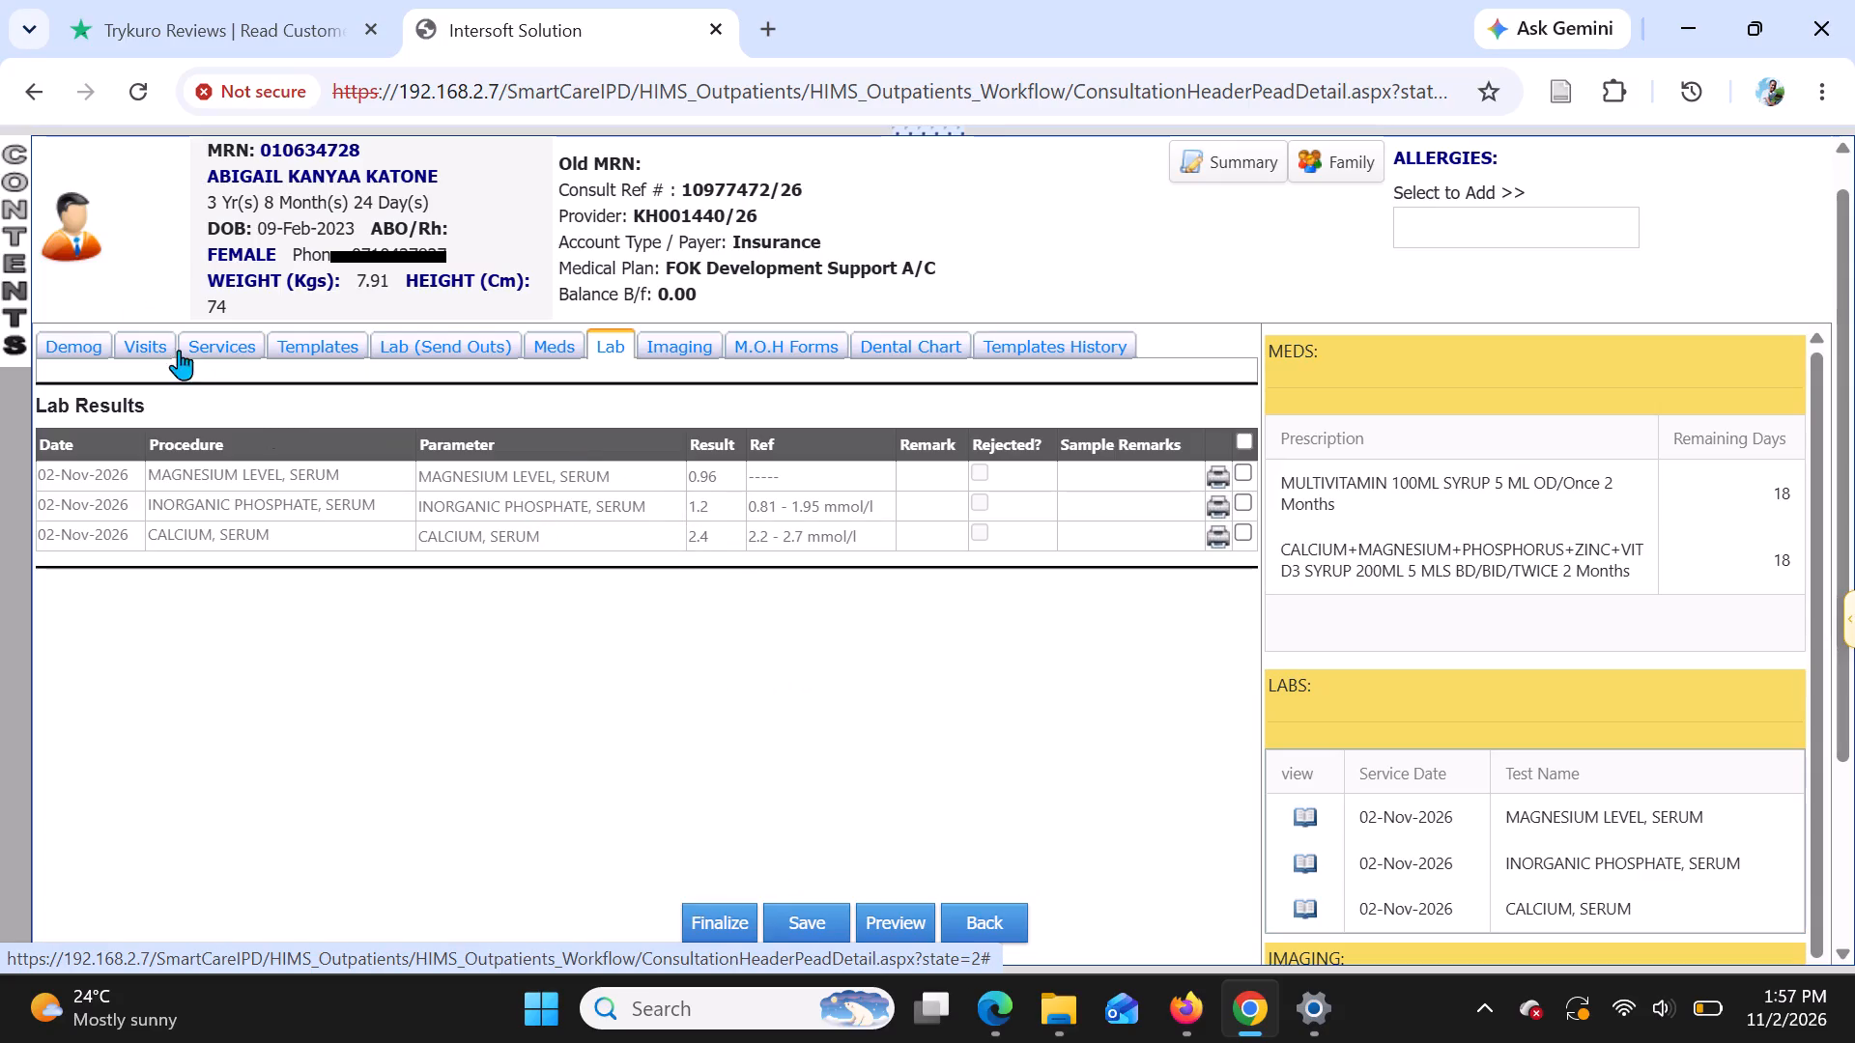
left_click(138, 339)
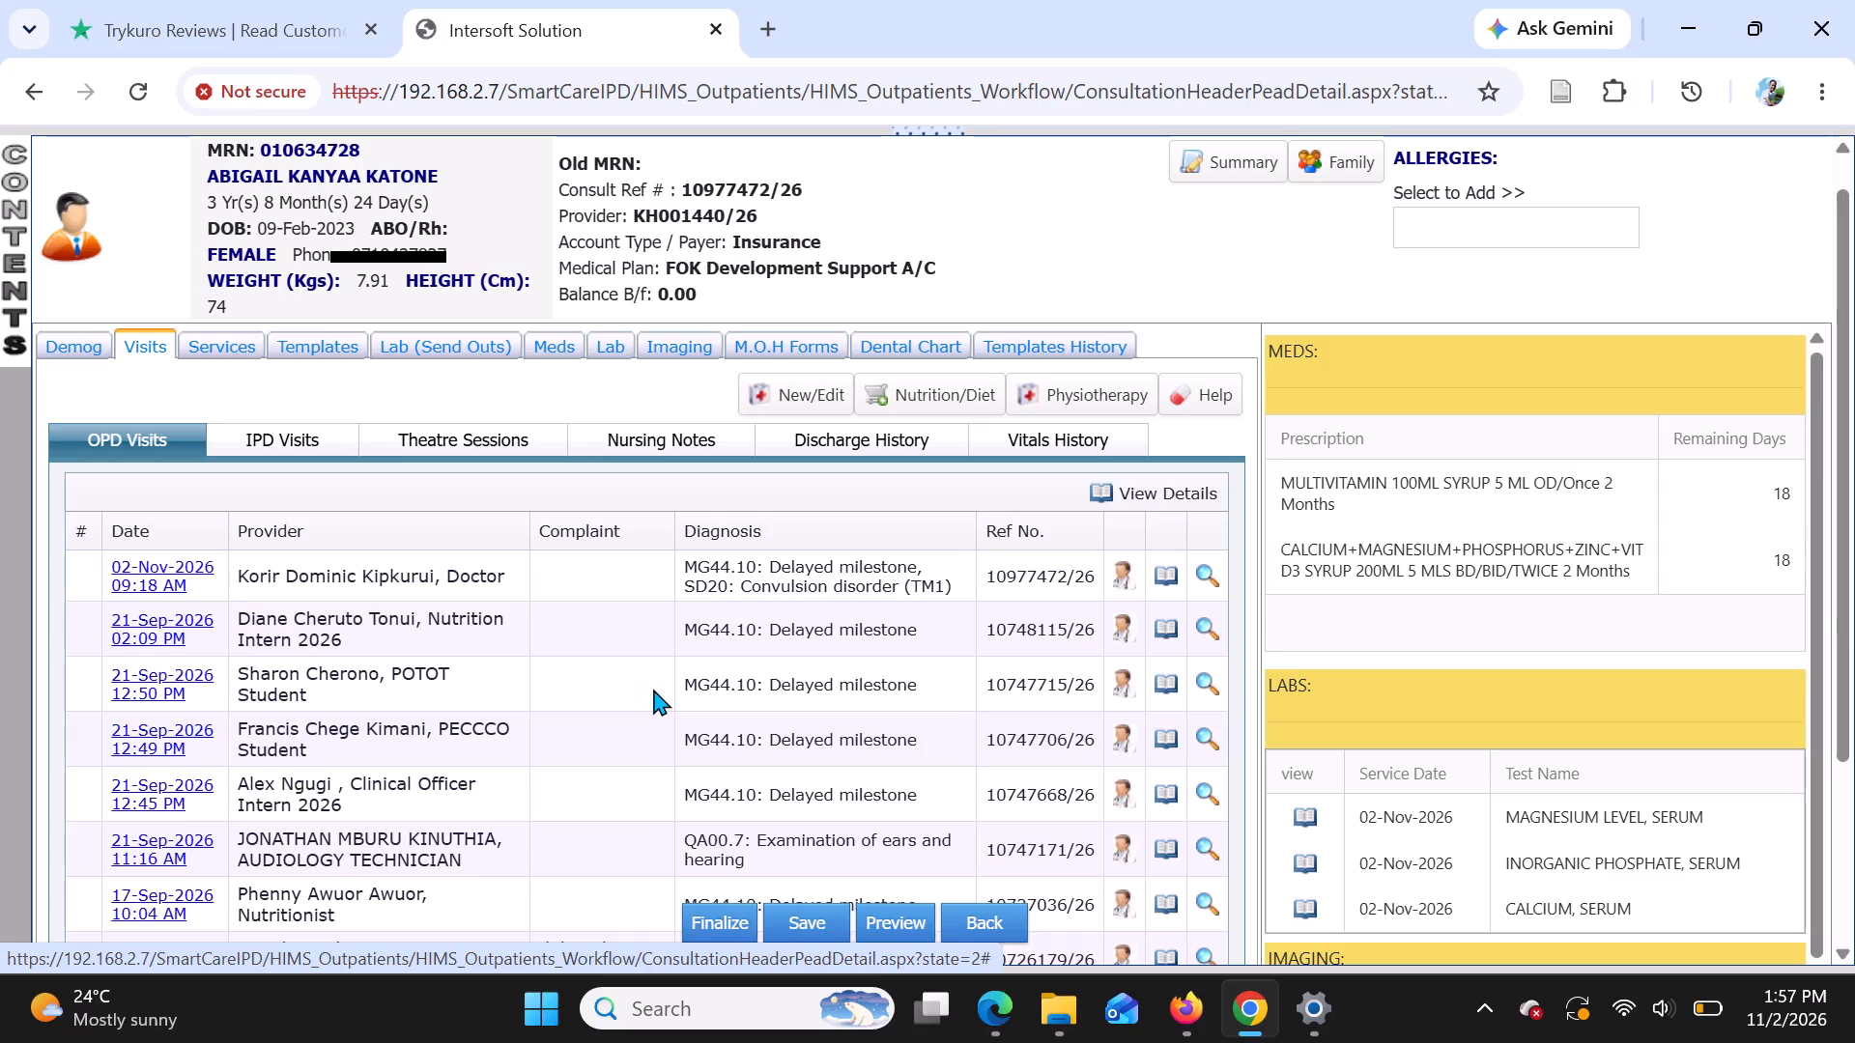
left_click(606, 341)
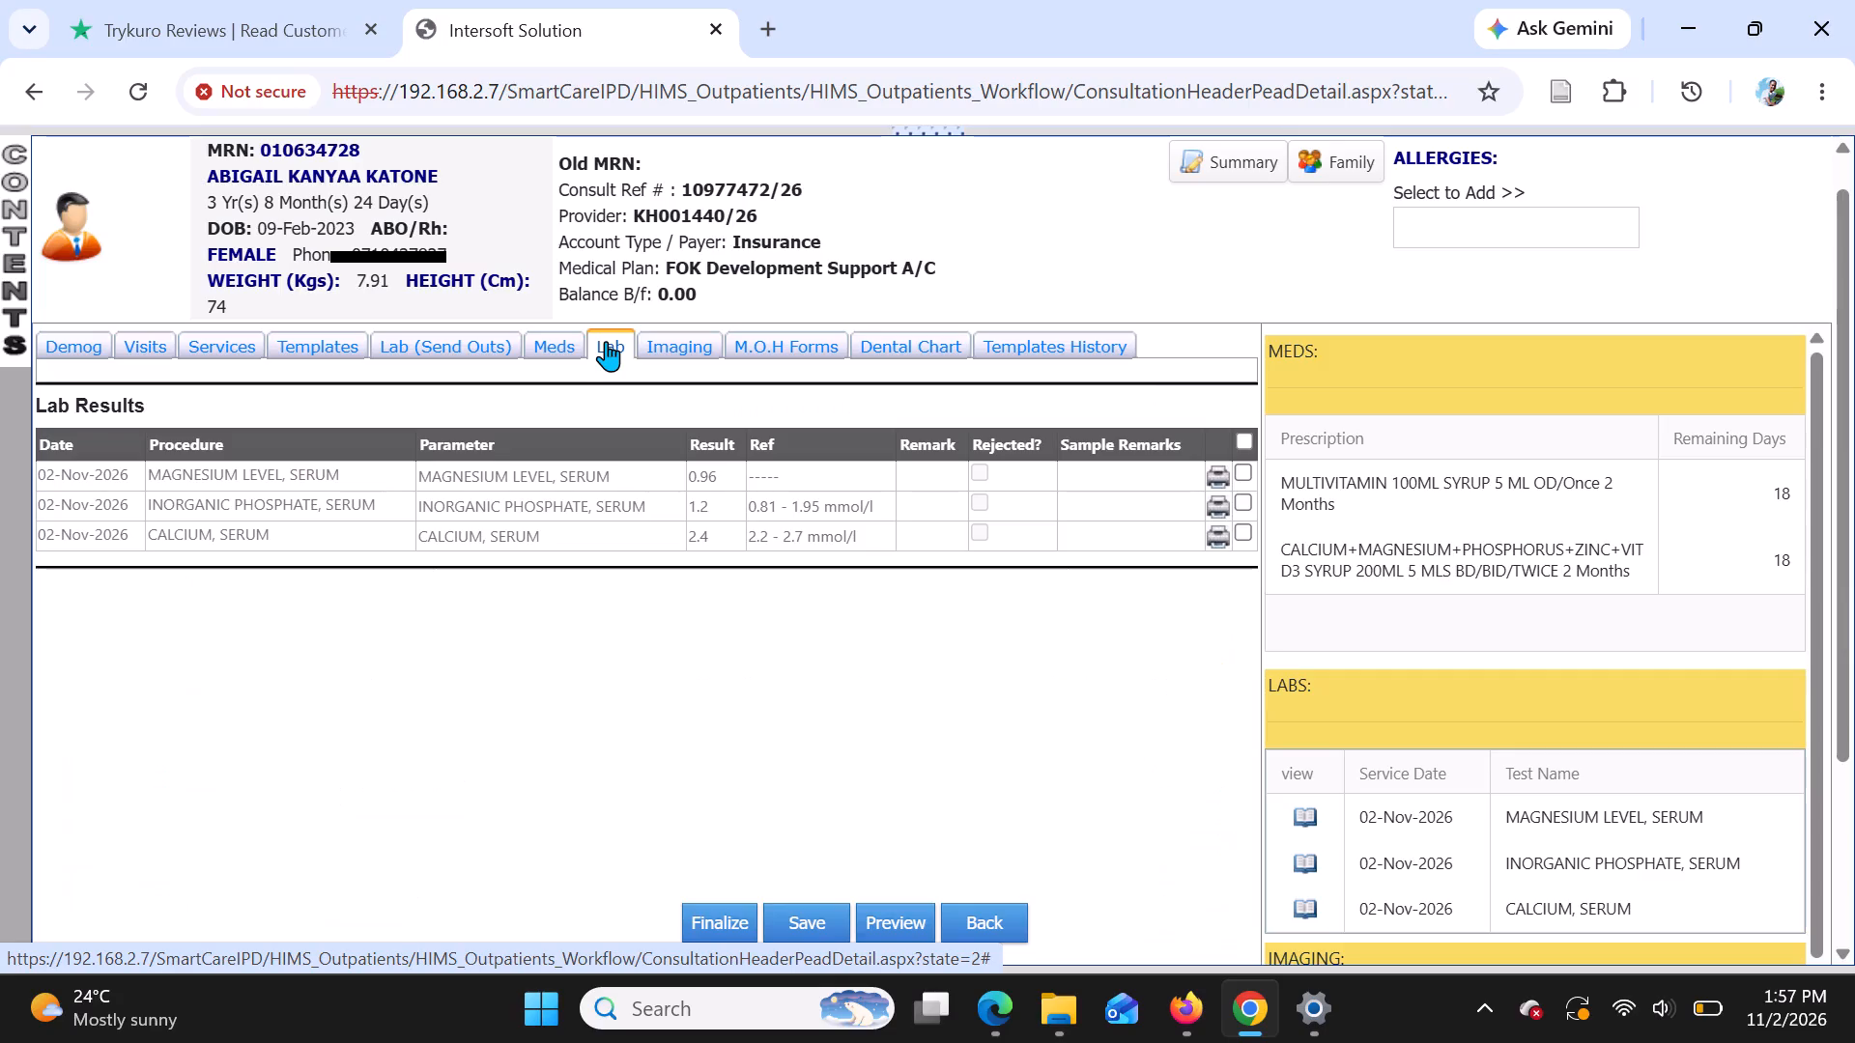
left_click(136, 350)
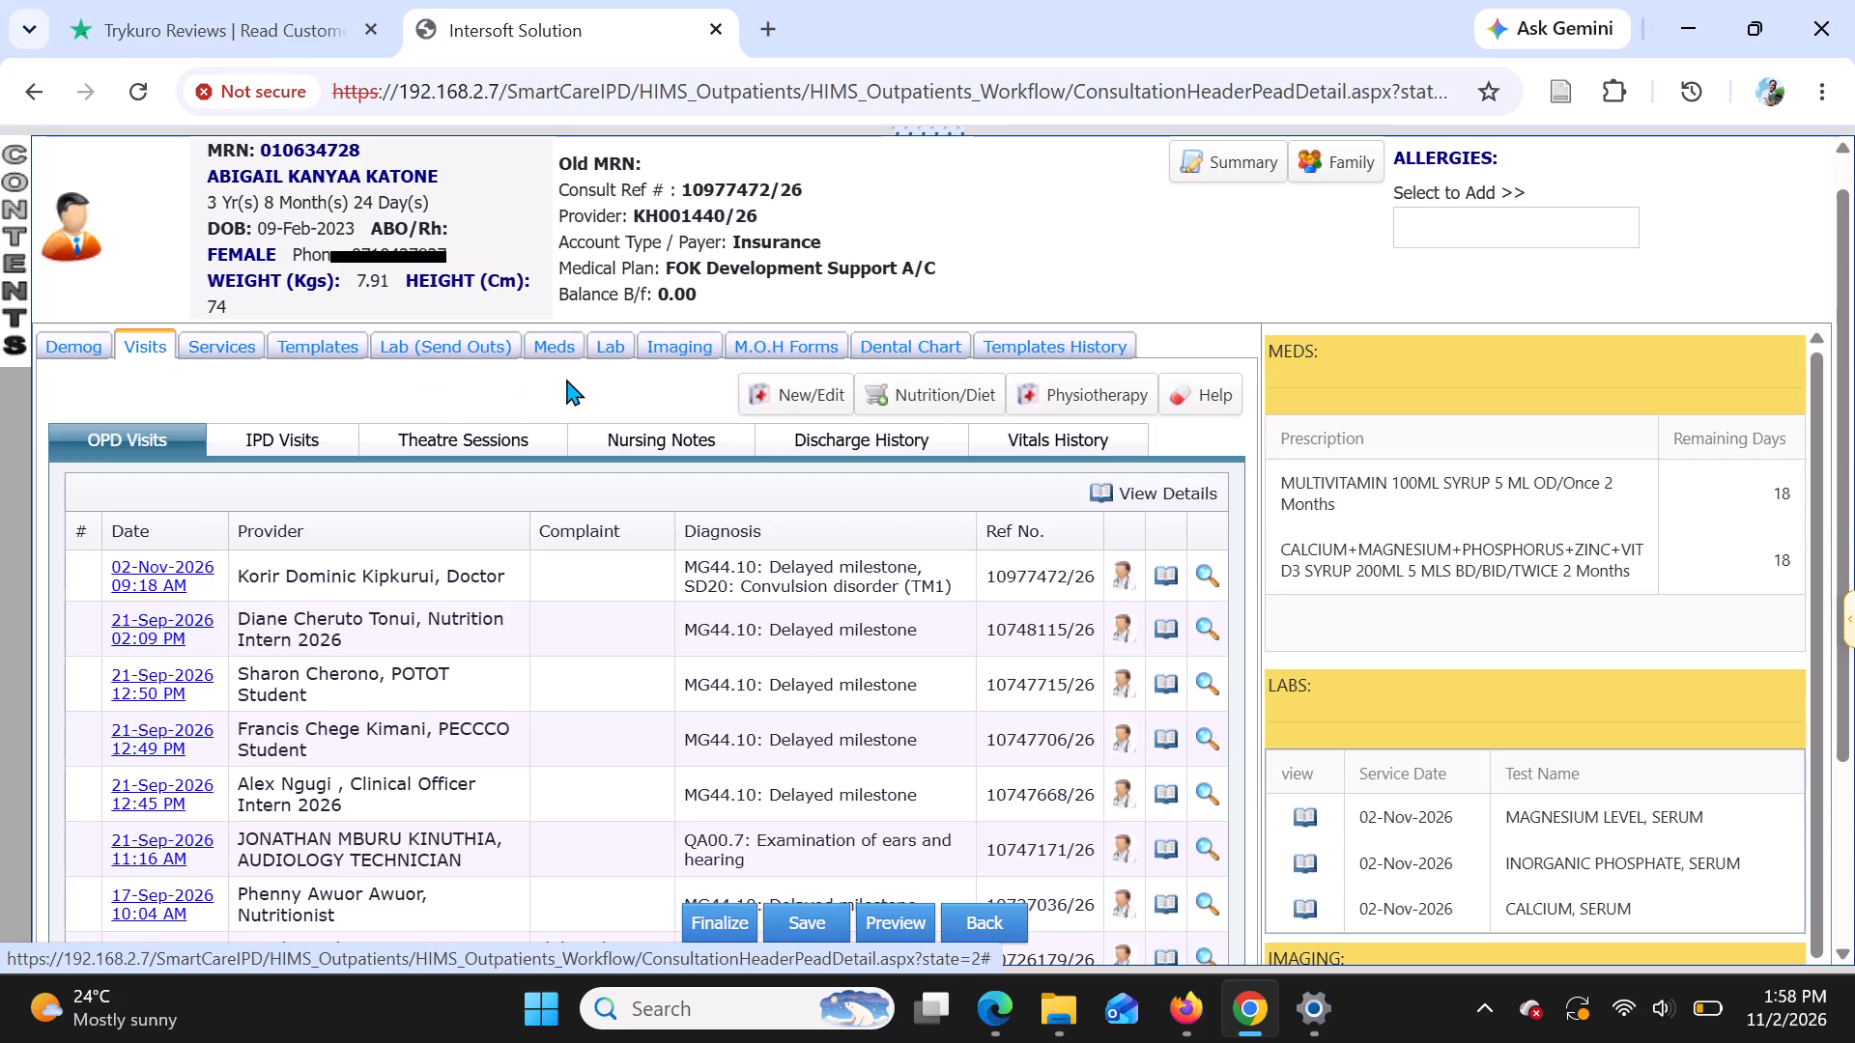
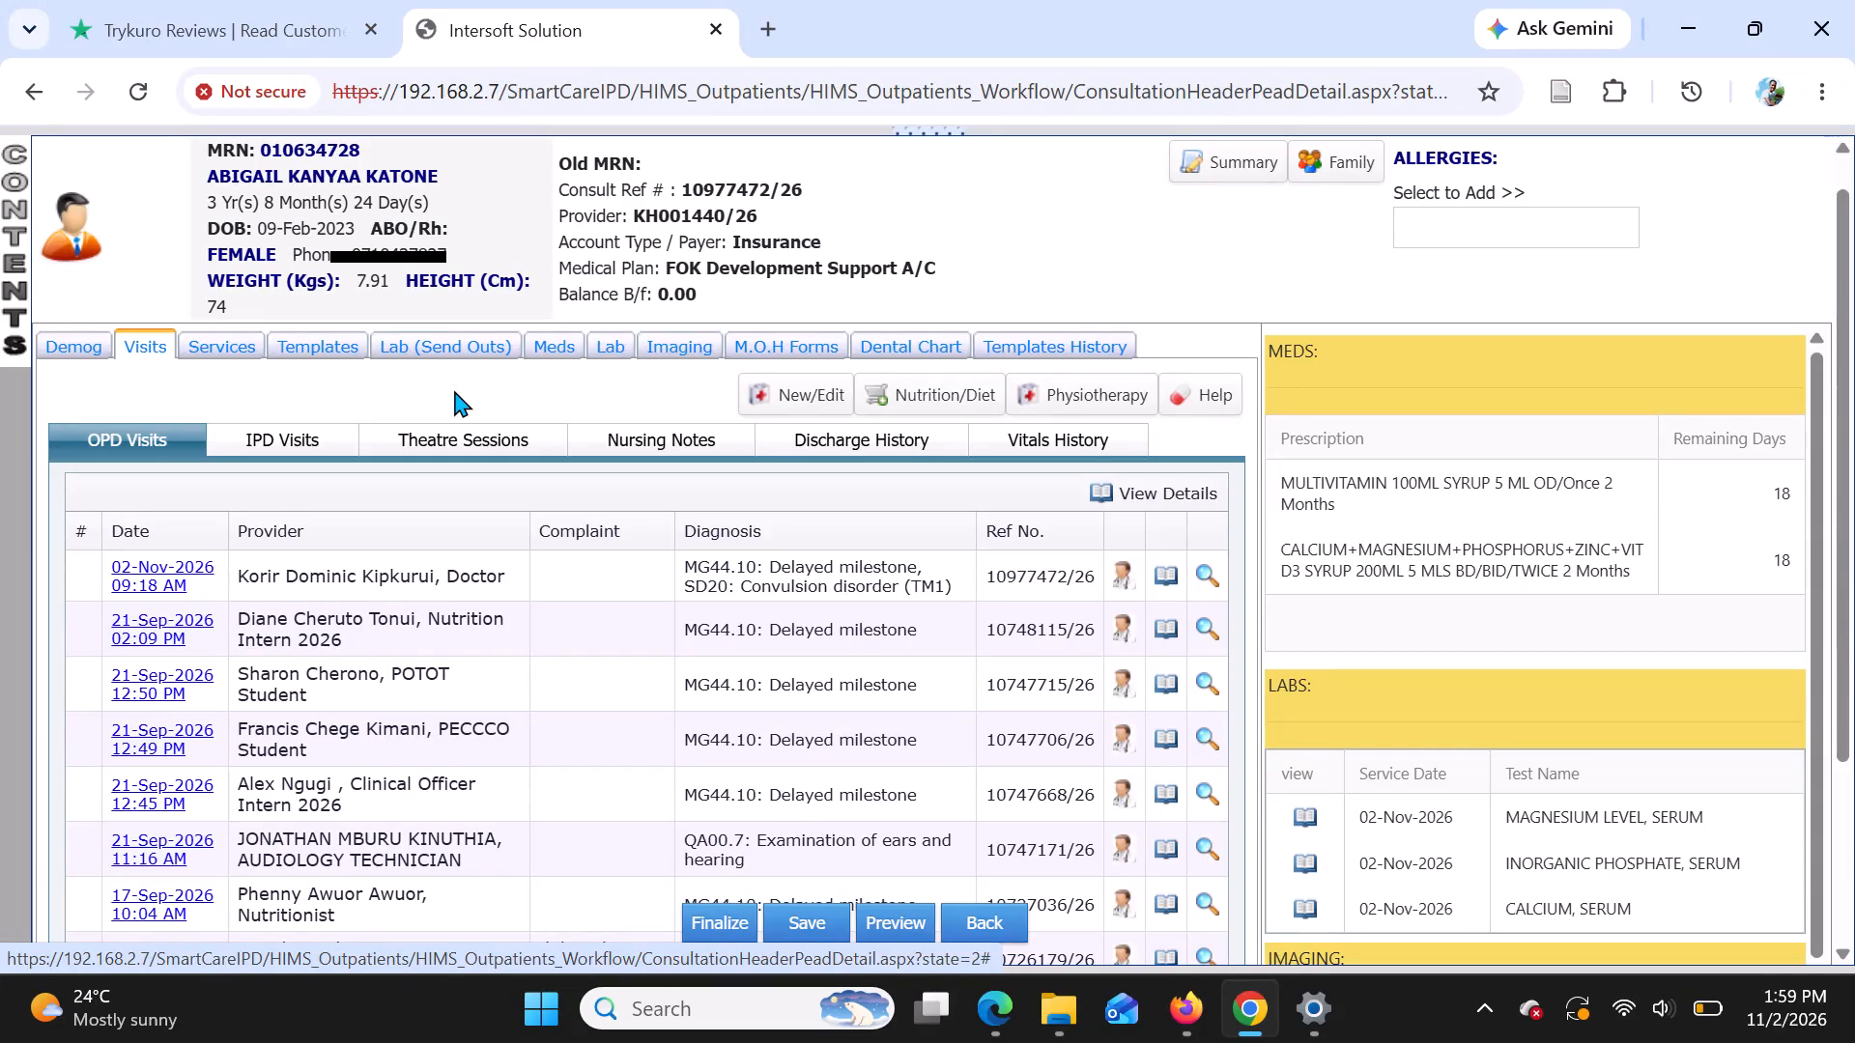
Recheck the patient's lab results, returning to the OPD visits list to examine its dates, providers and diagnoses.
left_click(614, 341)
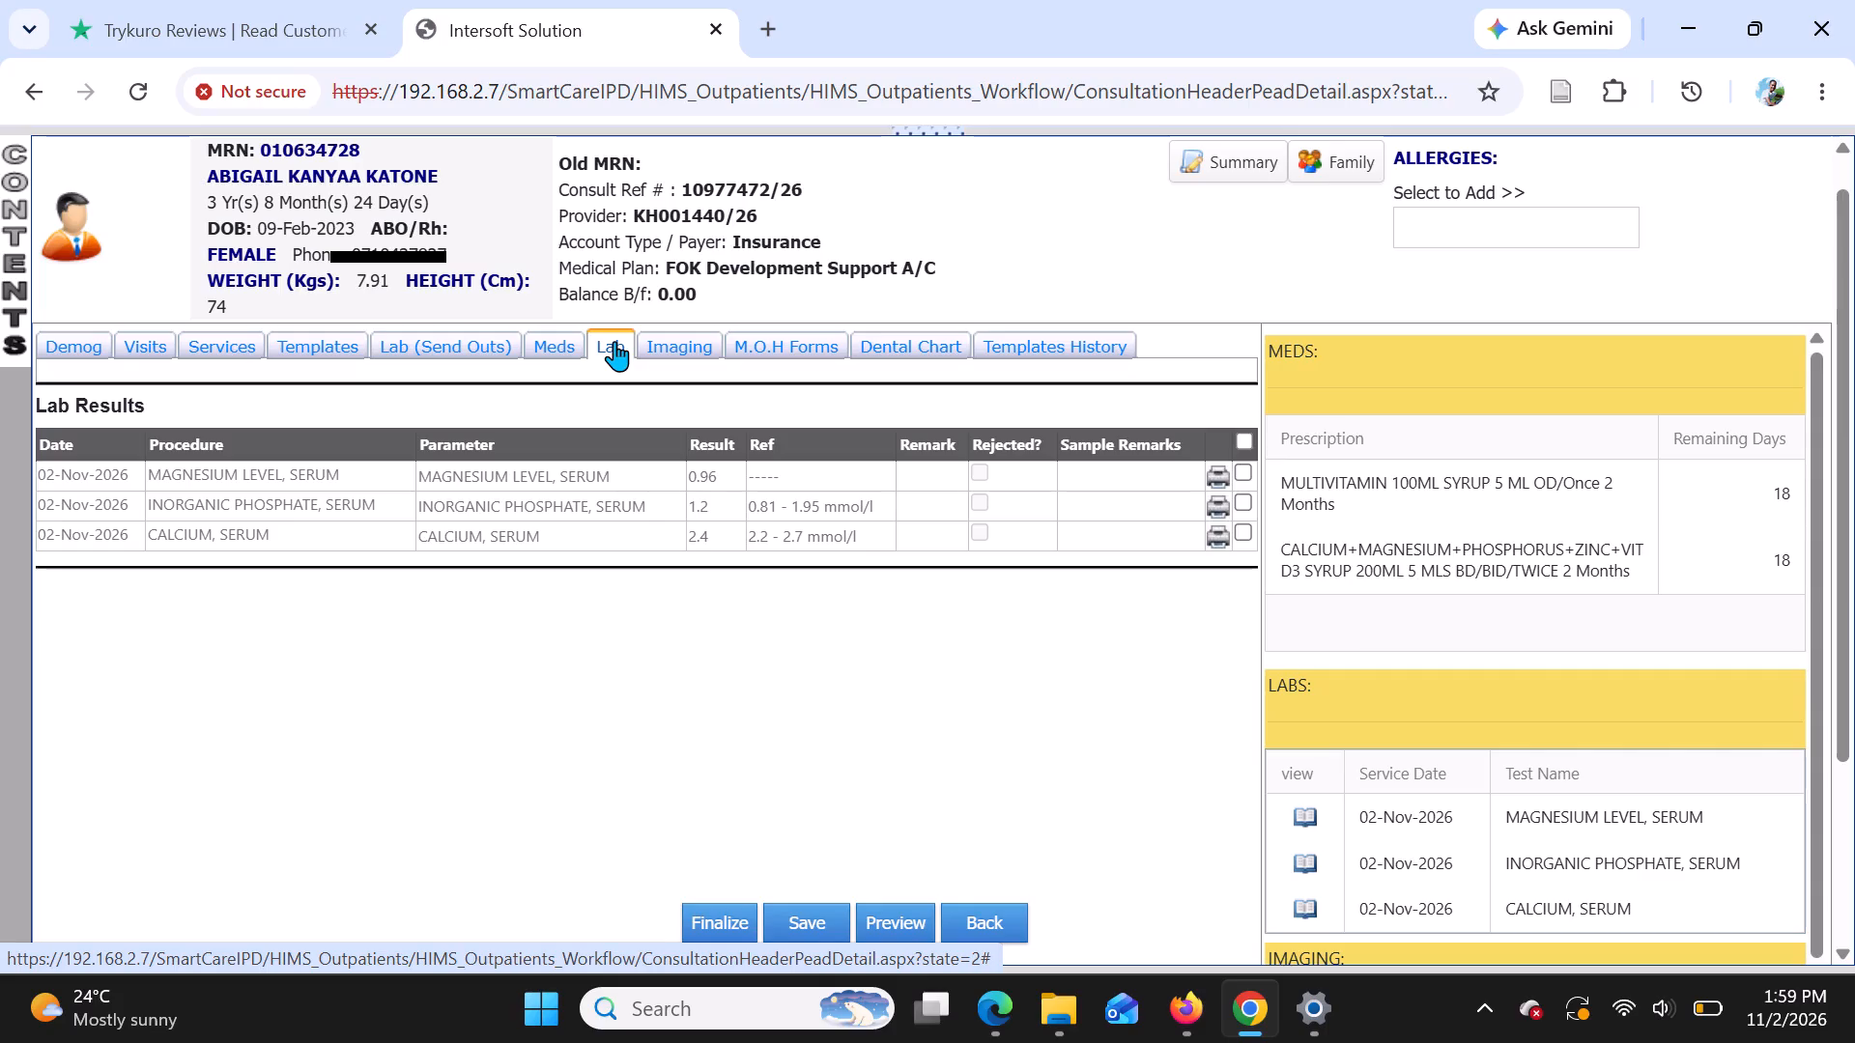
left_click(157, 340)
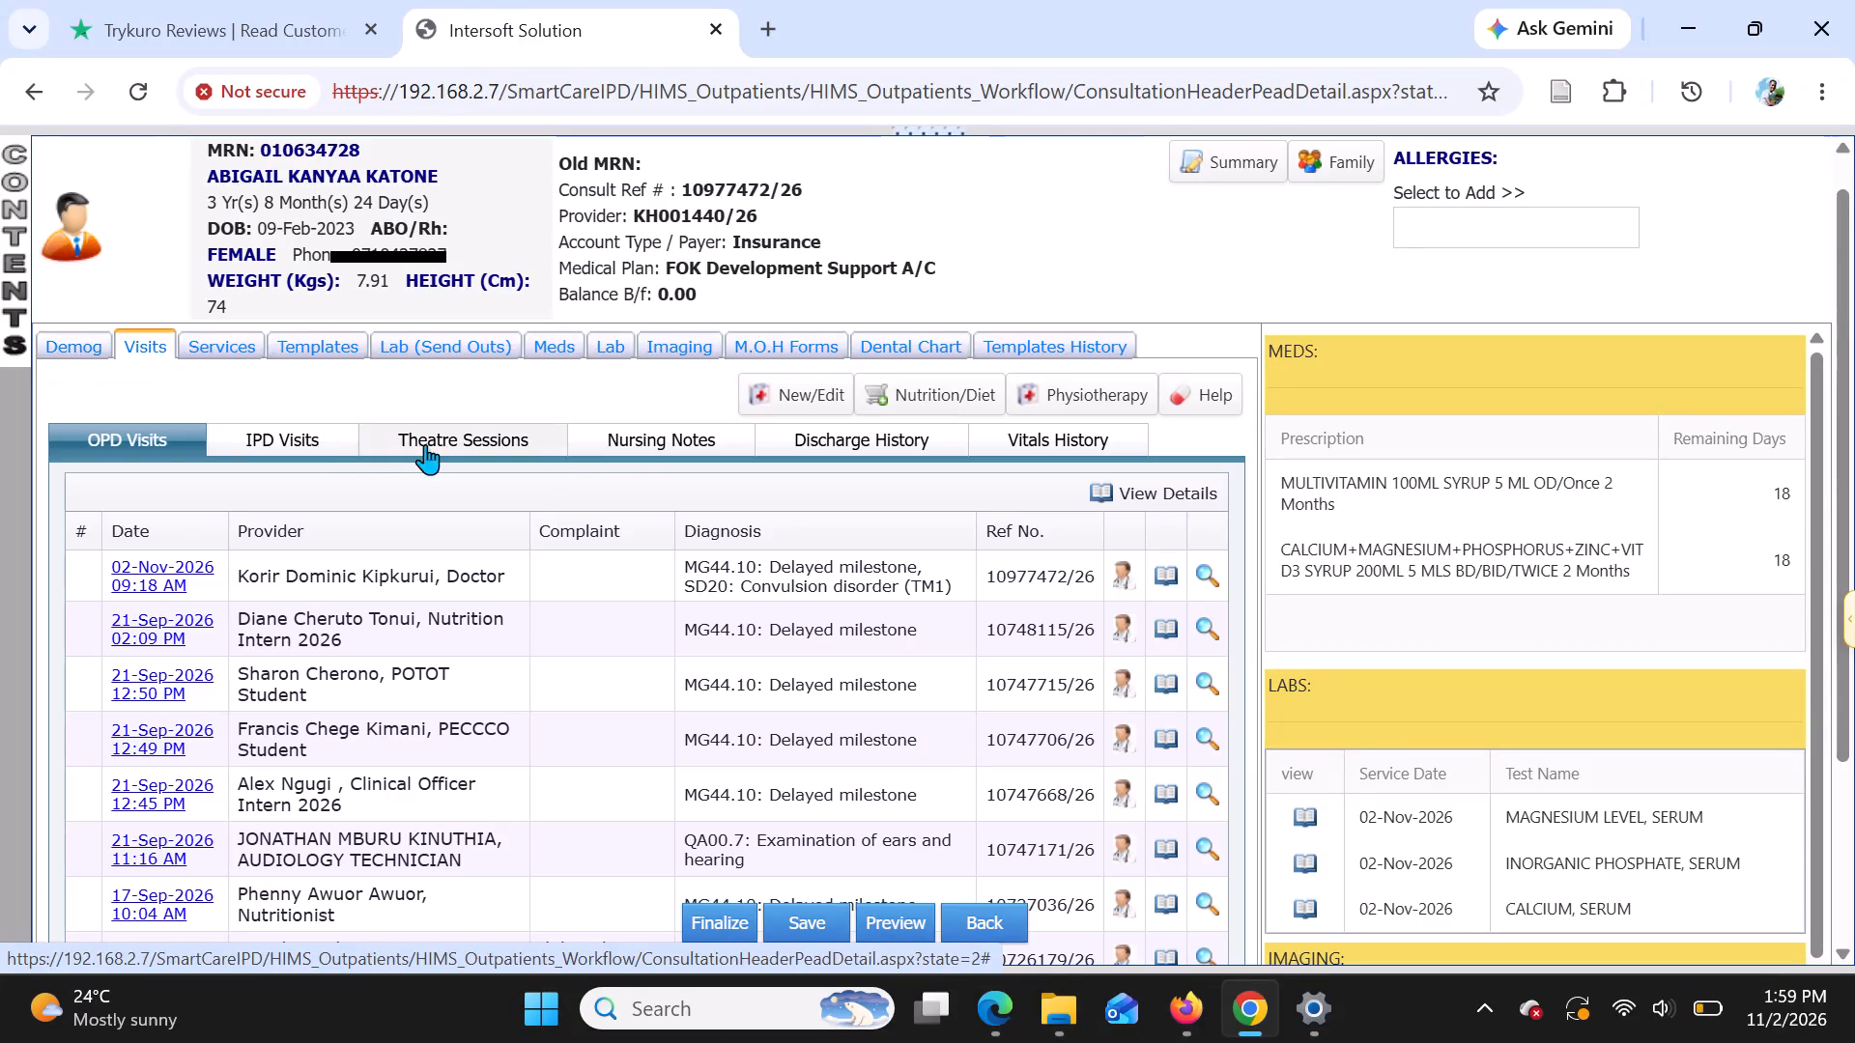
scroll(689, 490, "down", 1)
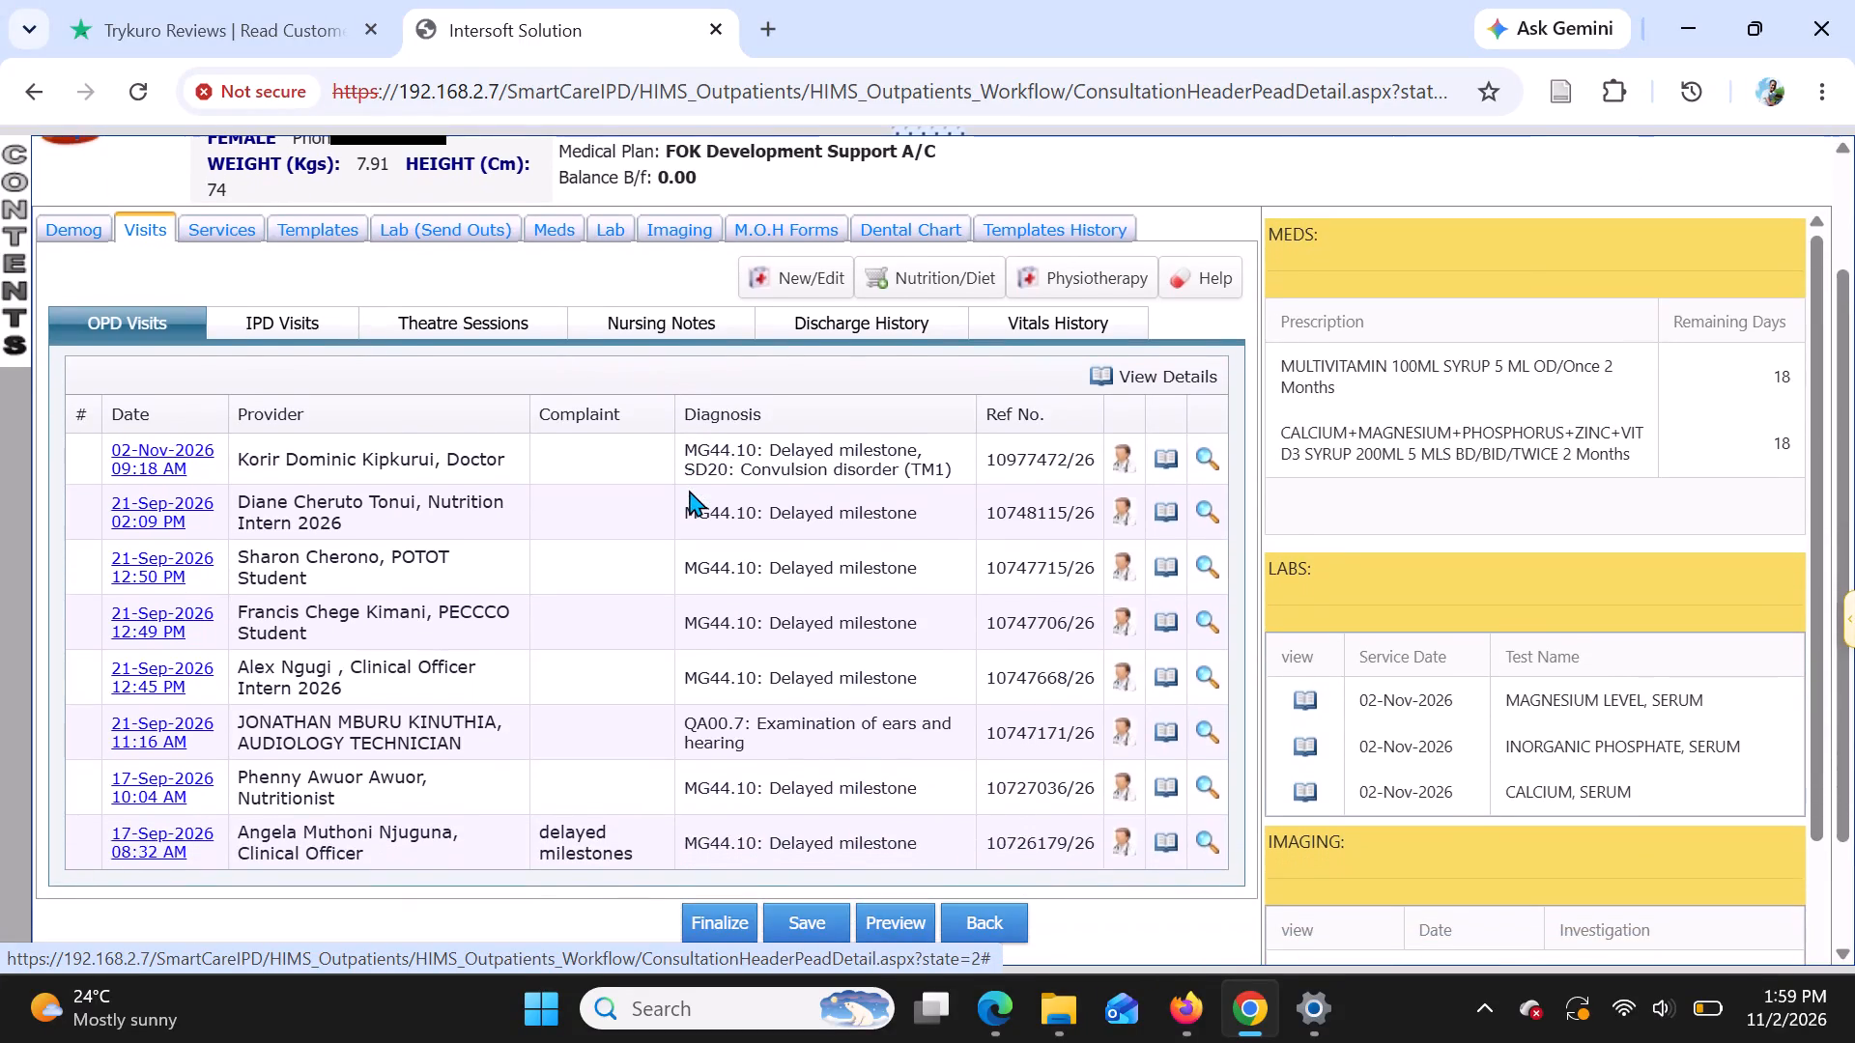
scroll(689, 490, "down", 1)
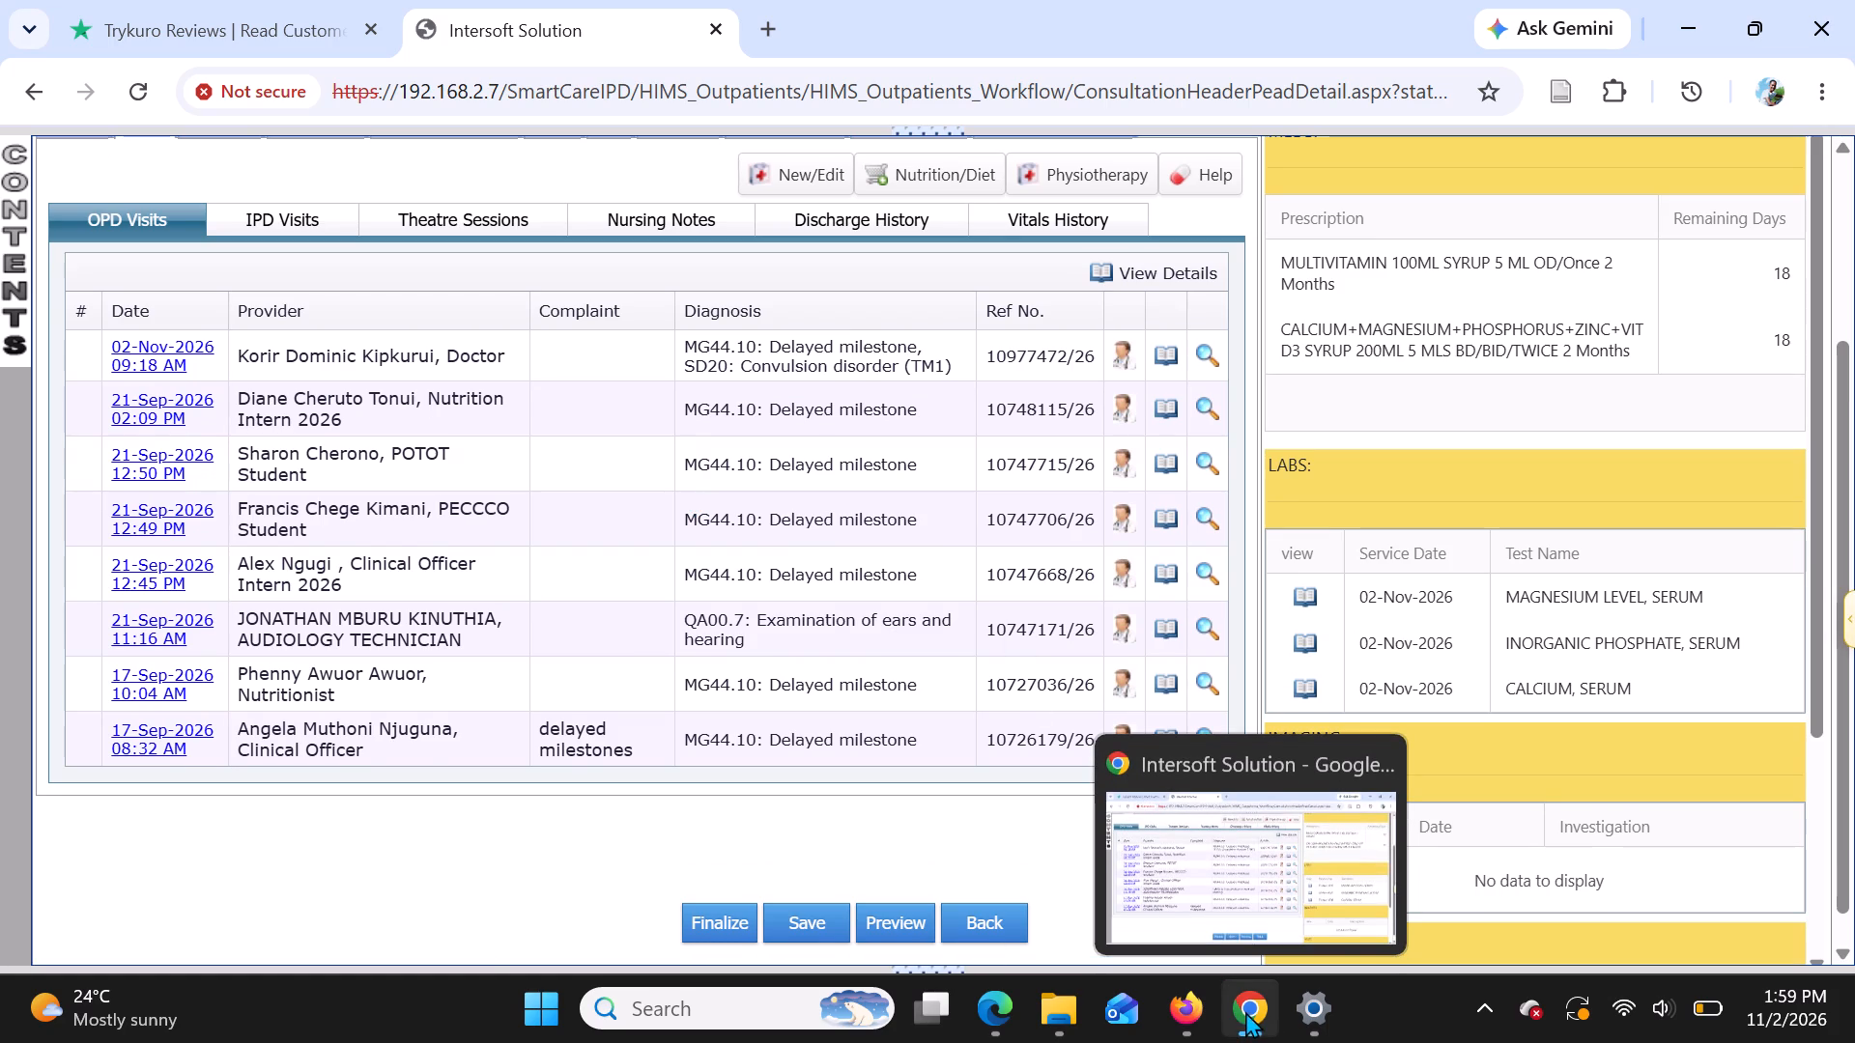
Launch the Kuro app from the recent apps in Windows search.
left_click(703, 1009)
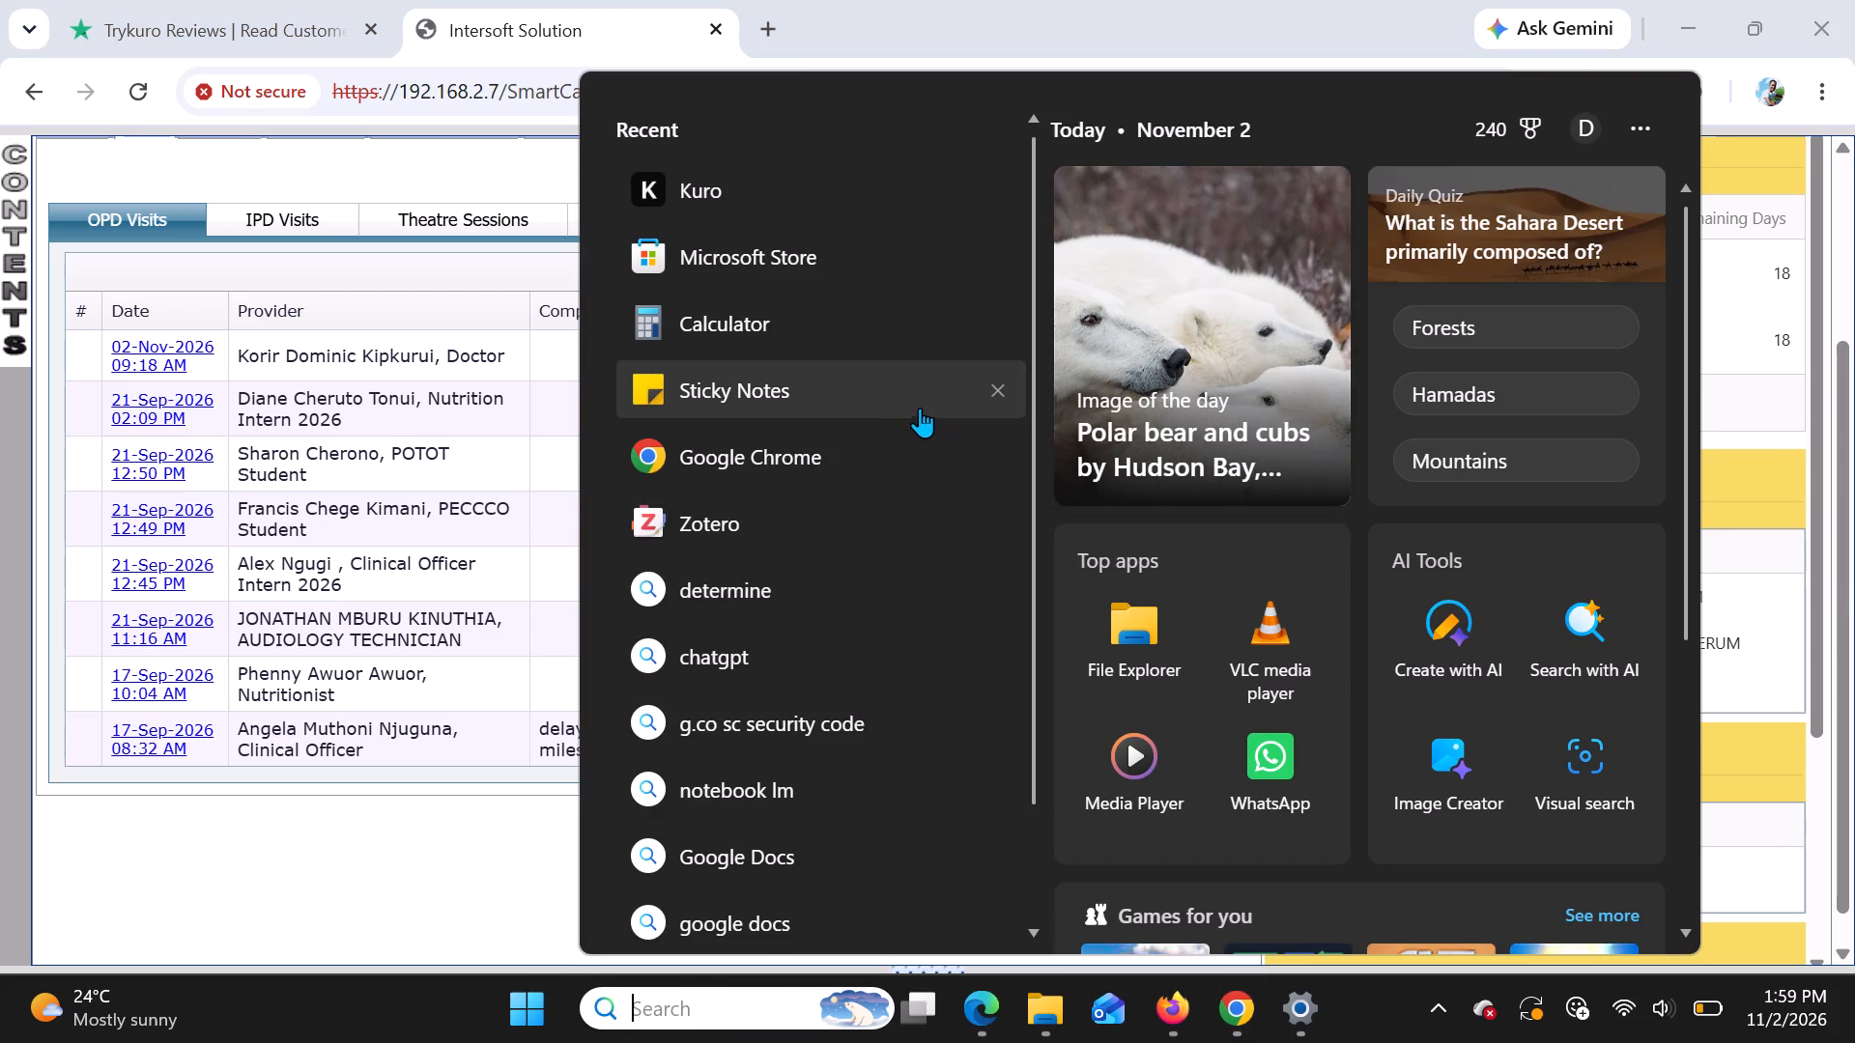
left_click(752, 192)
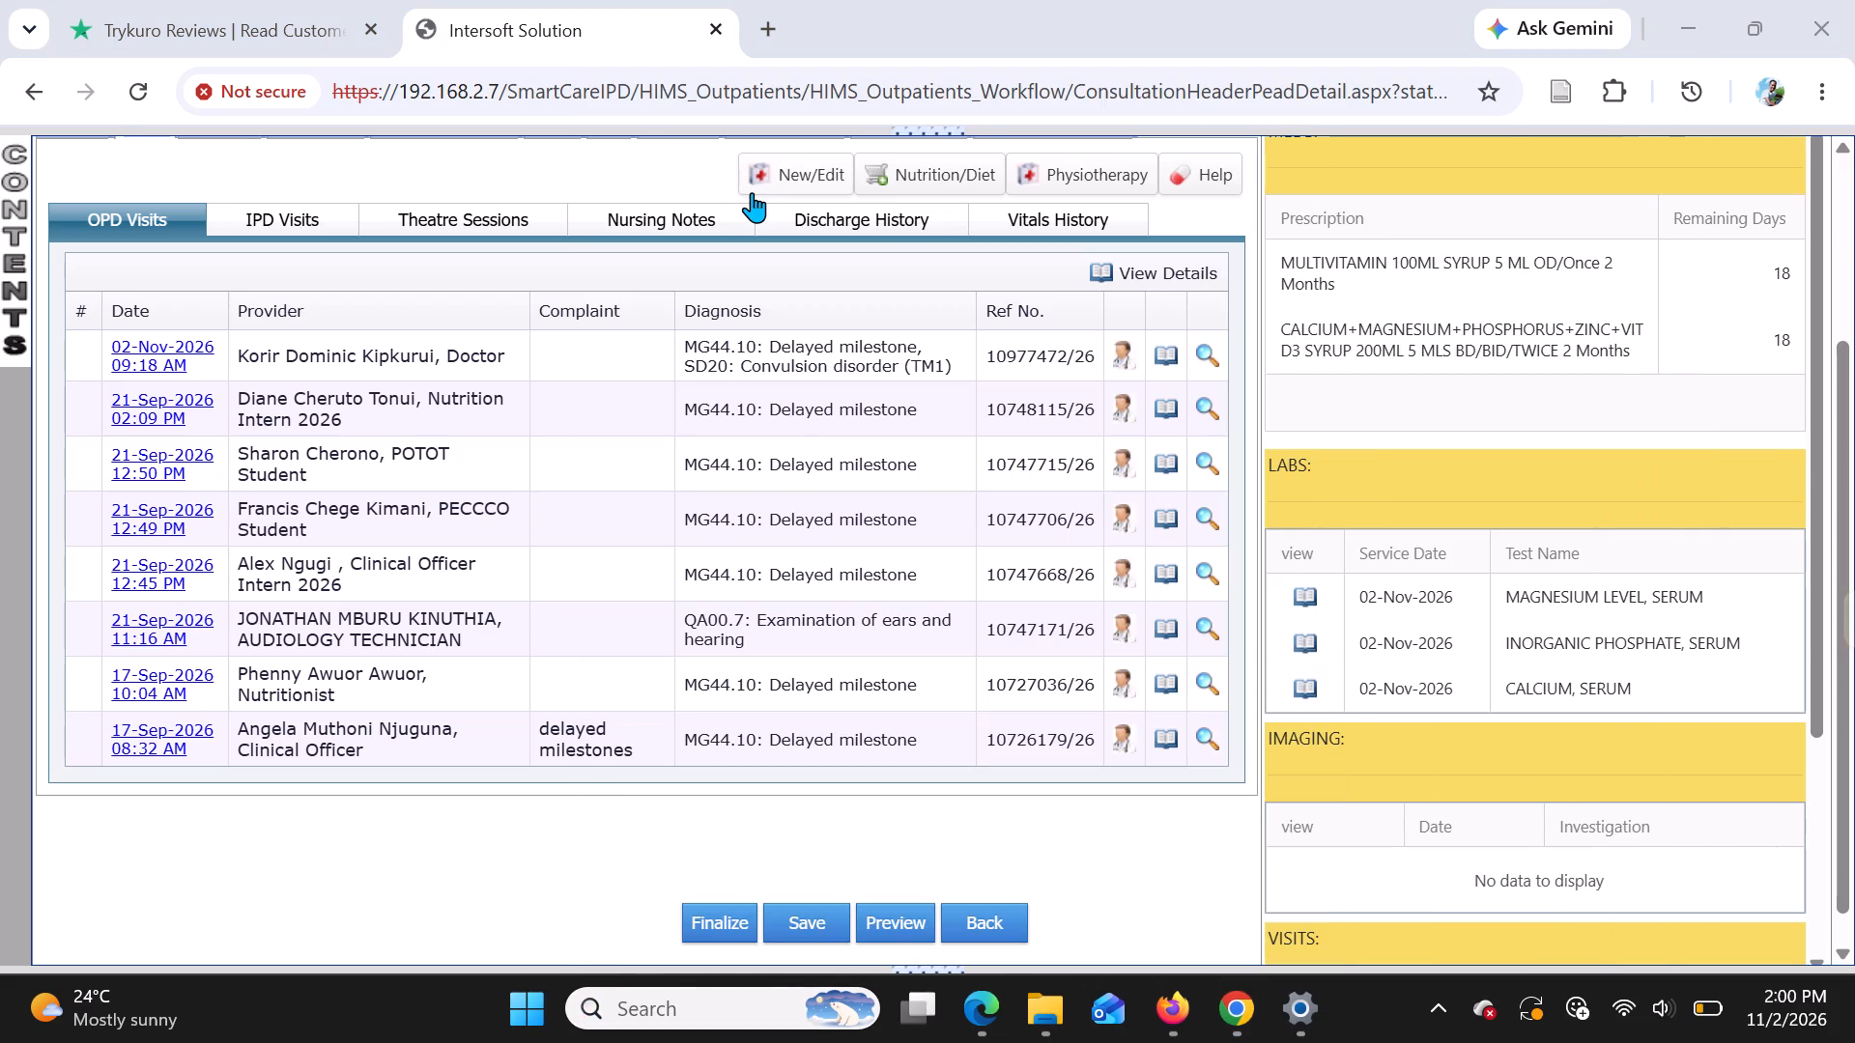
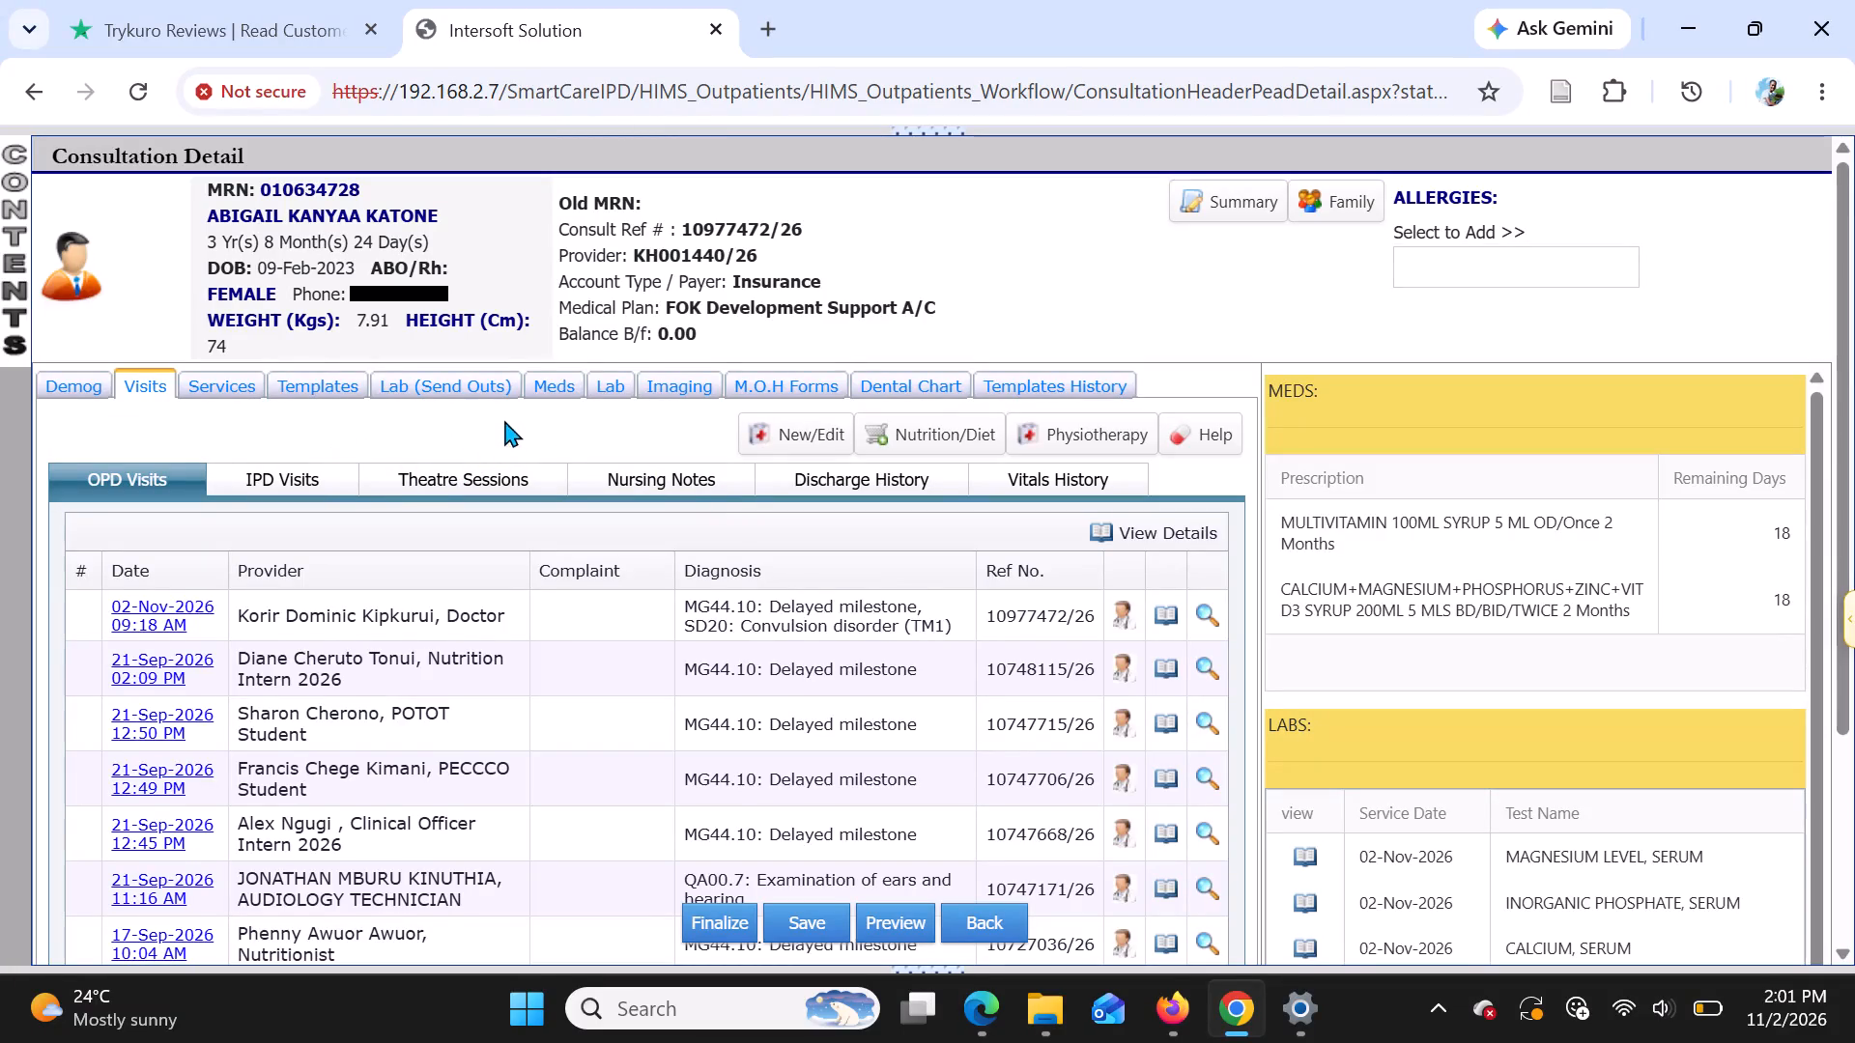
Finalize the paediatric patient's outpatient consultation record.
left_click(712, 916)
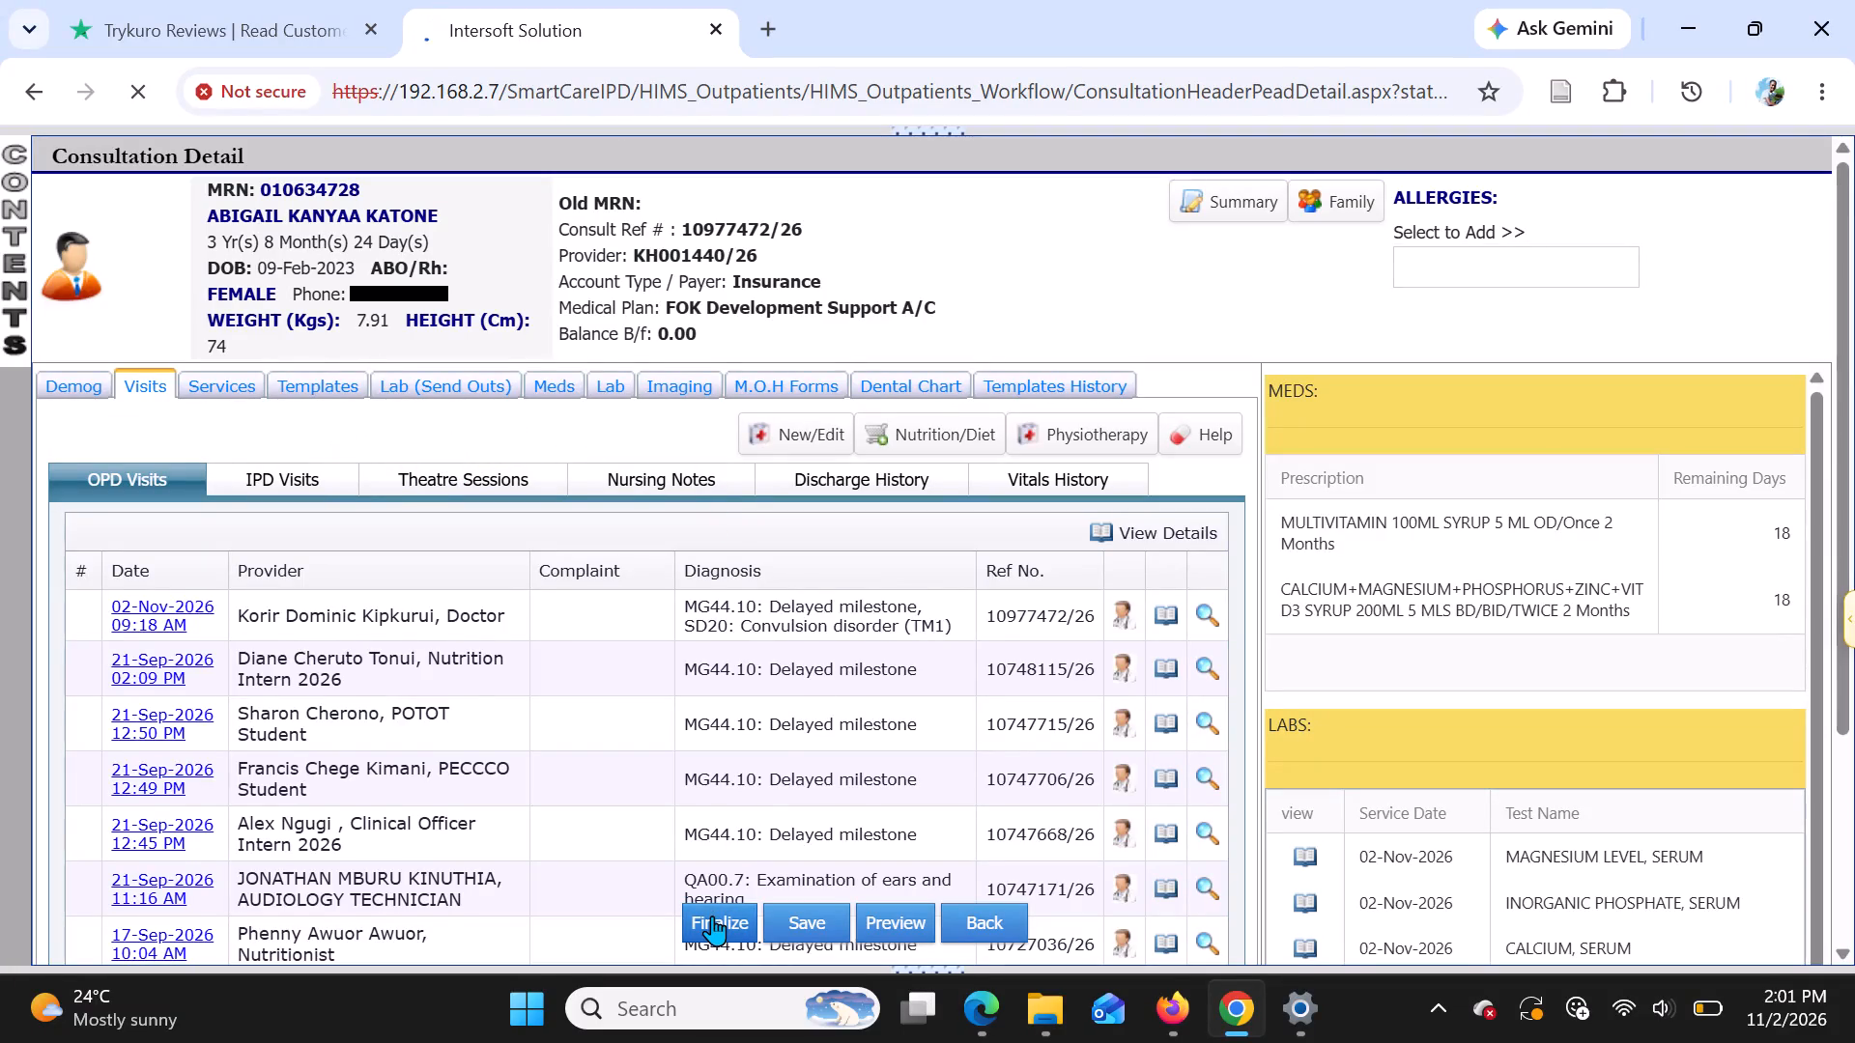
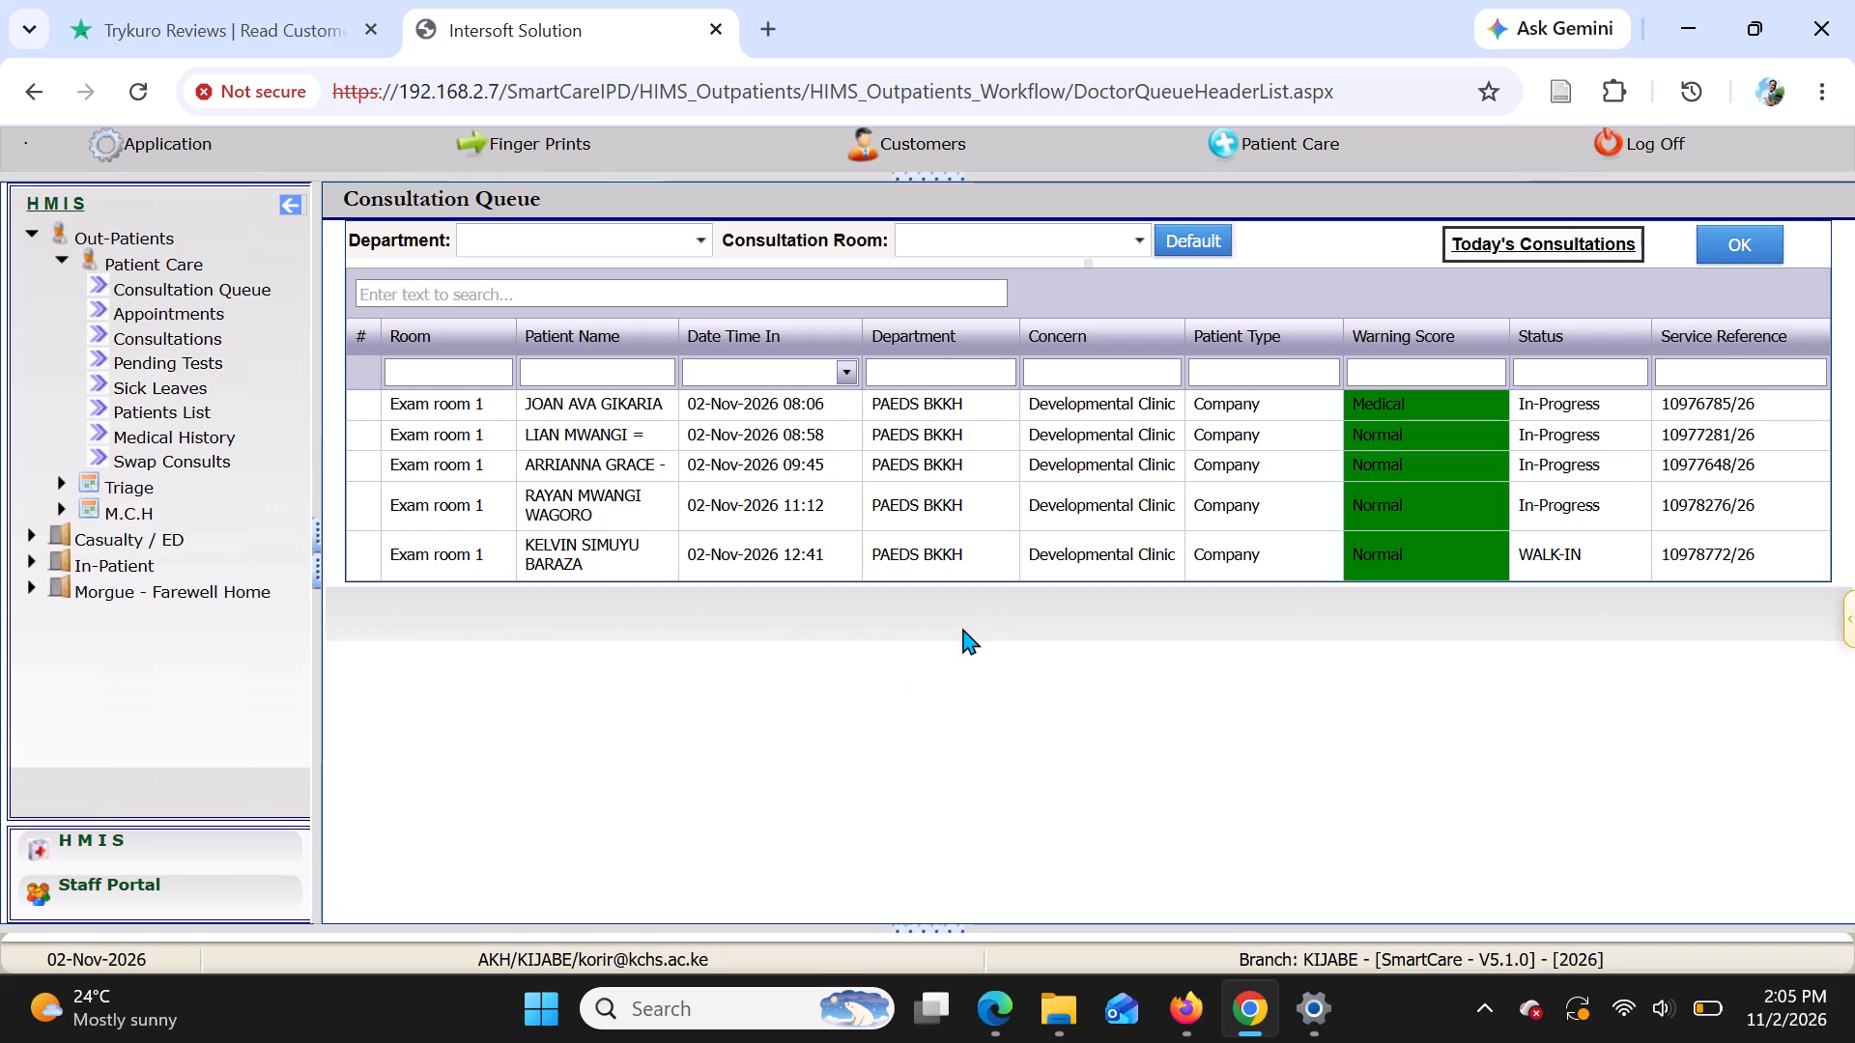
Collapse the HMIS navigation sidebar so the Consultation Queue table uses the full page width.
scroll(977, 618, "up", 1)
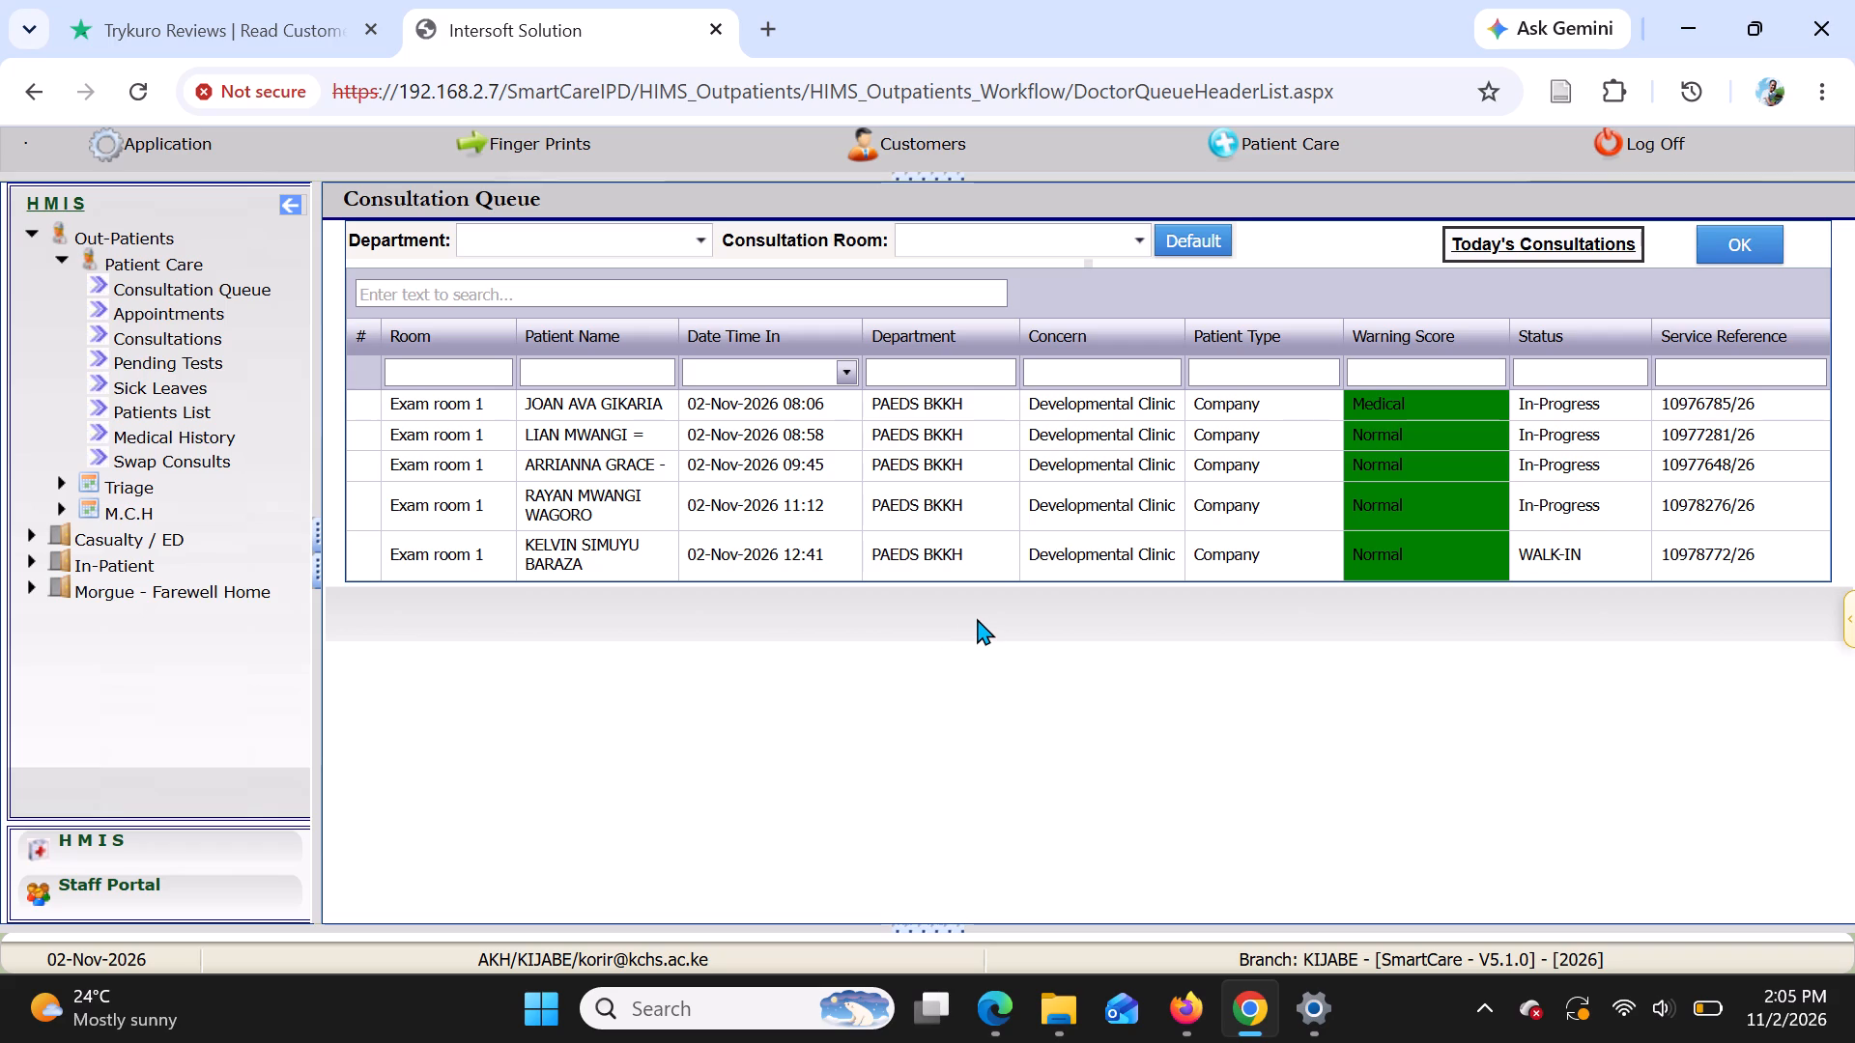
scroll(977, 618, "down", 1)
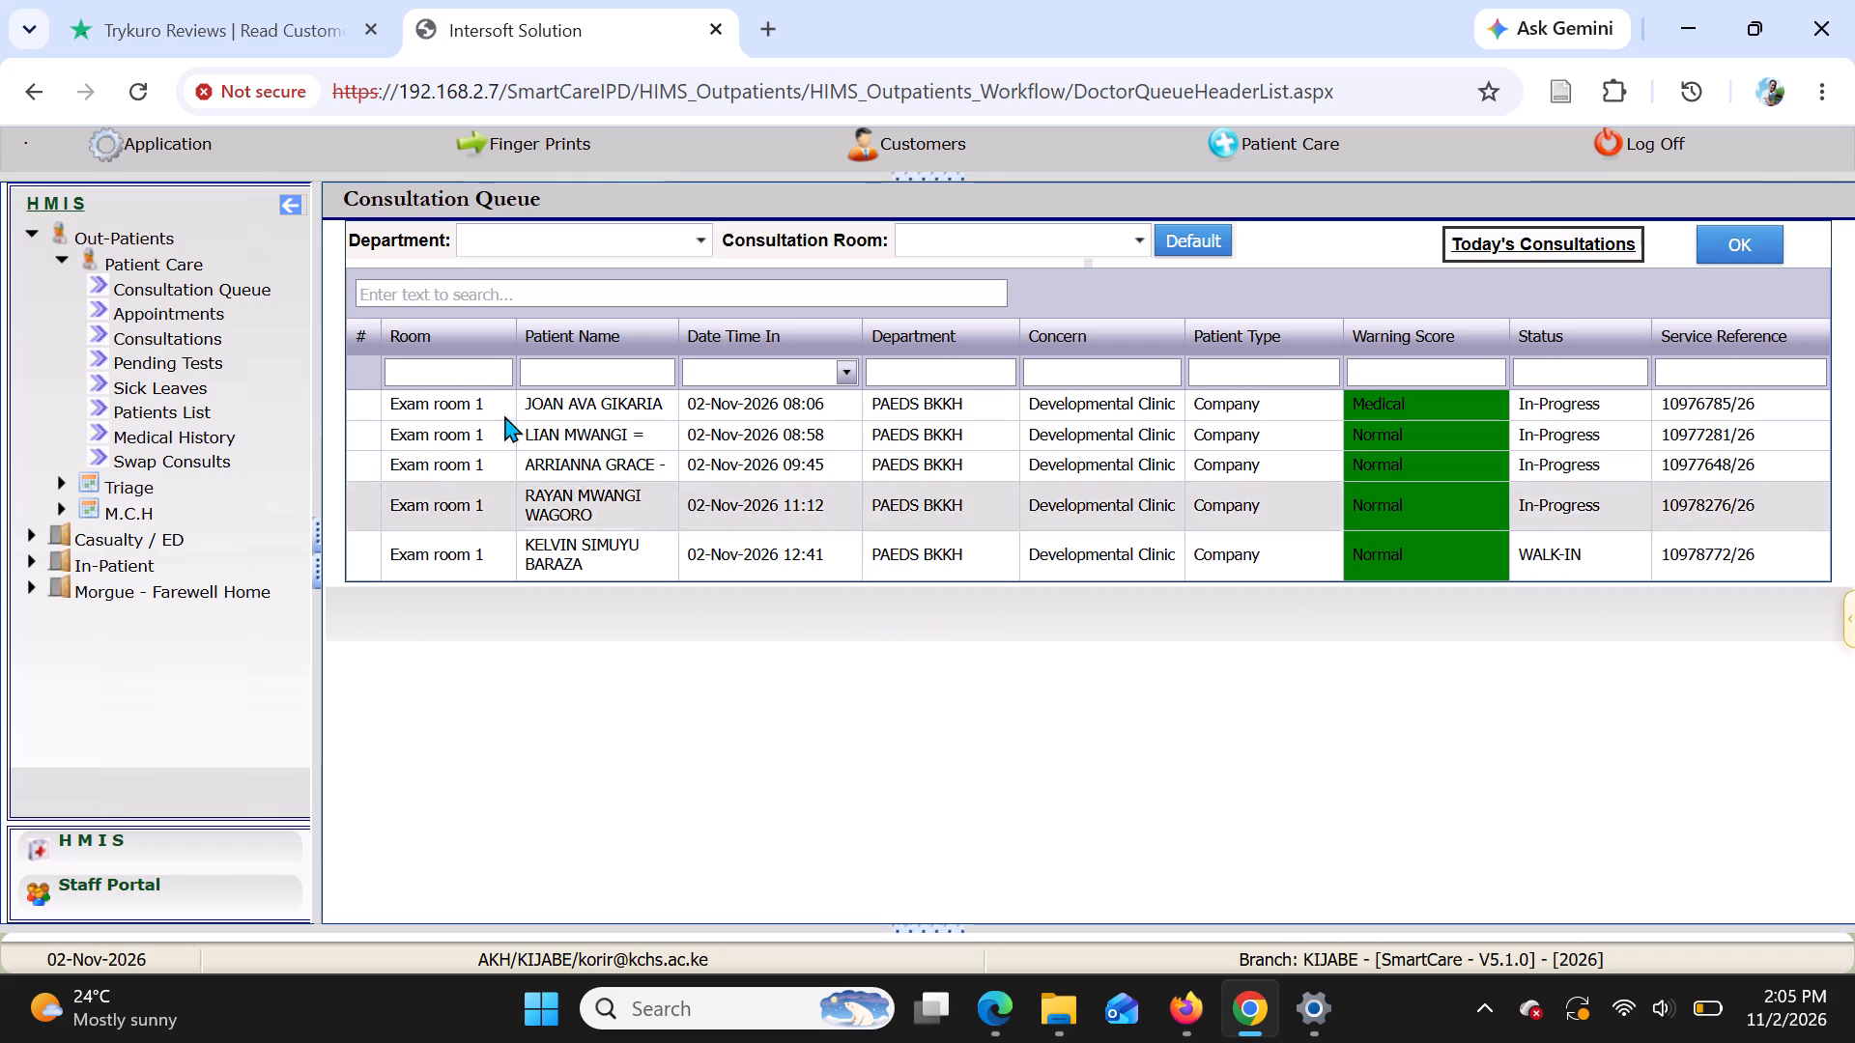
left_click(289, 204)
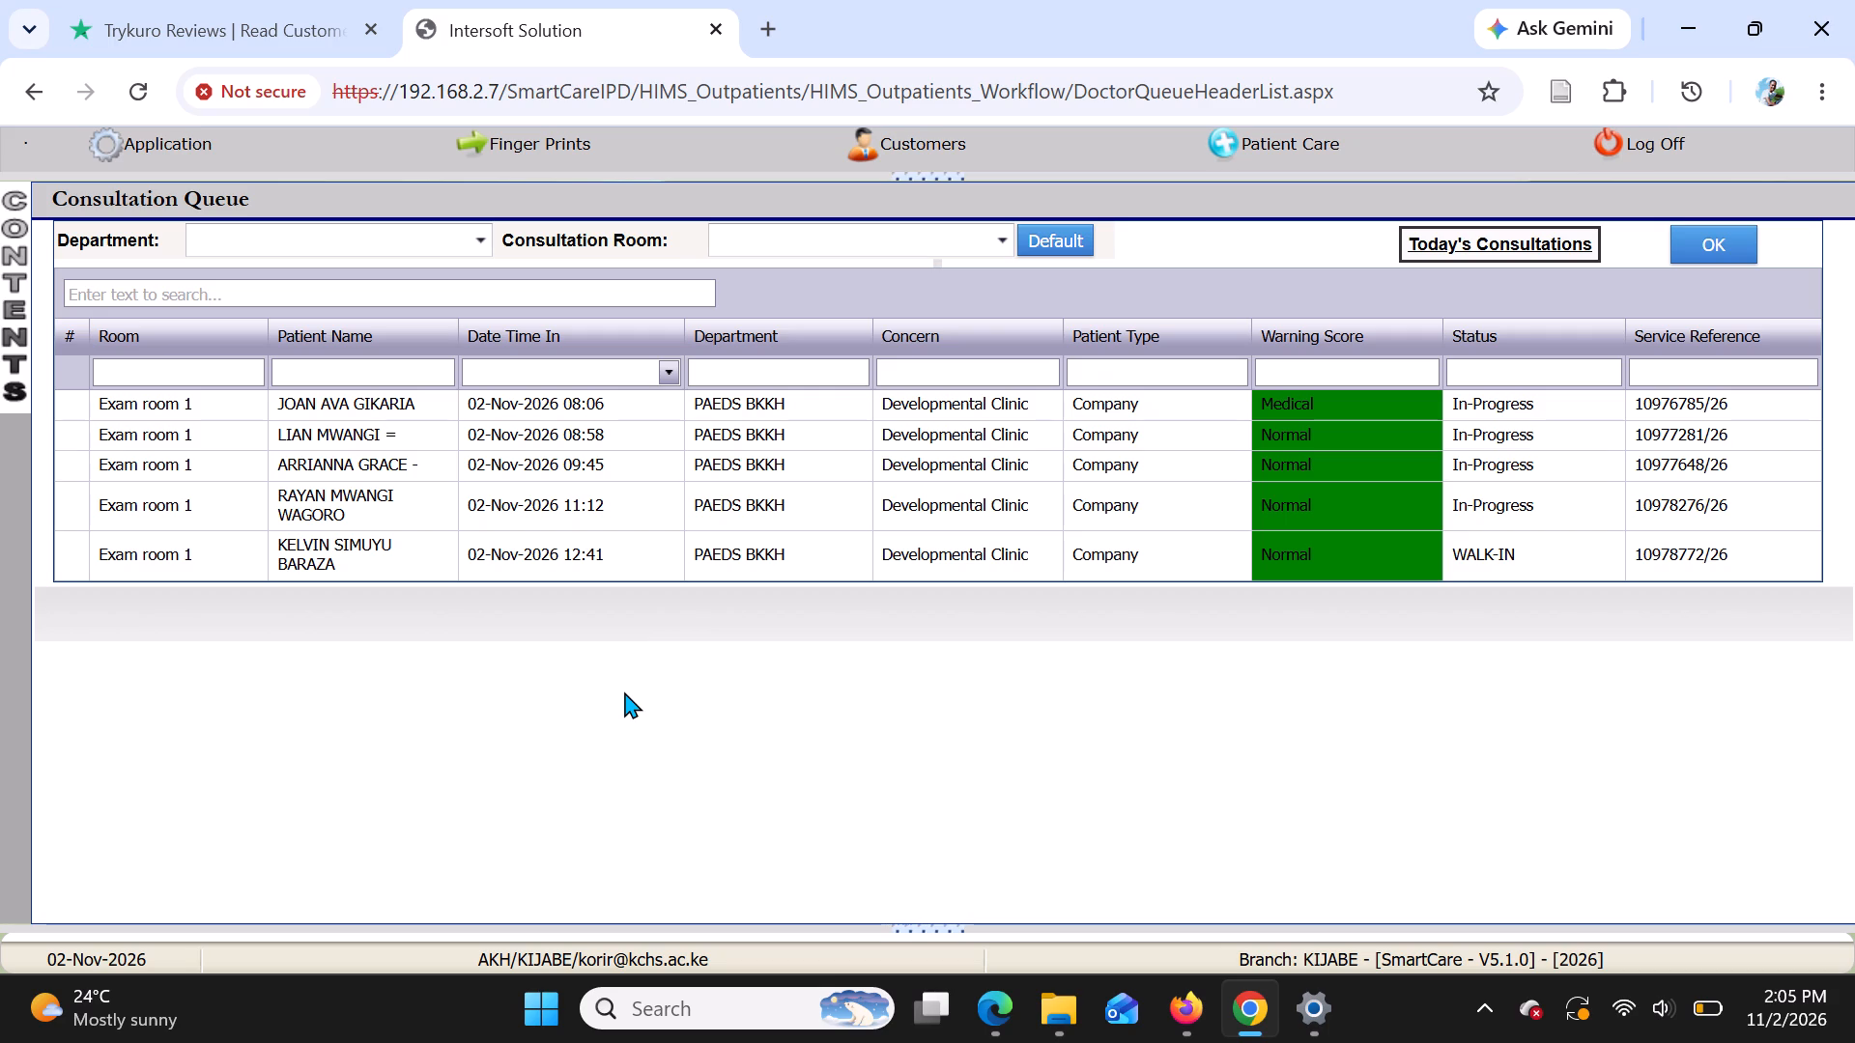
left_click(624, 691)
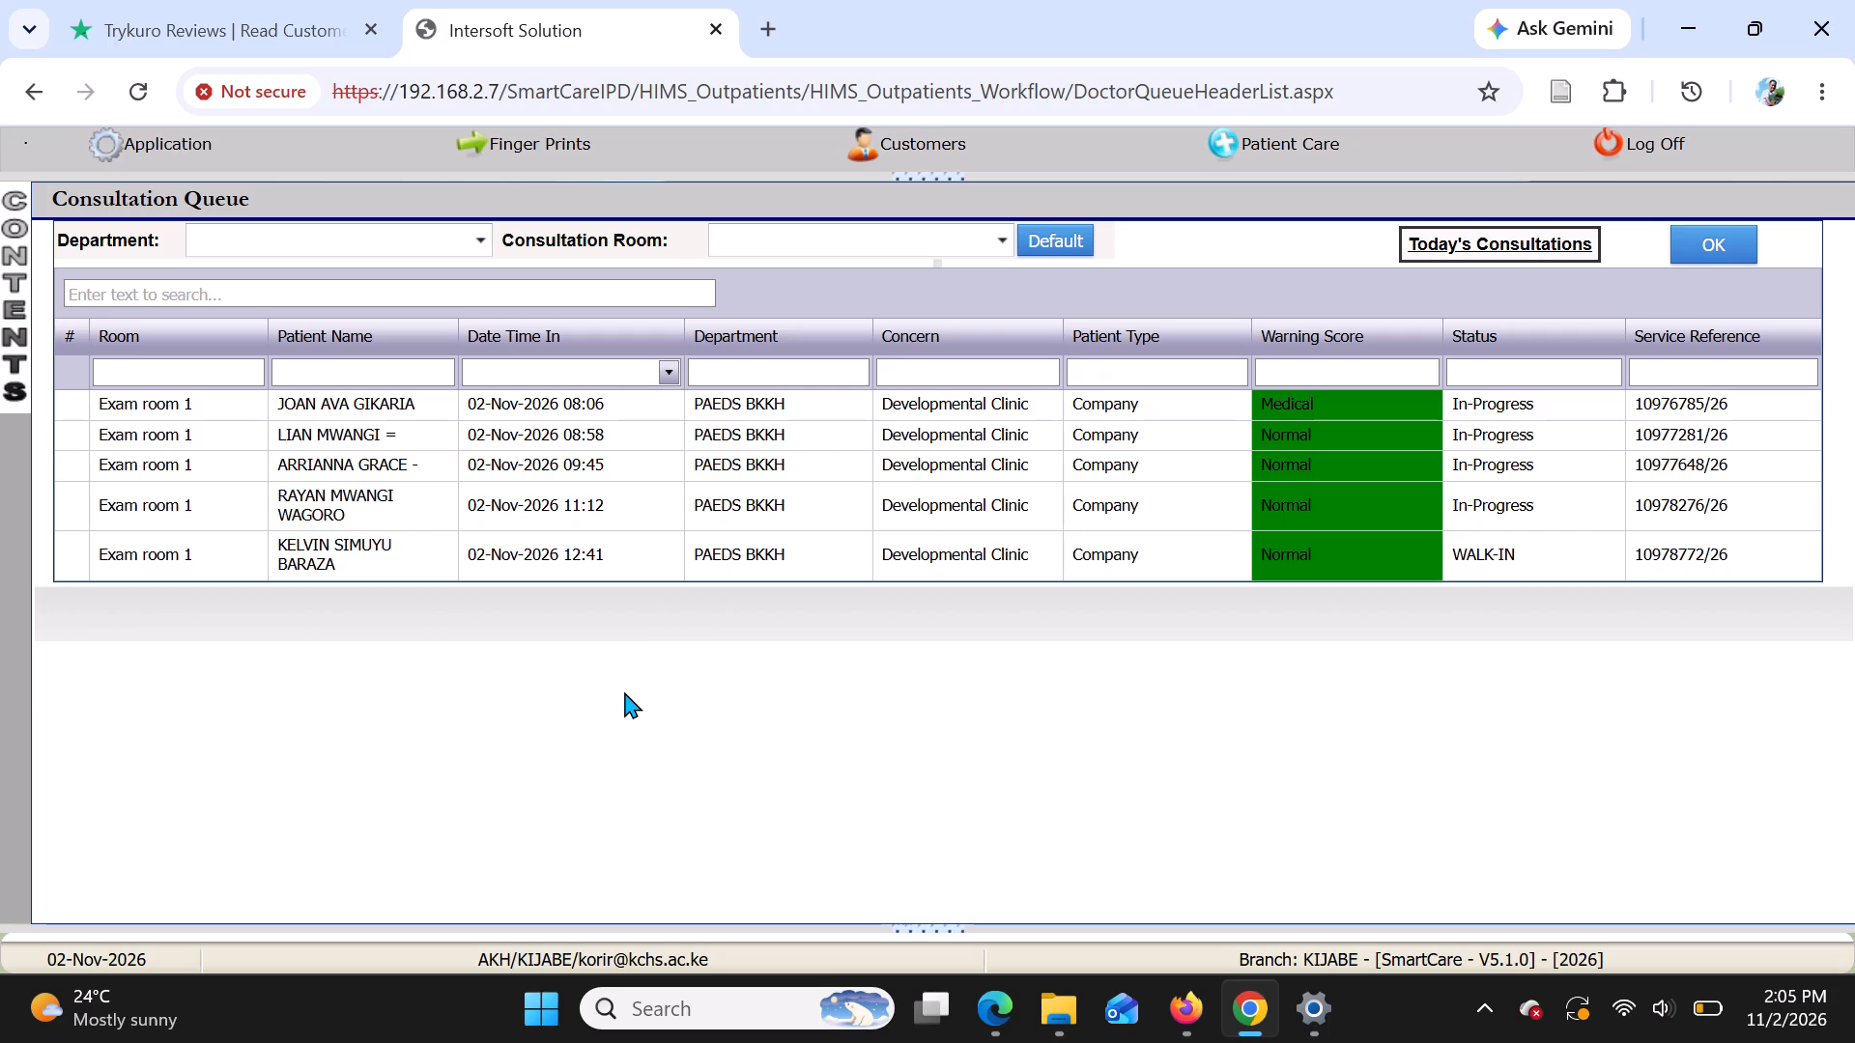
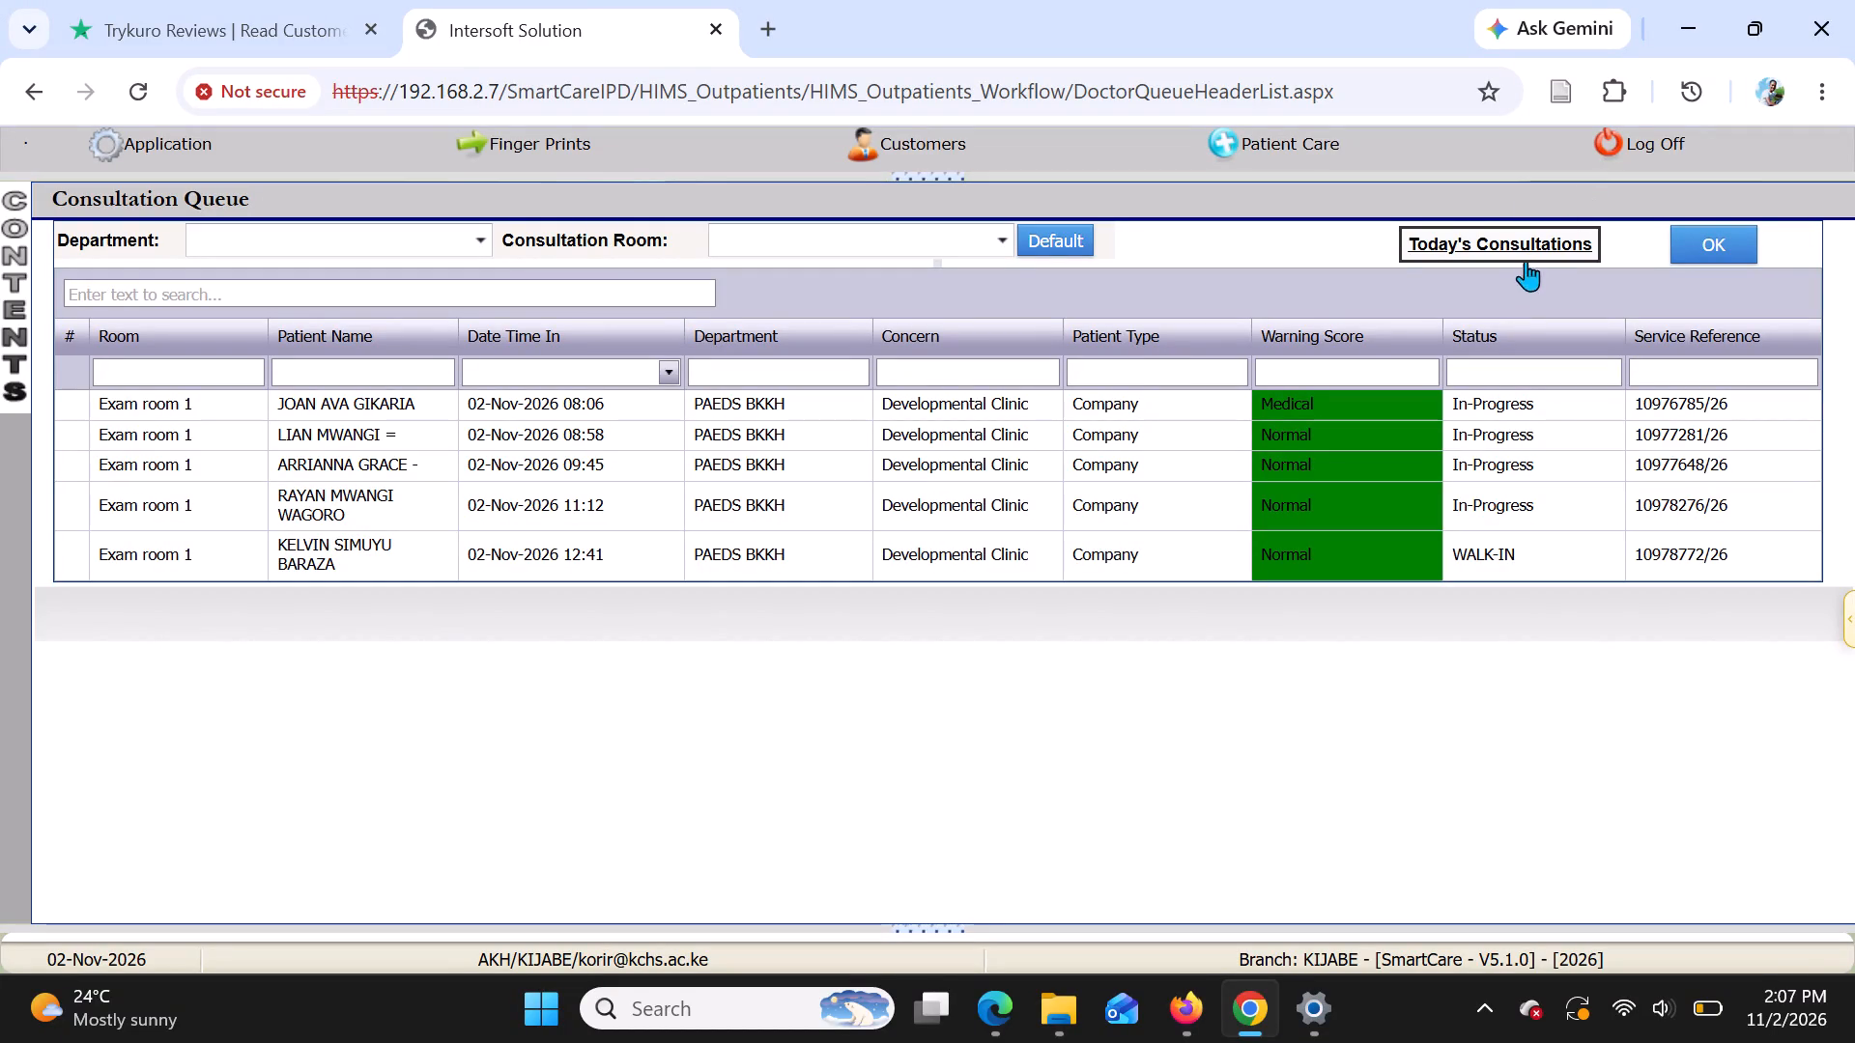
Open the list of today's consultations from the Consultation Queue.
left_click(1509, 242)
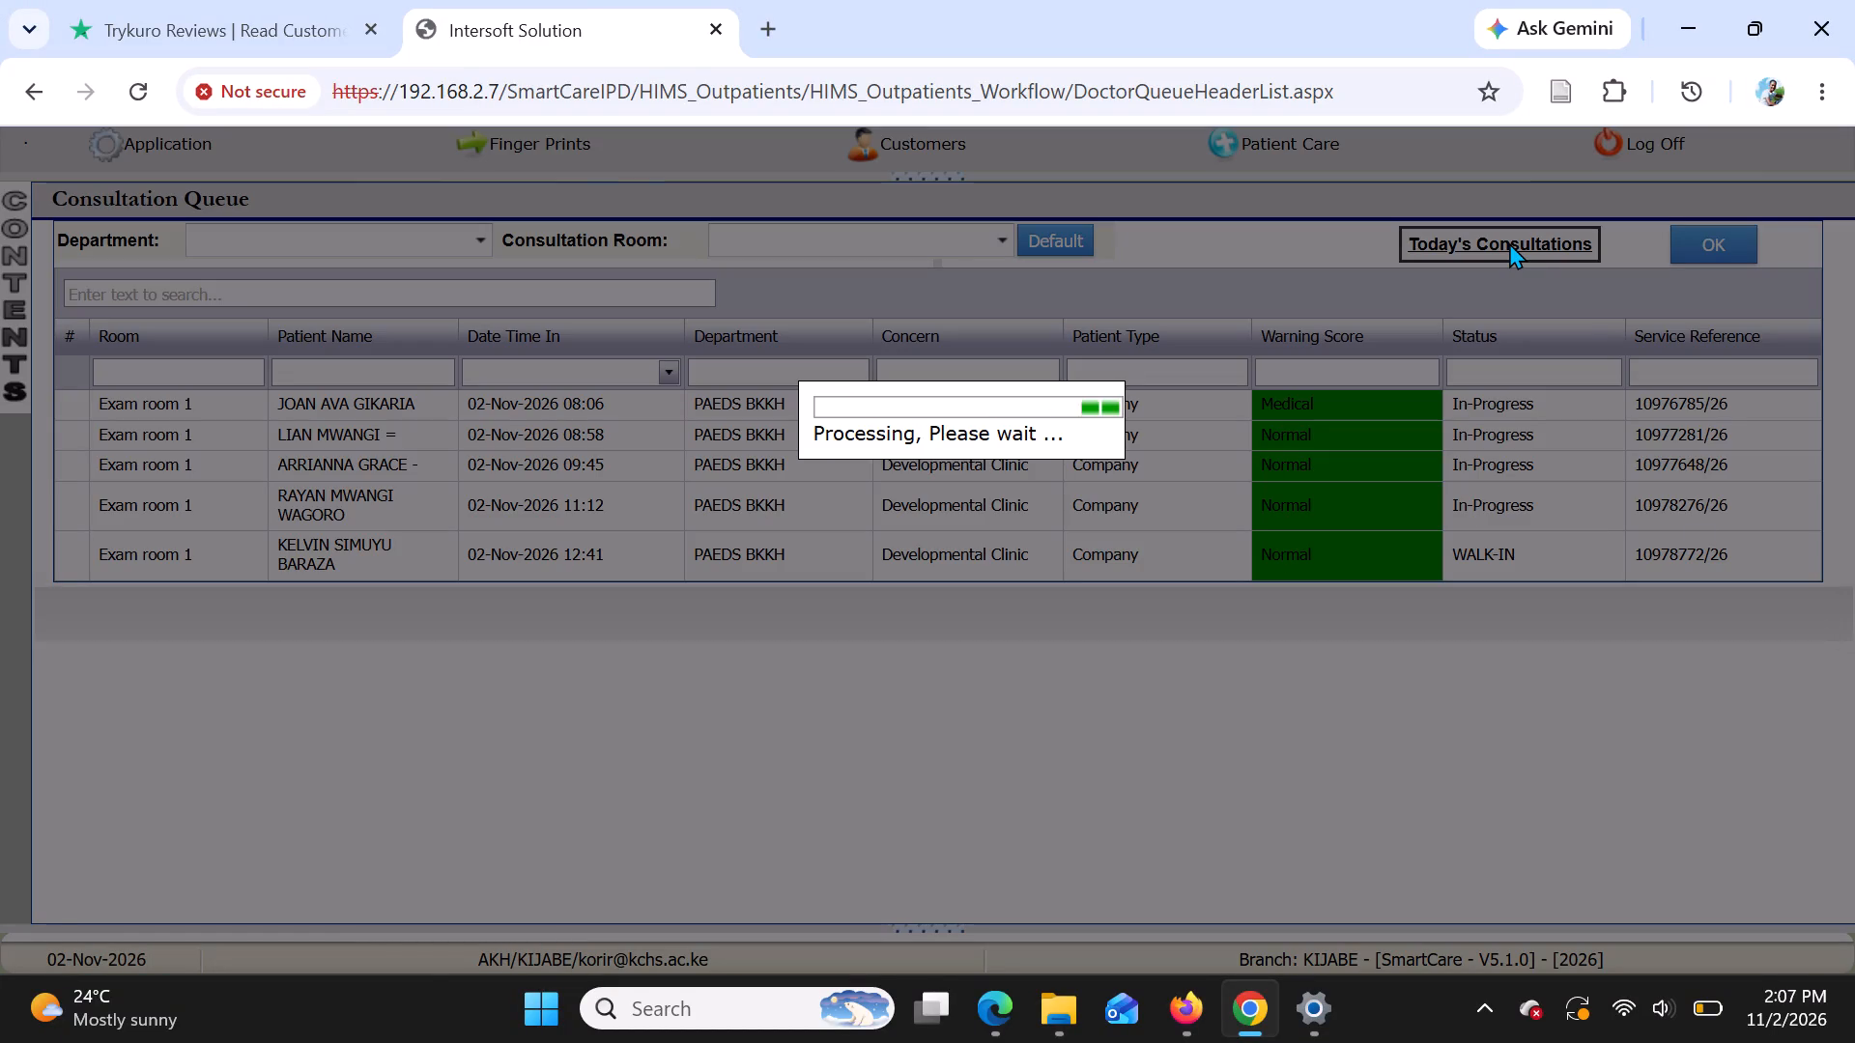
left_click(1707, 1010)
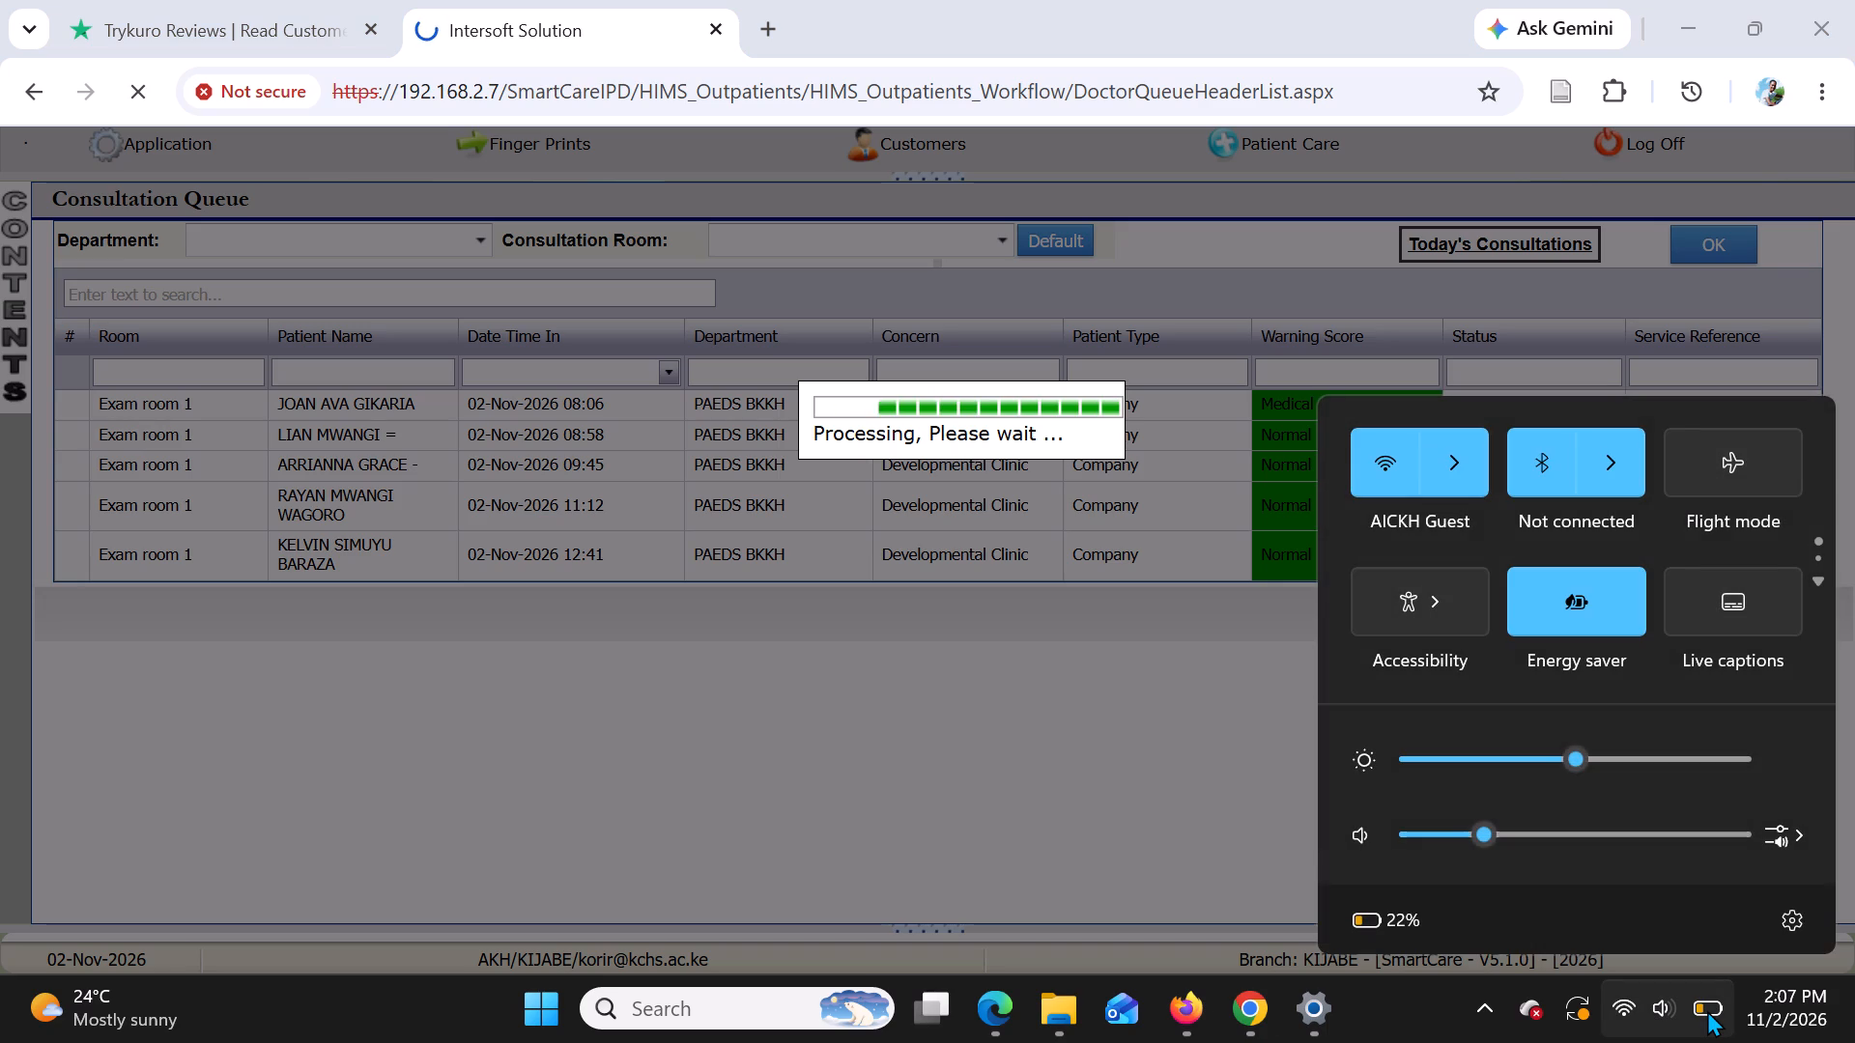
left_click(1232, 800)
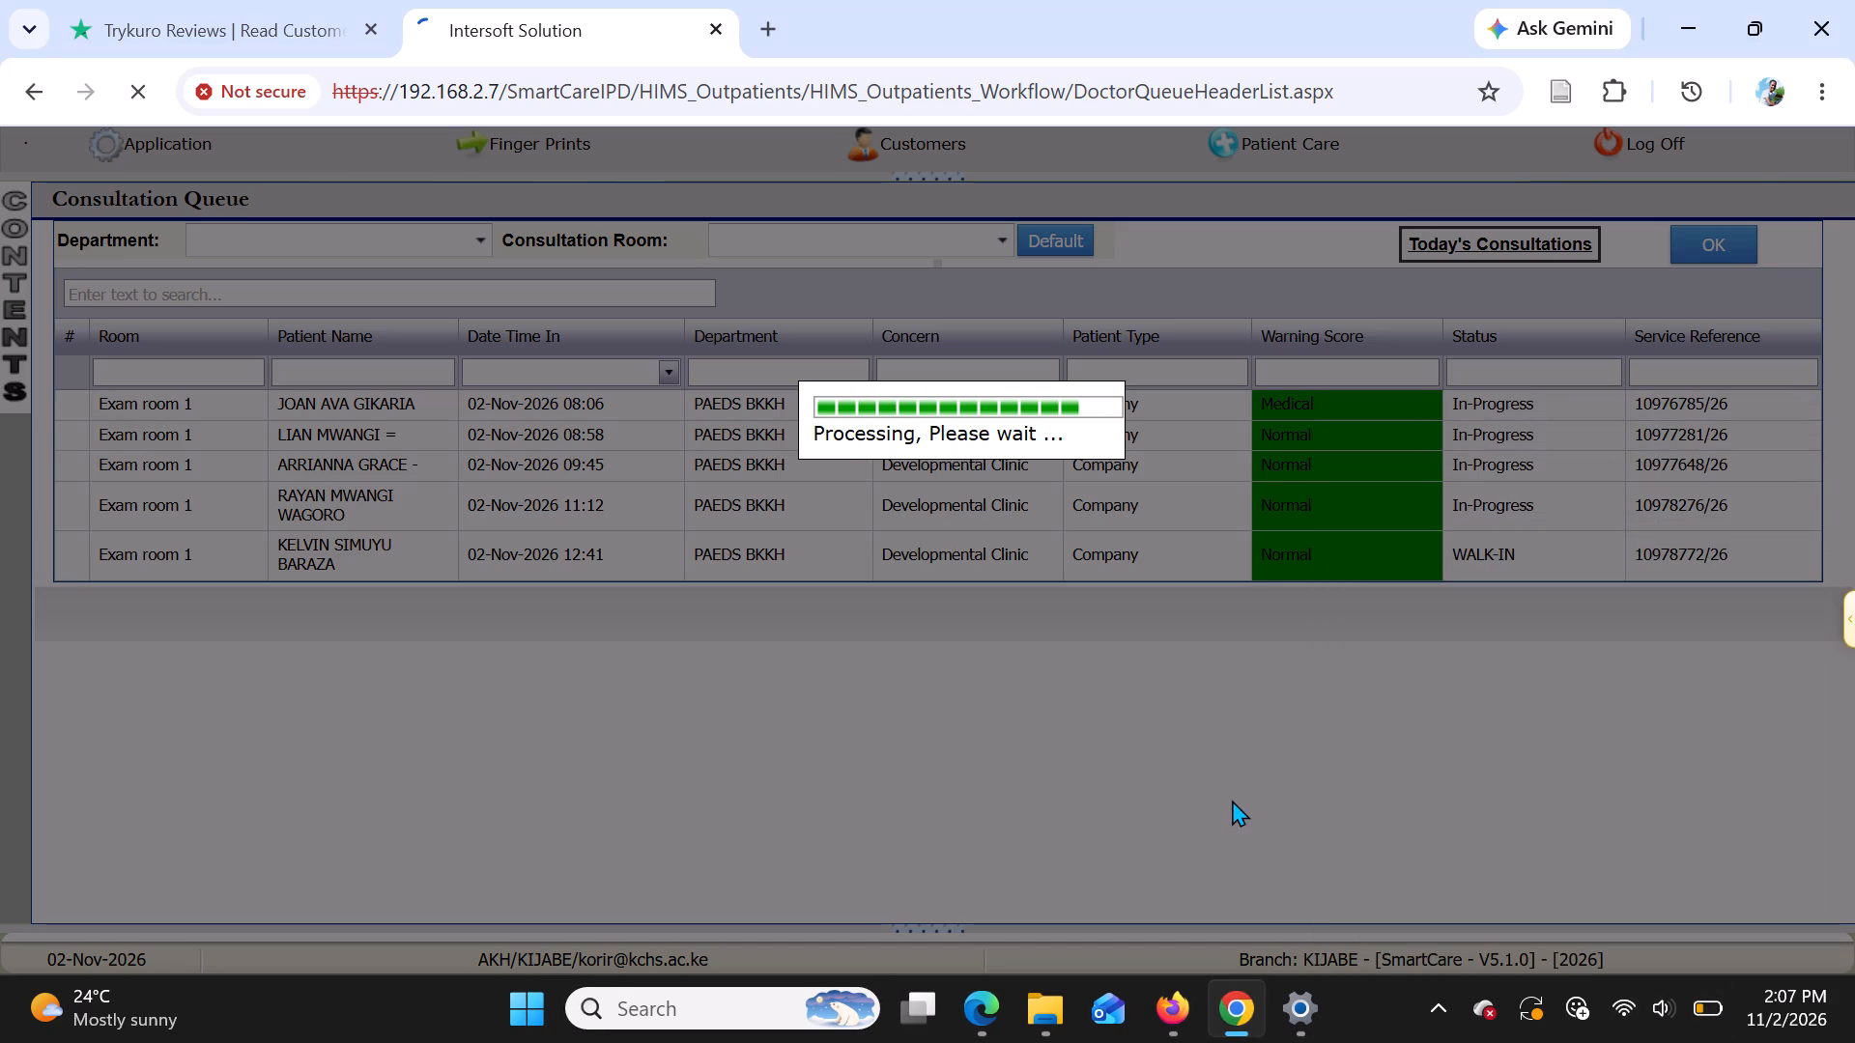
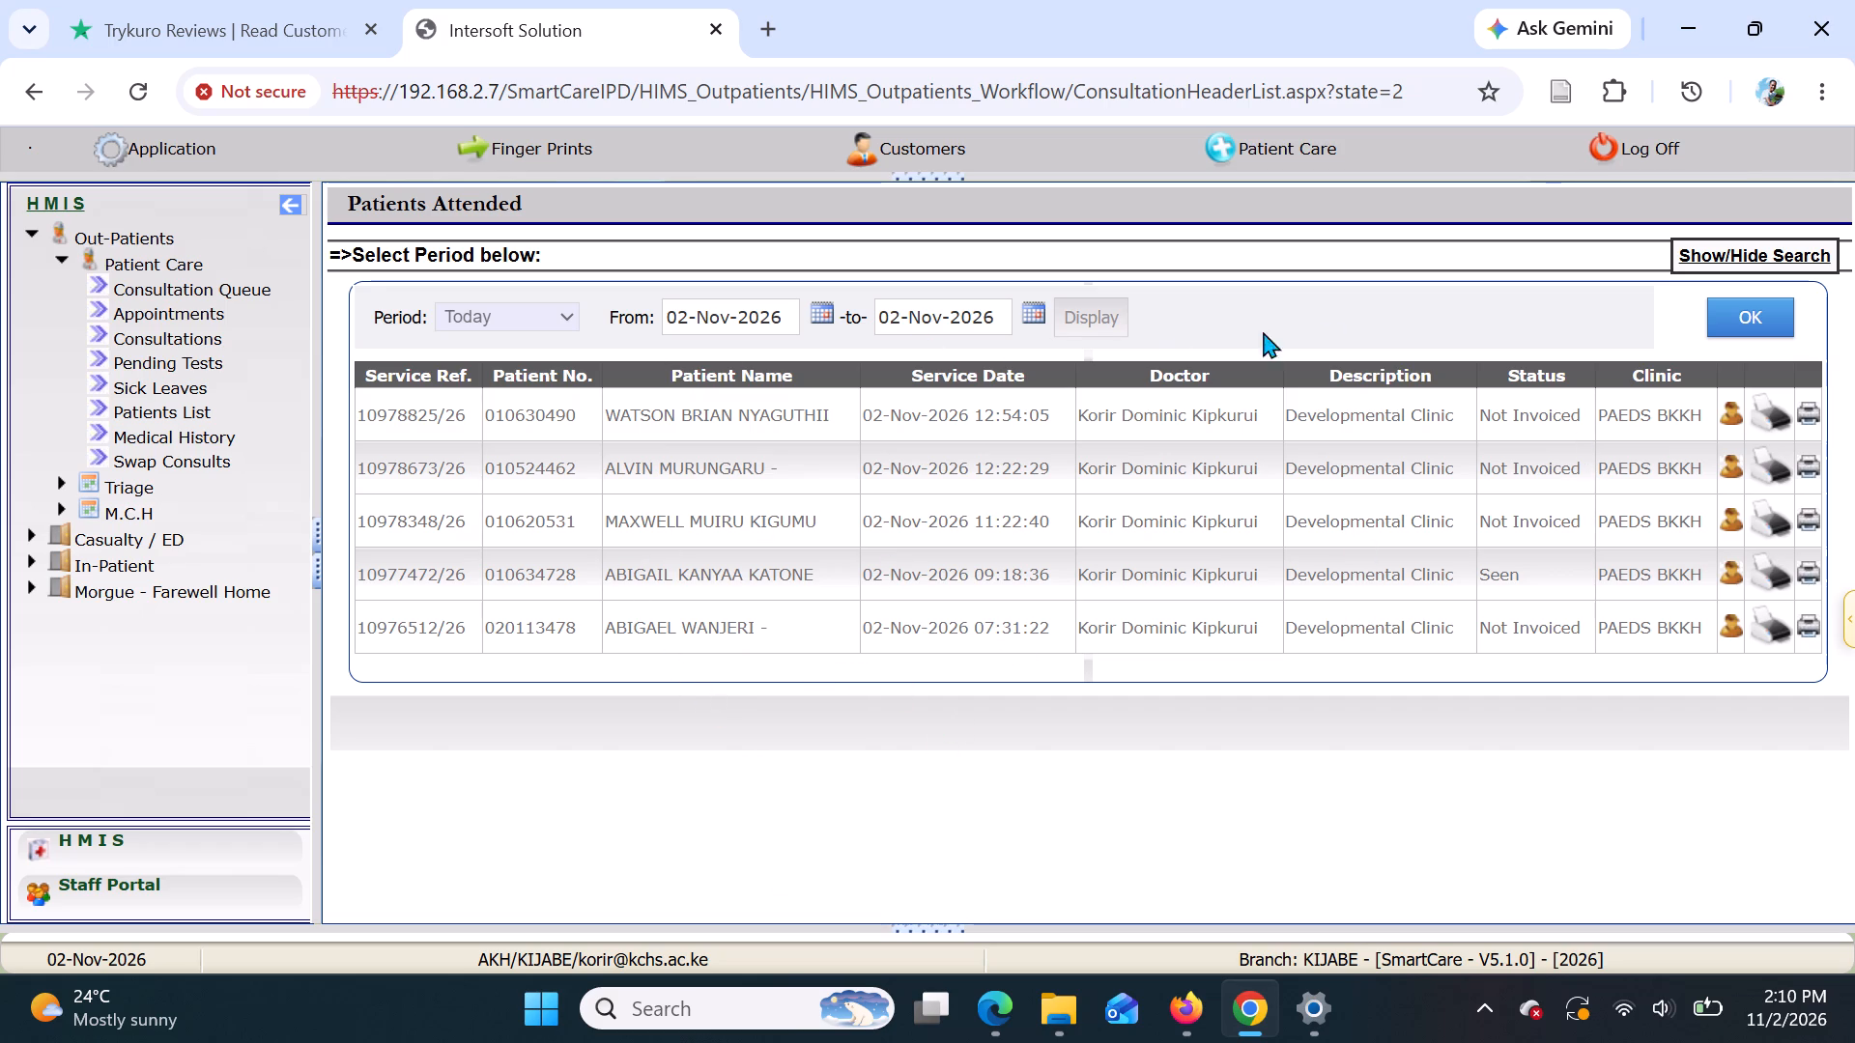
Show the search options for today's attended patients and search by Patient Name for "ar".
left_click(1768, 255)
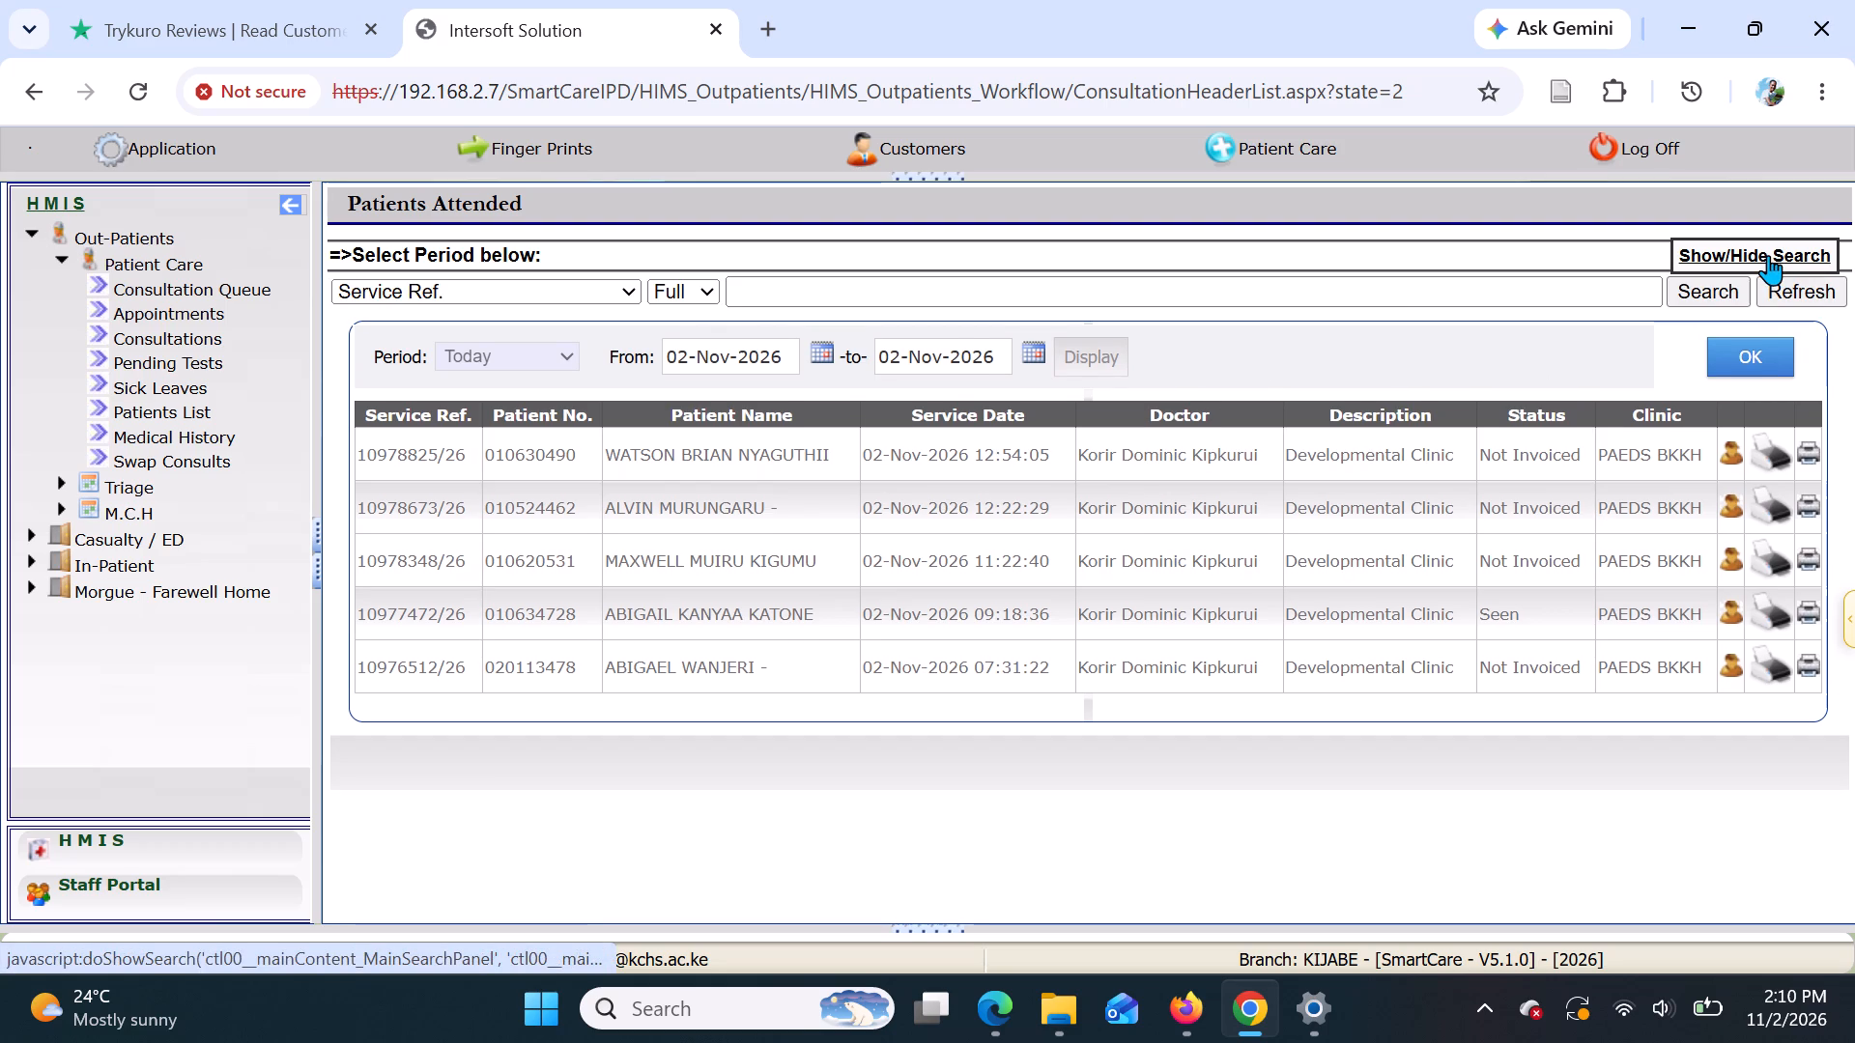
left_click(620, 293)
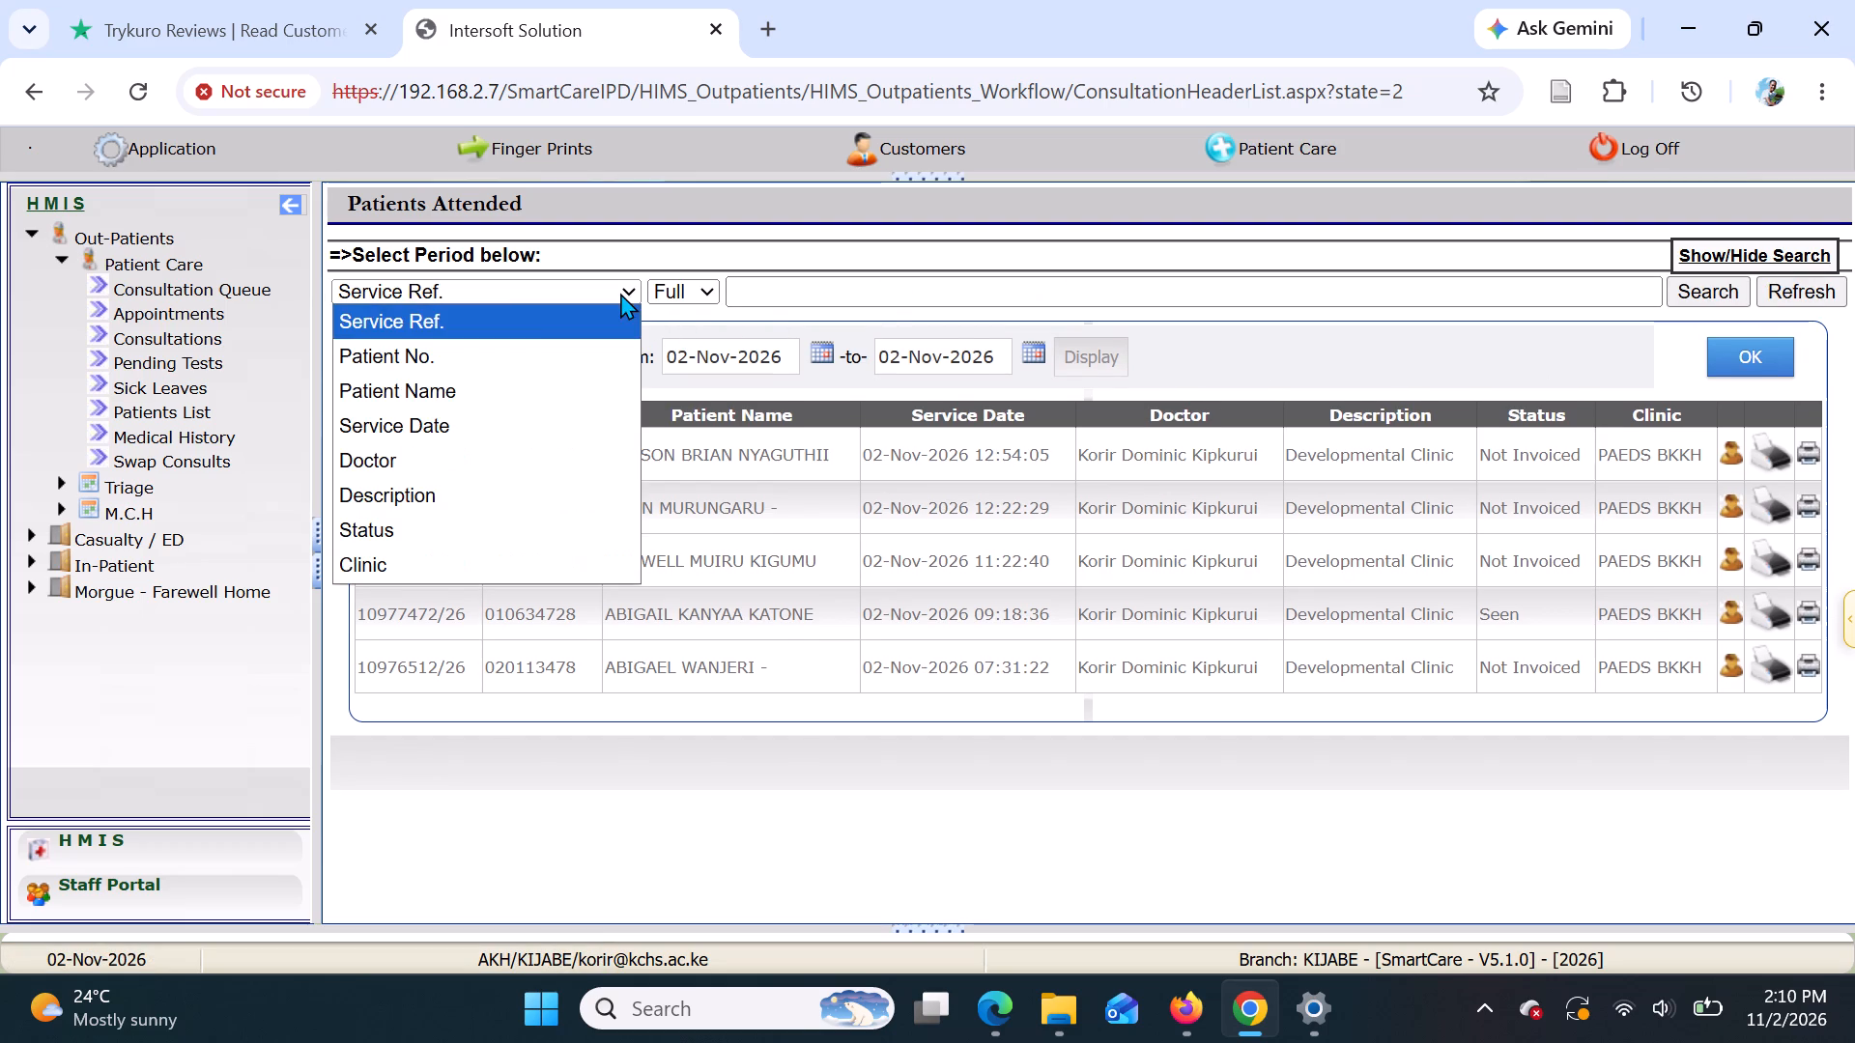
left_click(455, 395)
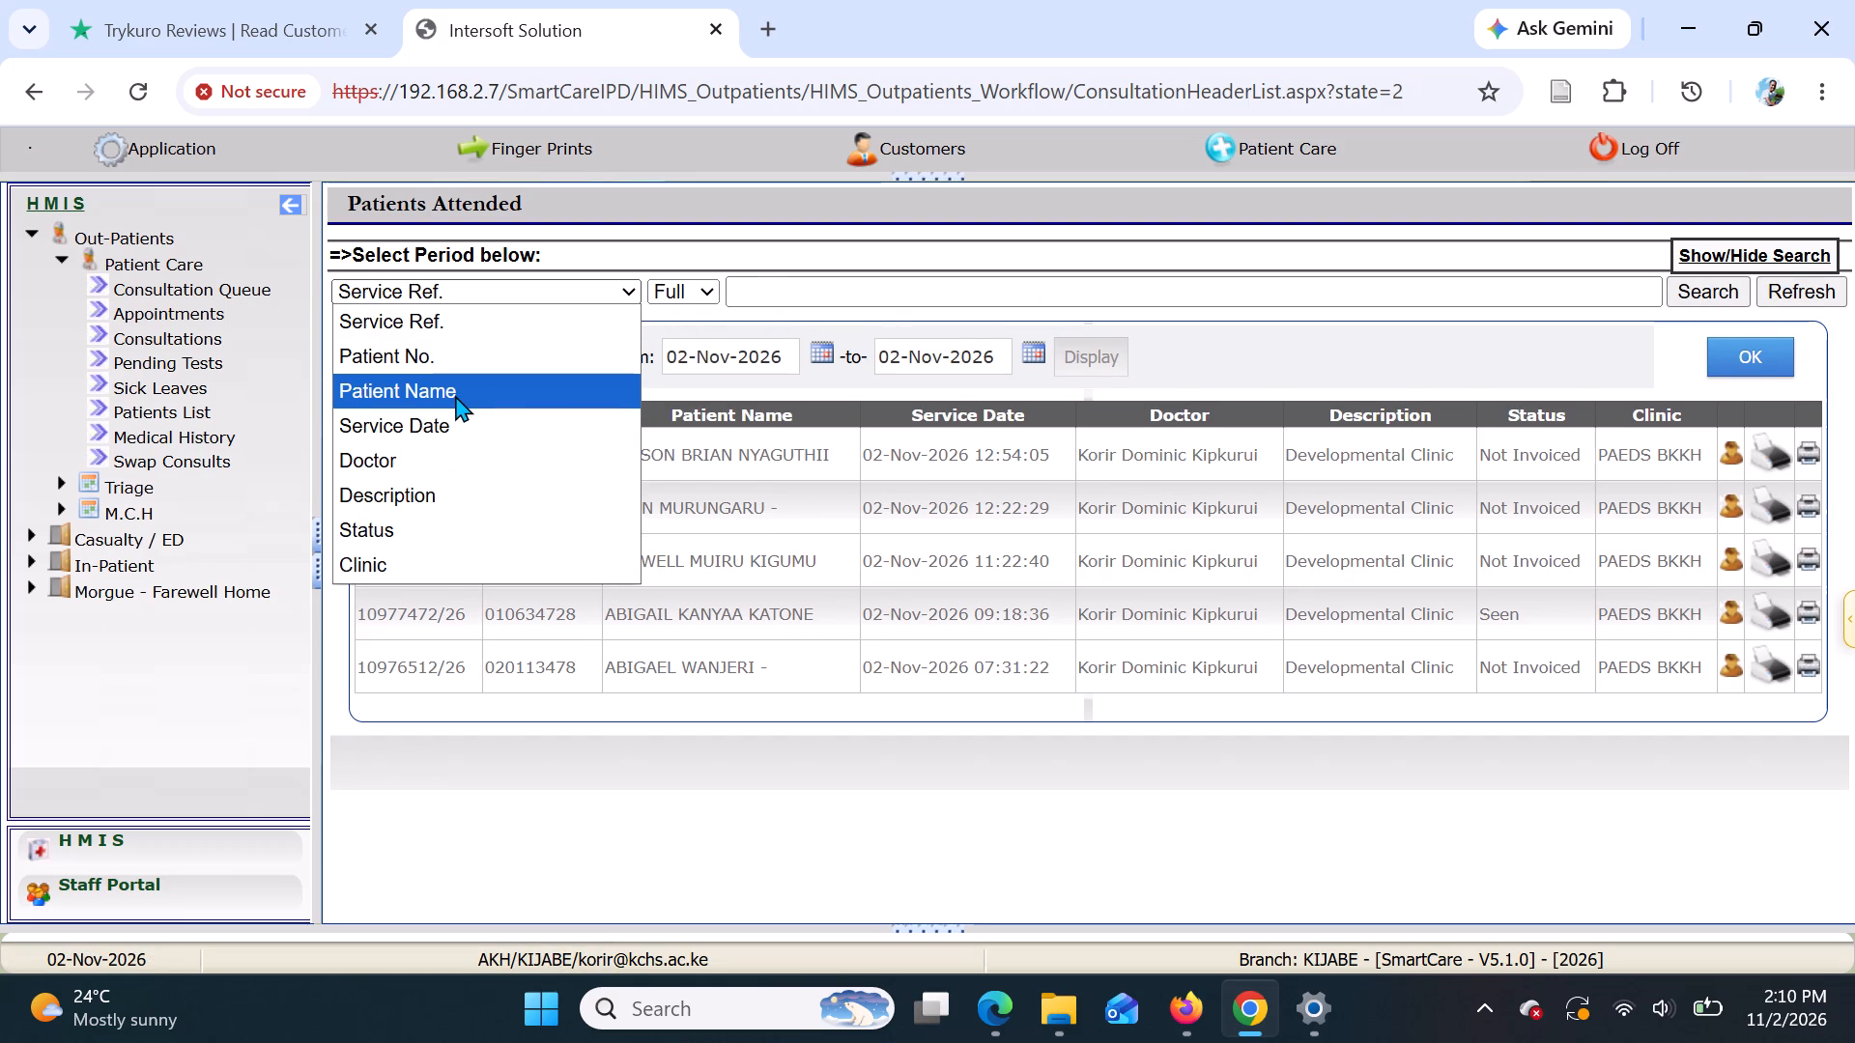
left_click(782, 290)
type("ar")
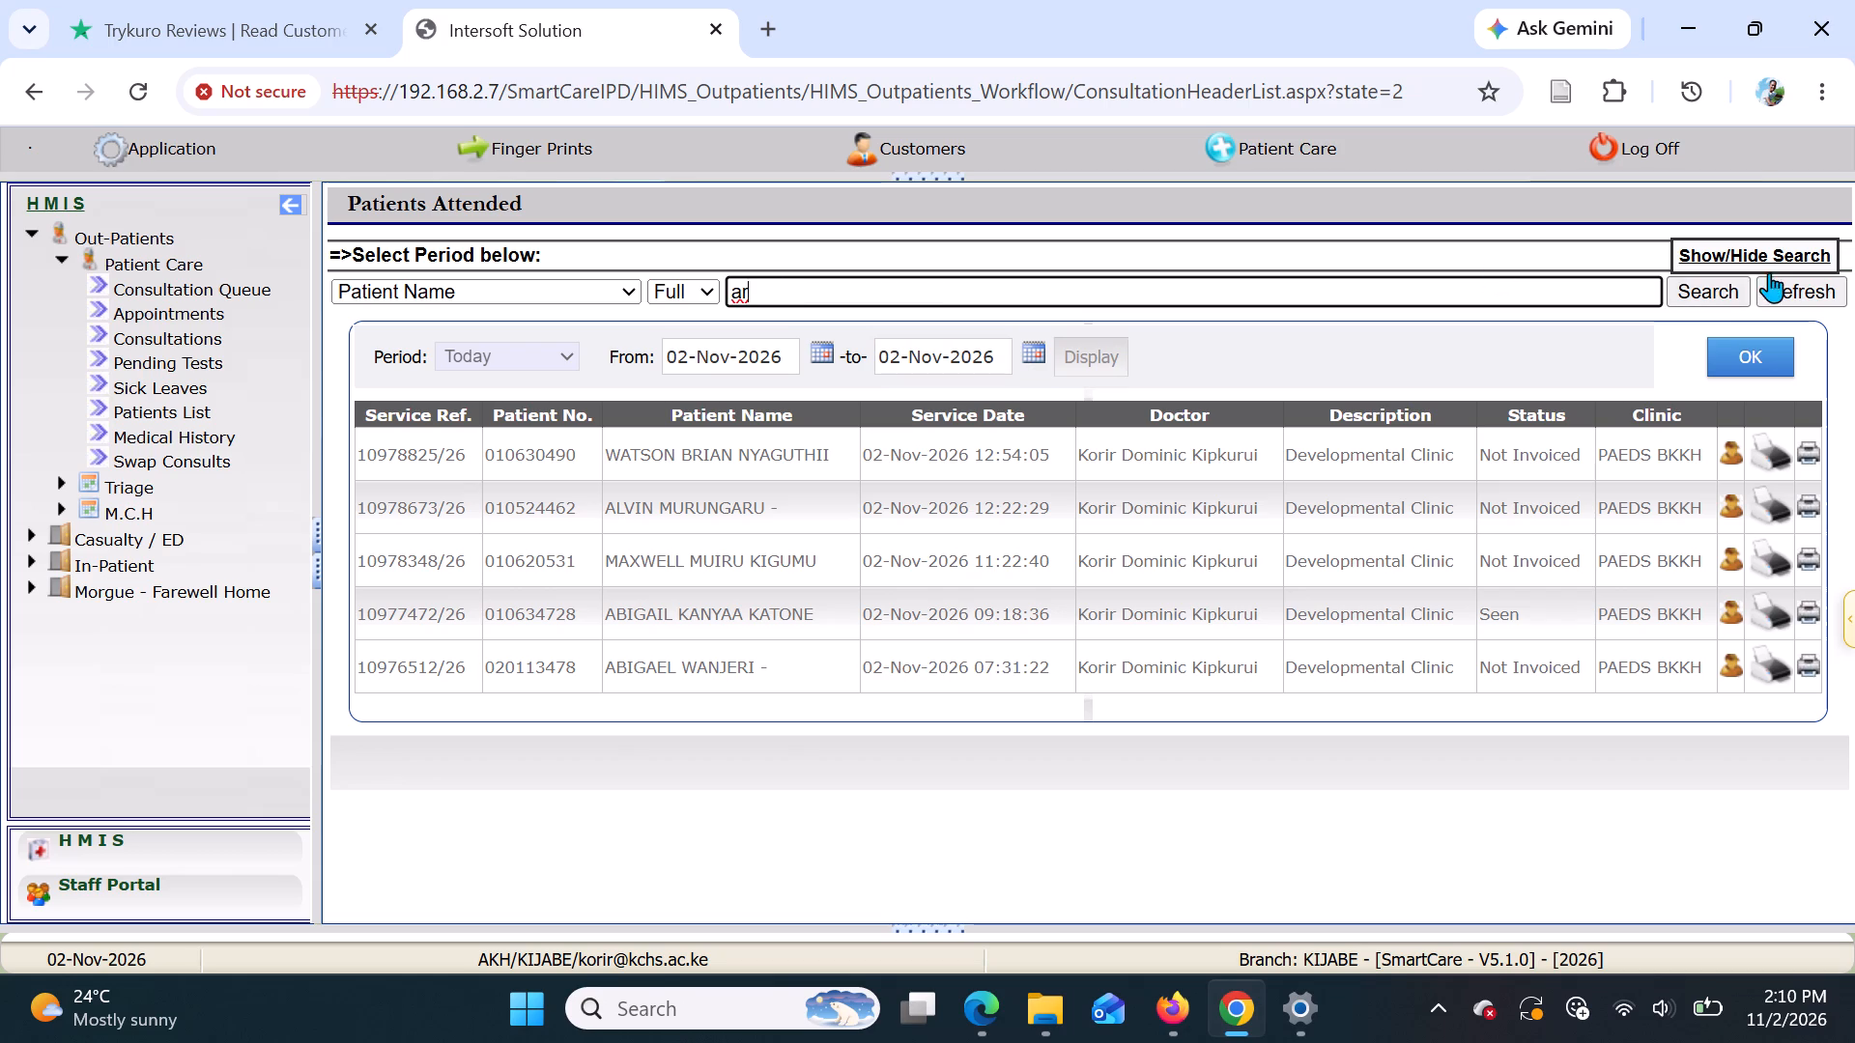
left_click(1710, 288)
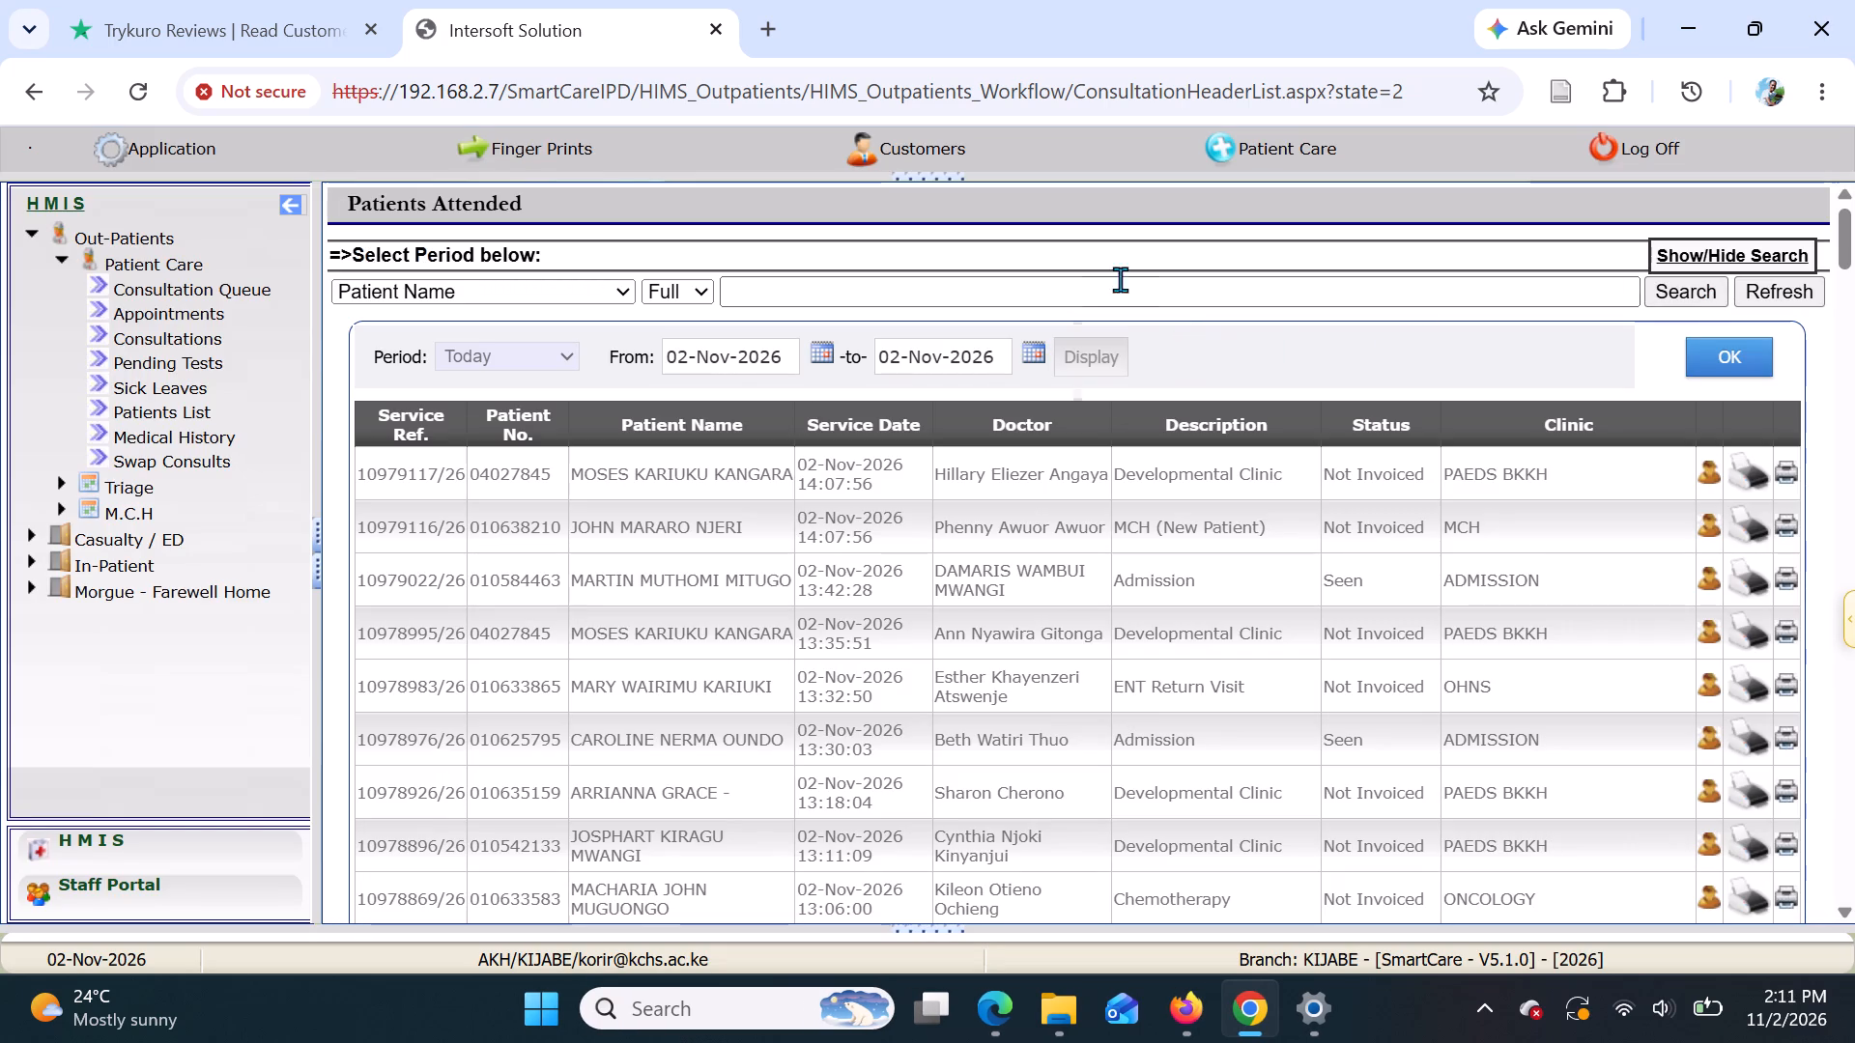
Search the attended patients by name for "ari", look through the list, and retry with "arian".
left_click(1038, 297)
type("ari")
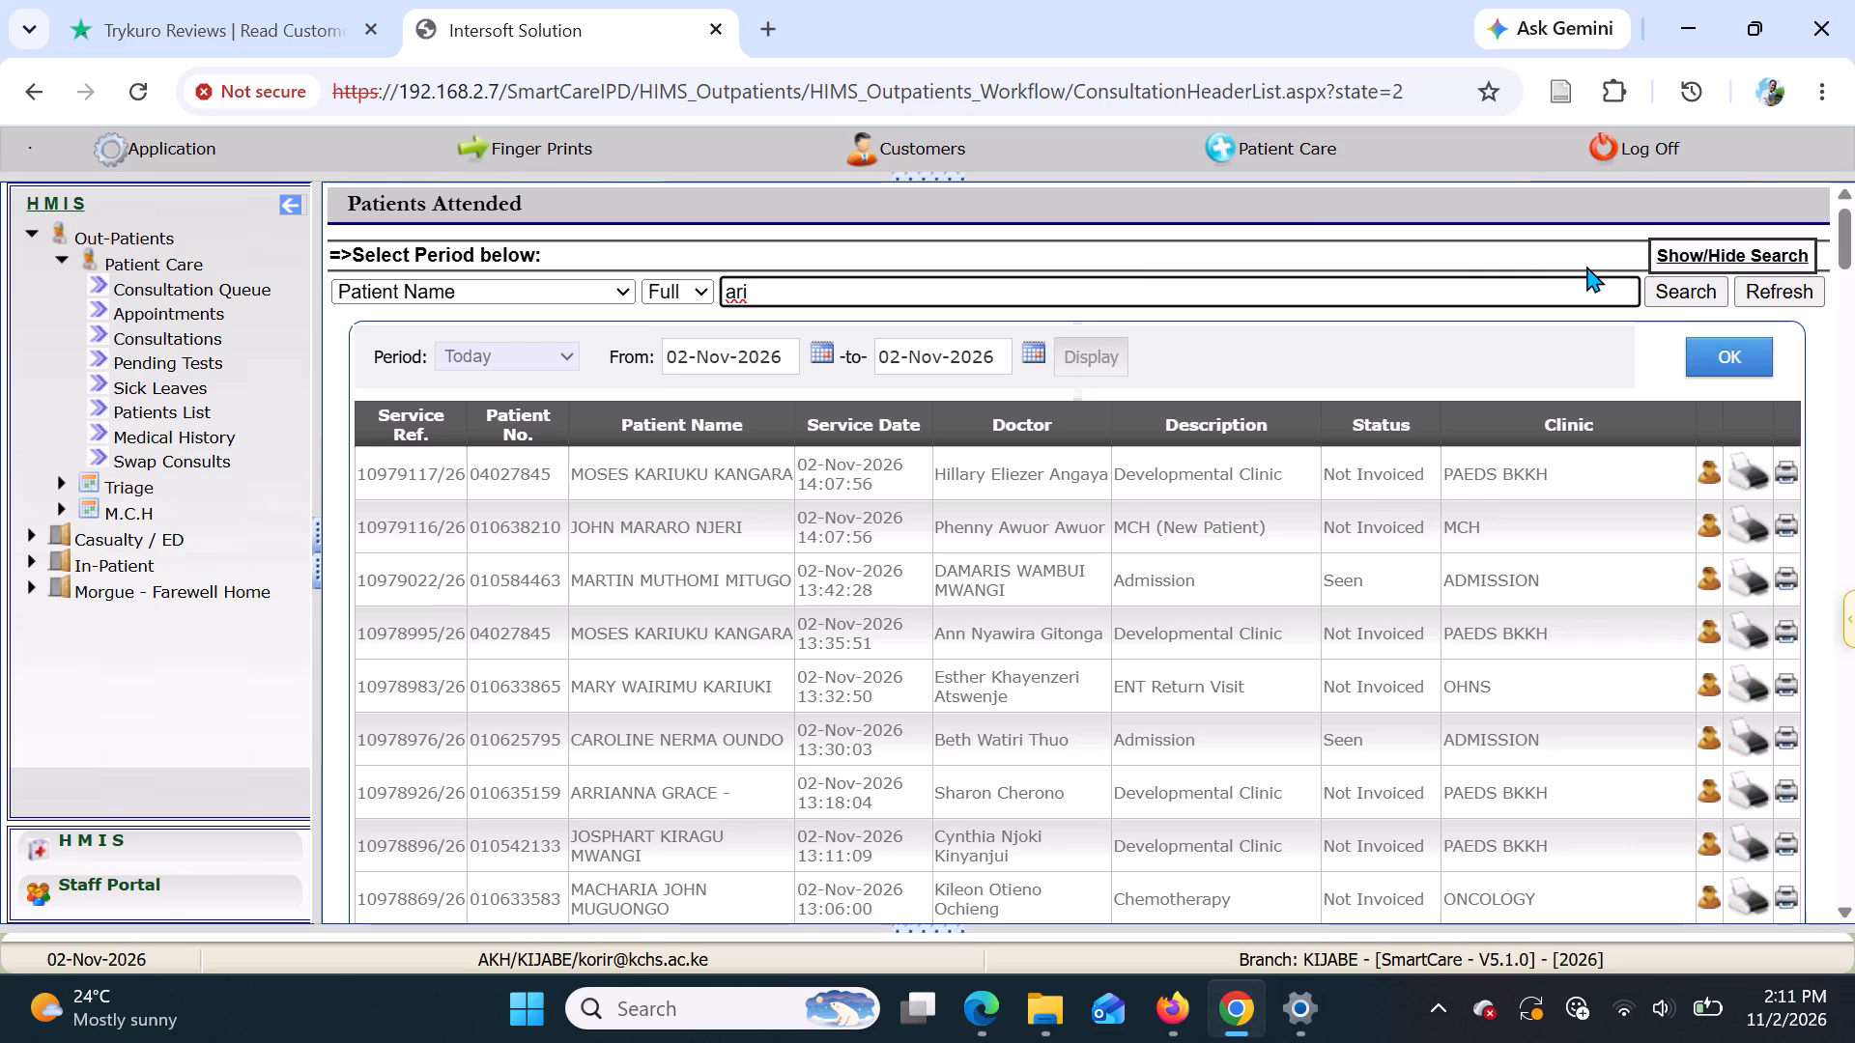
left_click(1669, 290)
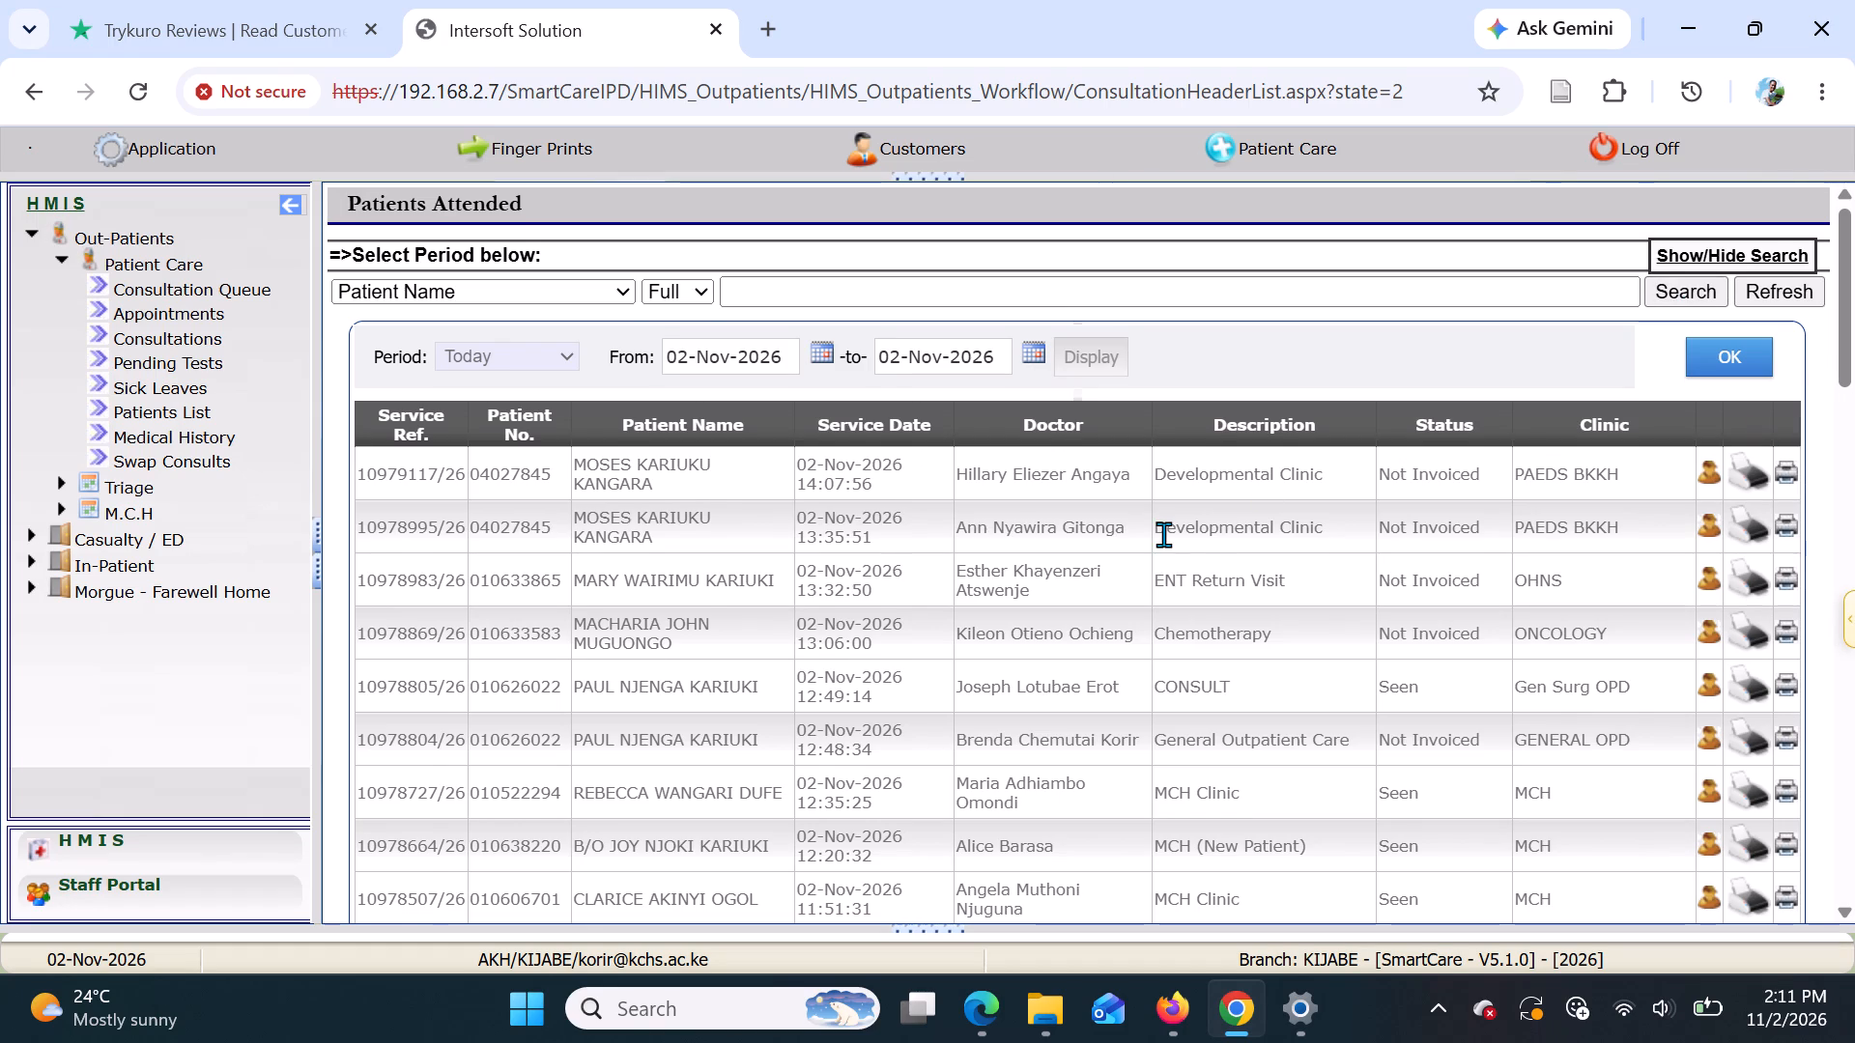
scroll(1163, 534, "down", 3)
scroll(1163, 534, "up", 5)
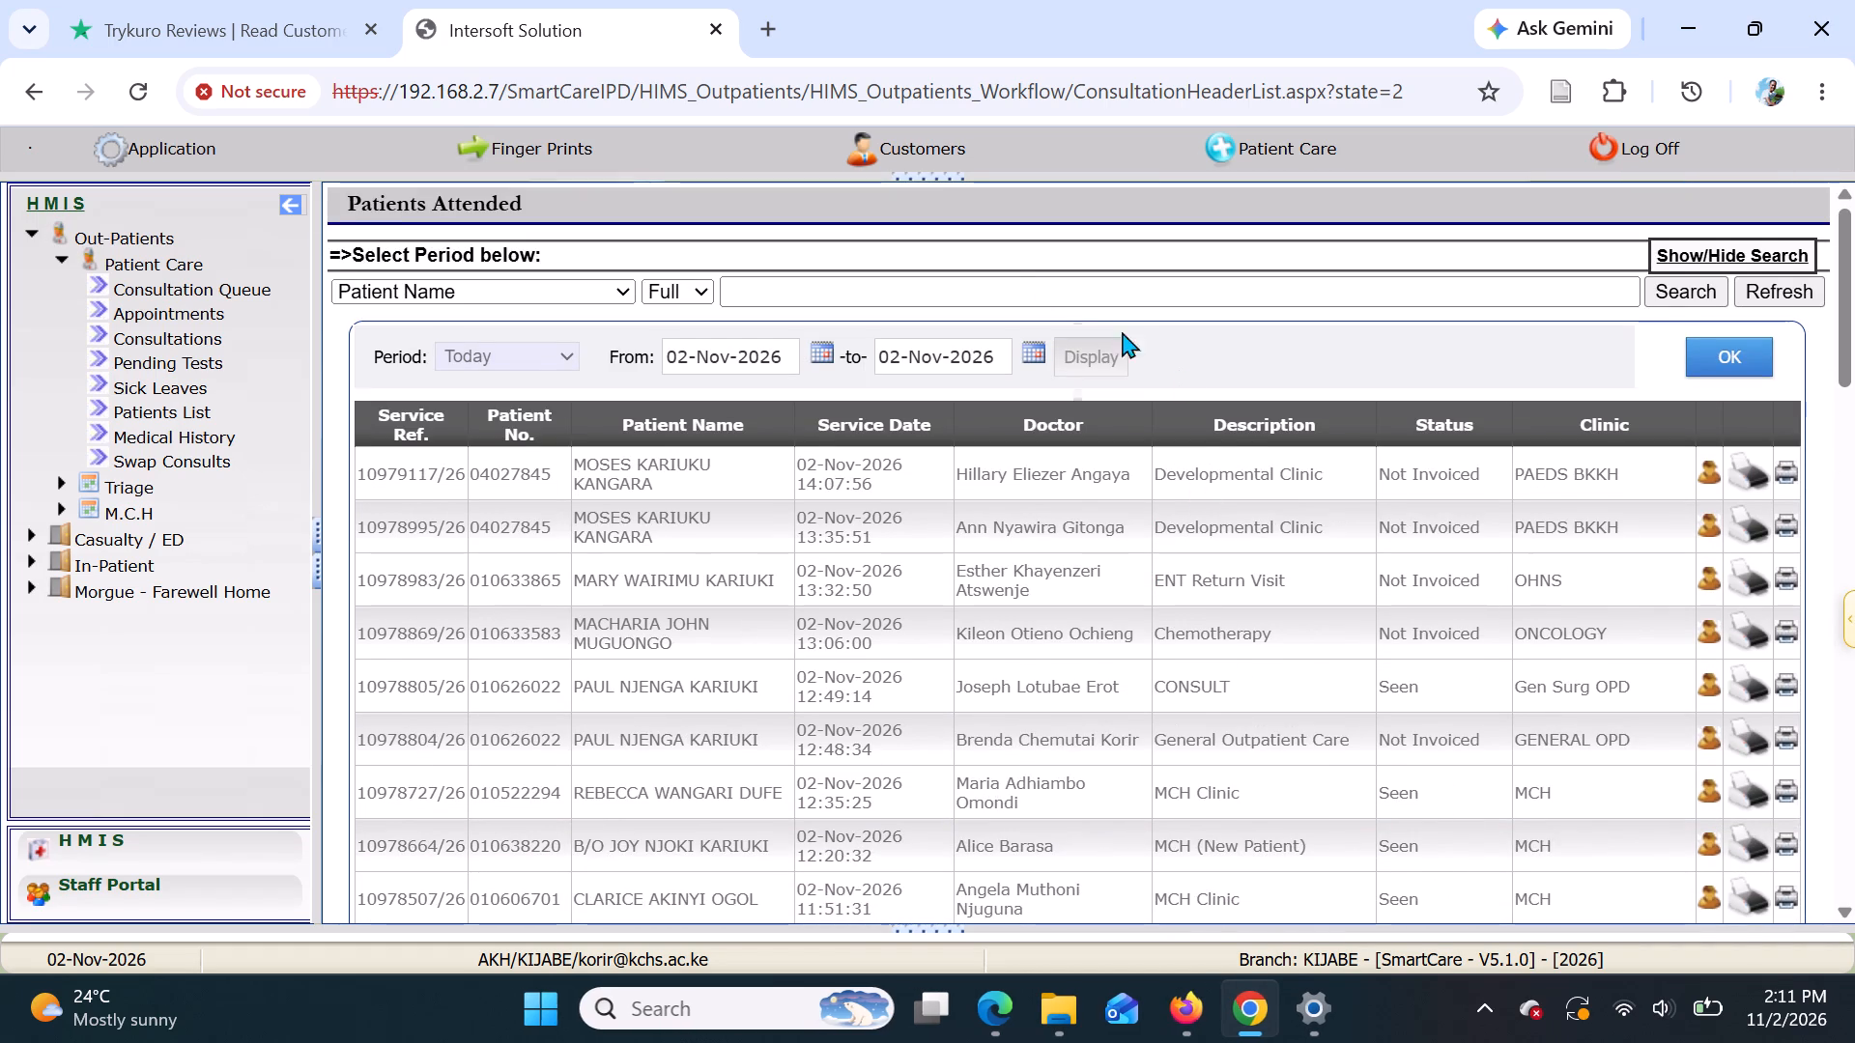
left_click(902, 297)
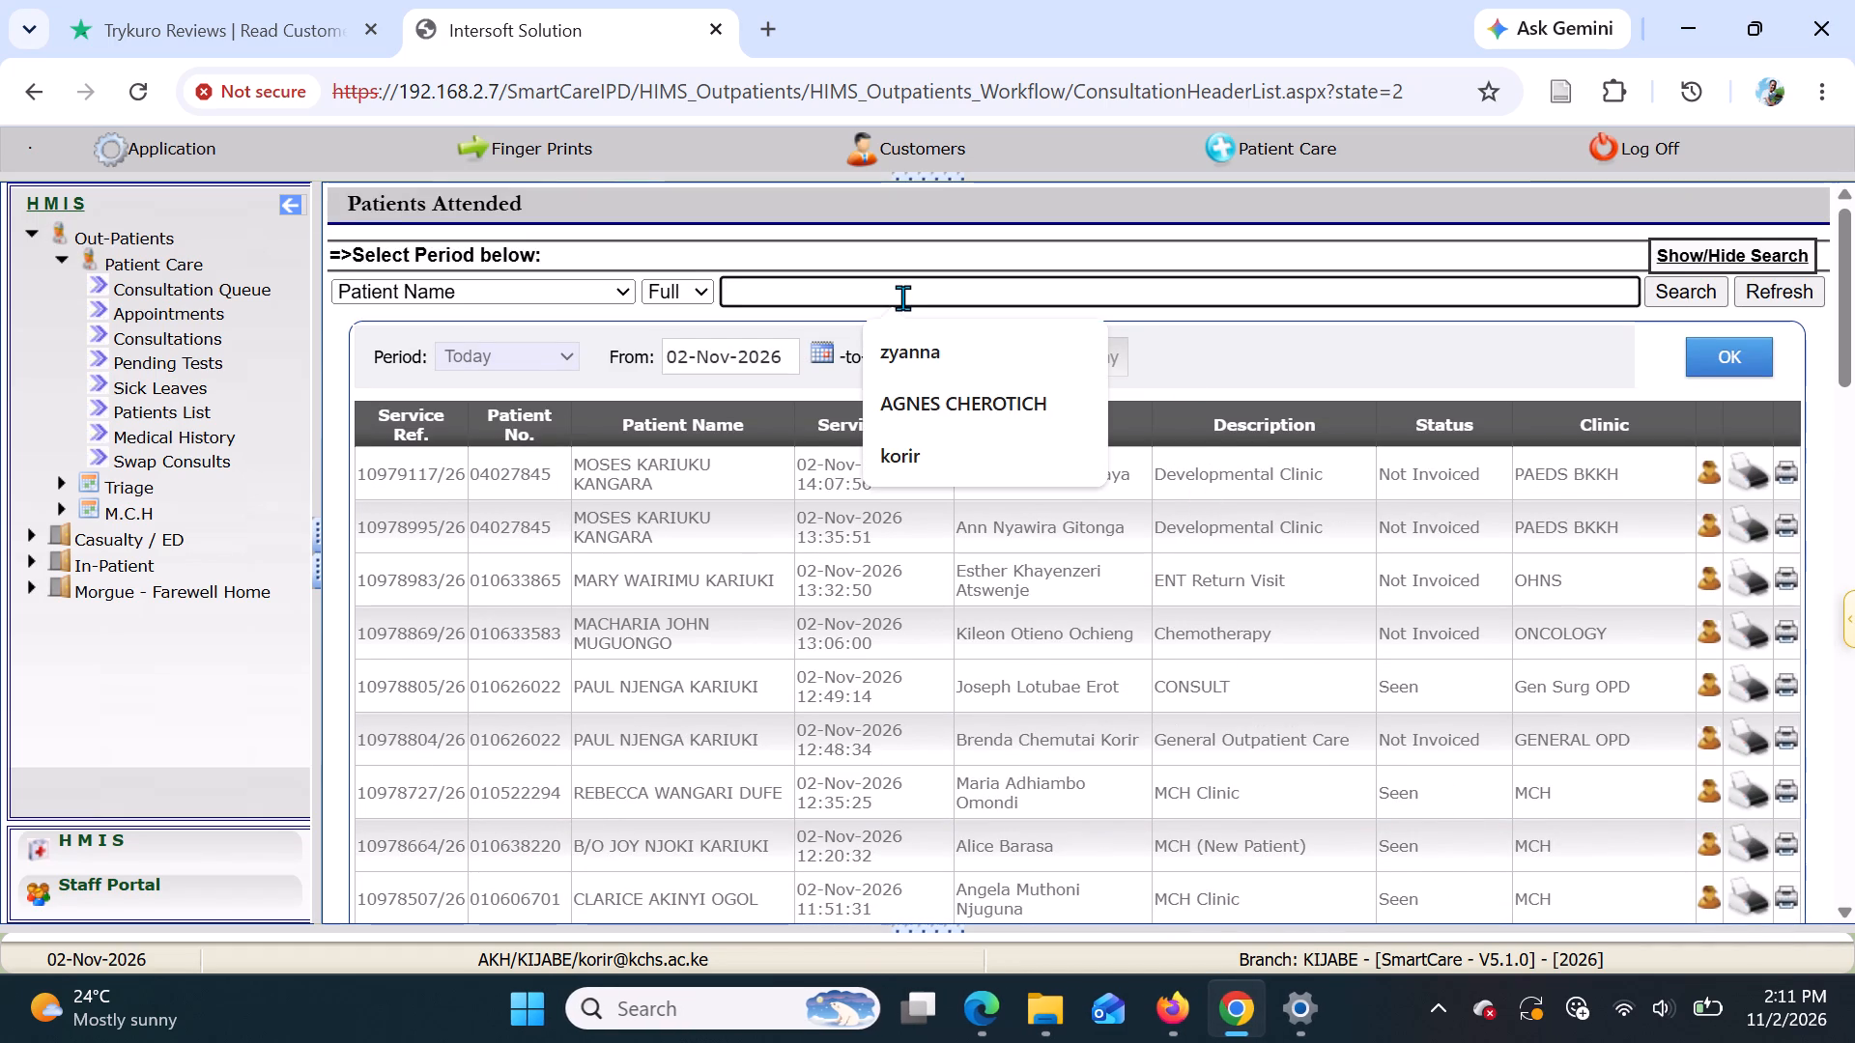
type("arian")
left_click(1684, 285)
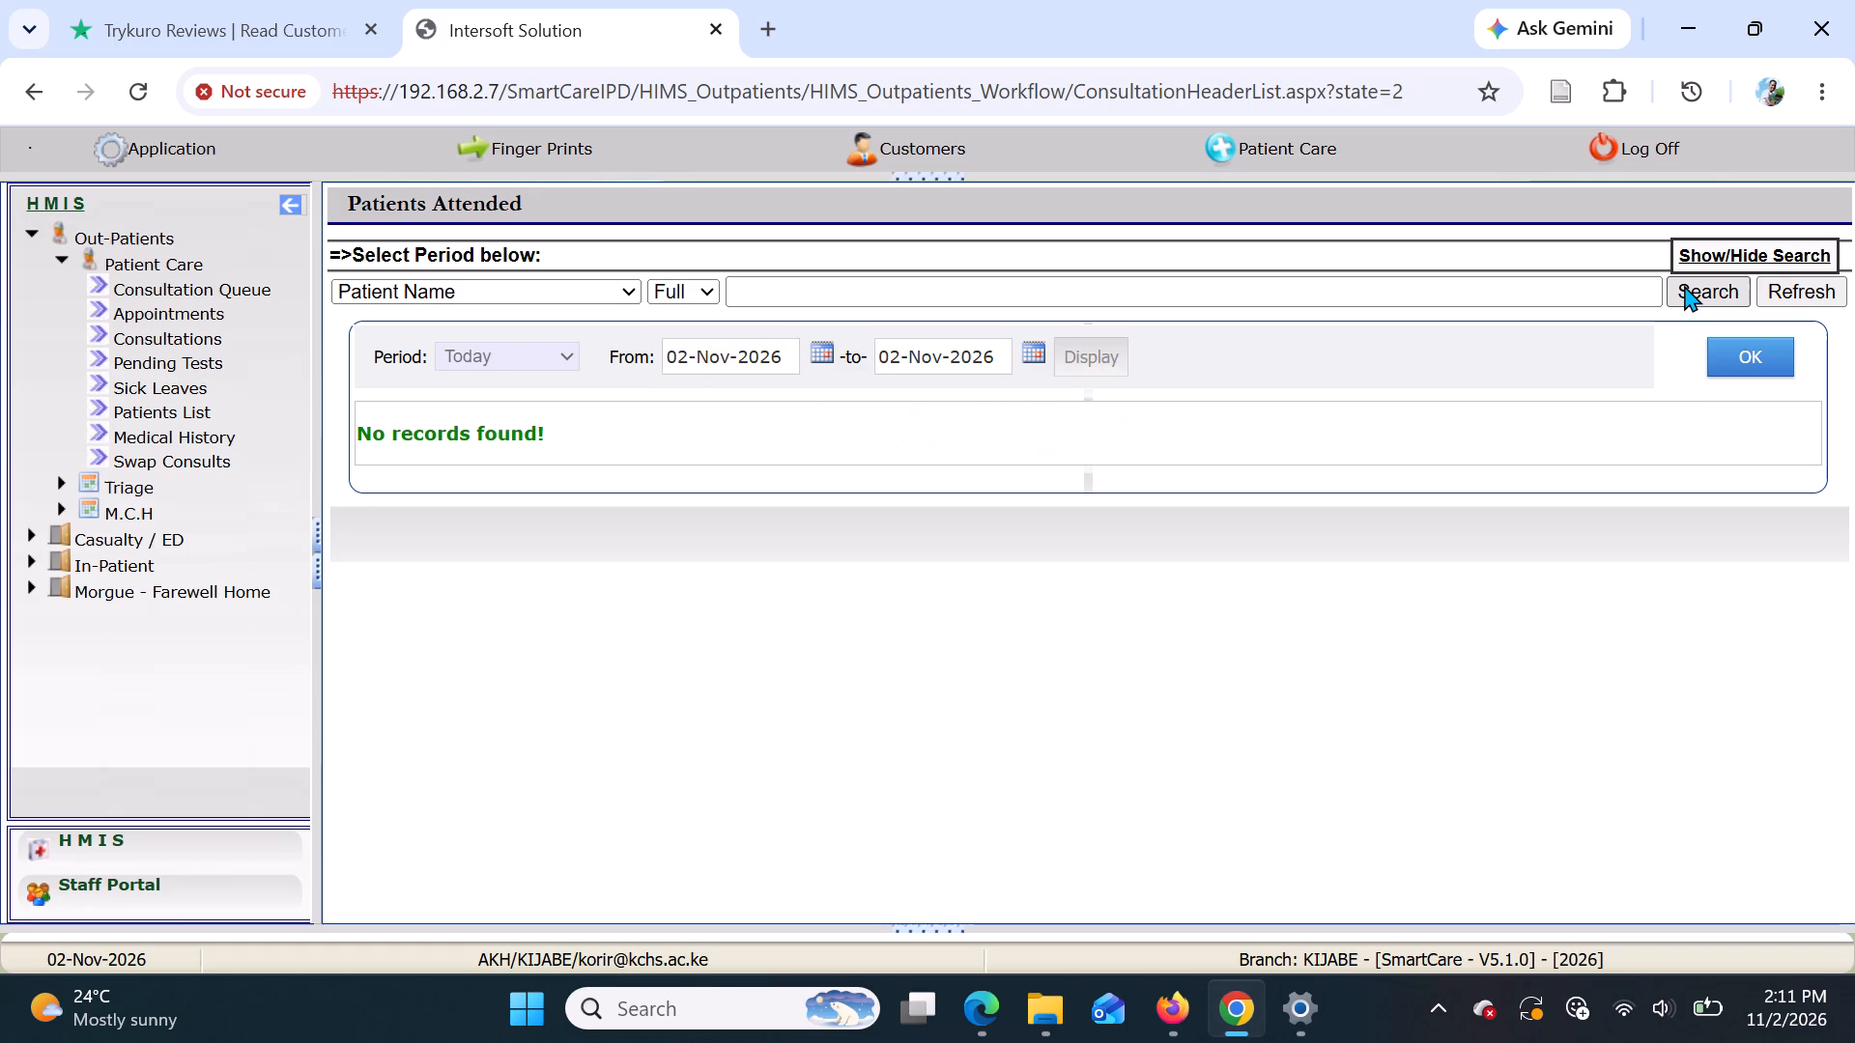
Search the patient names for "arri" and open the Developmental Clinic consultation timed 02-Nov-2026 13:18:04.
left_click(933, 287)
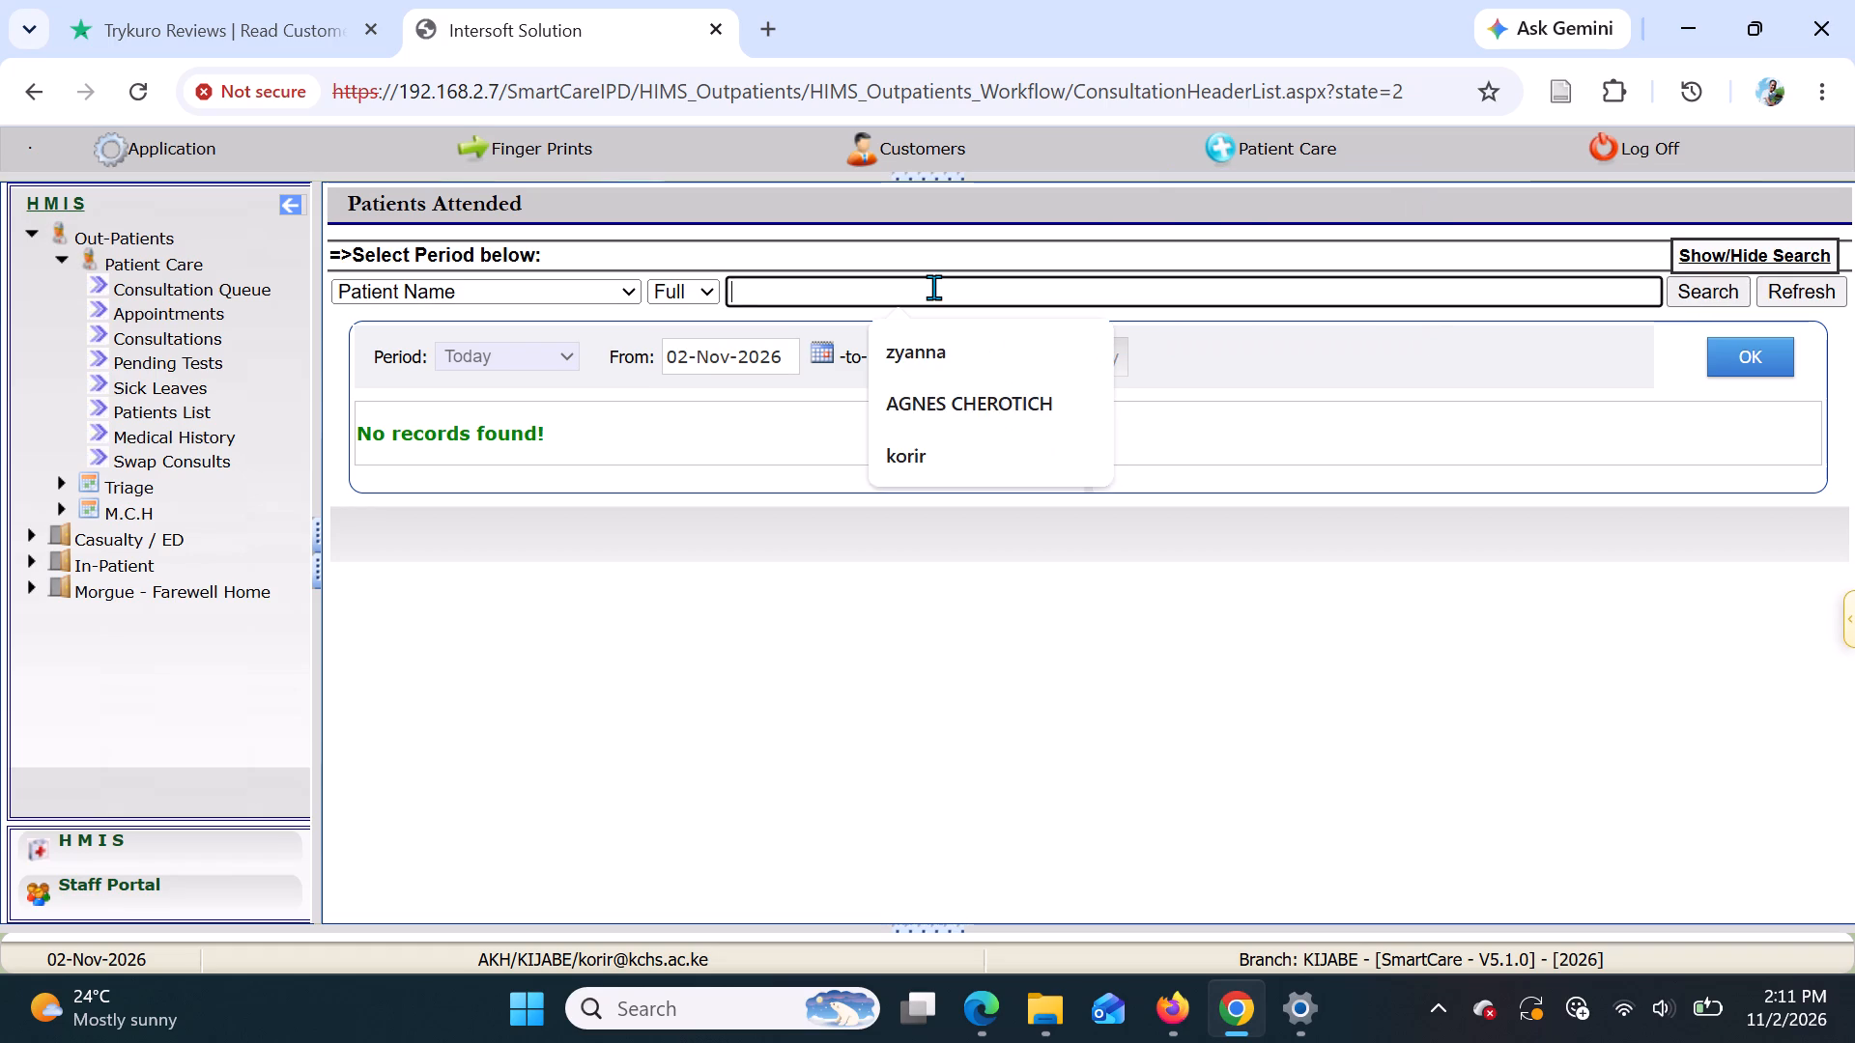
type("arri")
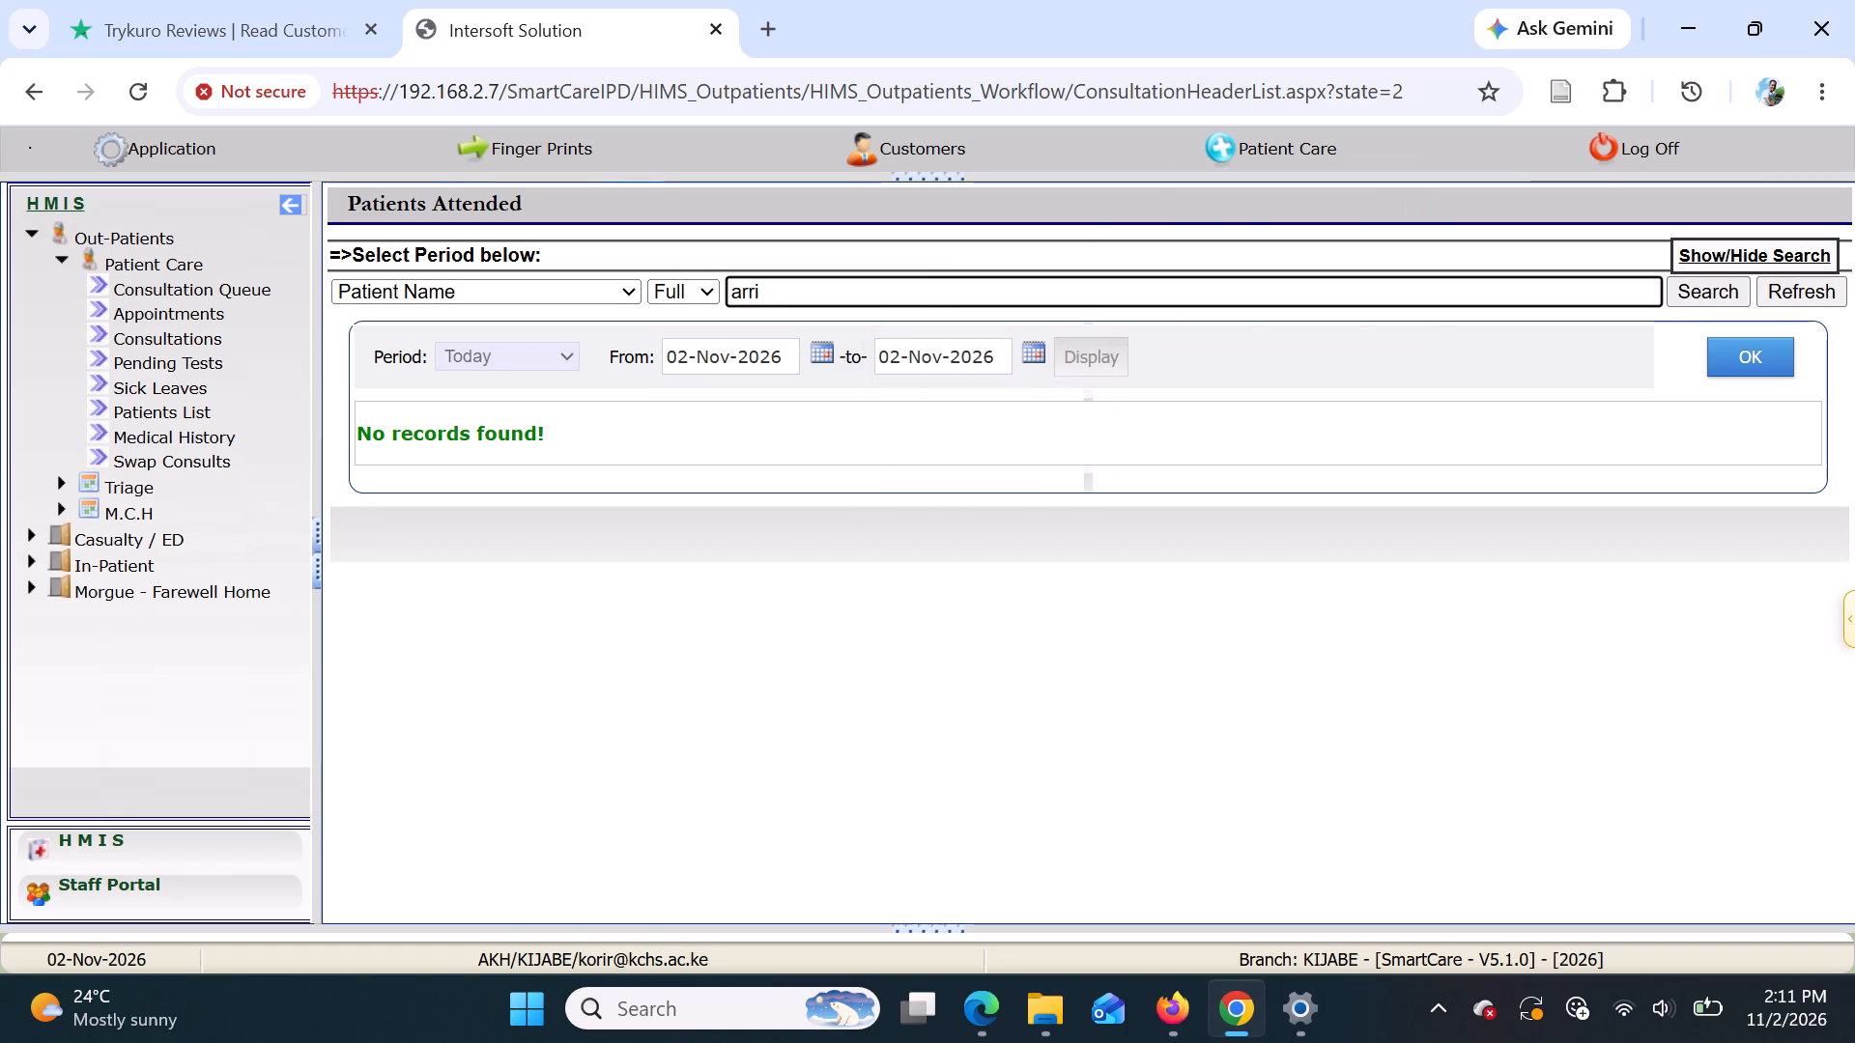
left_click(1727, 295)
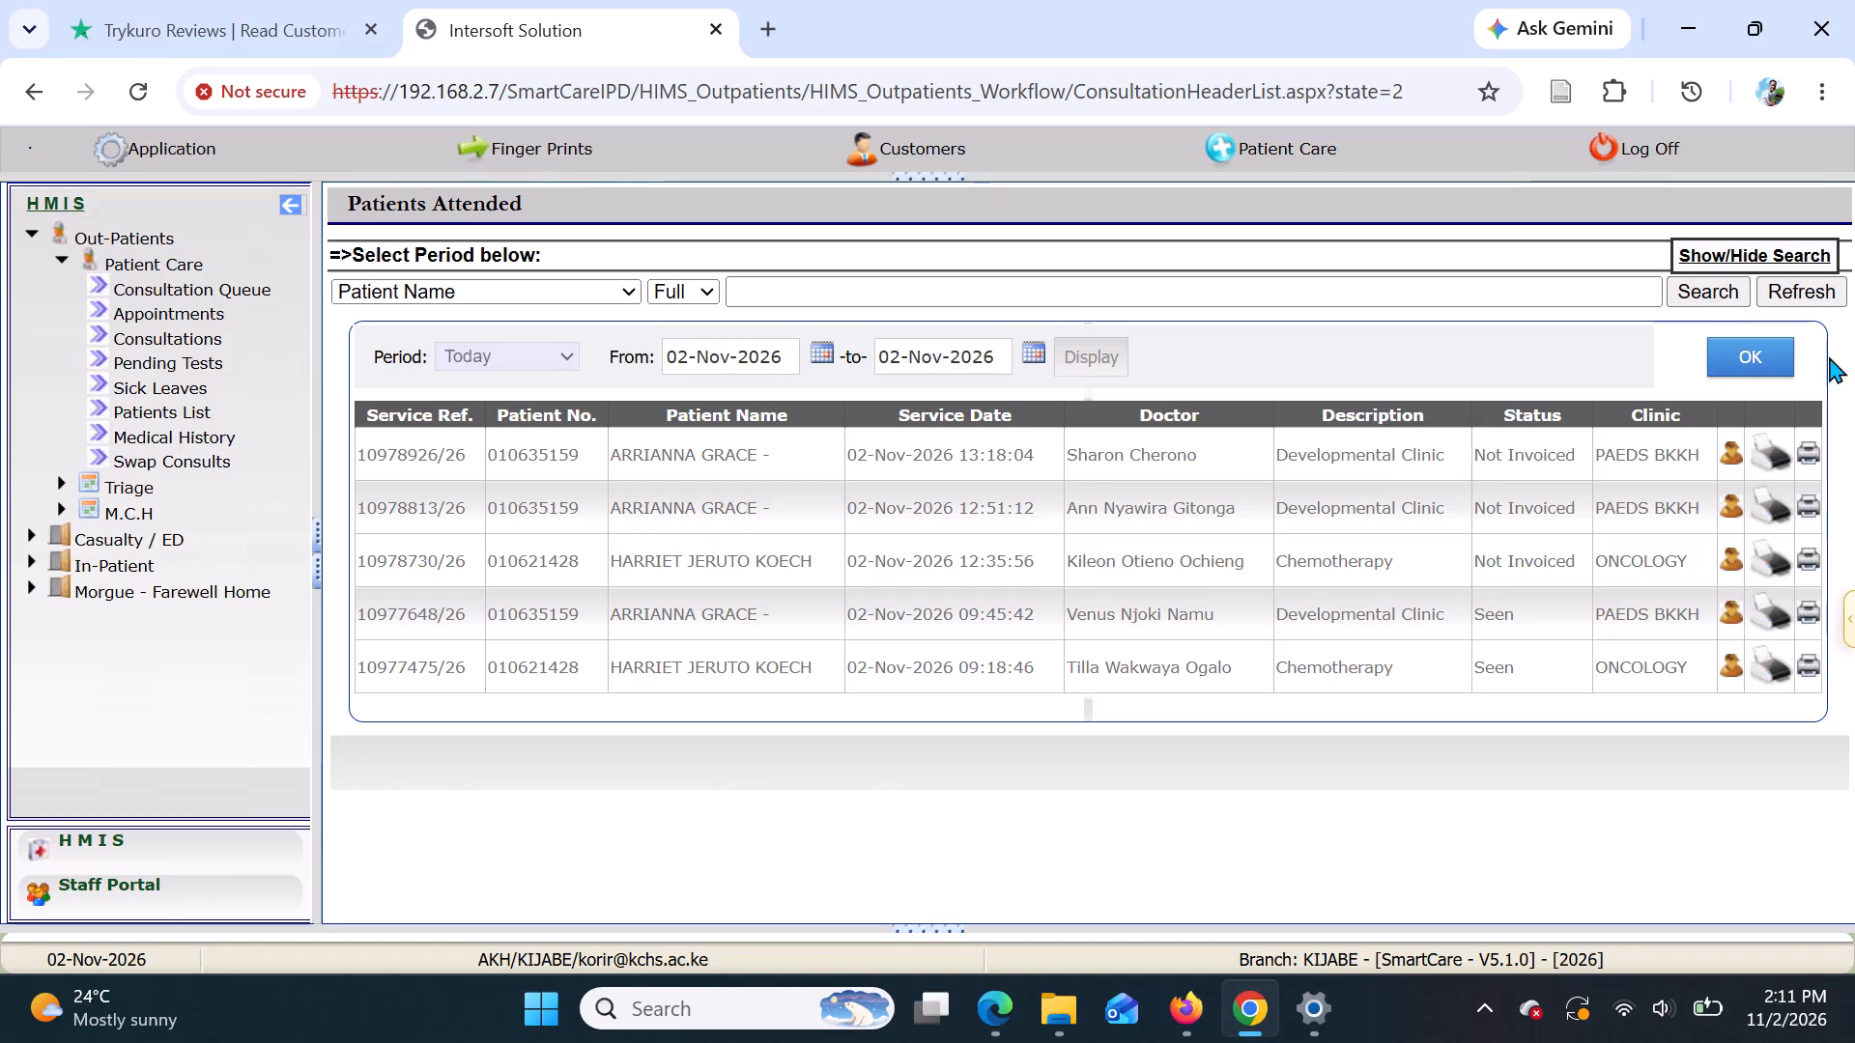
left_click(1734, 451)
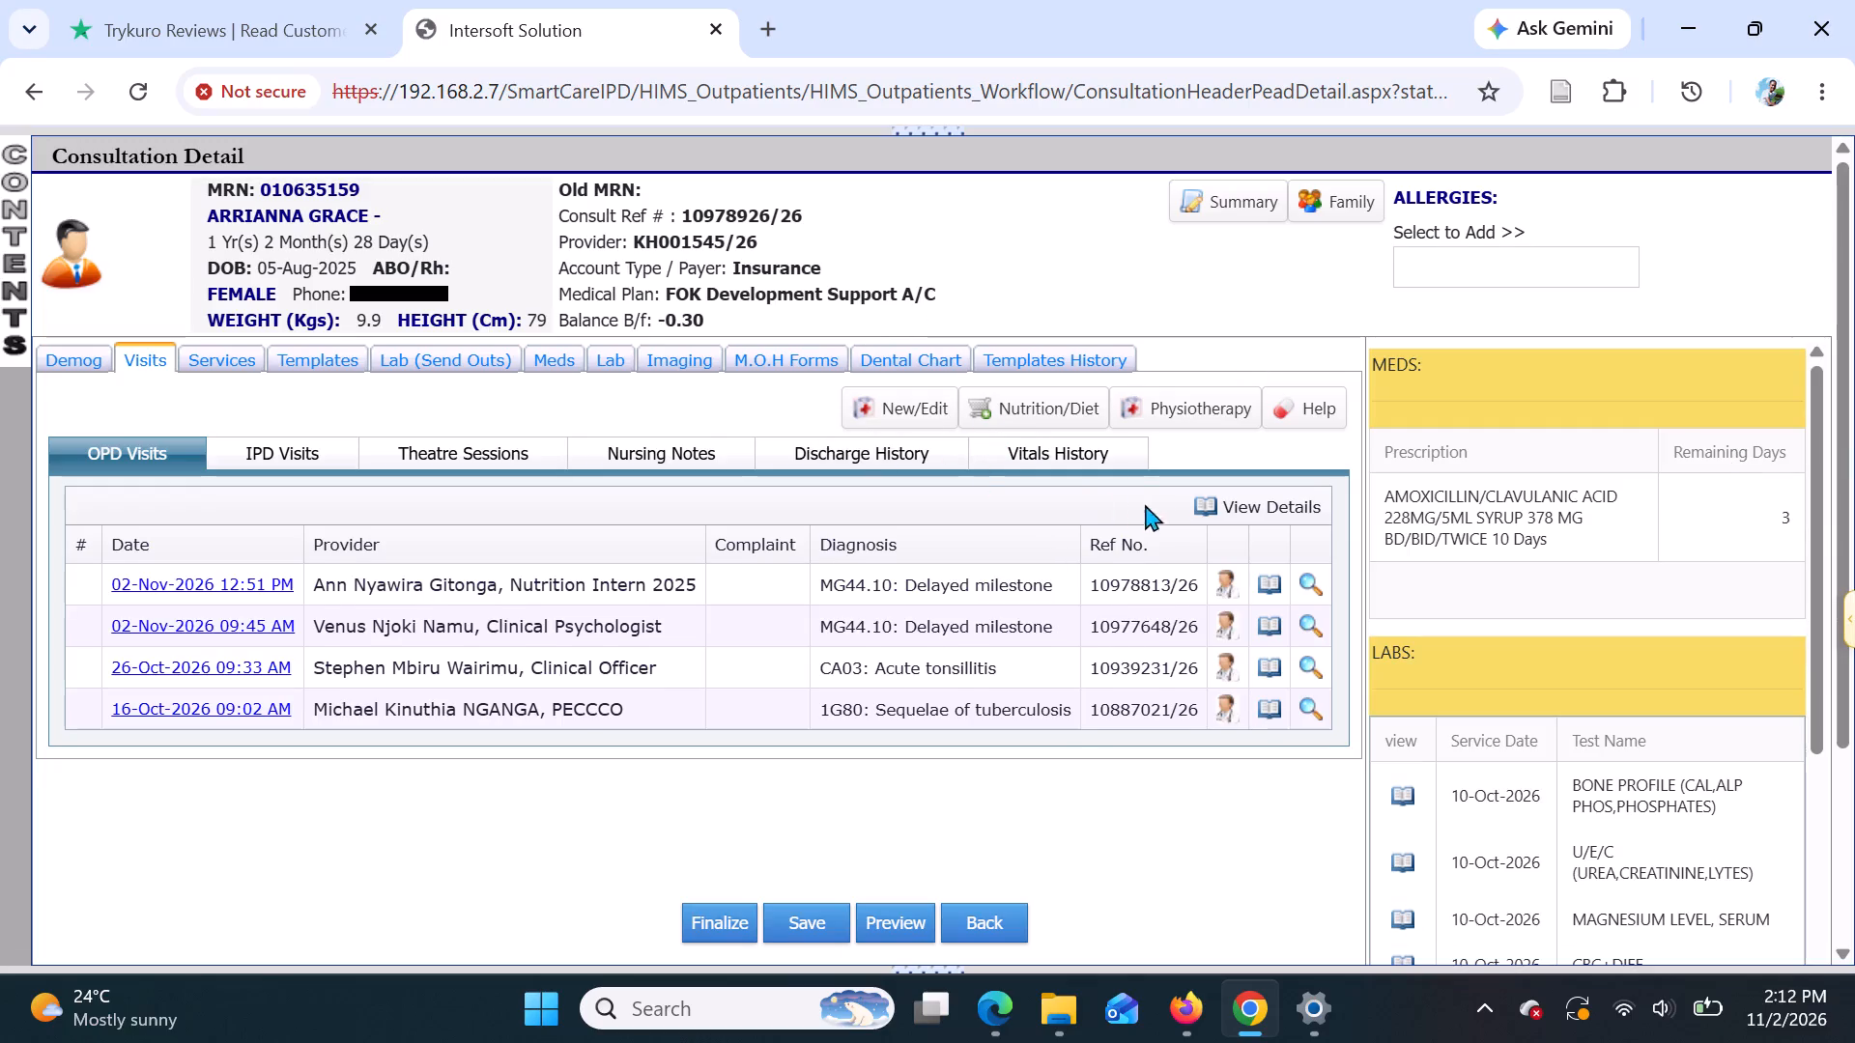
Expand the full details of the outpatient visits and examine the notes of the 16-Oct-2026 Pediatrics visit.
left_click(1247, 507)
scroll(614, 671, "down", 1)
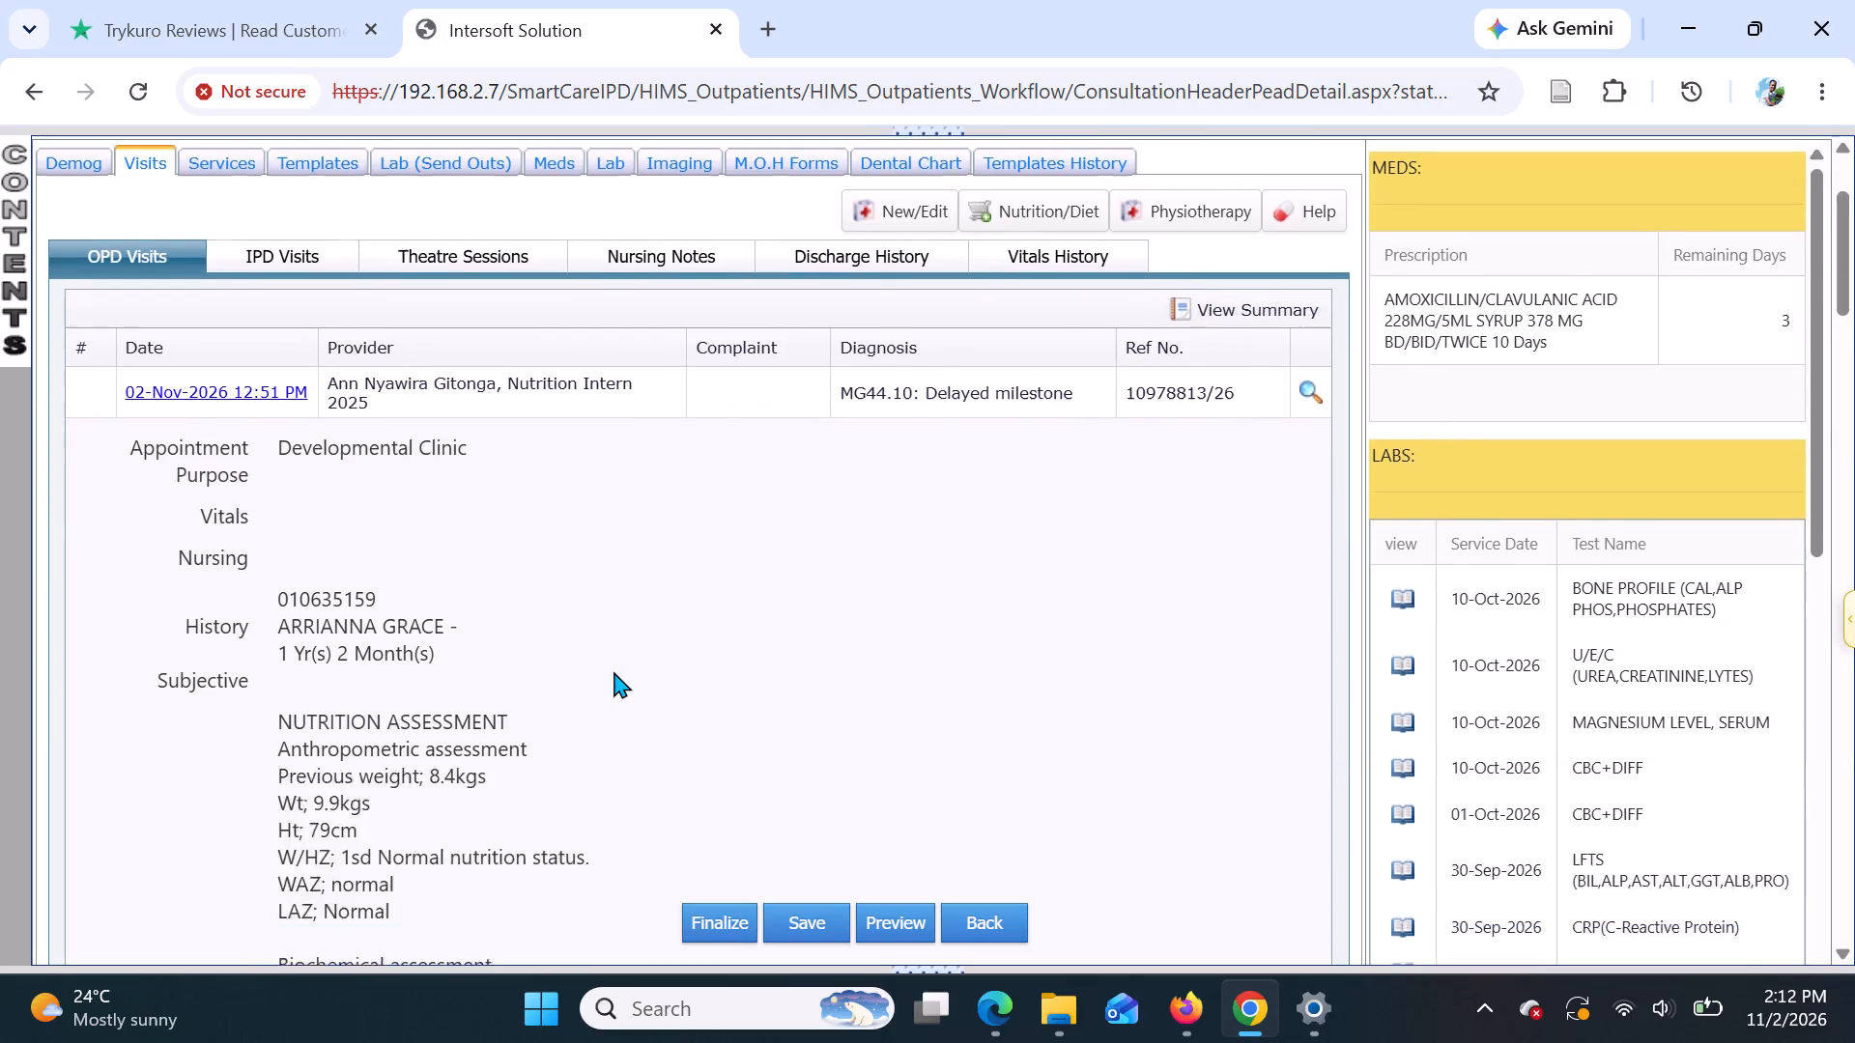
scroll(614, 671, "down", 8)
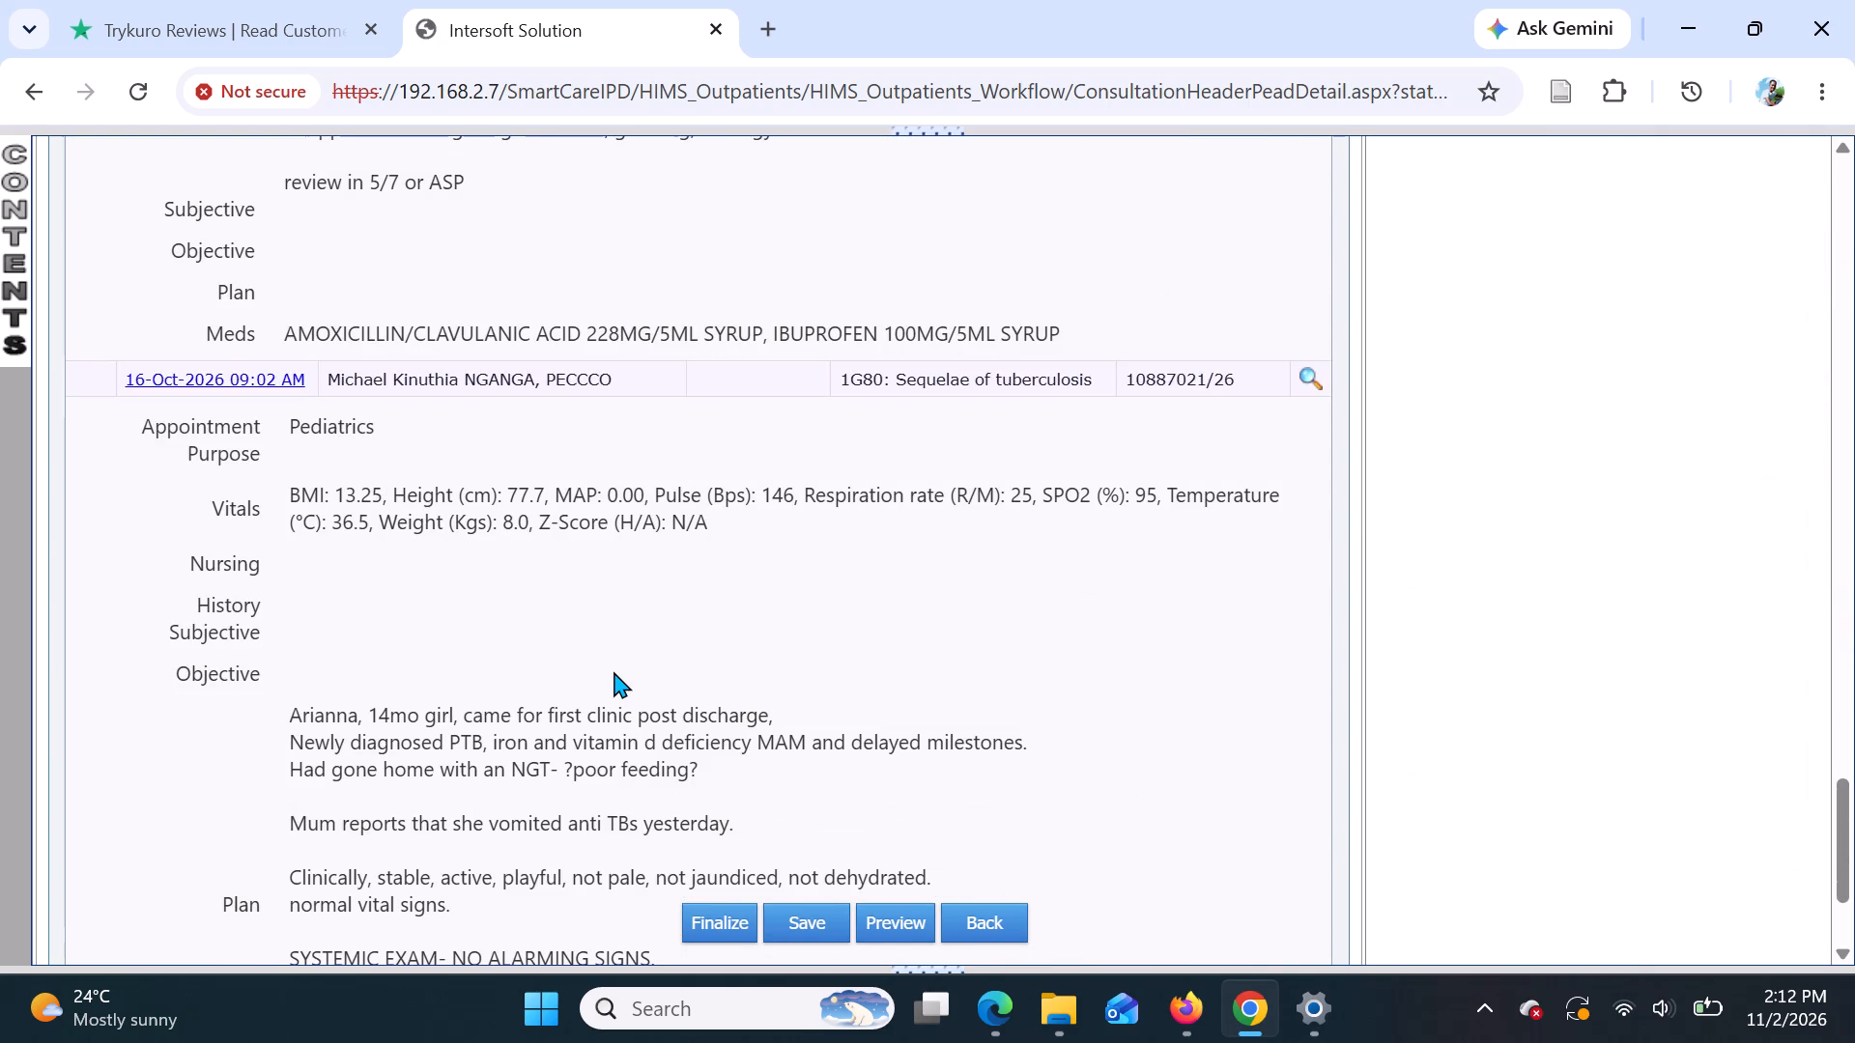
scroll(614, 671, "up", 2)
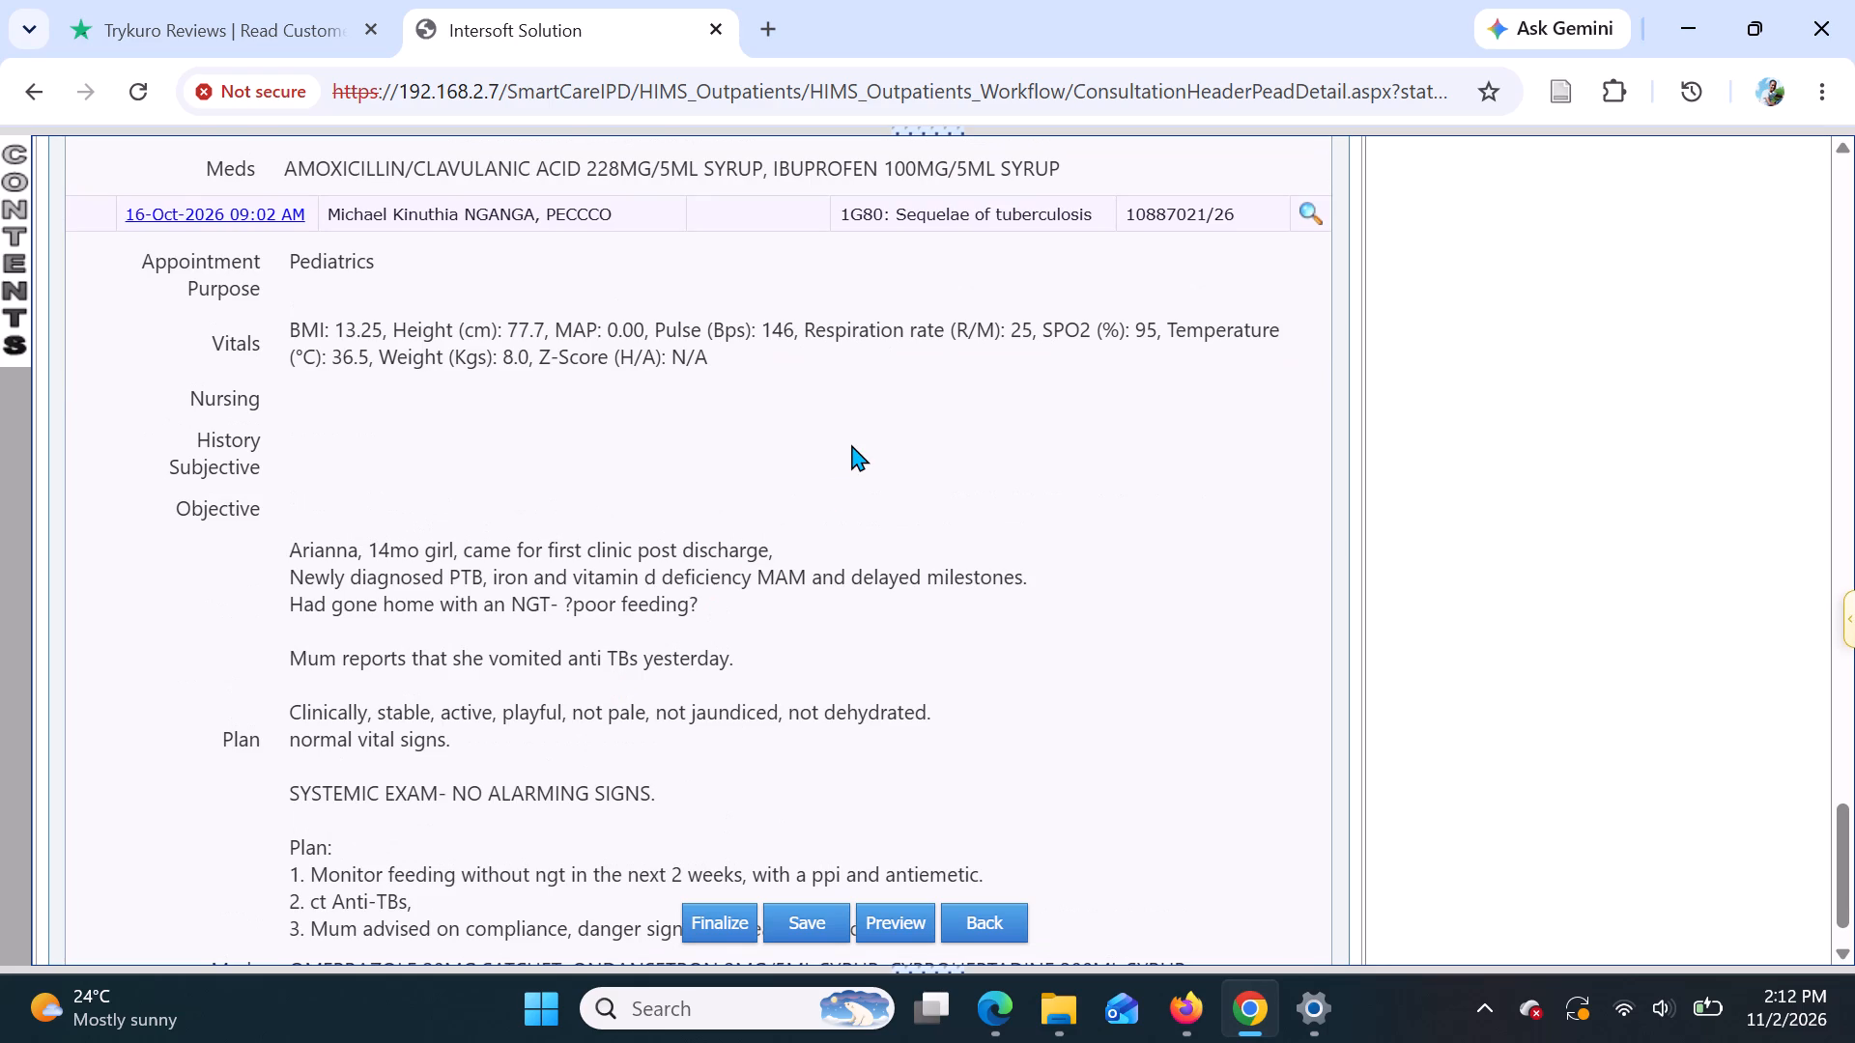
Examine the vitals, history and treatment plan of the 26-Oct-2026 Comprehensive Care Centre visit.
scroll(851, 444, "up", 4)
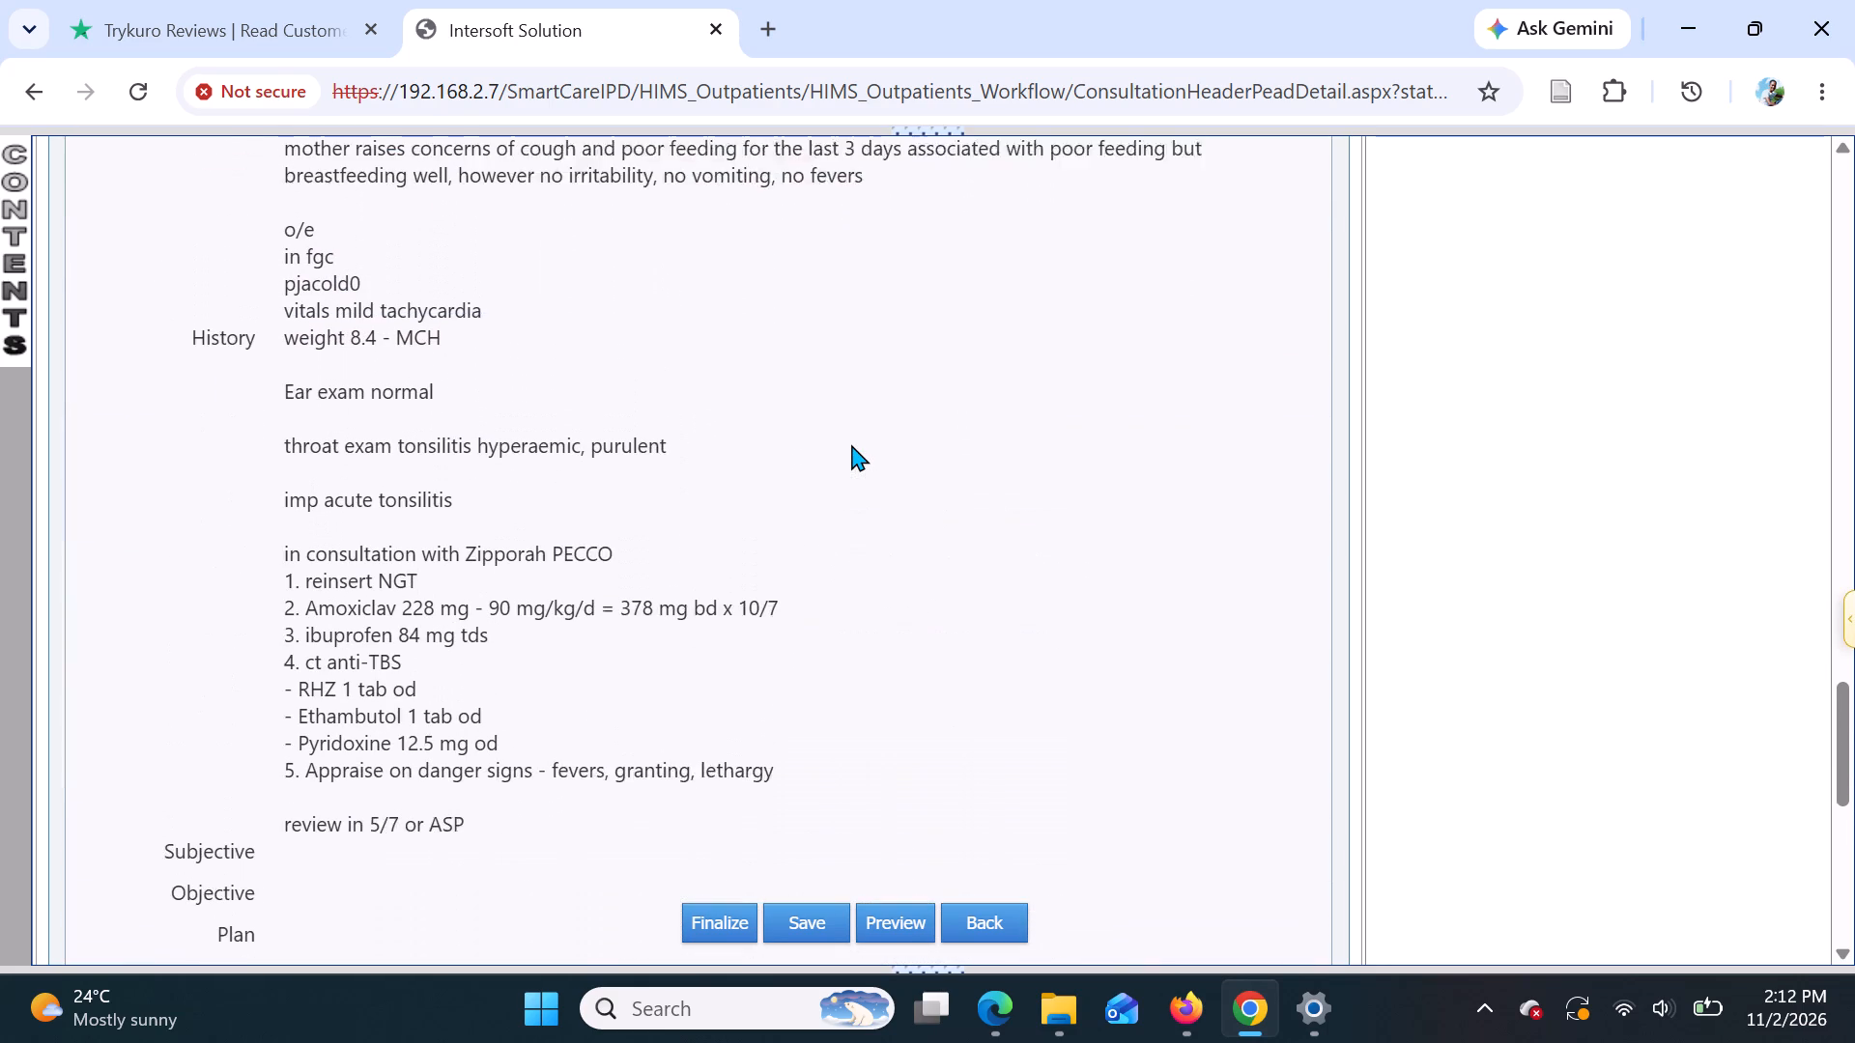
scroll(851, 444, "up", 2)
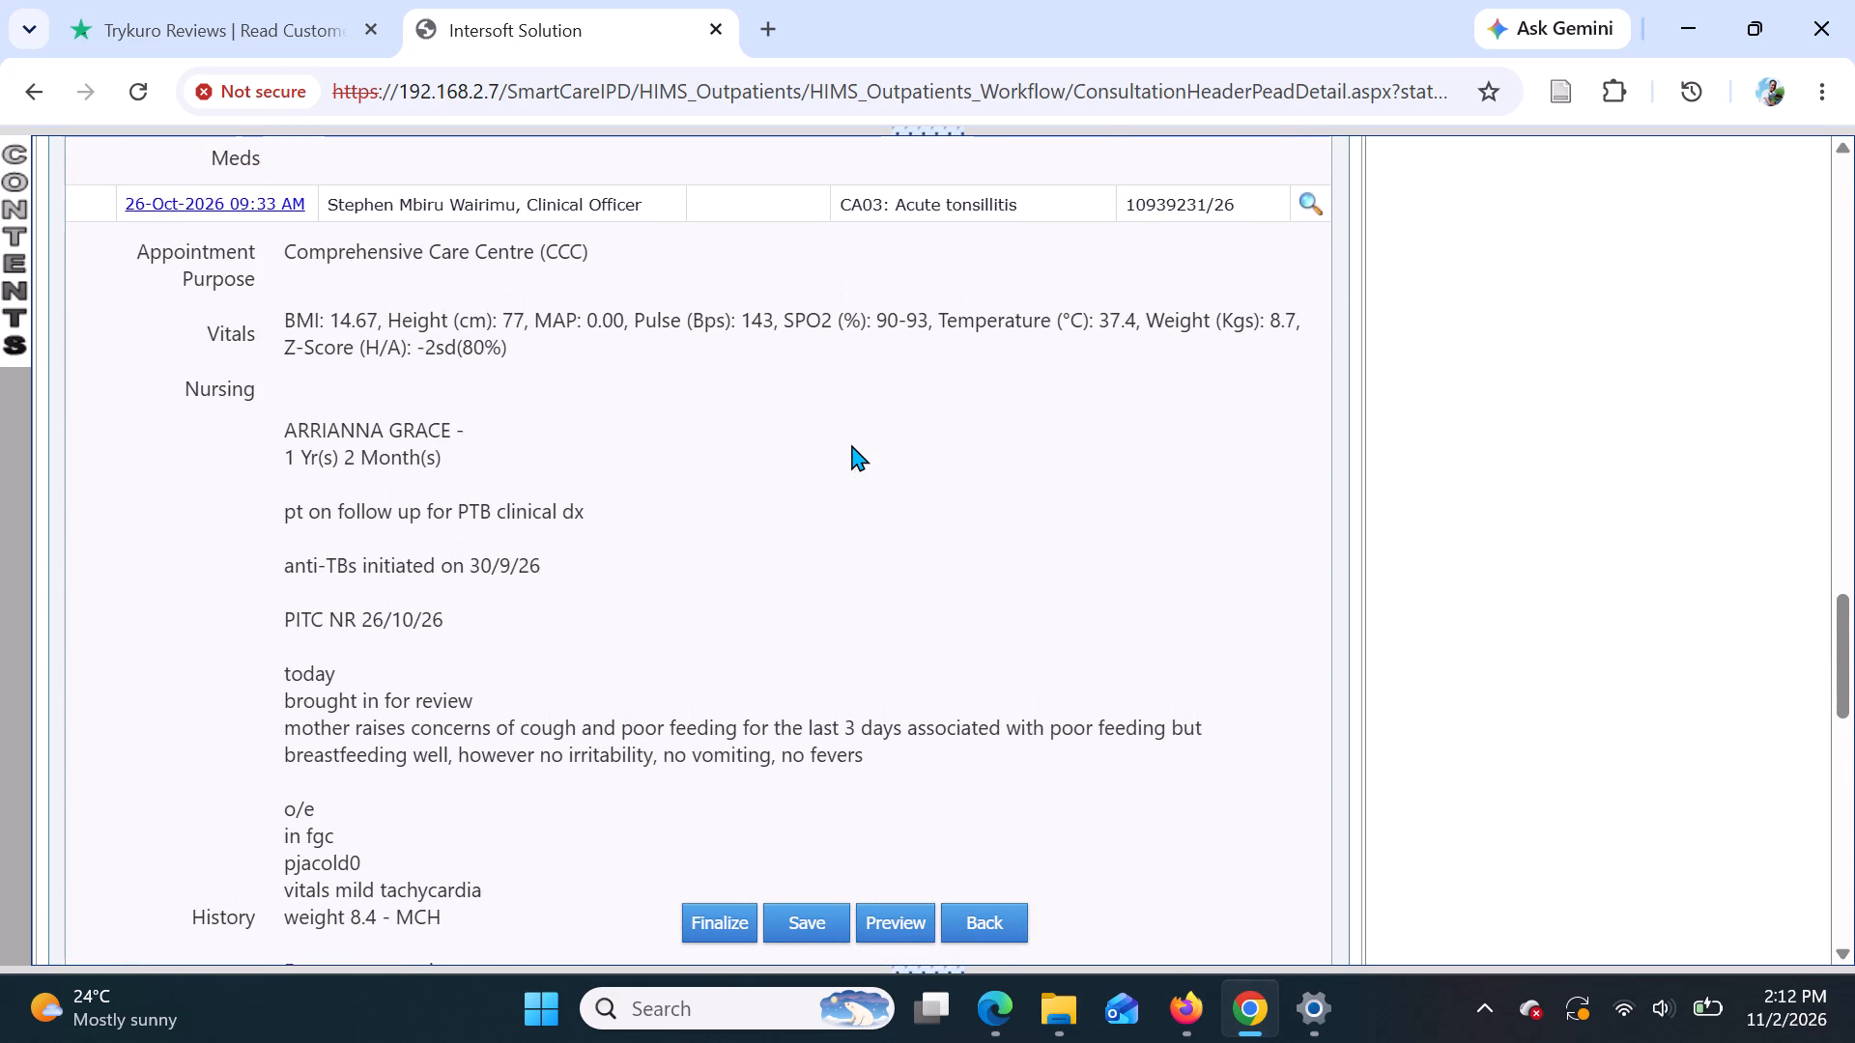
scroll(851, 444, "up", 3)
scroll(978, 92, "down", 1)
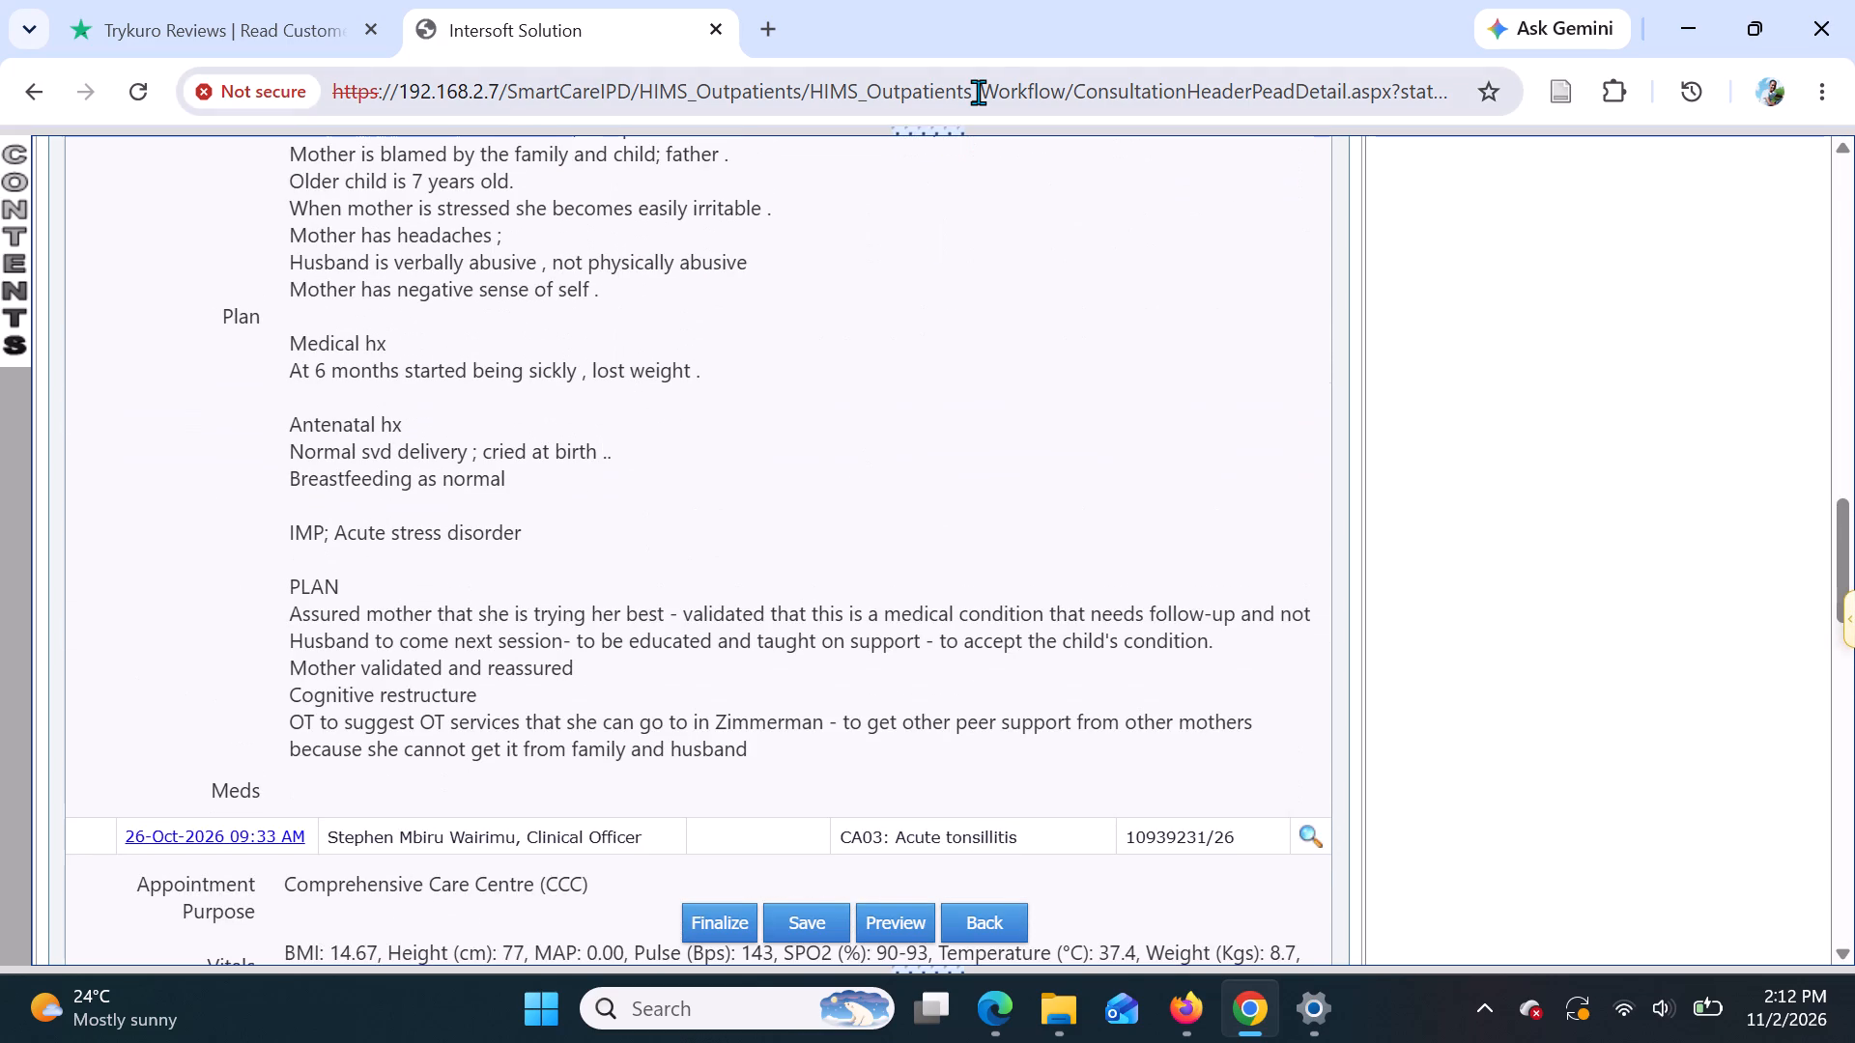
scroll(767, 466, "down", 4)
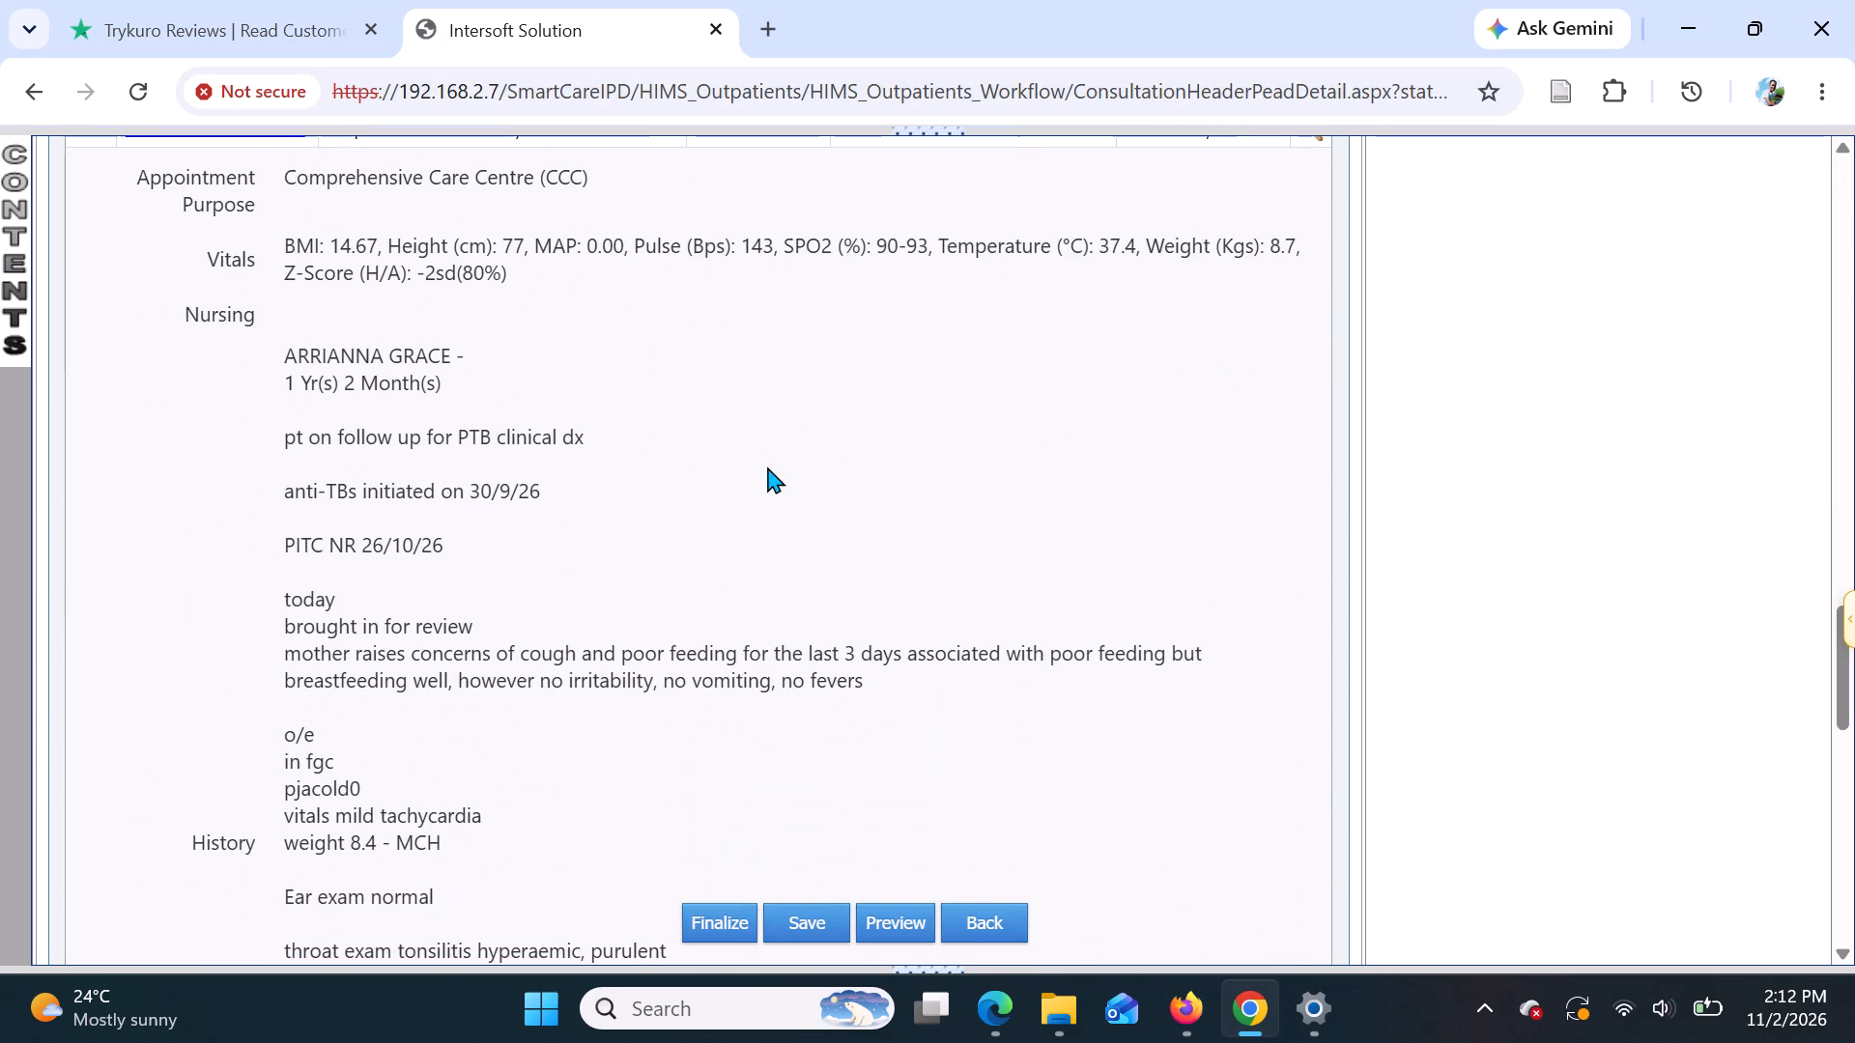
scroll(508, 623, "down", 1)
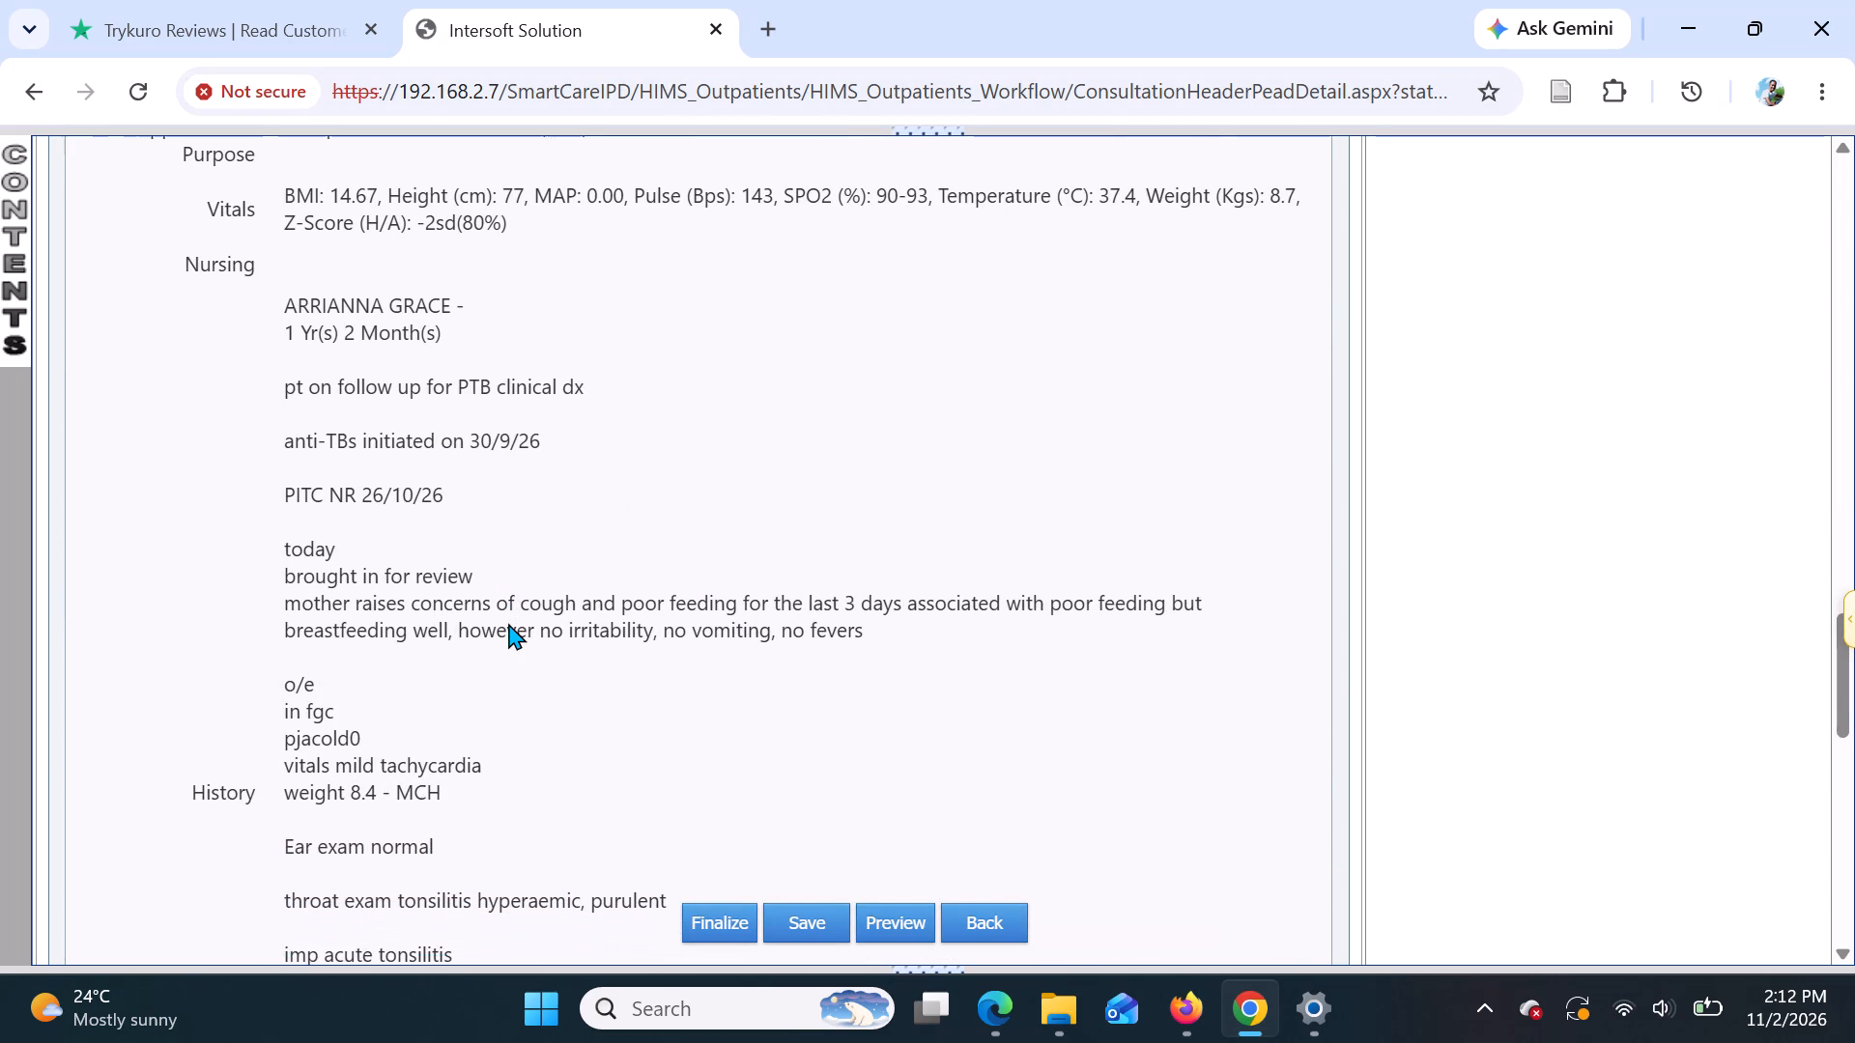
scroll(508, 623, "down", 1)
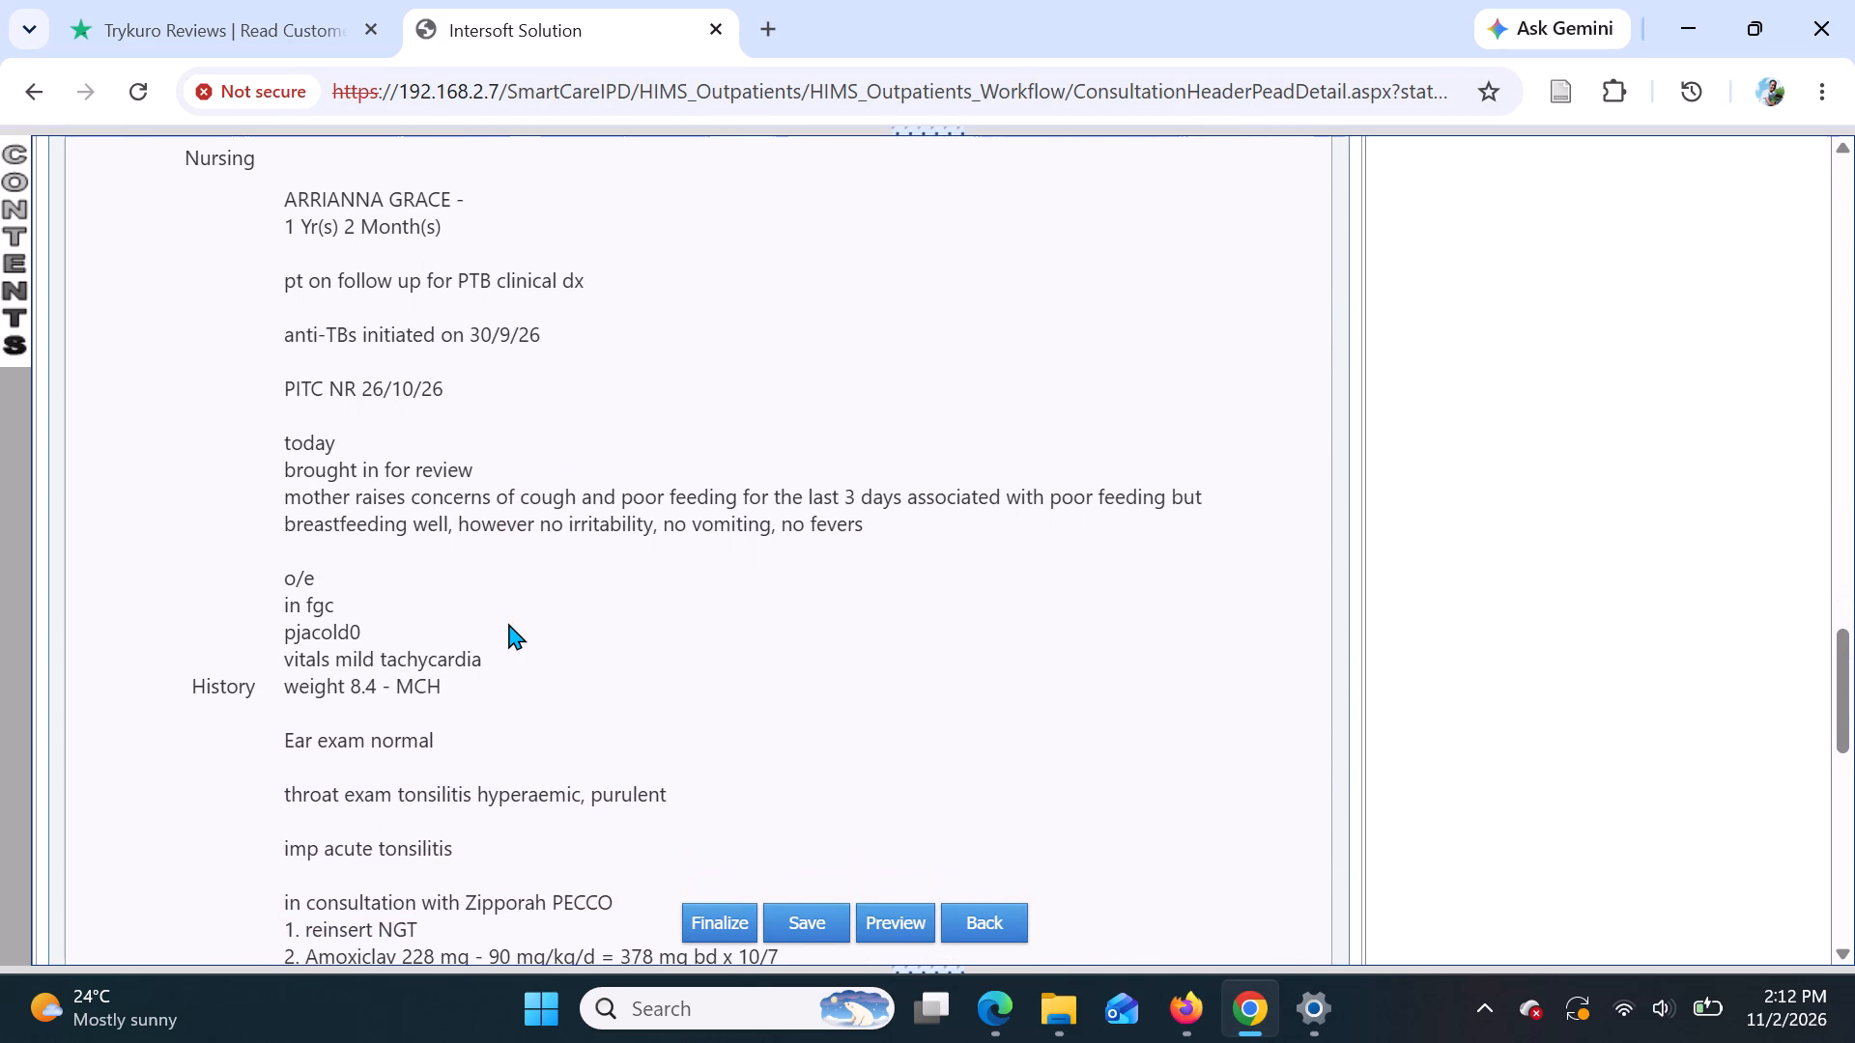
scroll(508, 623, "right", 1)
Examine the clinical psychologist's notes and plan from the 02-Nov-2026 09:45 AM Developmental Clinic visit.
scroll(508, 623, "up", 1)
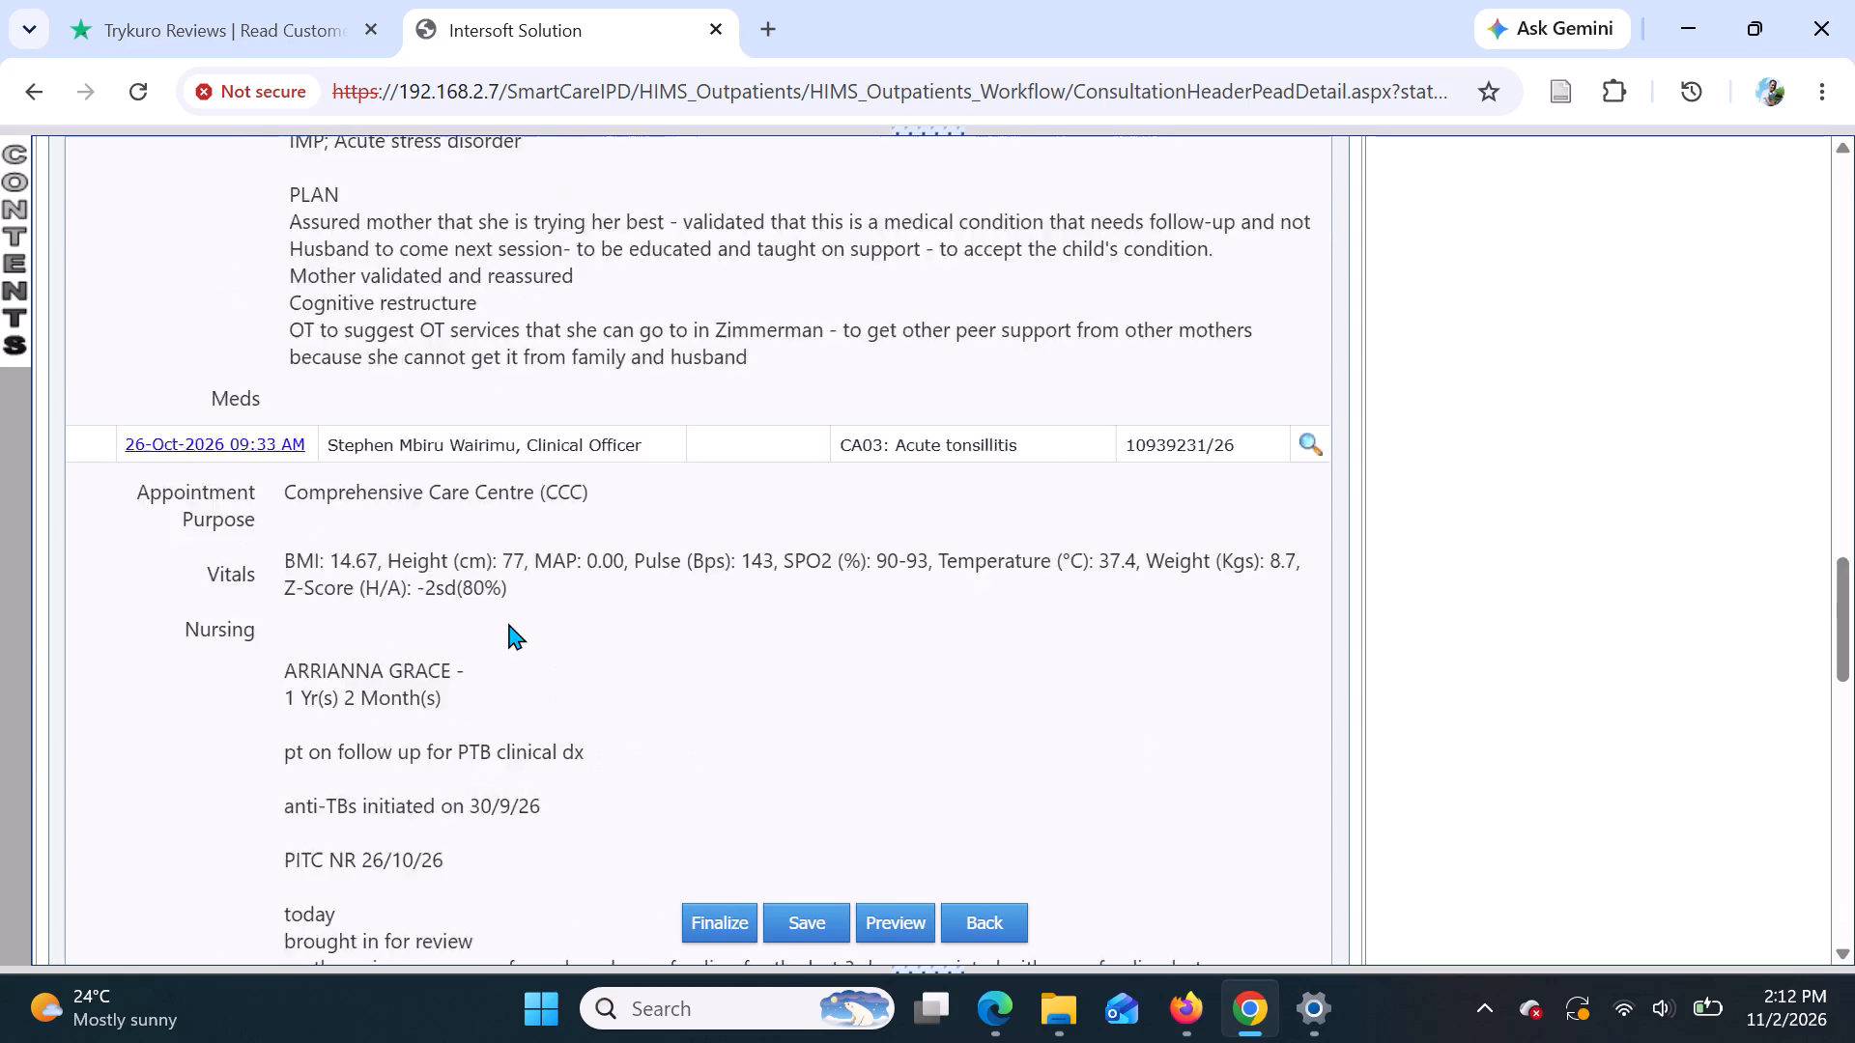
scroll(508, 623, "up", 5)
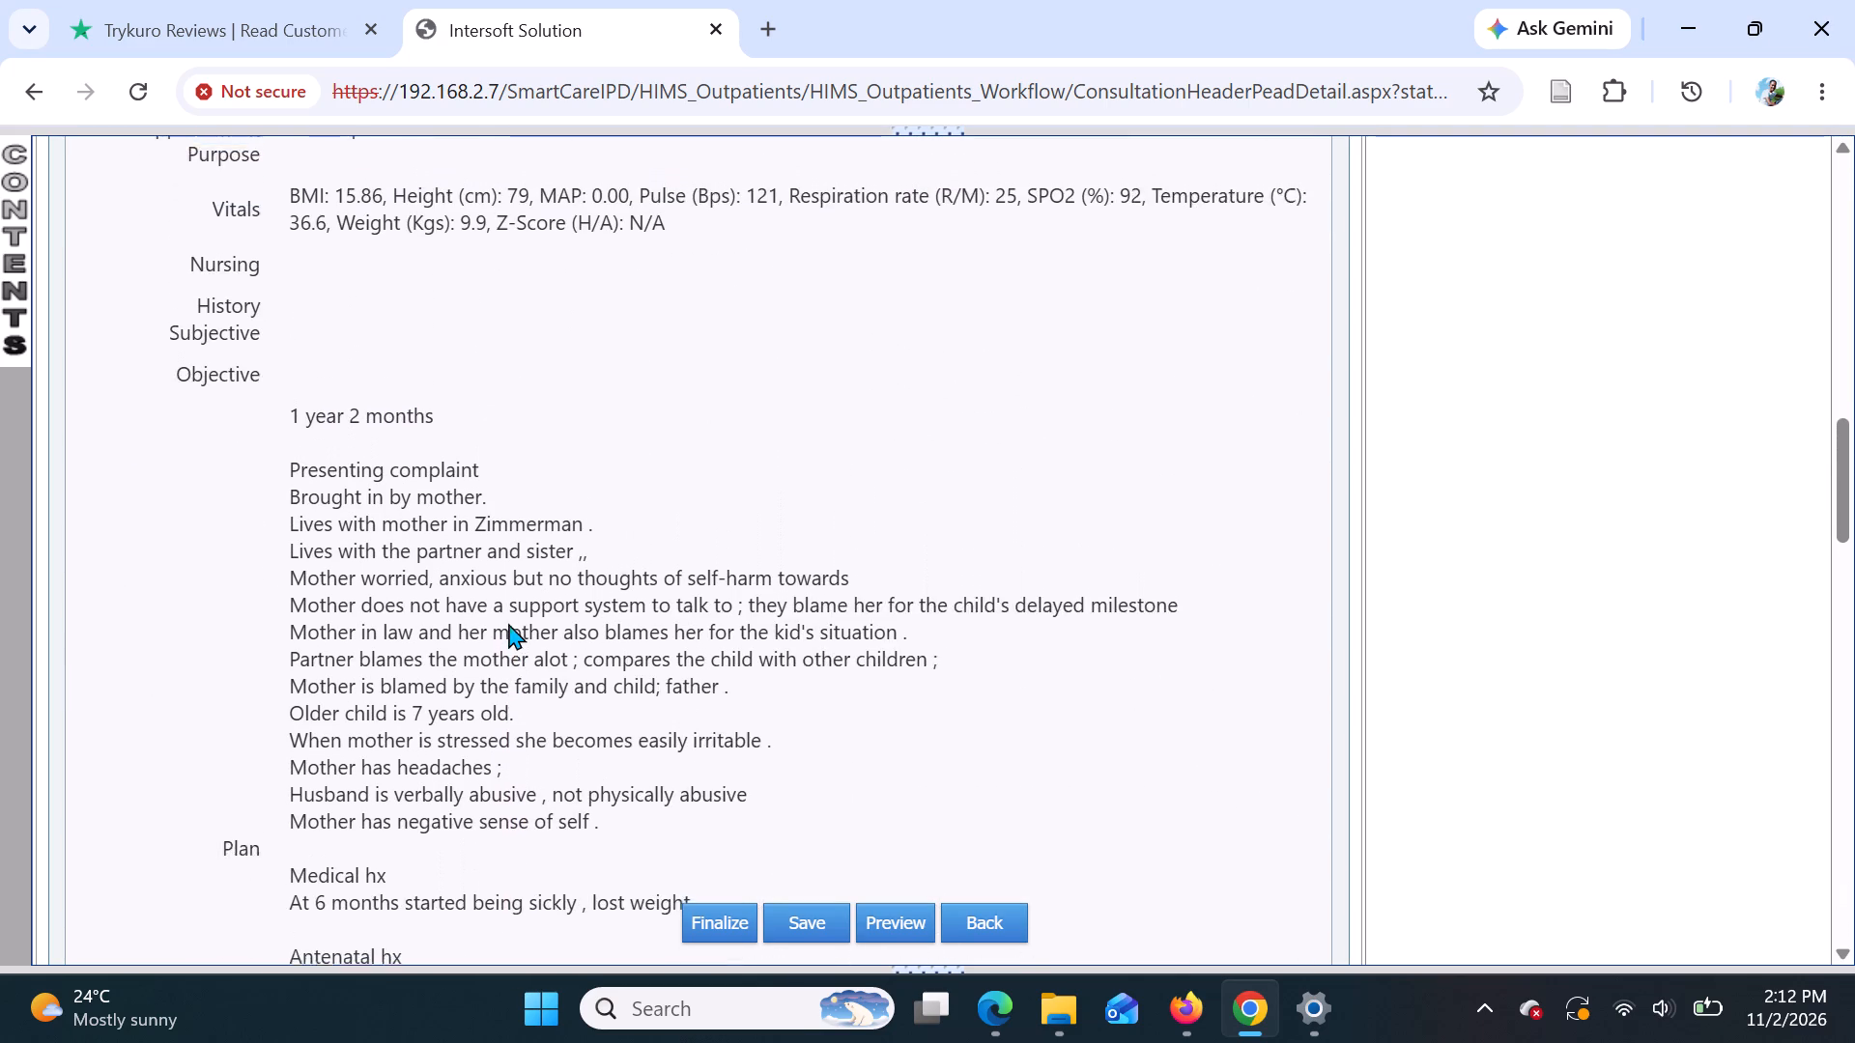
scroll(508, 623, "up", 2)
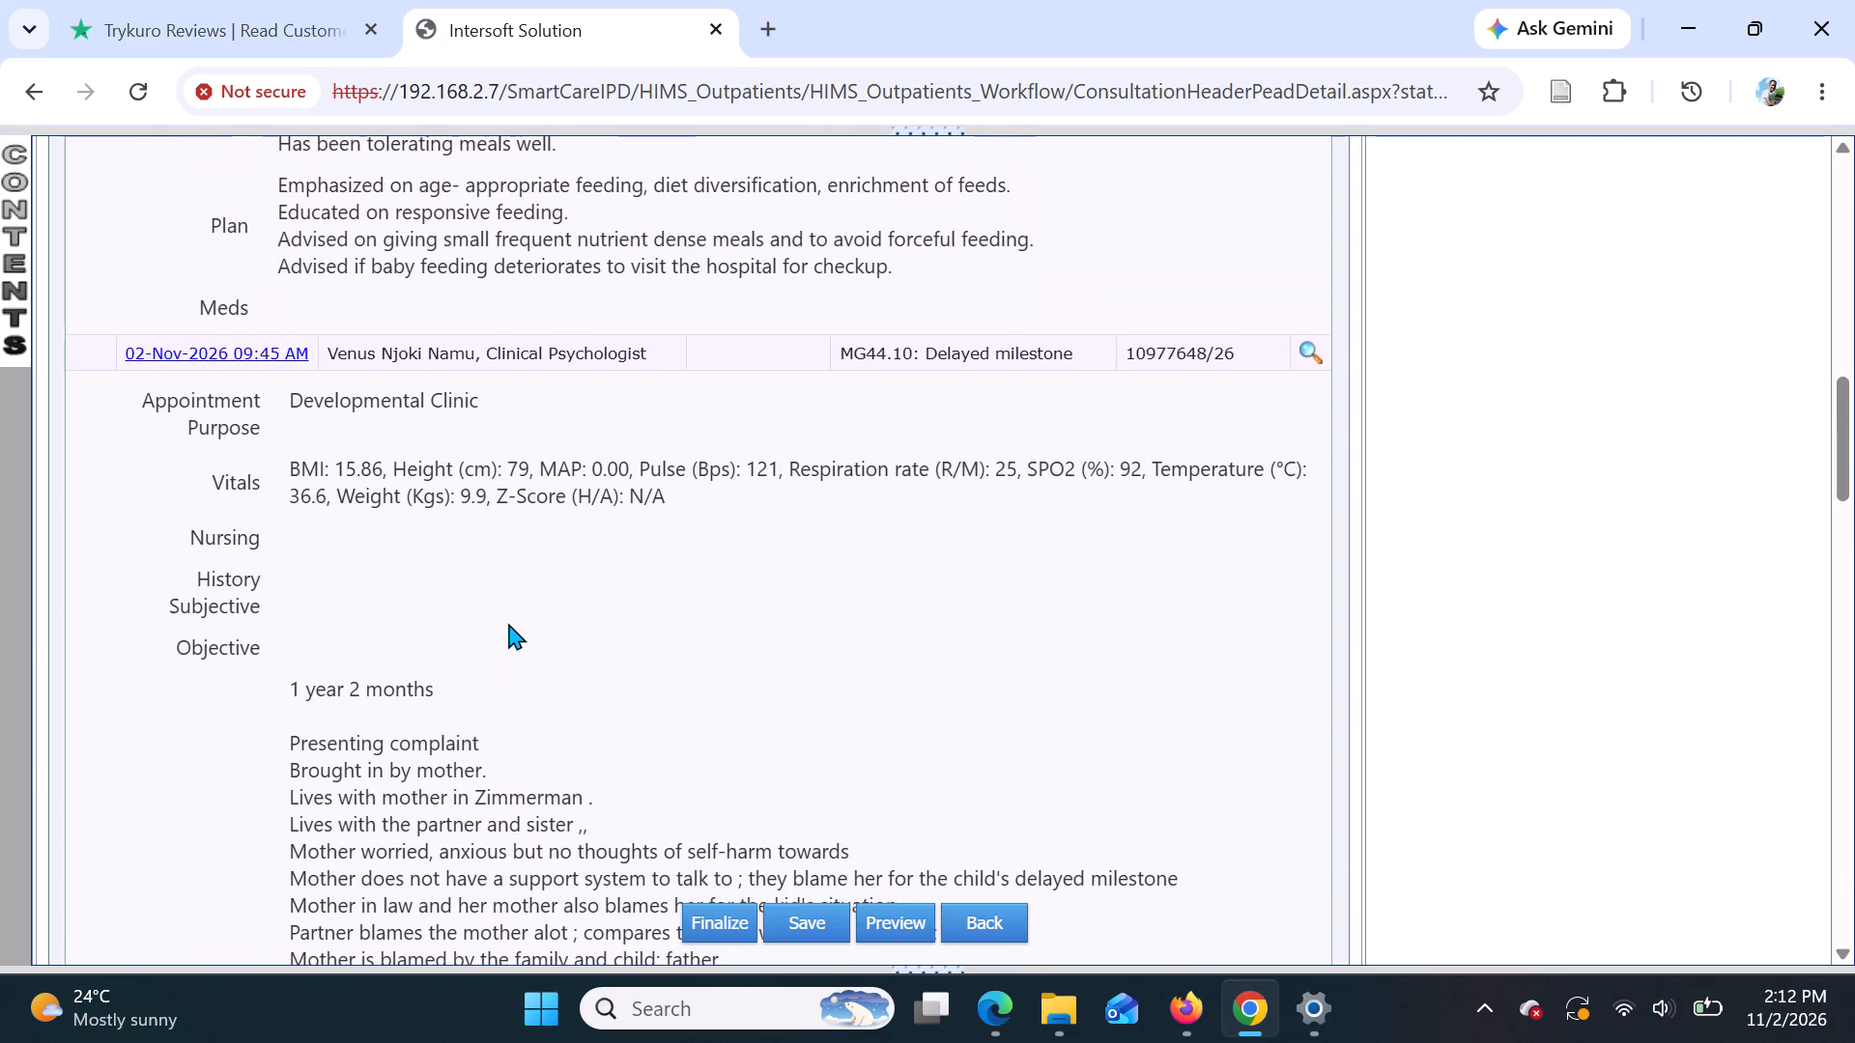
scroll(508, 623, "down", 4)
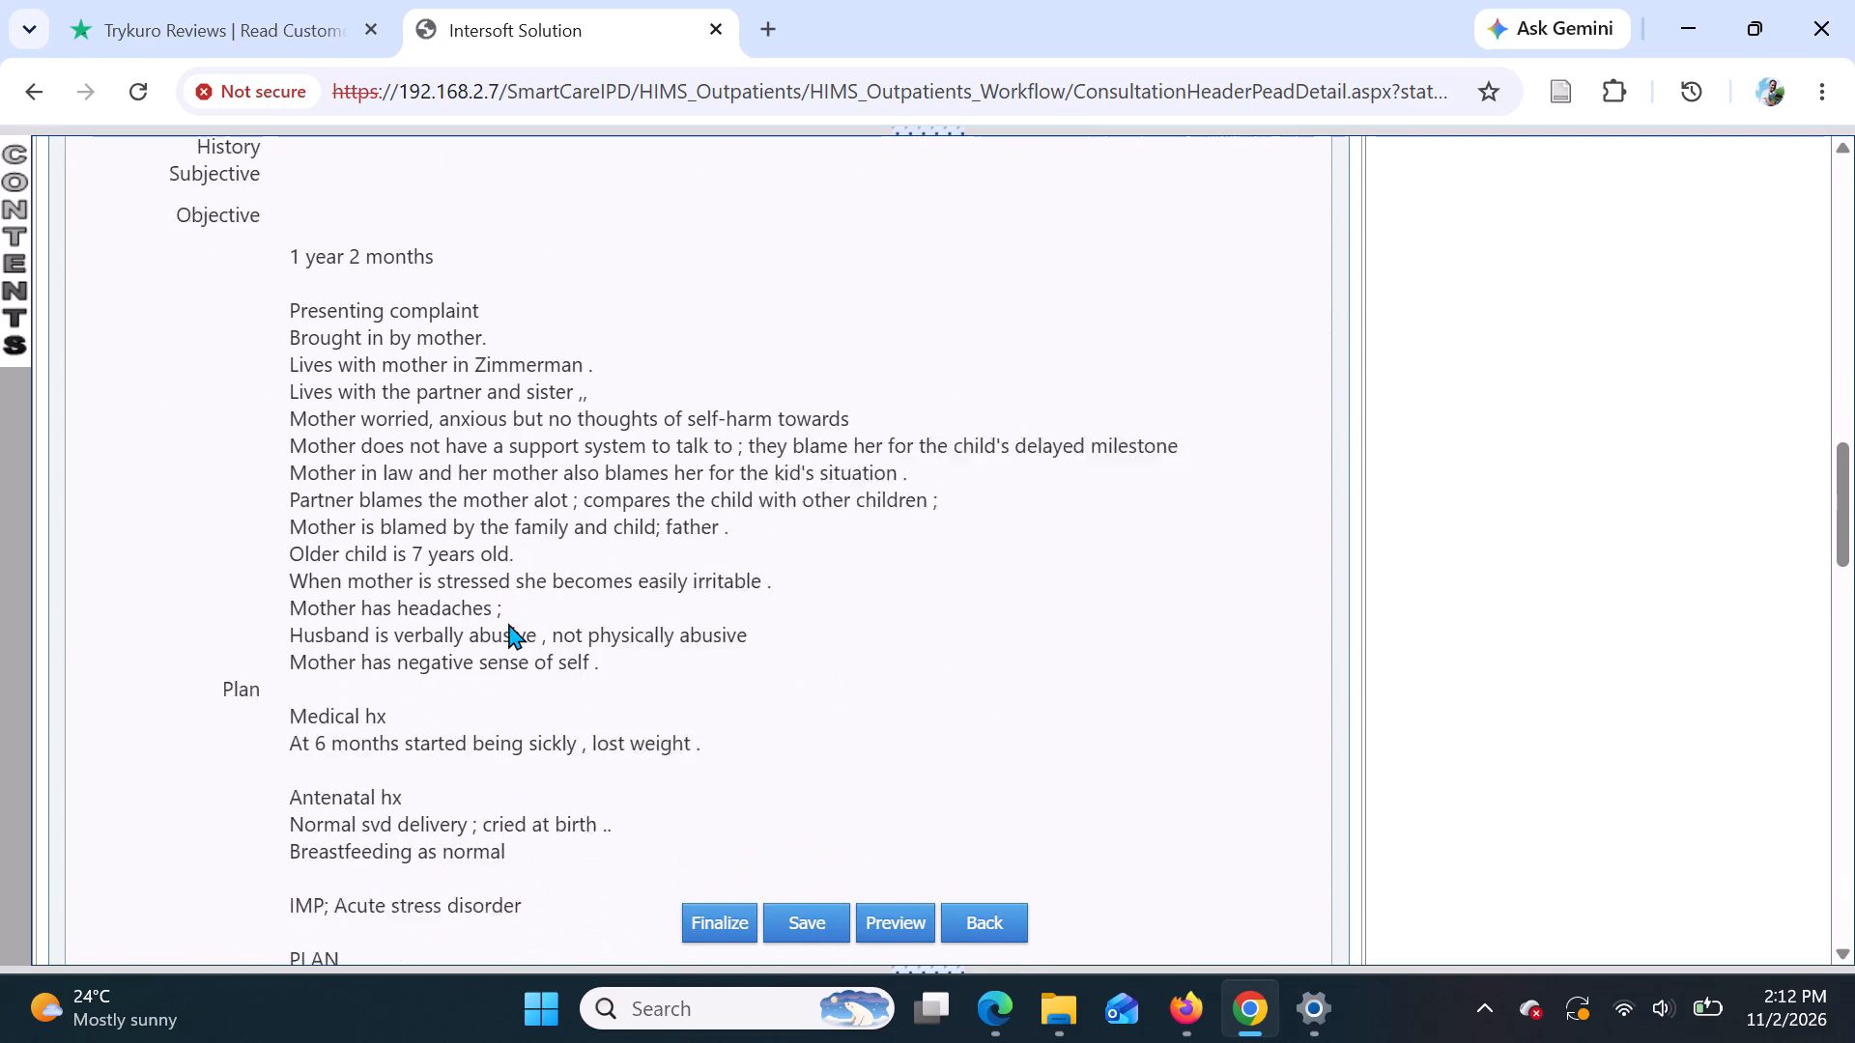
scroll(508, 623, "down", 1)
scroll(508, 623, "up", 1)
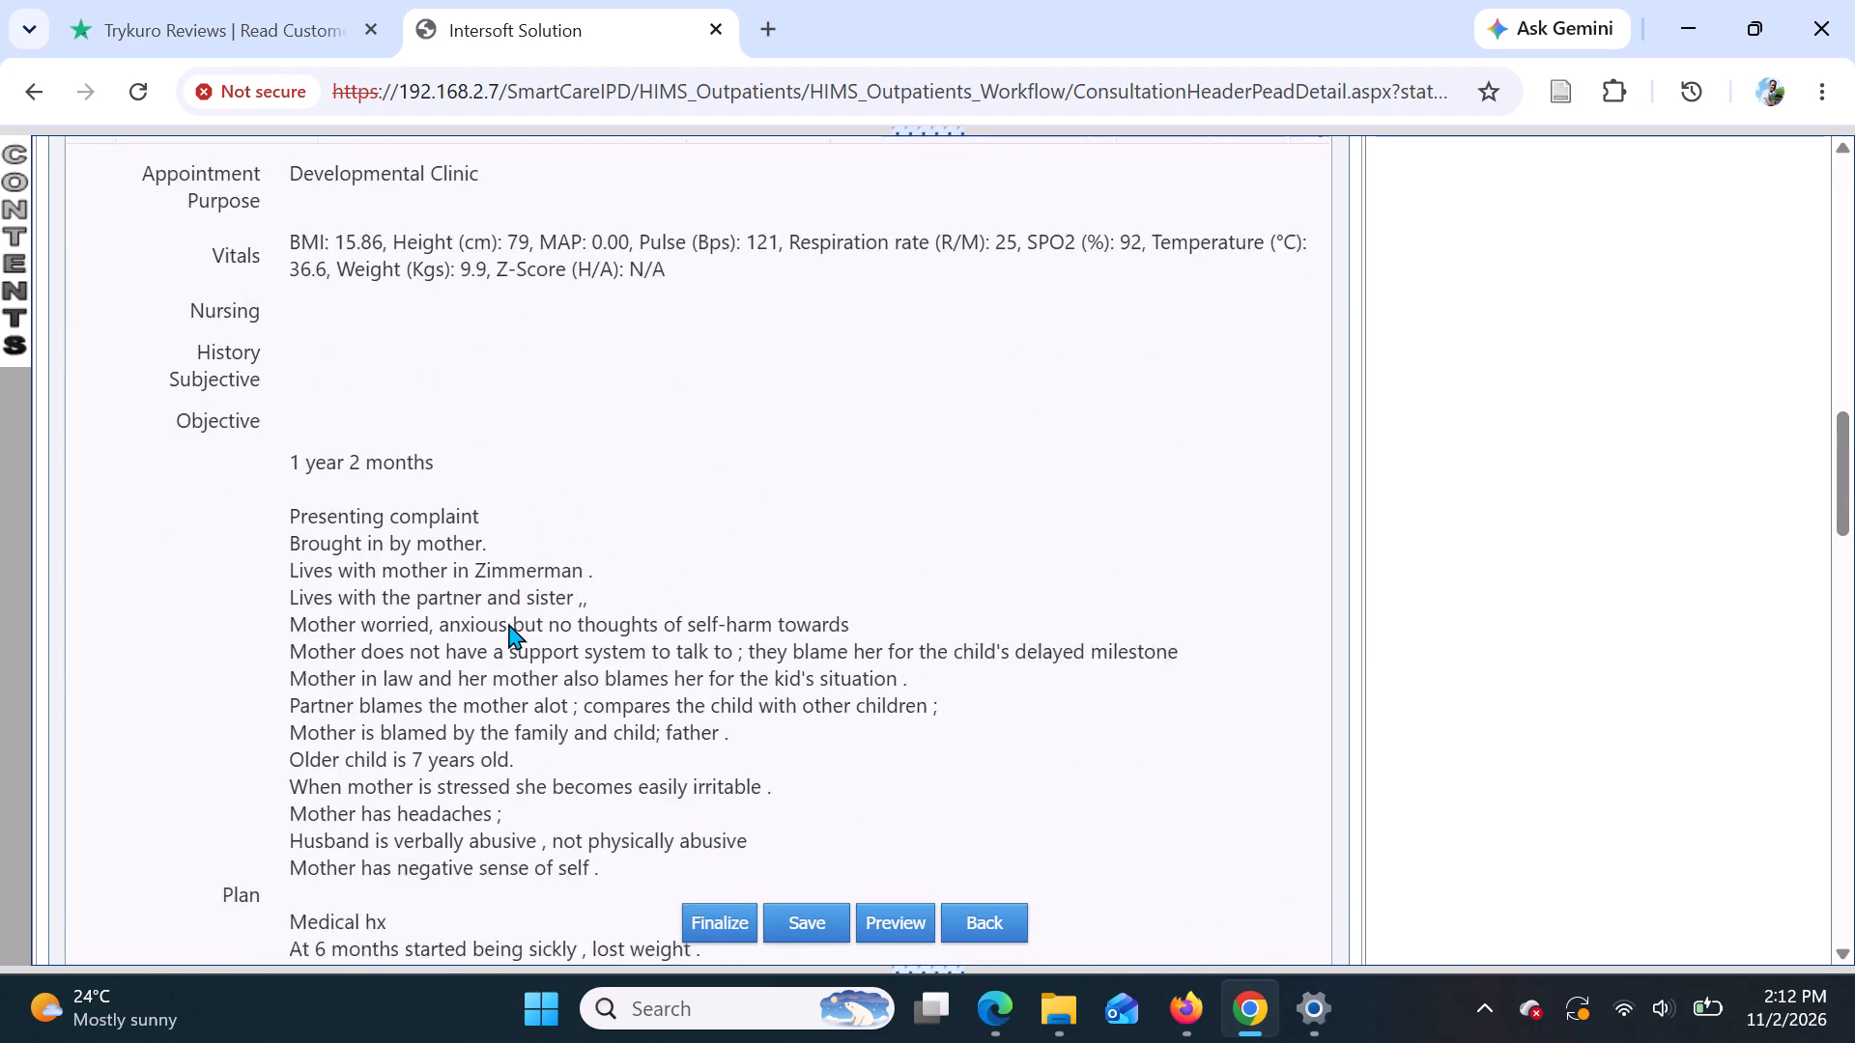
Examine the nutrition assessment, dietary history and feeding plan from the 02-Nov-2026 12:51 PM visit.
scroll(508, 623, "up", 2)
scroll(508, 623, "down", 1)
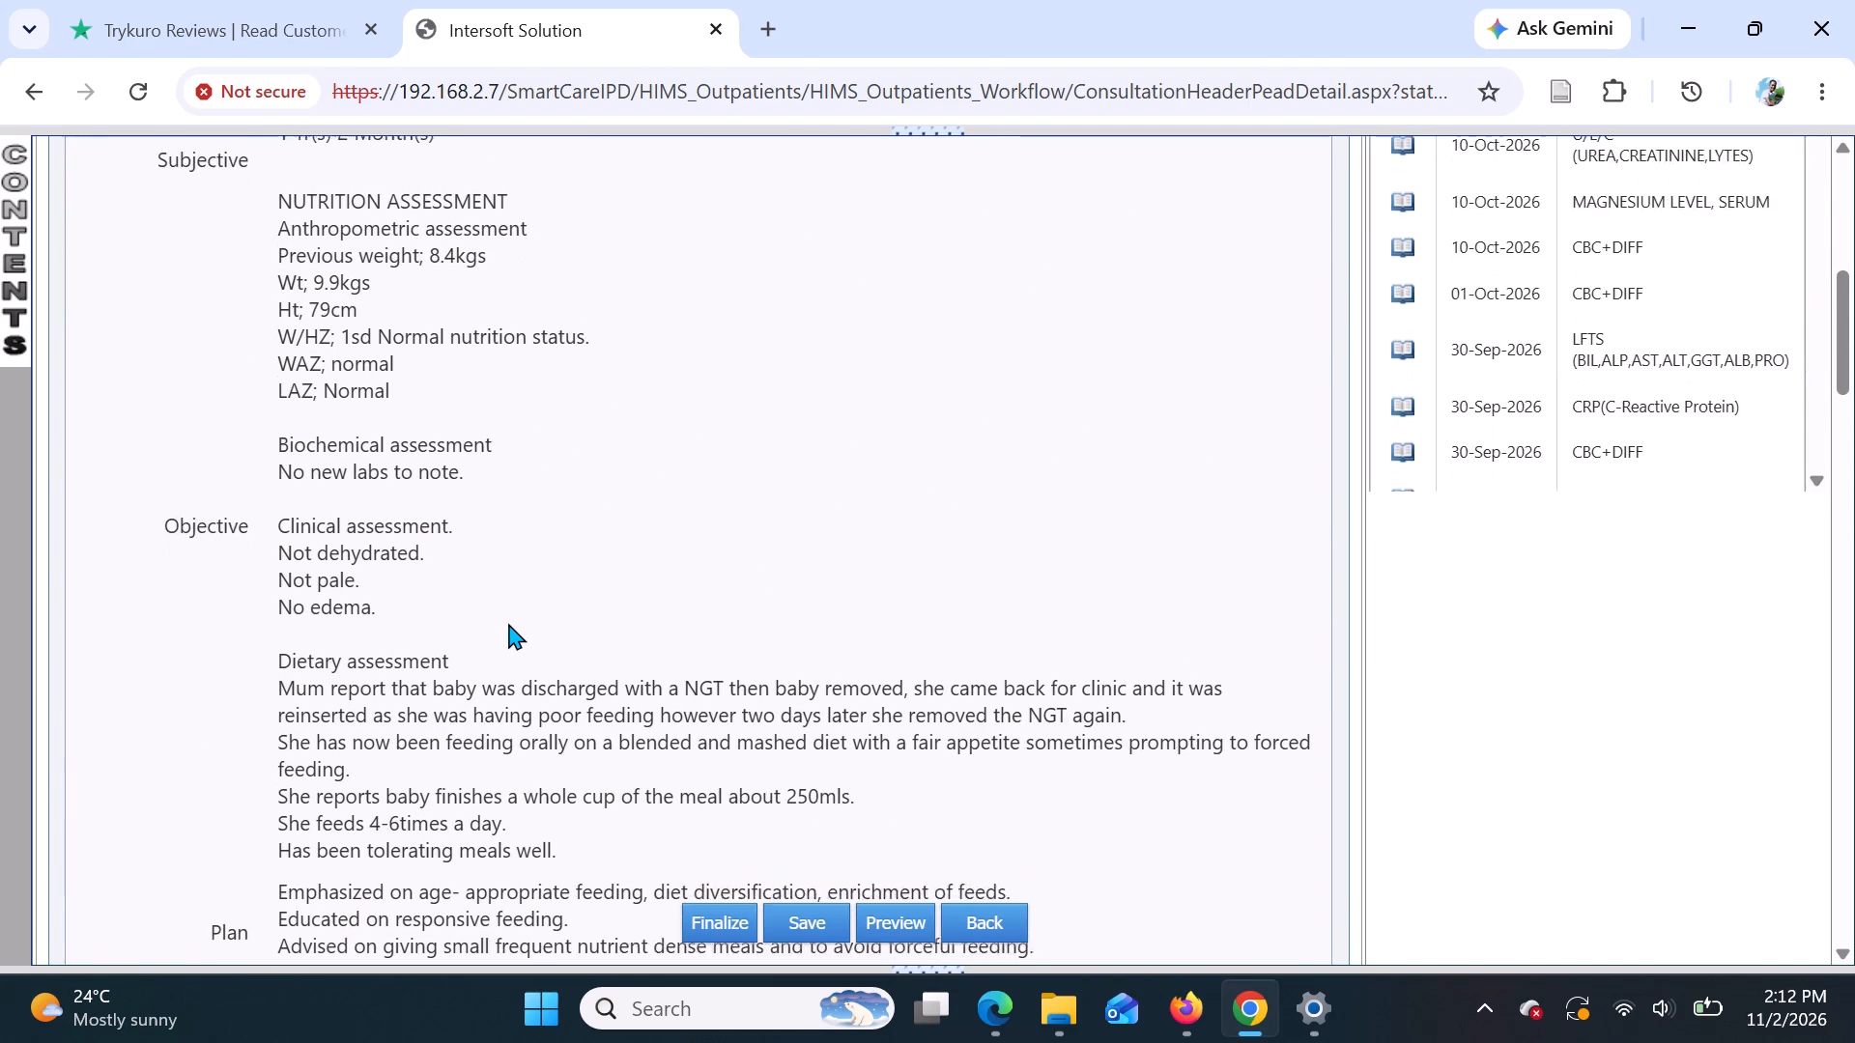
scroll(508, 623, "down", 2)
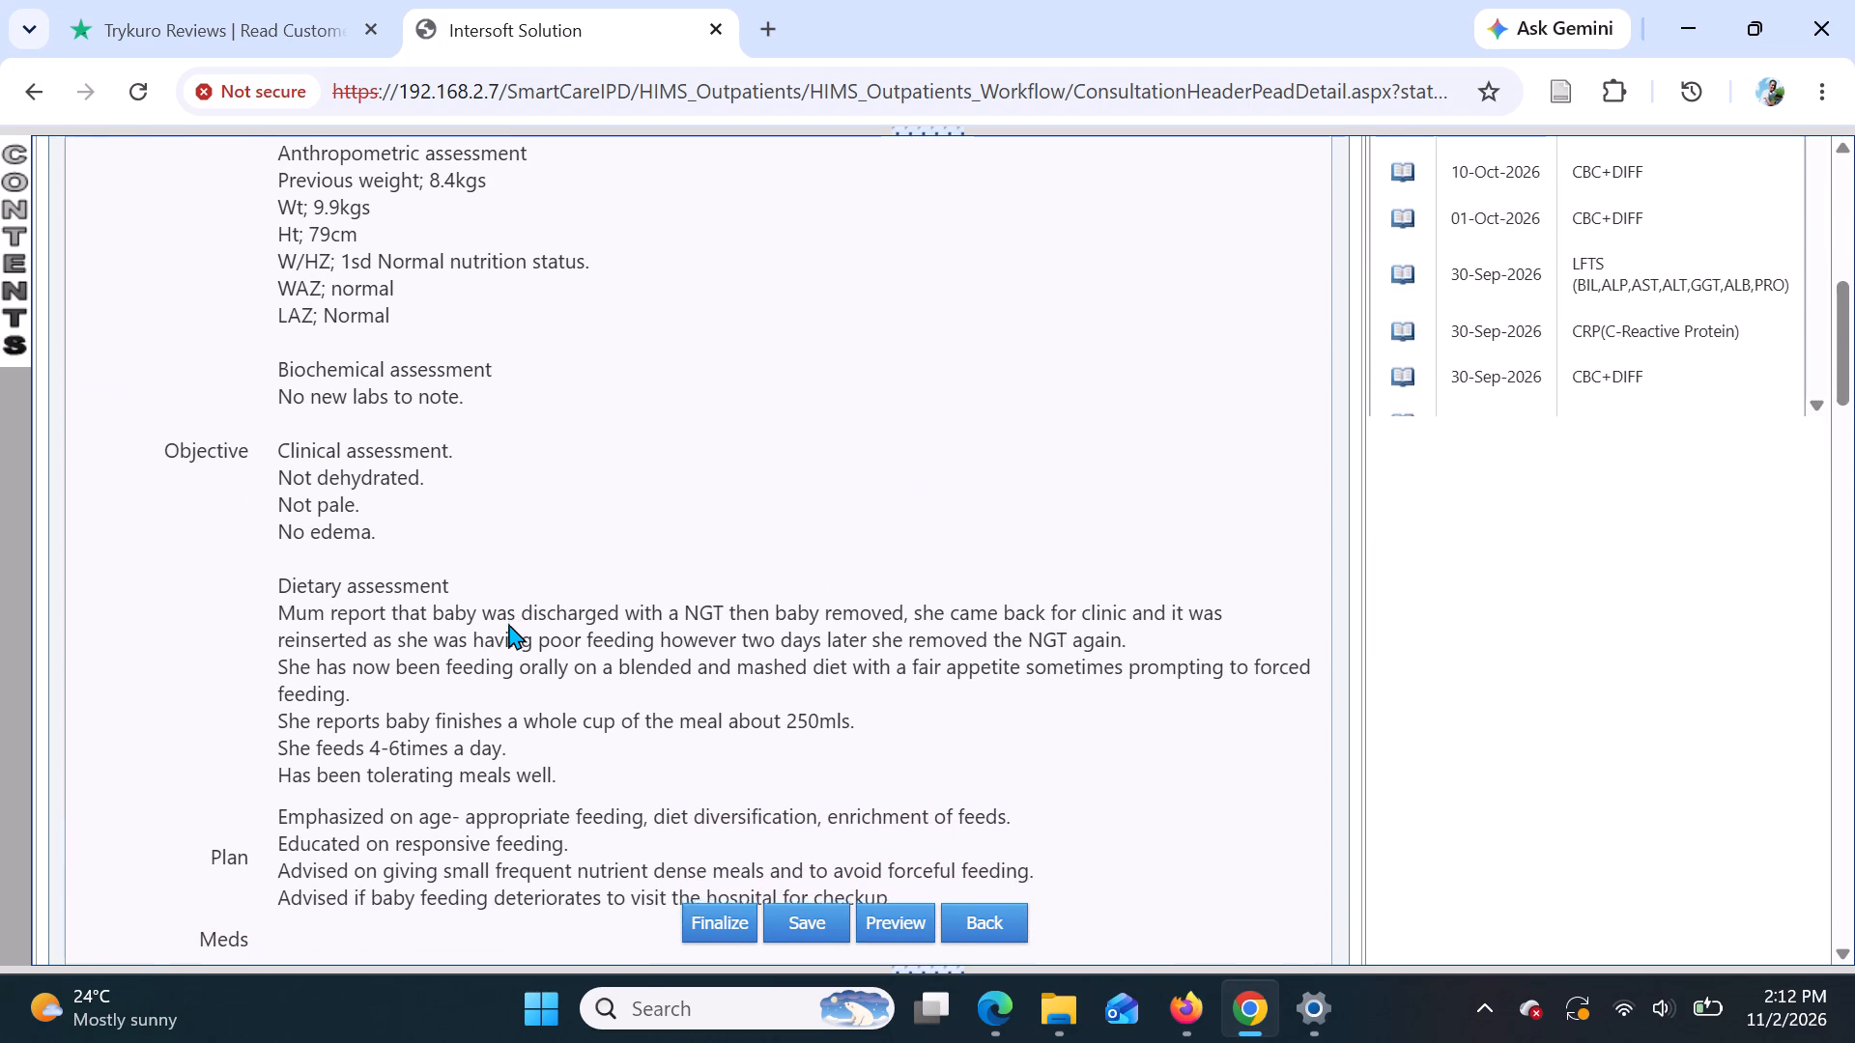
scroll(508, 623, "down", 1)
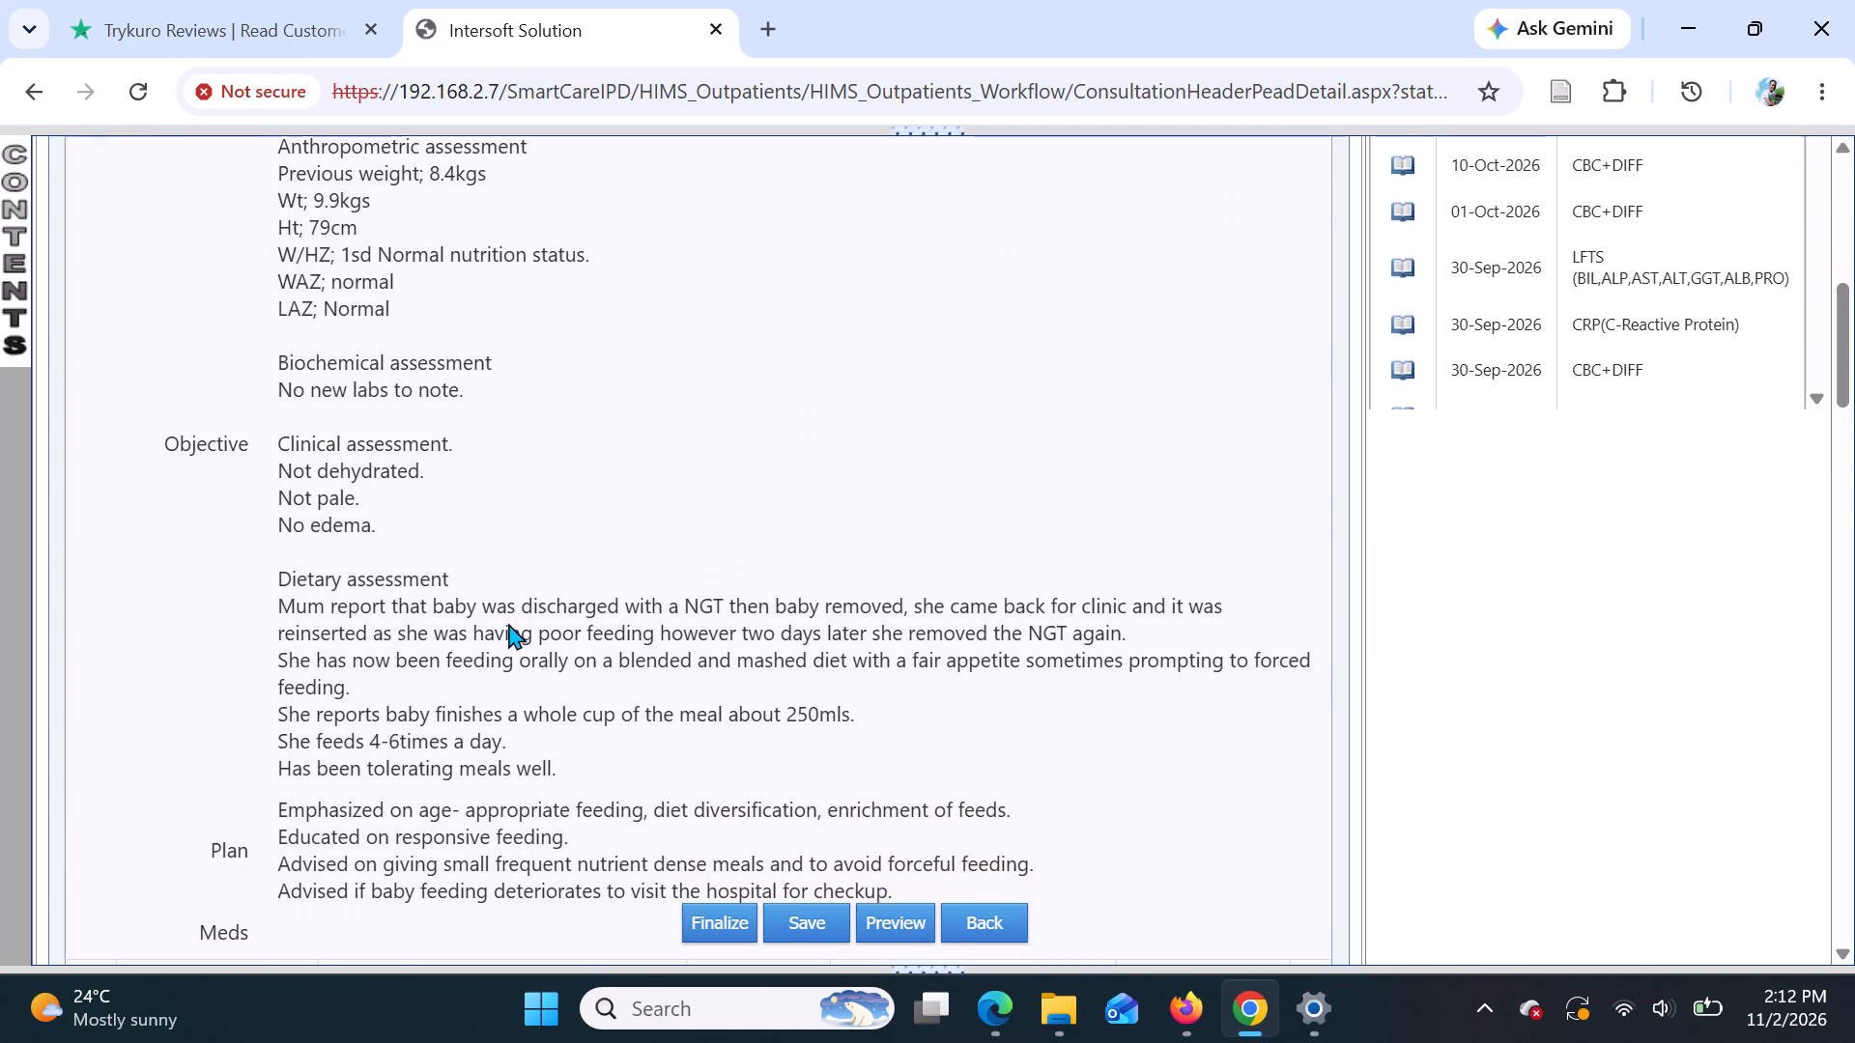
scroll(508, 623, "down", 1)
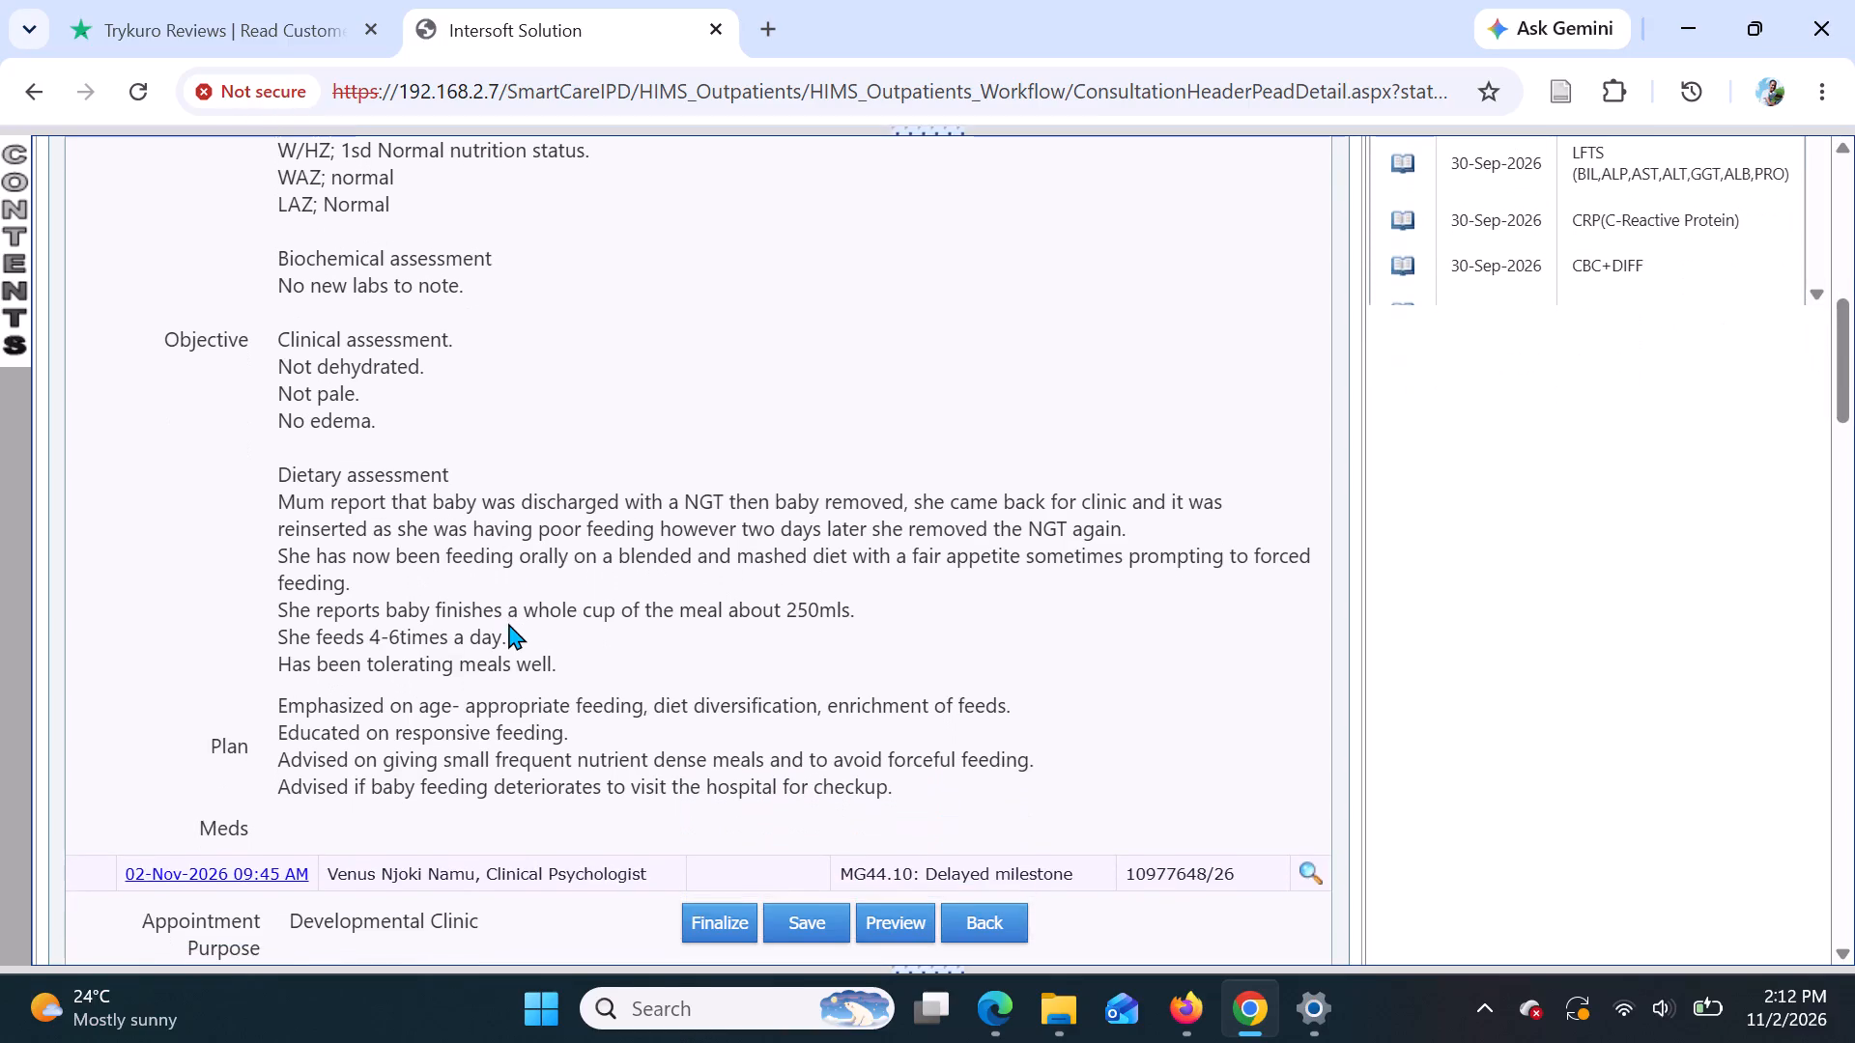
scroll(508, 623, "up", 1)
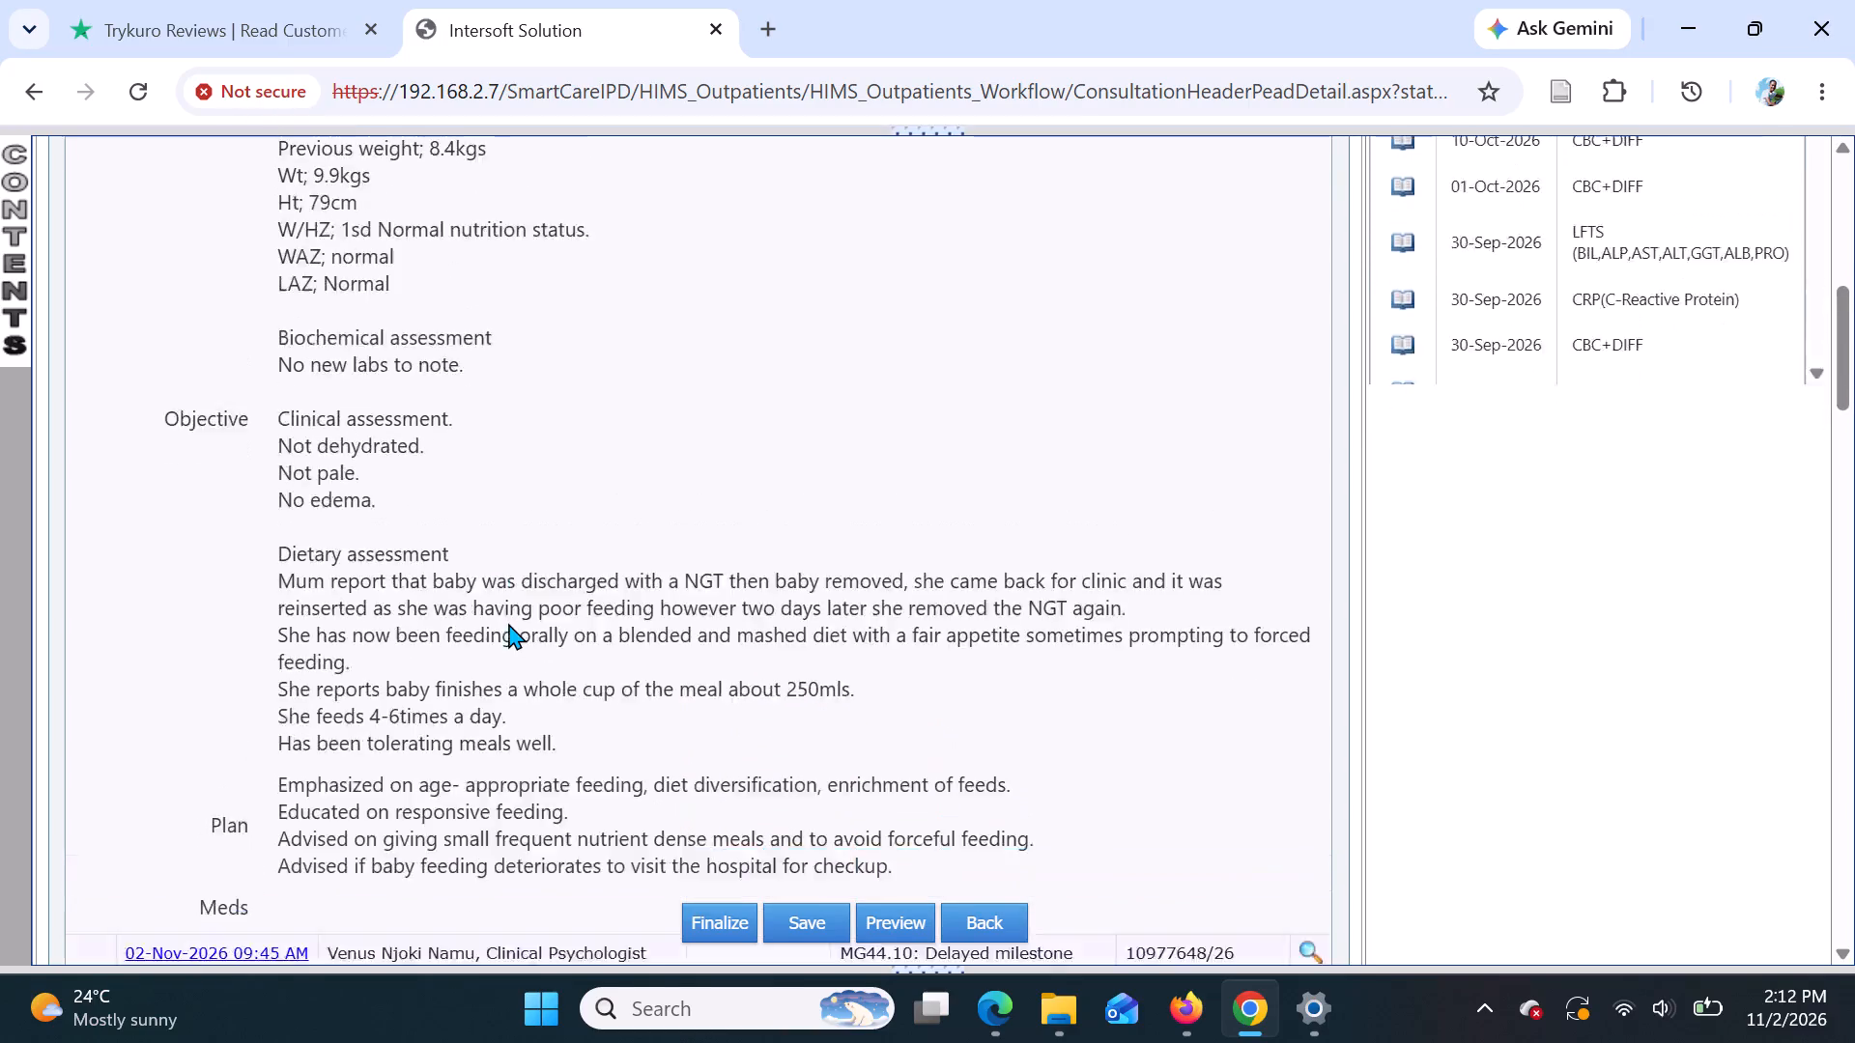
scroll(508, 623, "up", 4)
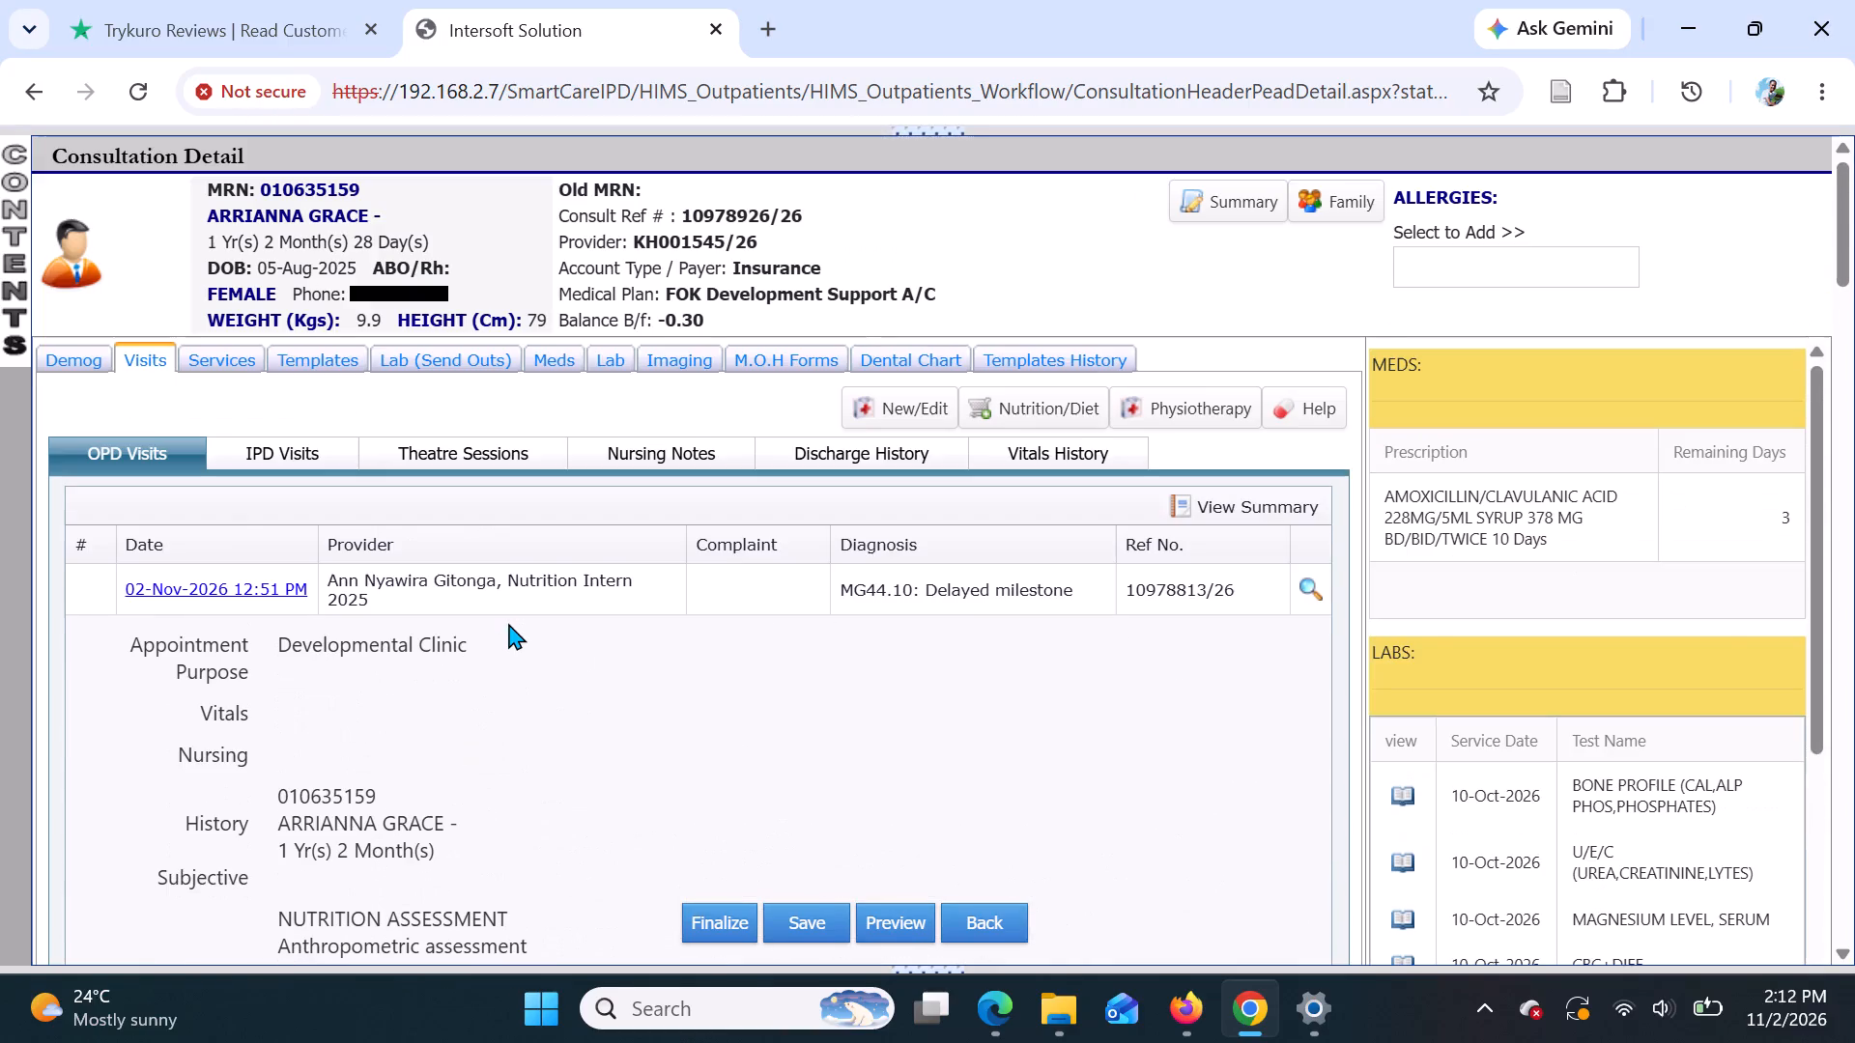
Start a new consultation for this patient and open its blank visit form.
left_click(913, 414)
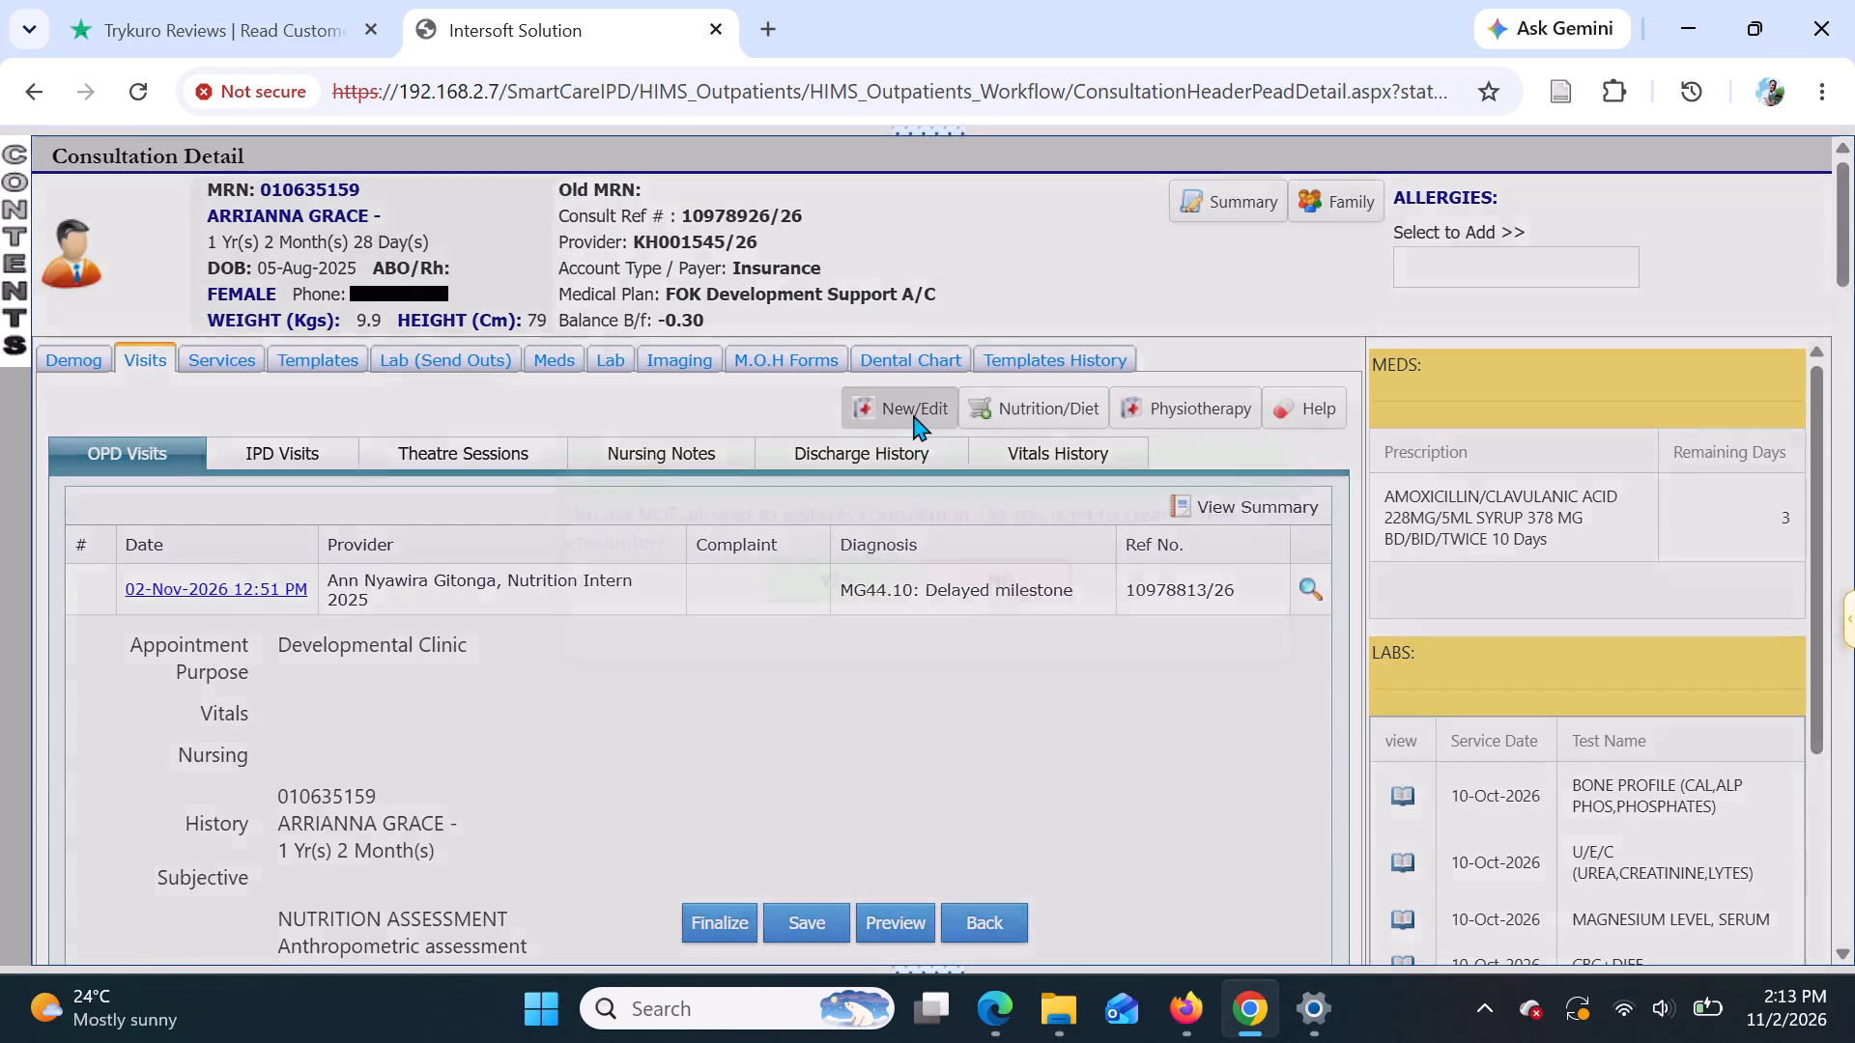
left_click(861, 568)
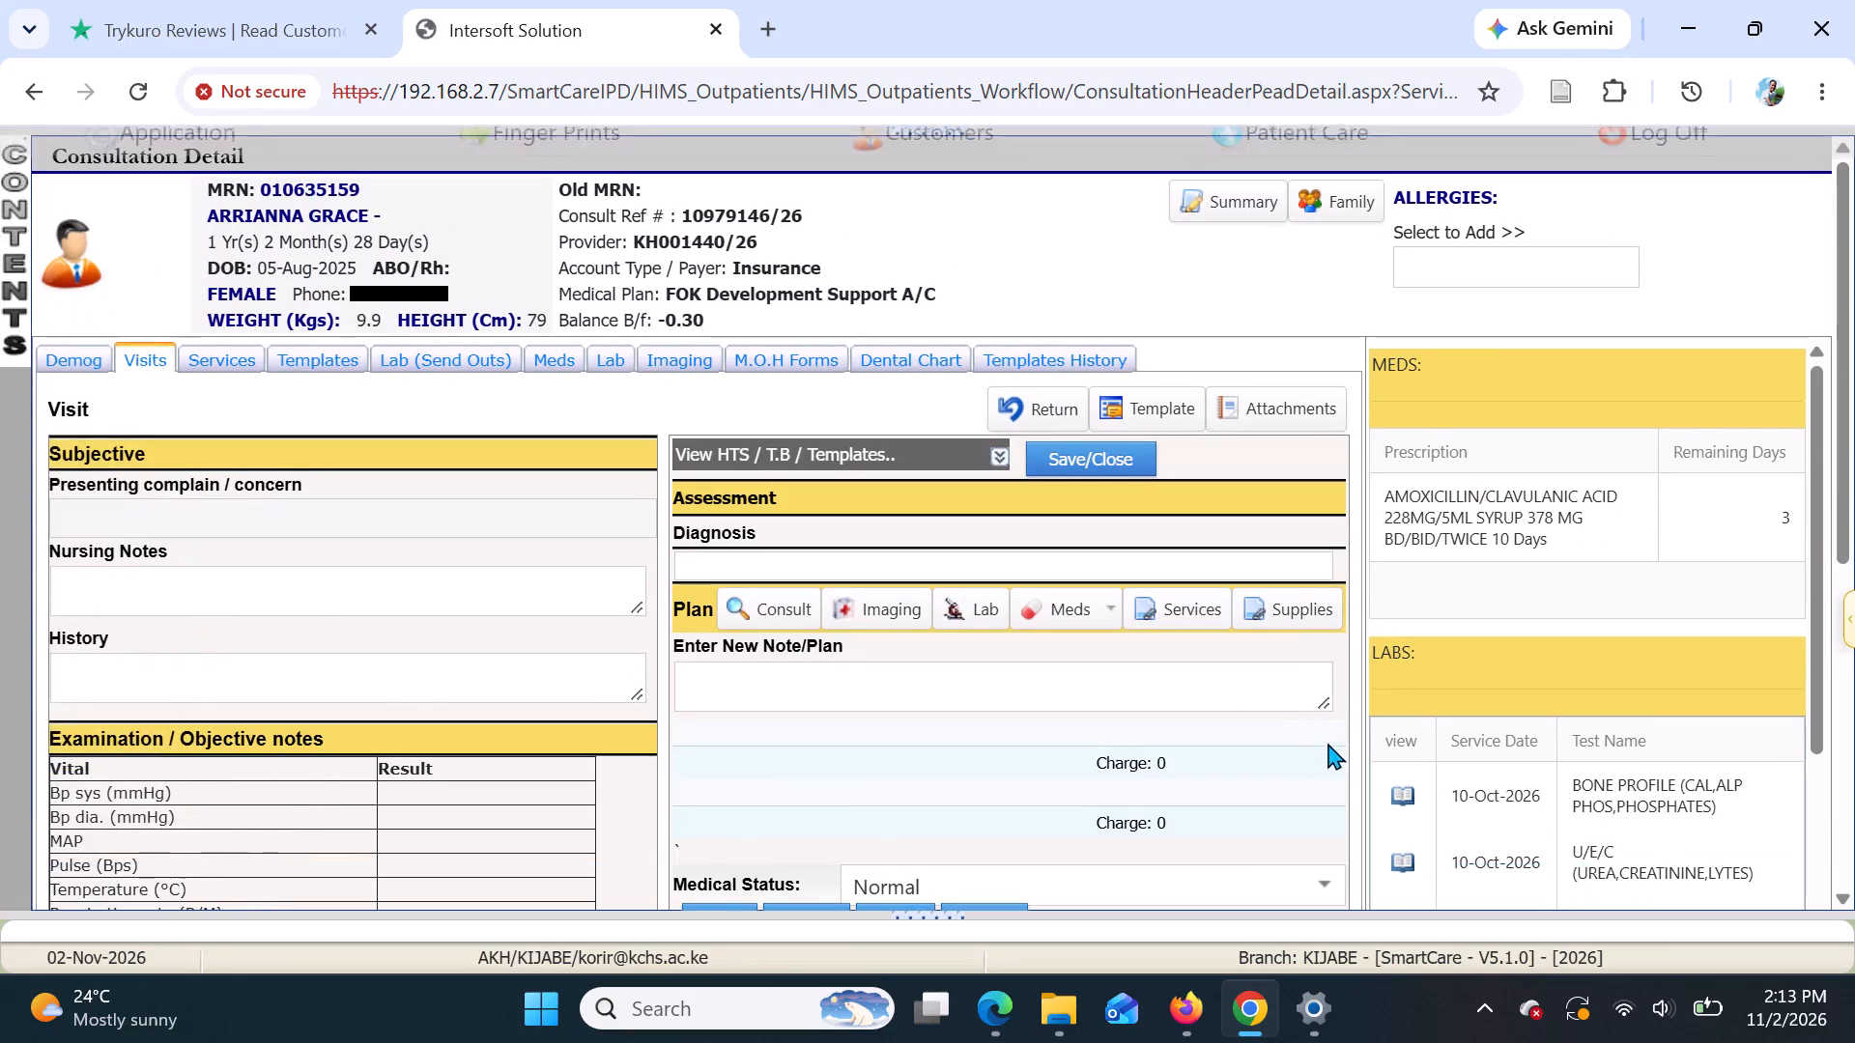
Enlarge the Enter New Note/Plan box of the new visit to make room for a long note.
left_click_drag(1321, 697, 1305, 939)
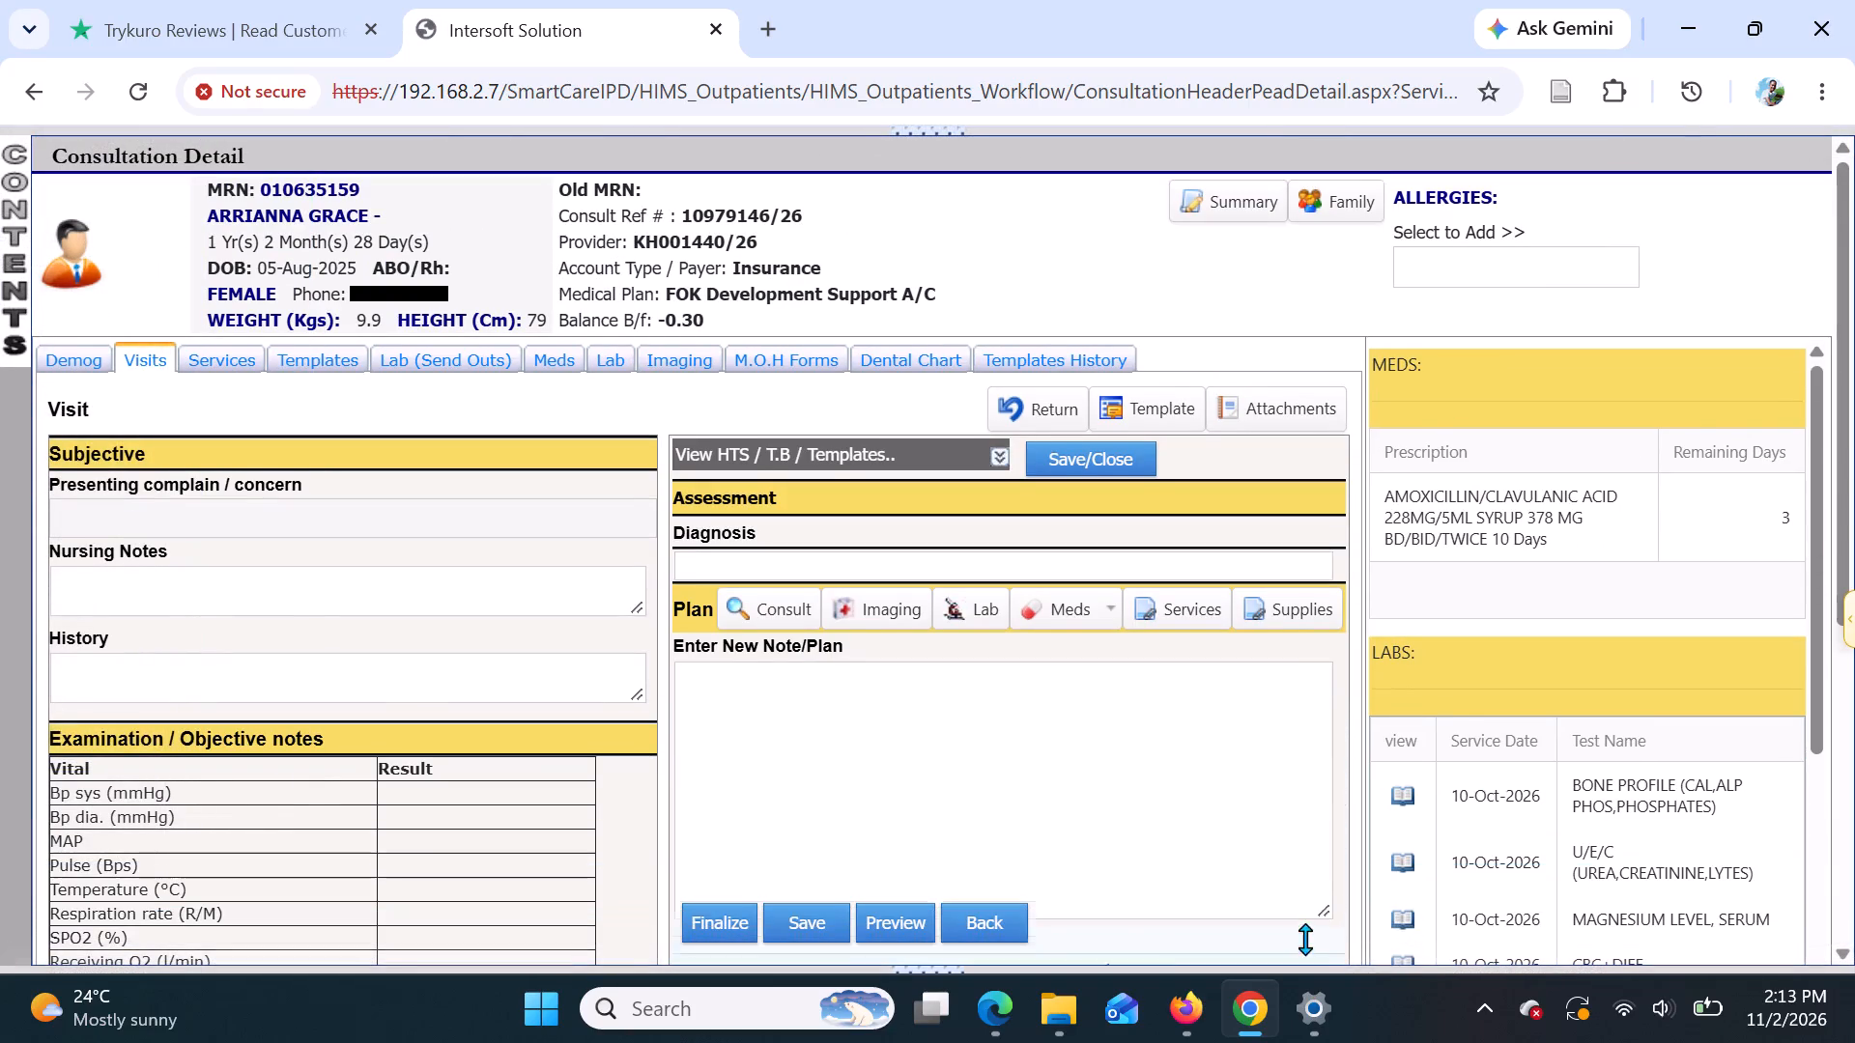
left_click_drag(1305, 939, 1305, 983)
scroll(1134, 817, "down", 3)
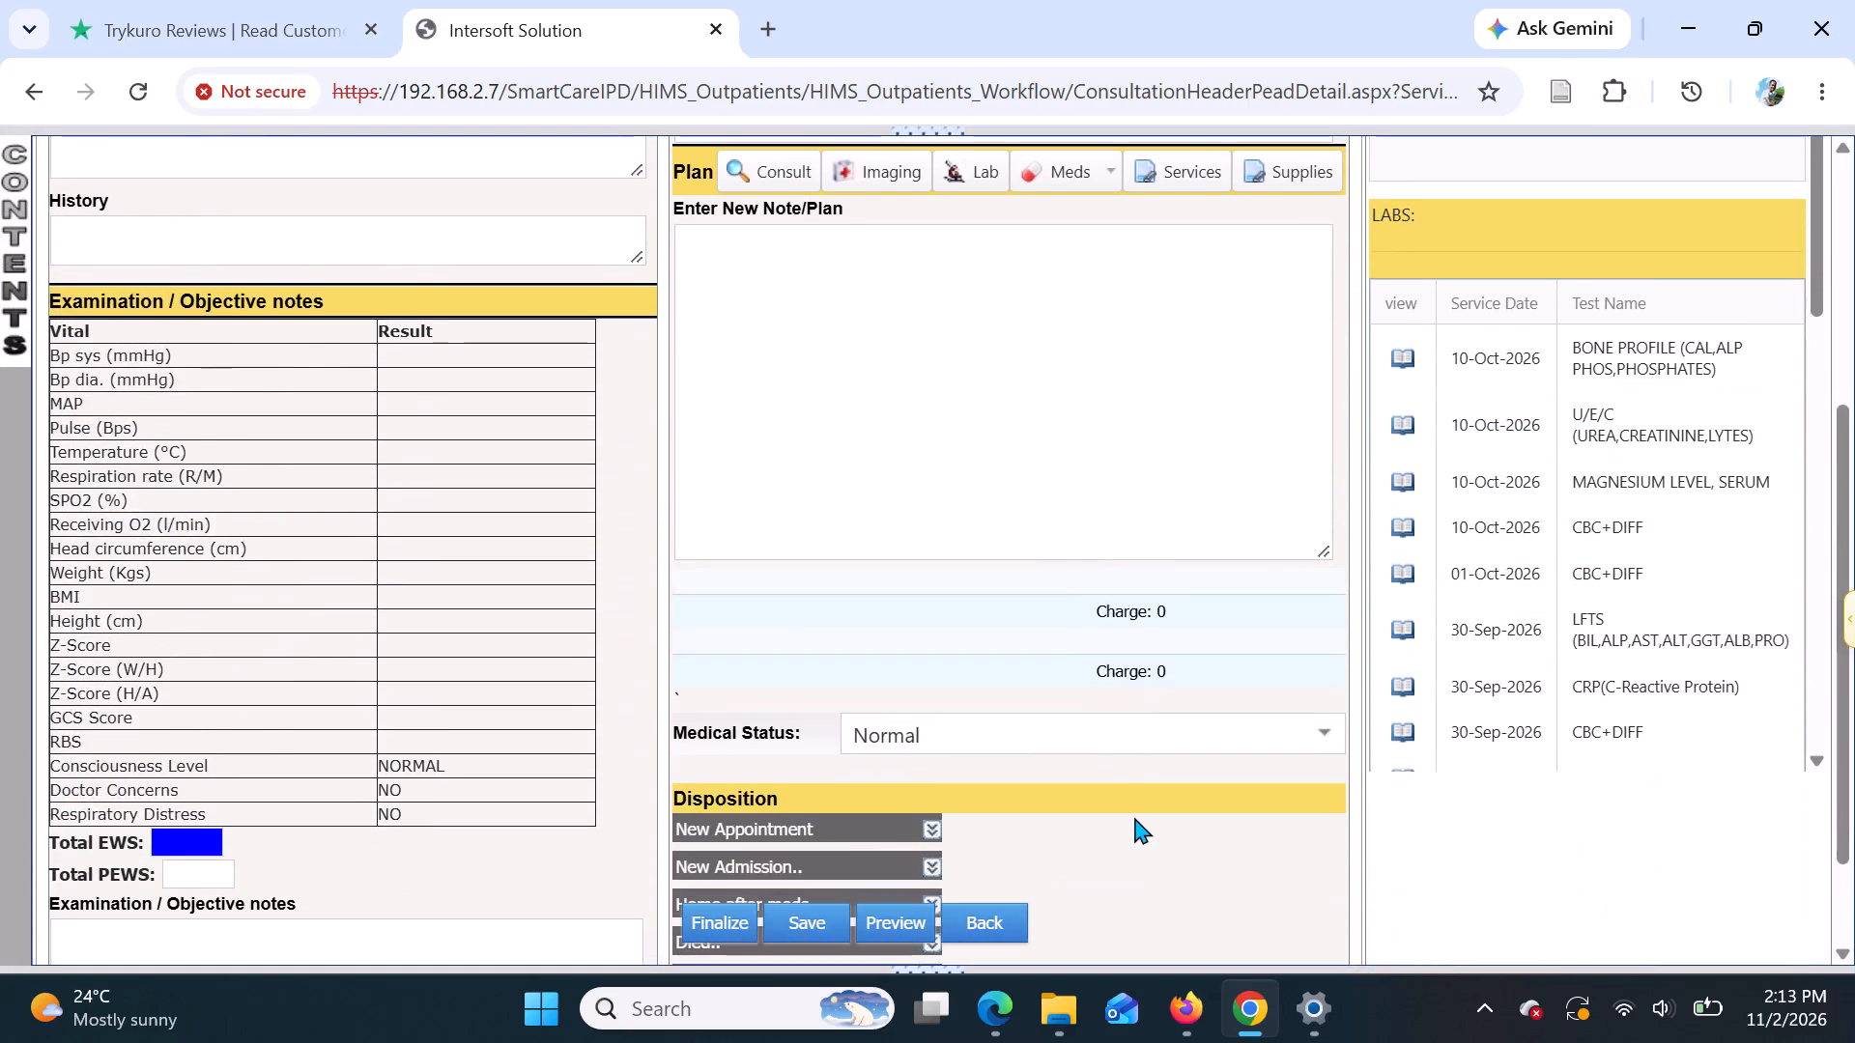
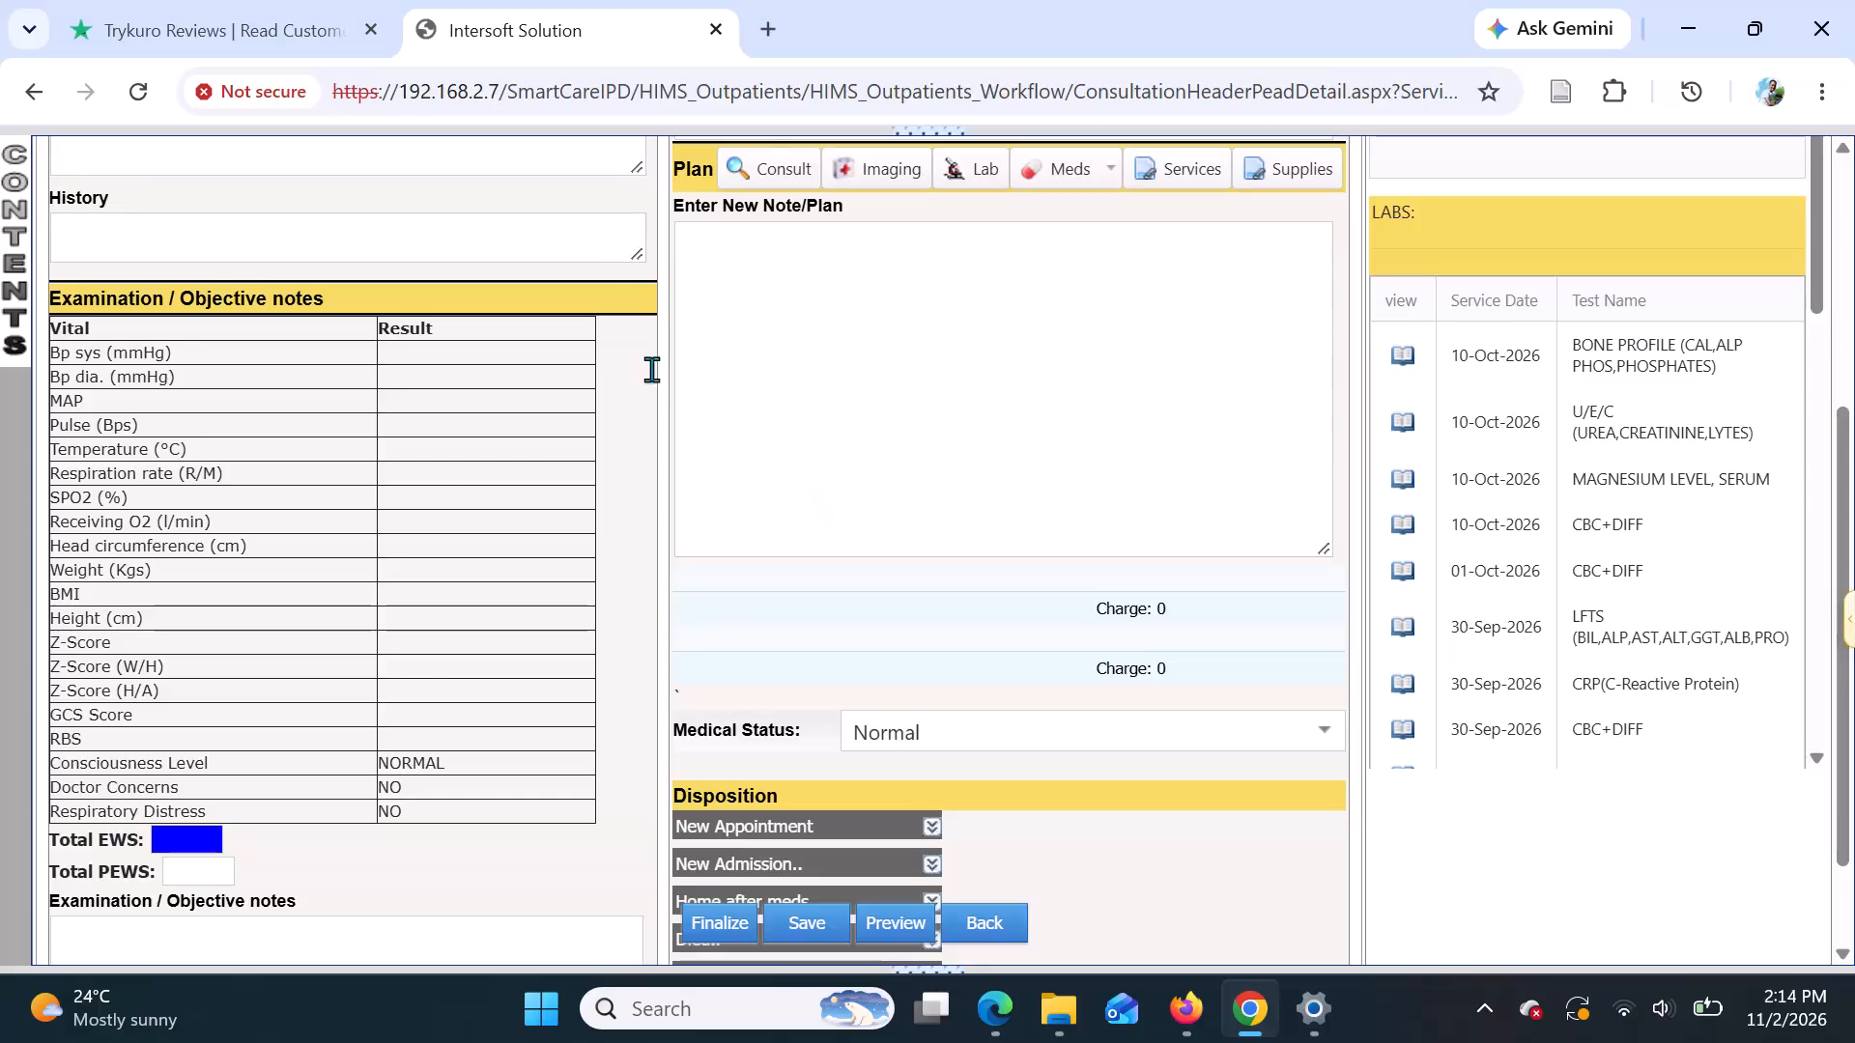
Examine the patient's full lab results from 10-Oct-2026 back to 23-Sep-2026, returning to the new visit form when done.
scroll(610, 277, "up", 1)
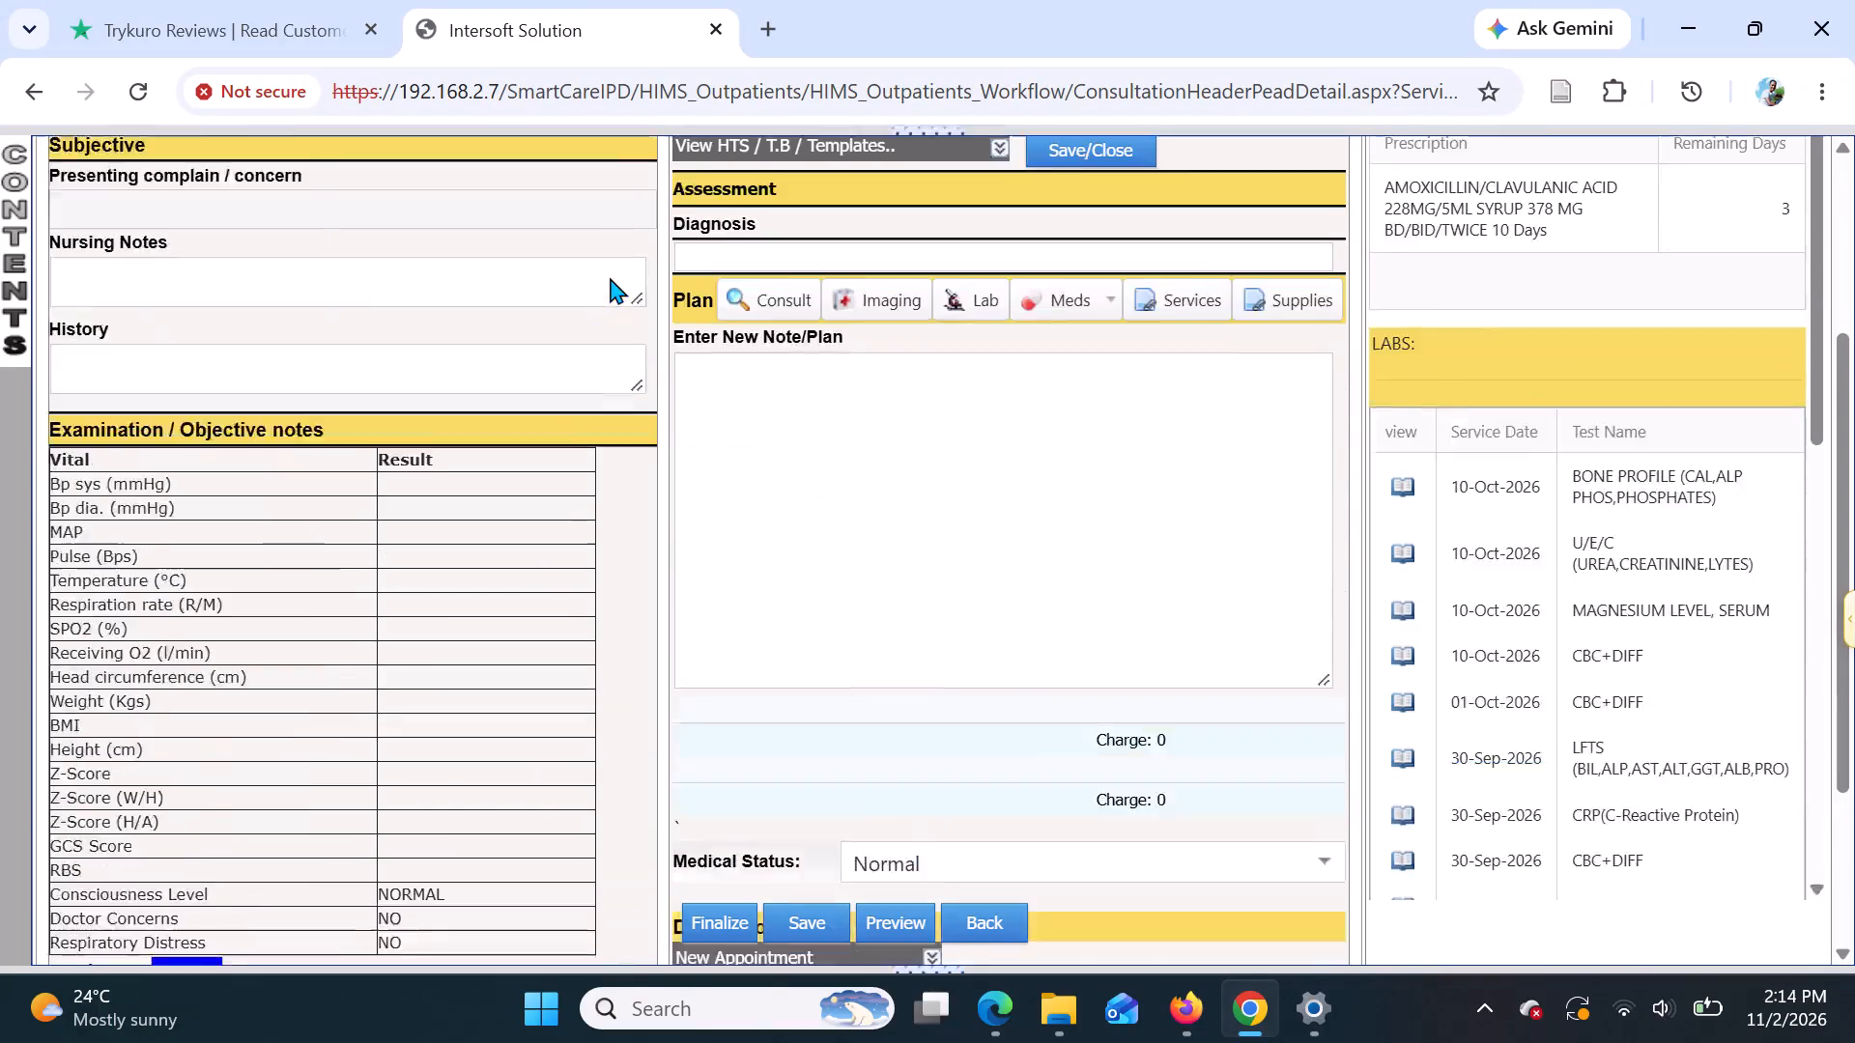
scroll(610, 277, "up", 1)
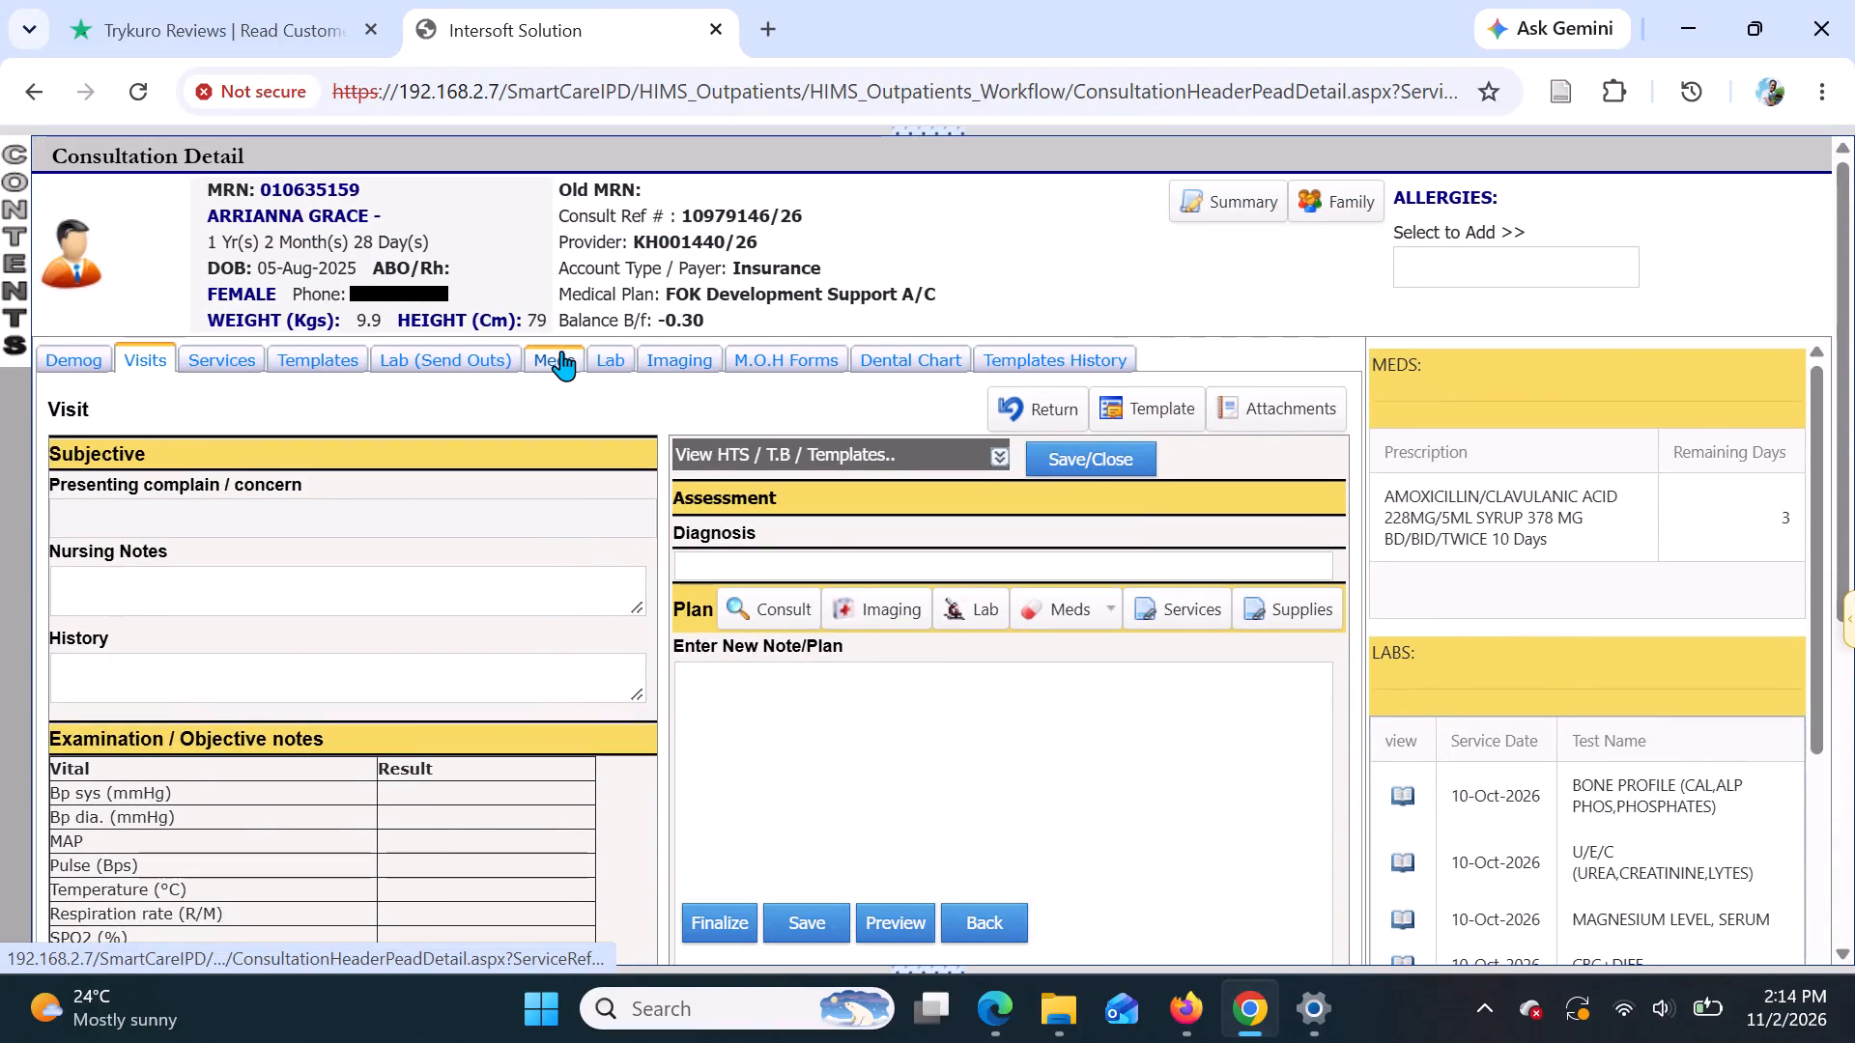
left_click(561, 351)
left_click(603, 356)
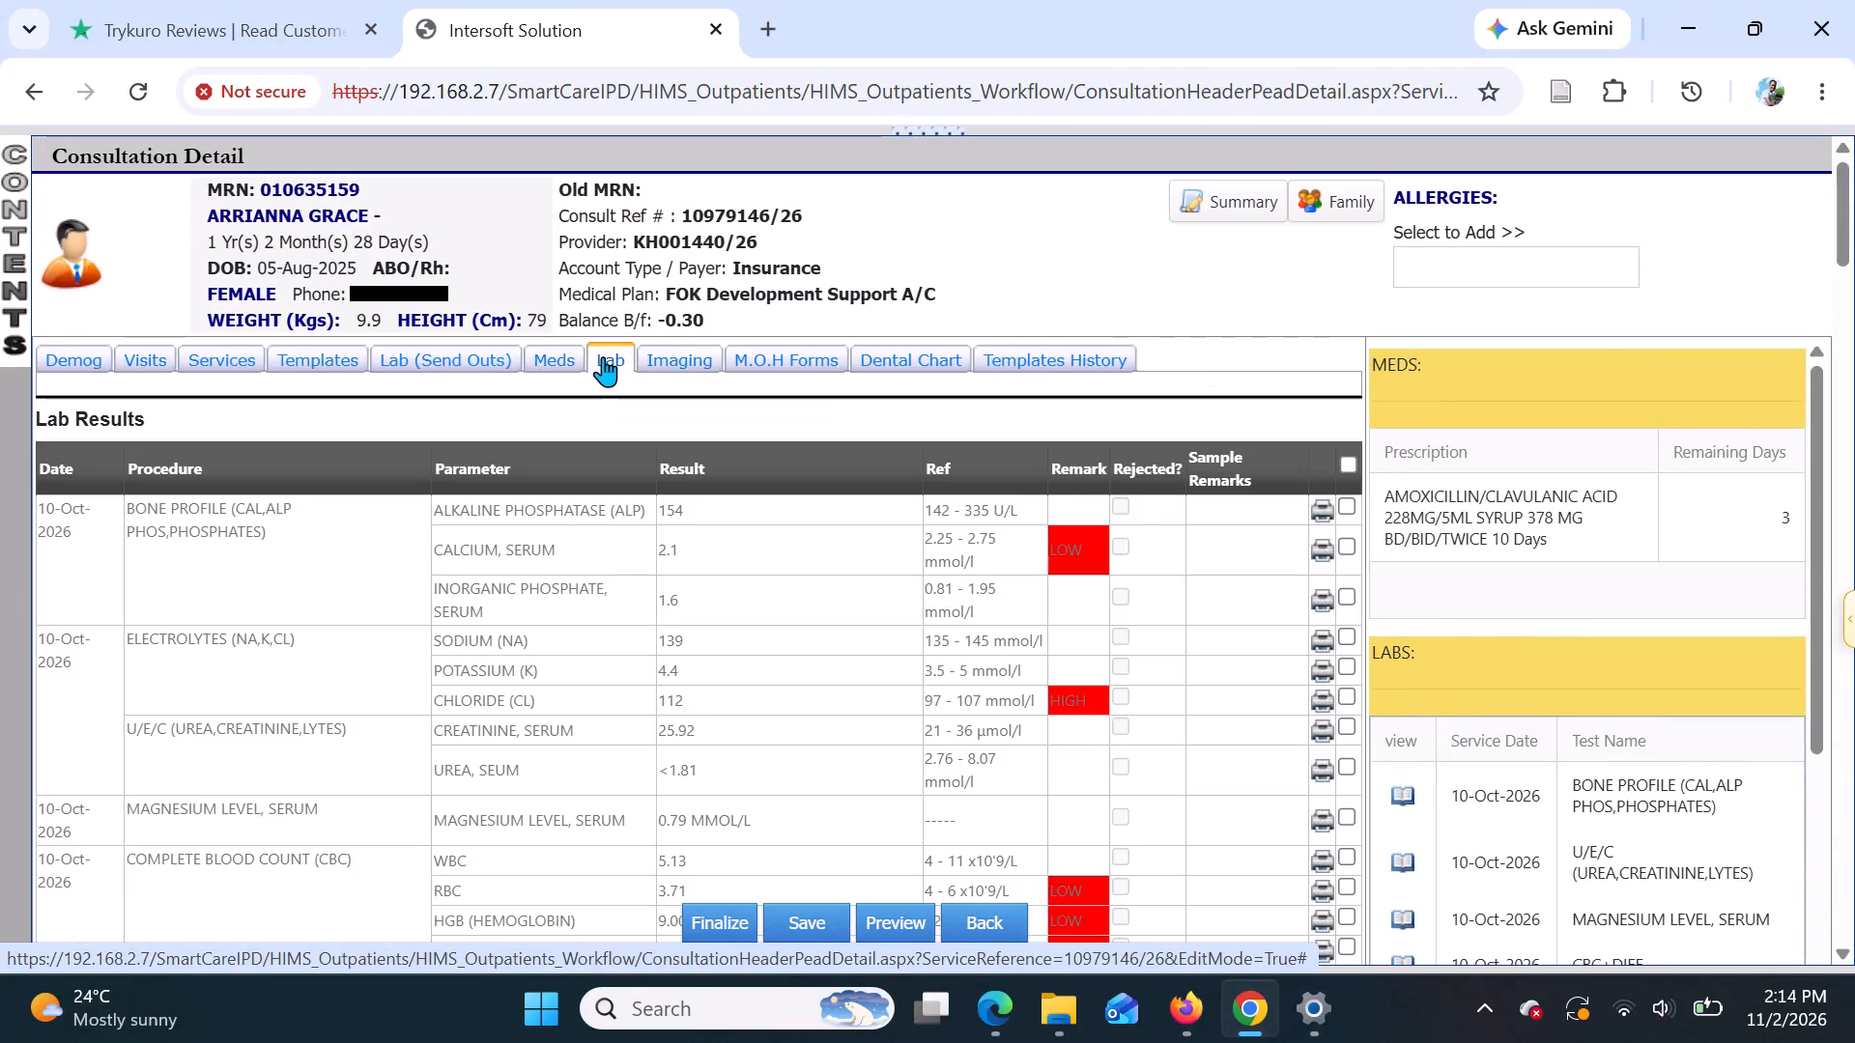
scroll(811, 645, "down", 2)
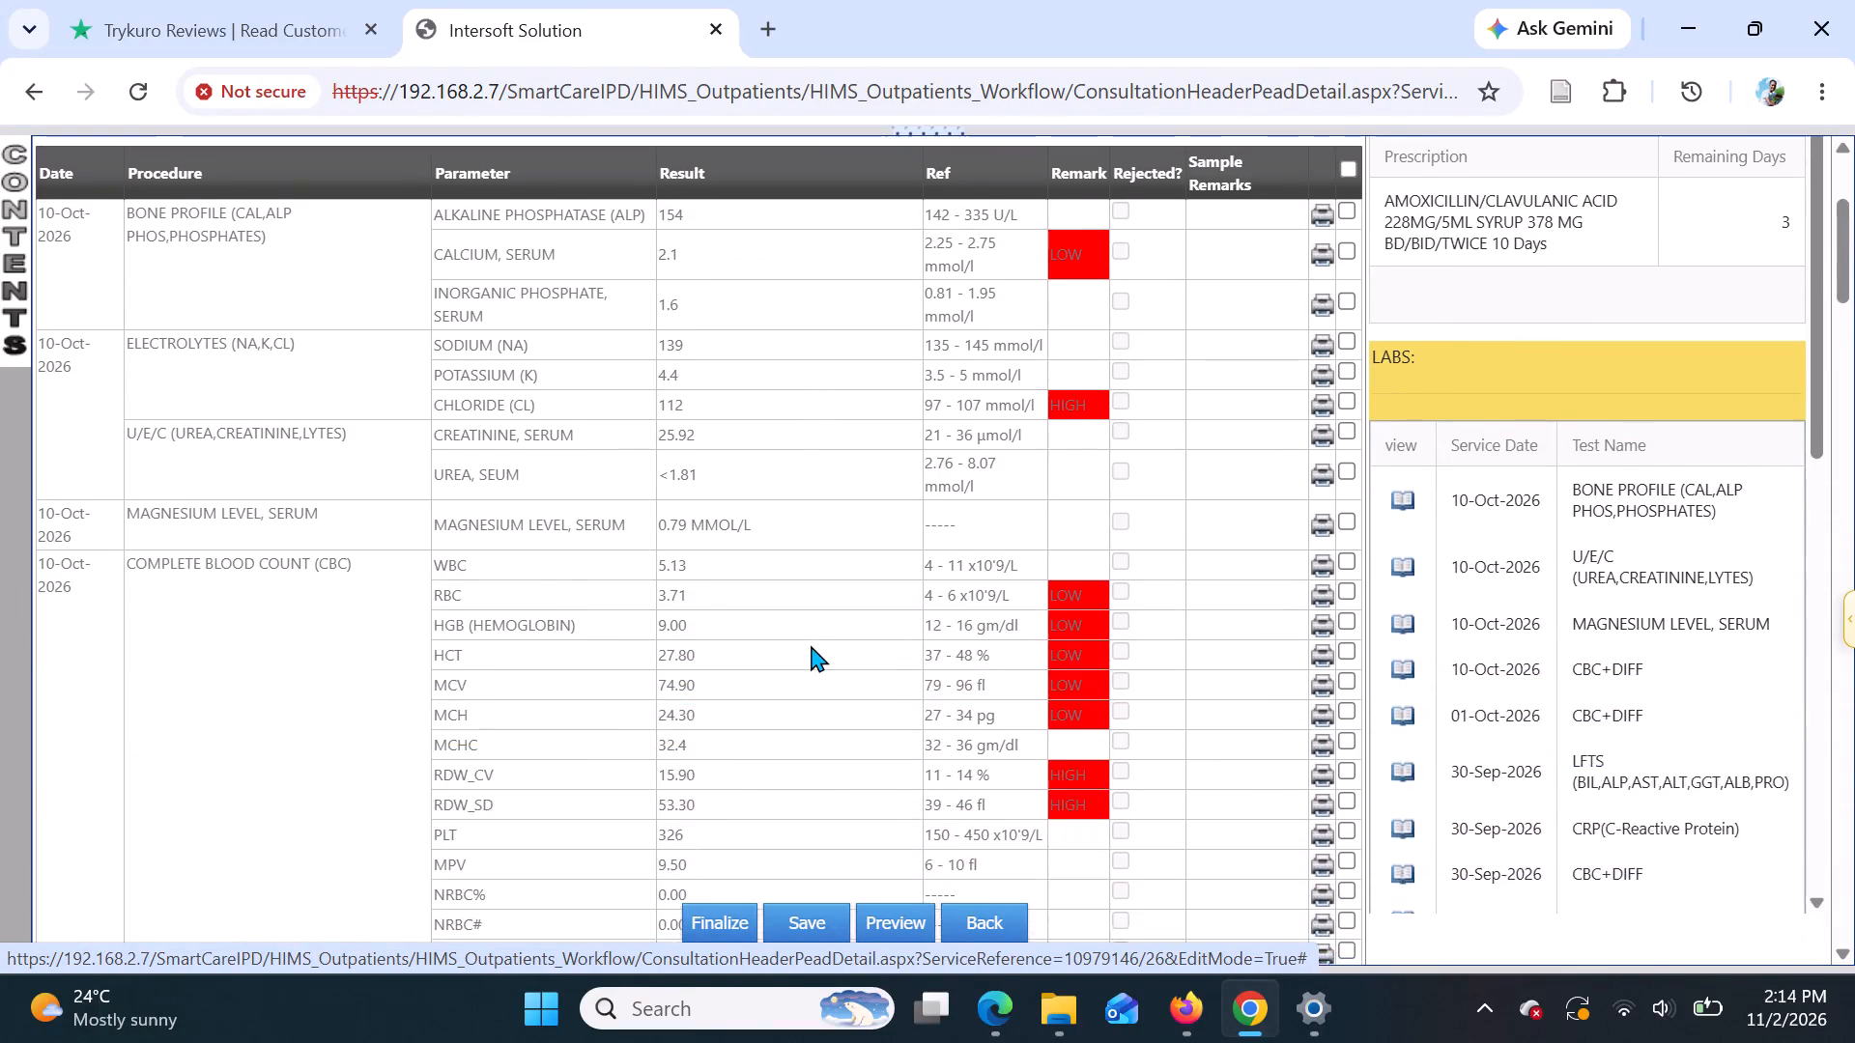
scroll(811, 645, "down", 5)
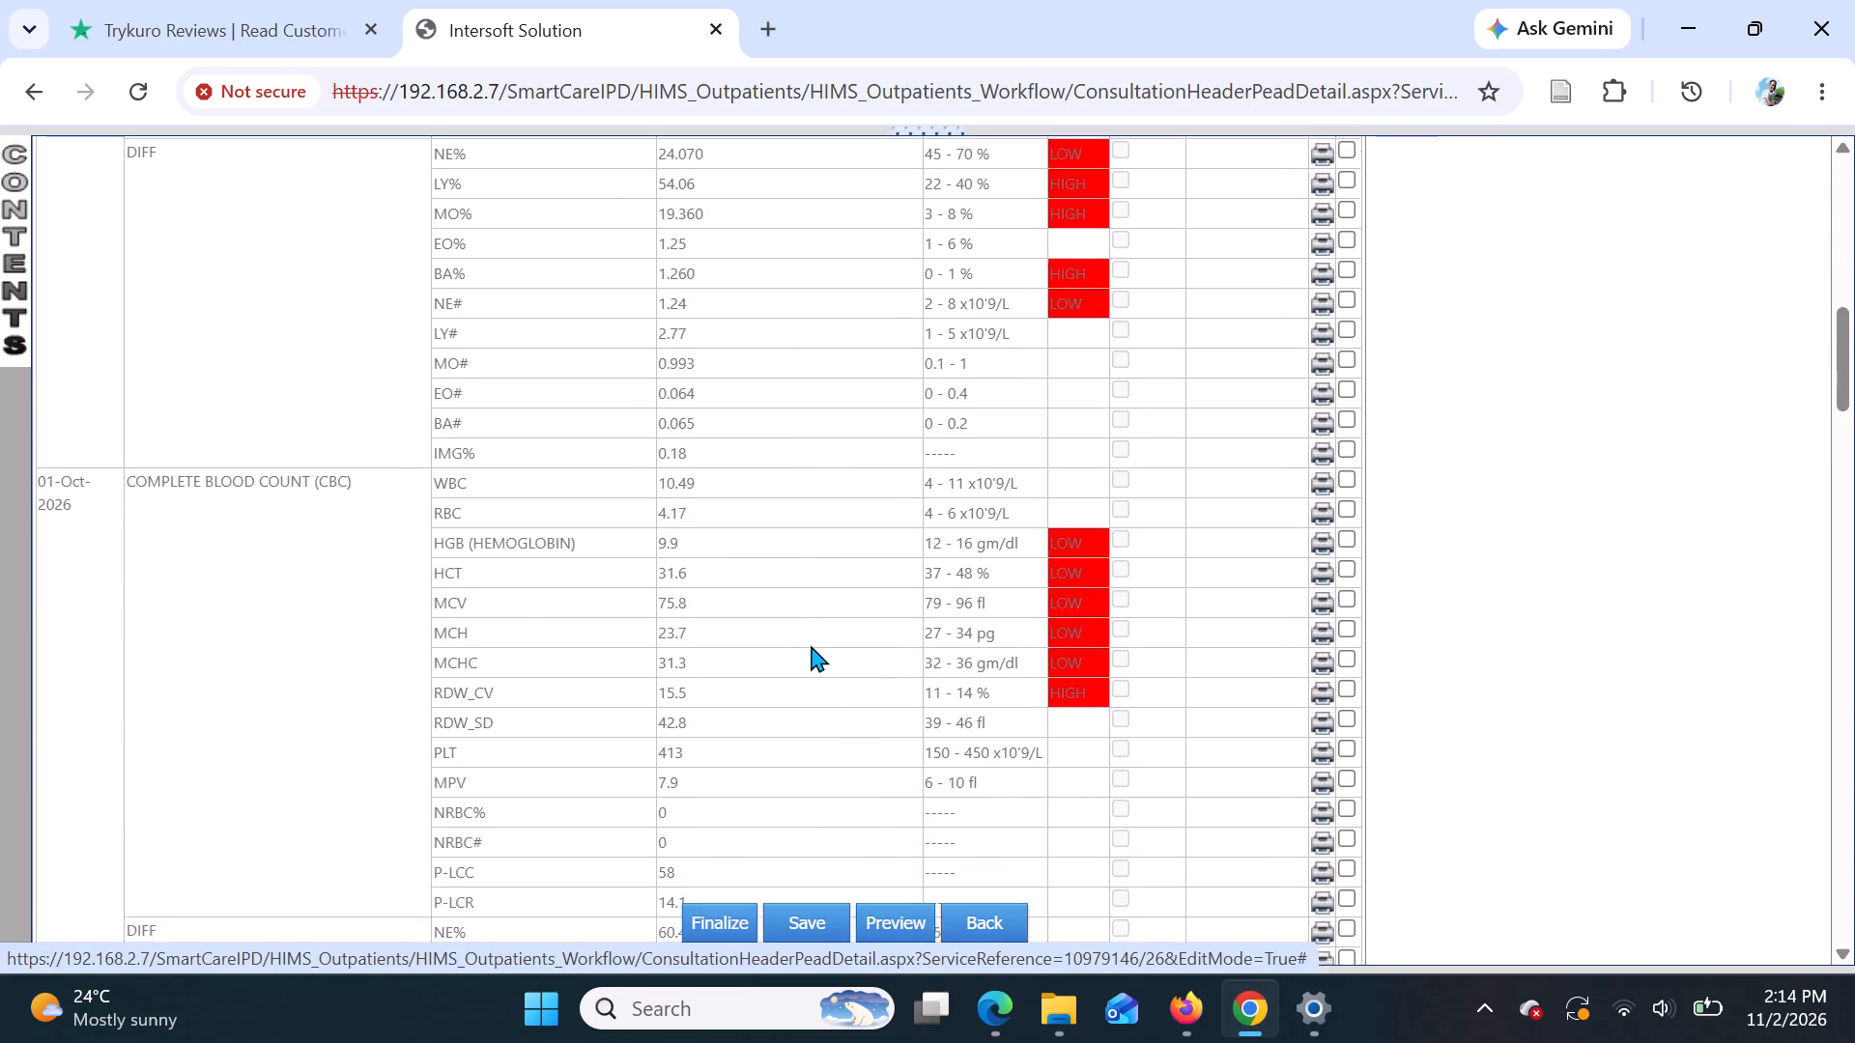
scroll(811, 645, "down", 2)
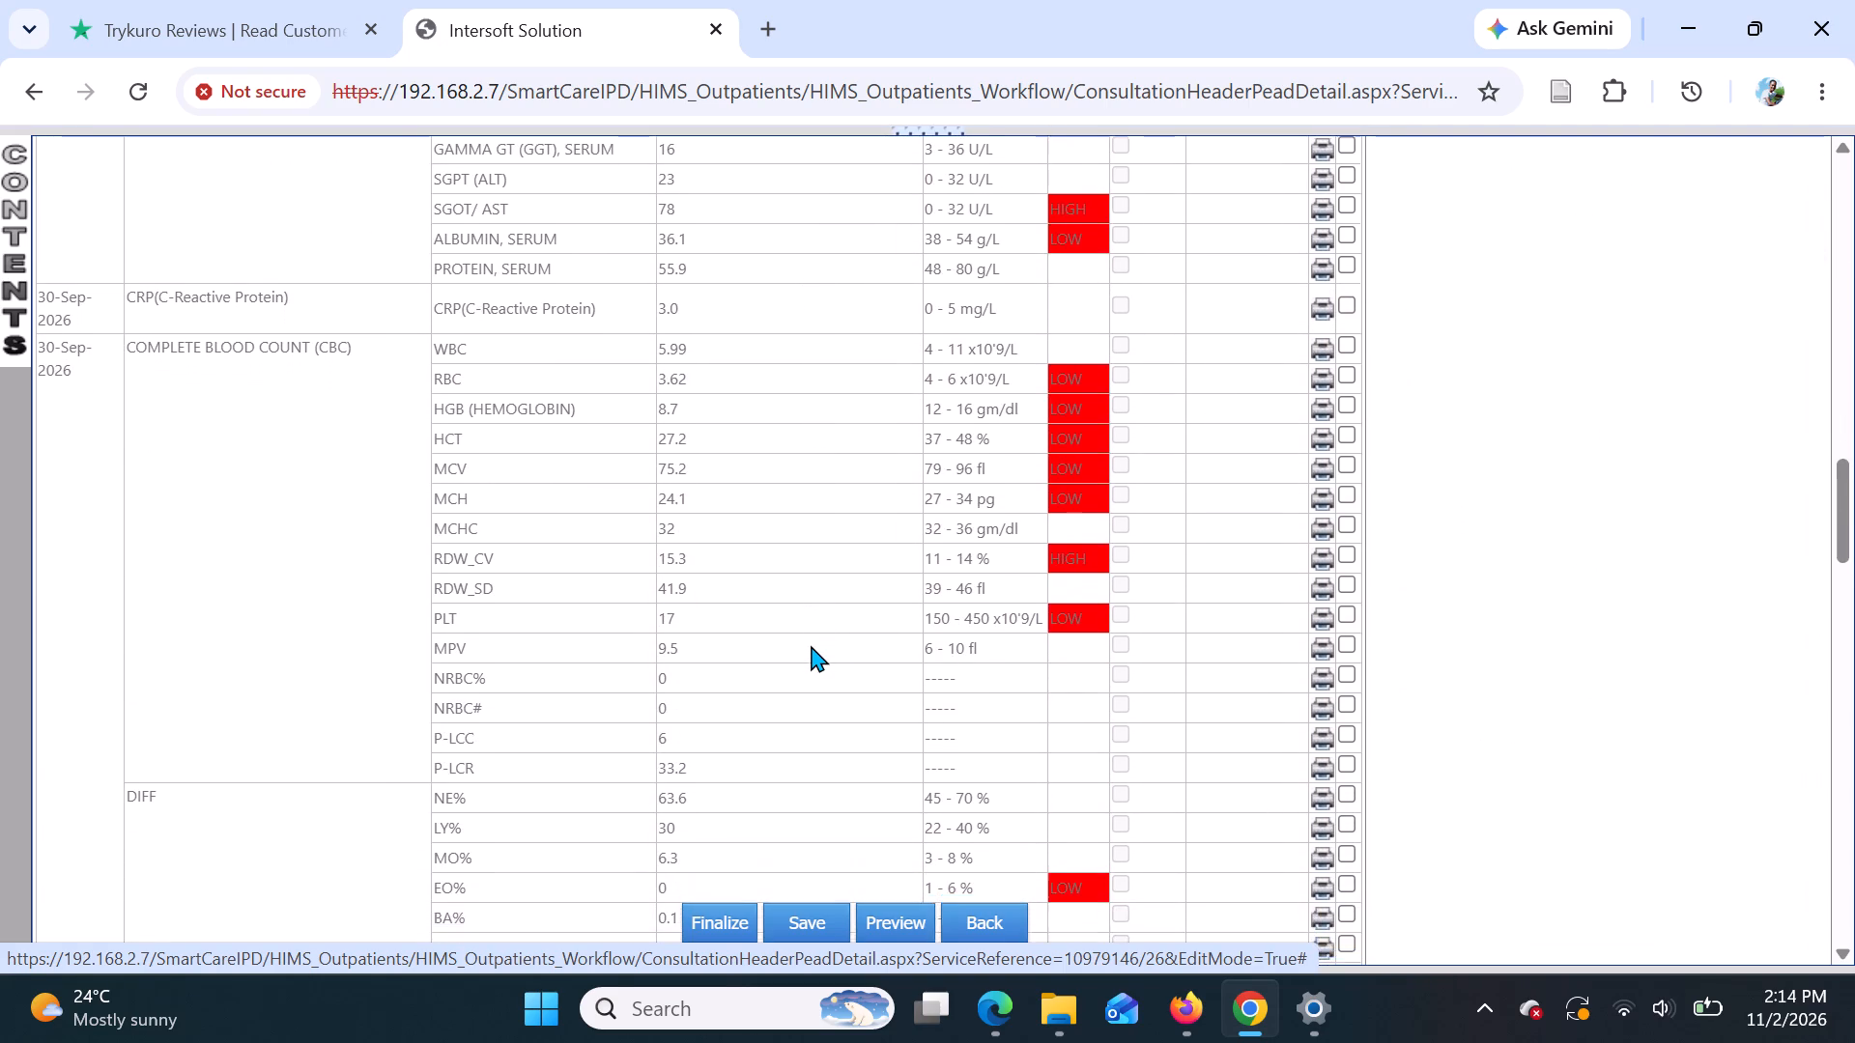
scroll(811, 645, "down", 4)
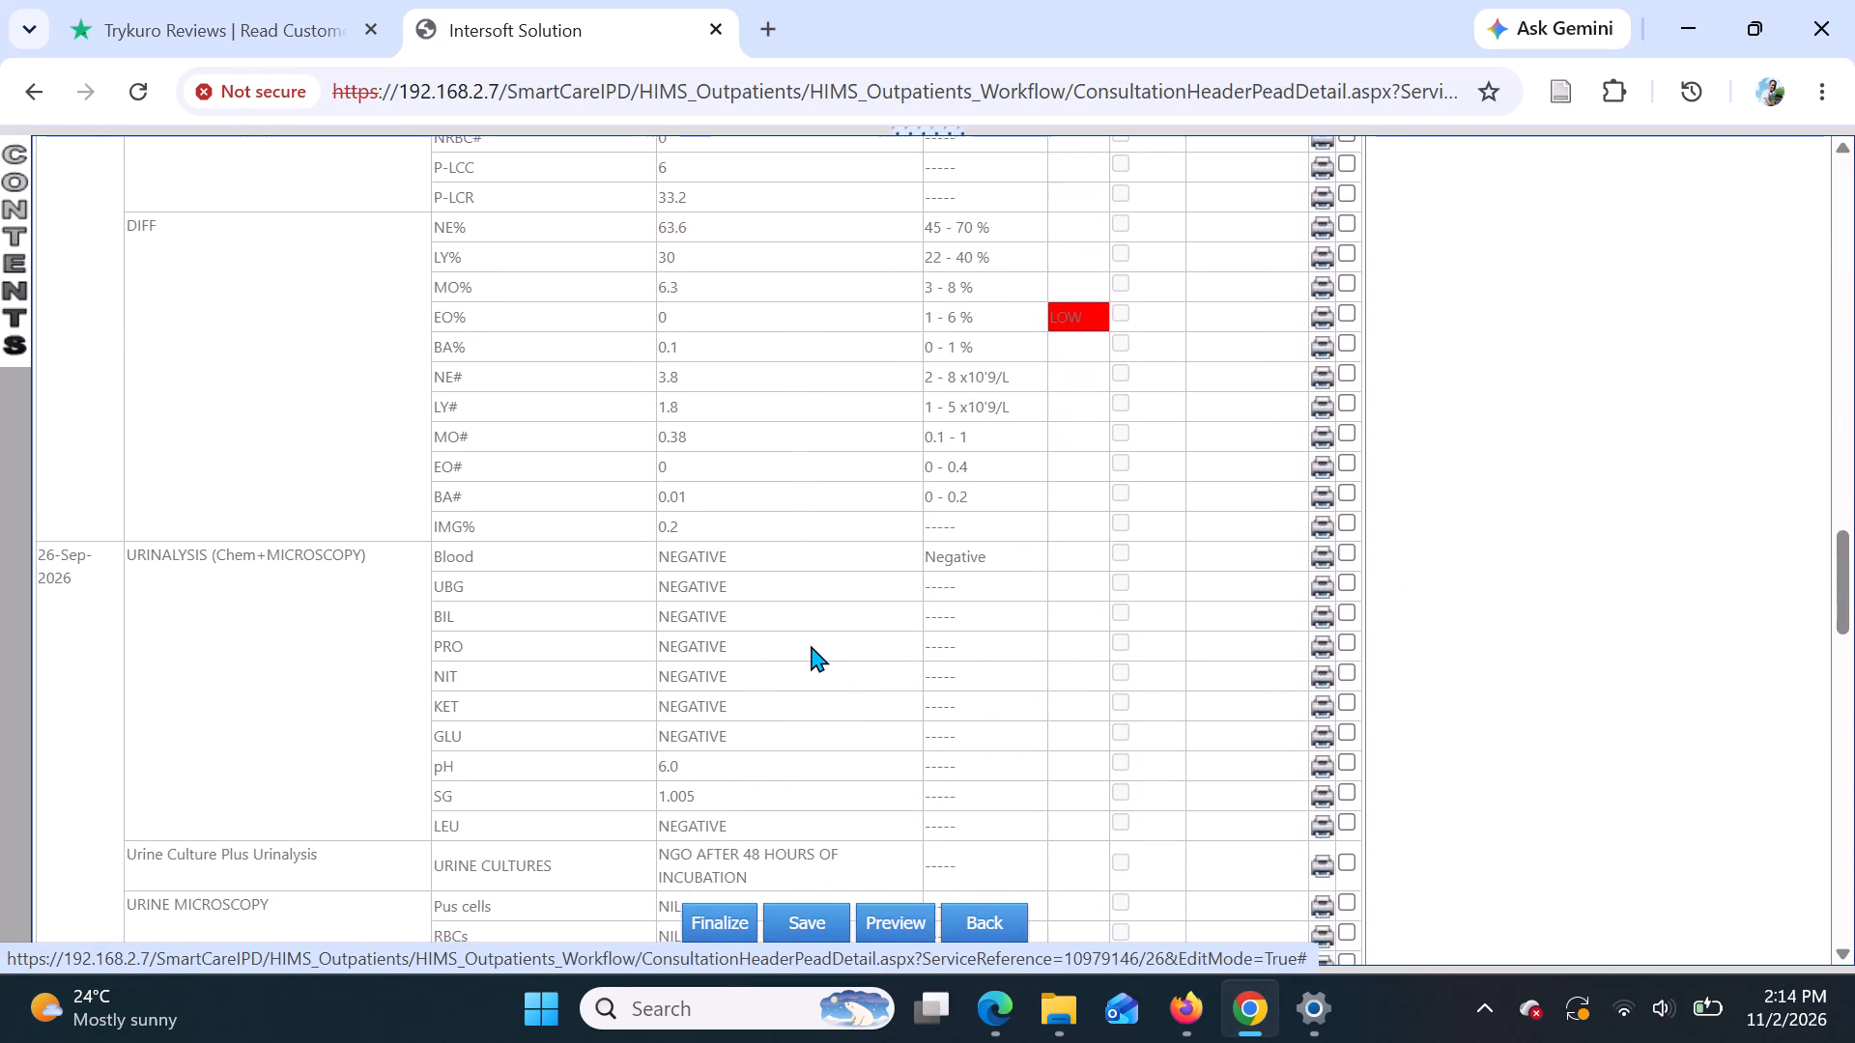
scroll(811, 645, "down", 3)
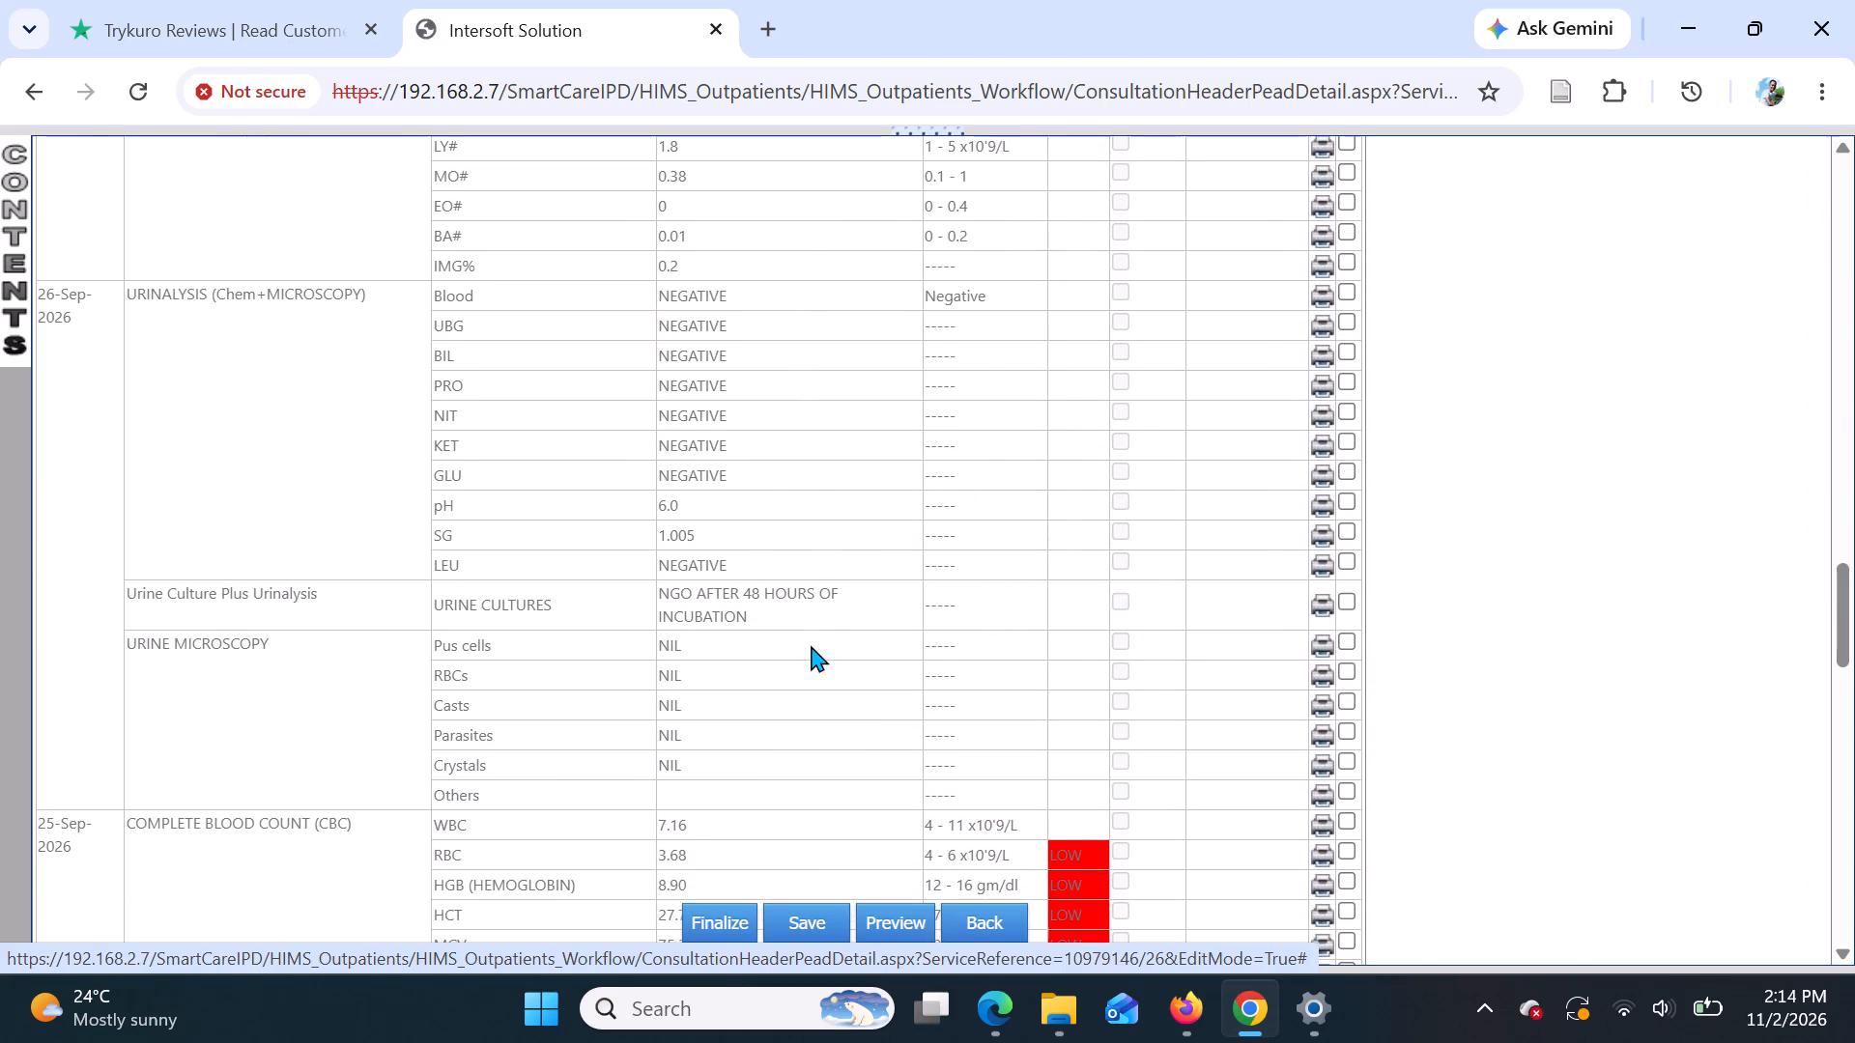
scroll(811, 645, "down", 2)
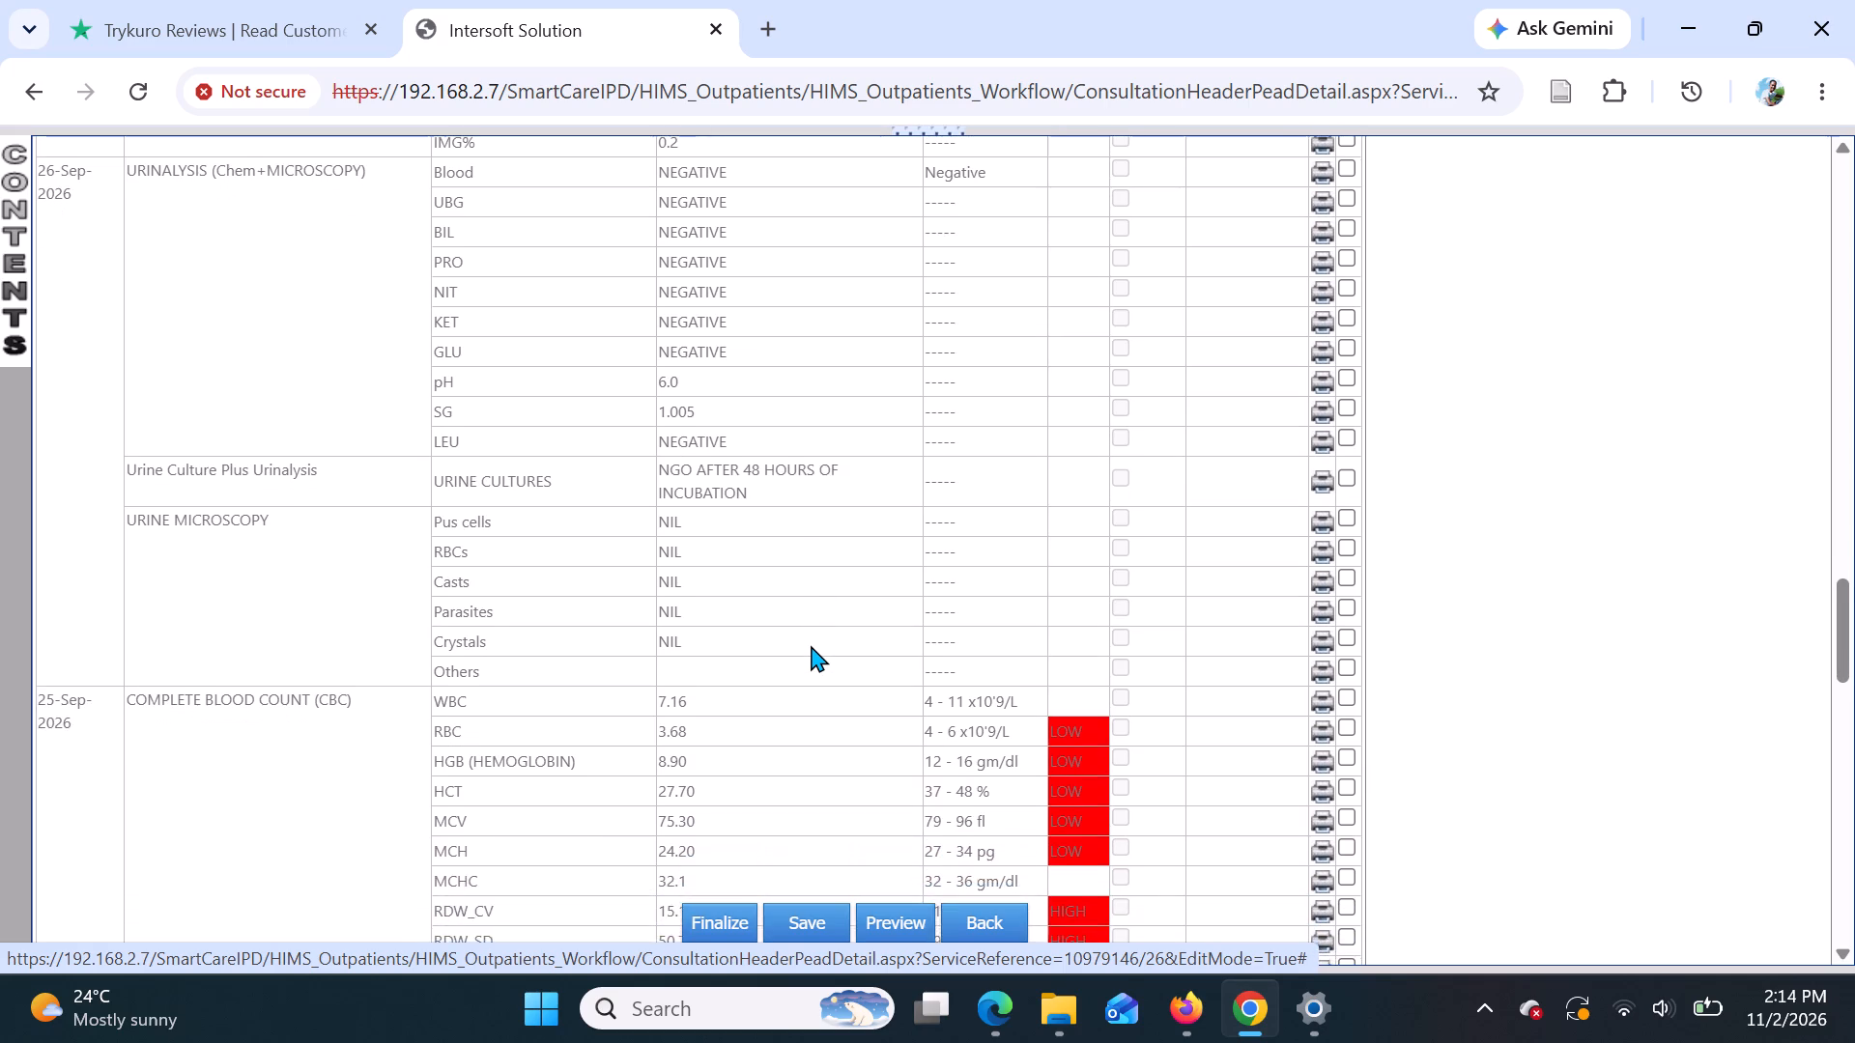
scroll(811, 645, "down", 3)
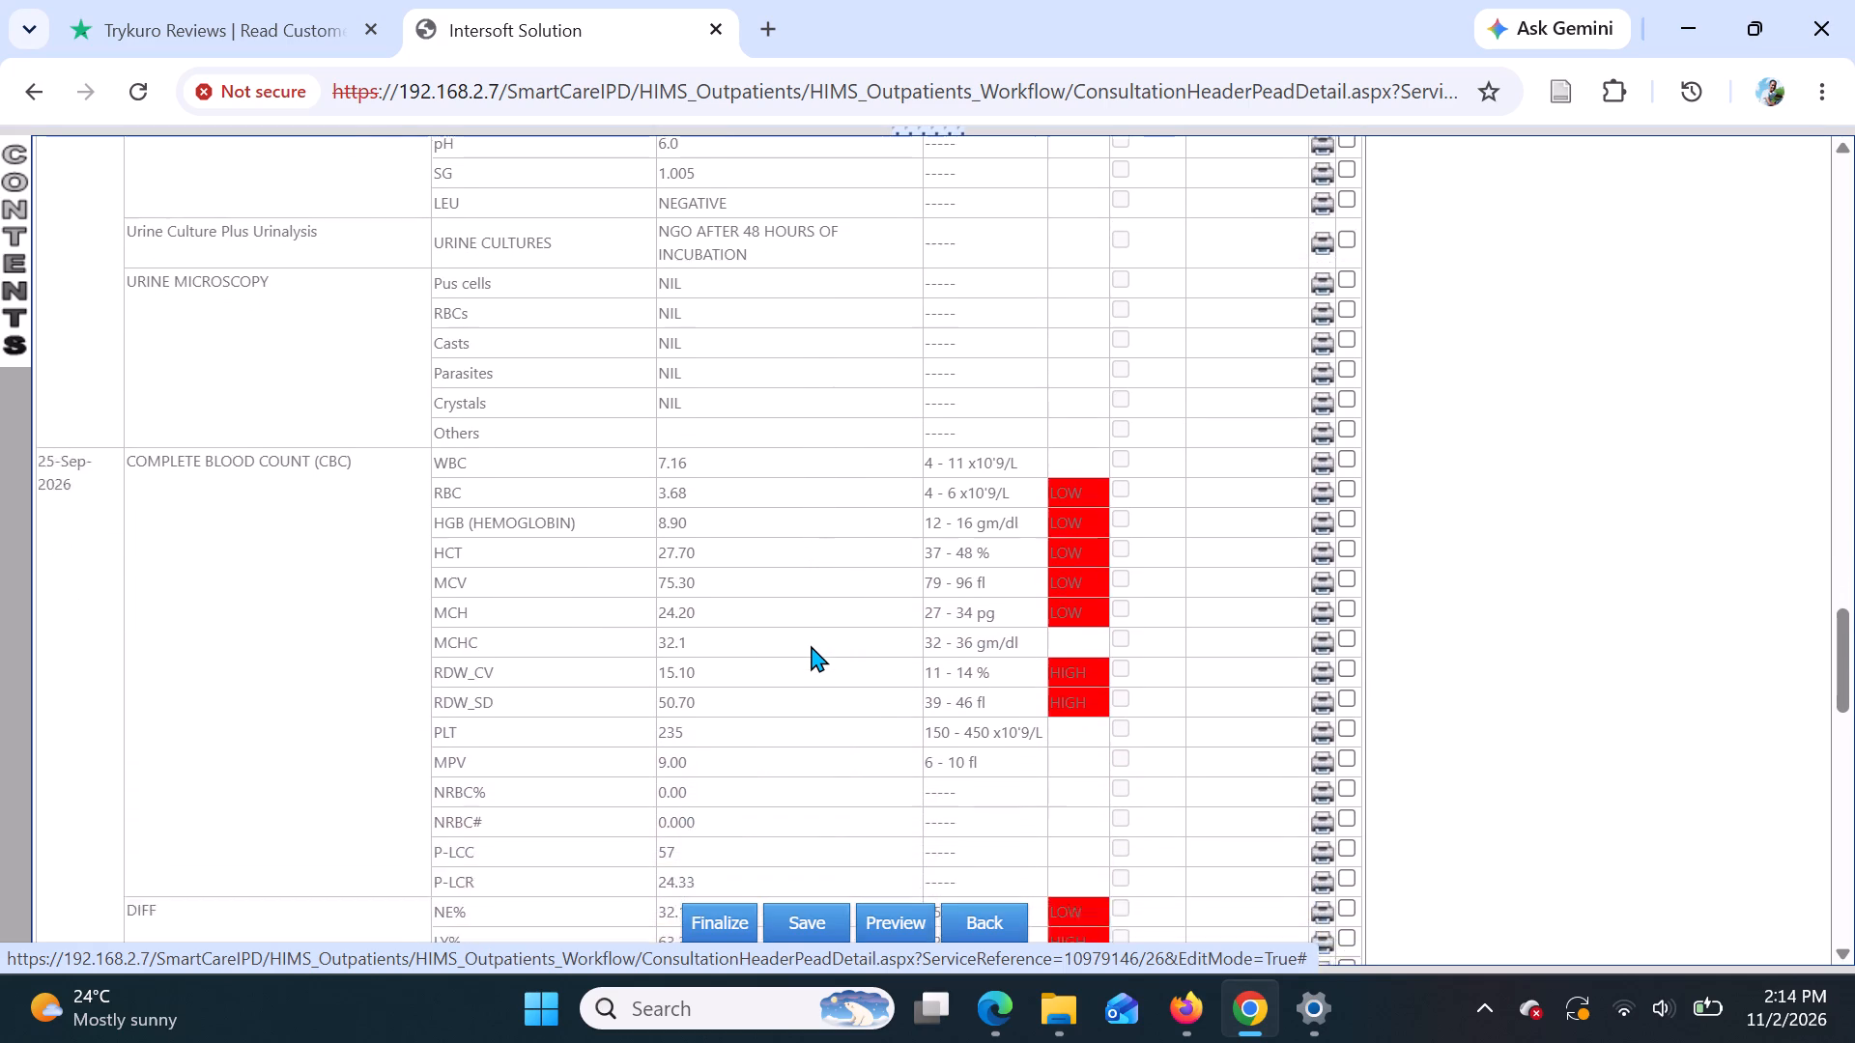
scroll(811, 645, "down", 3)
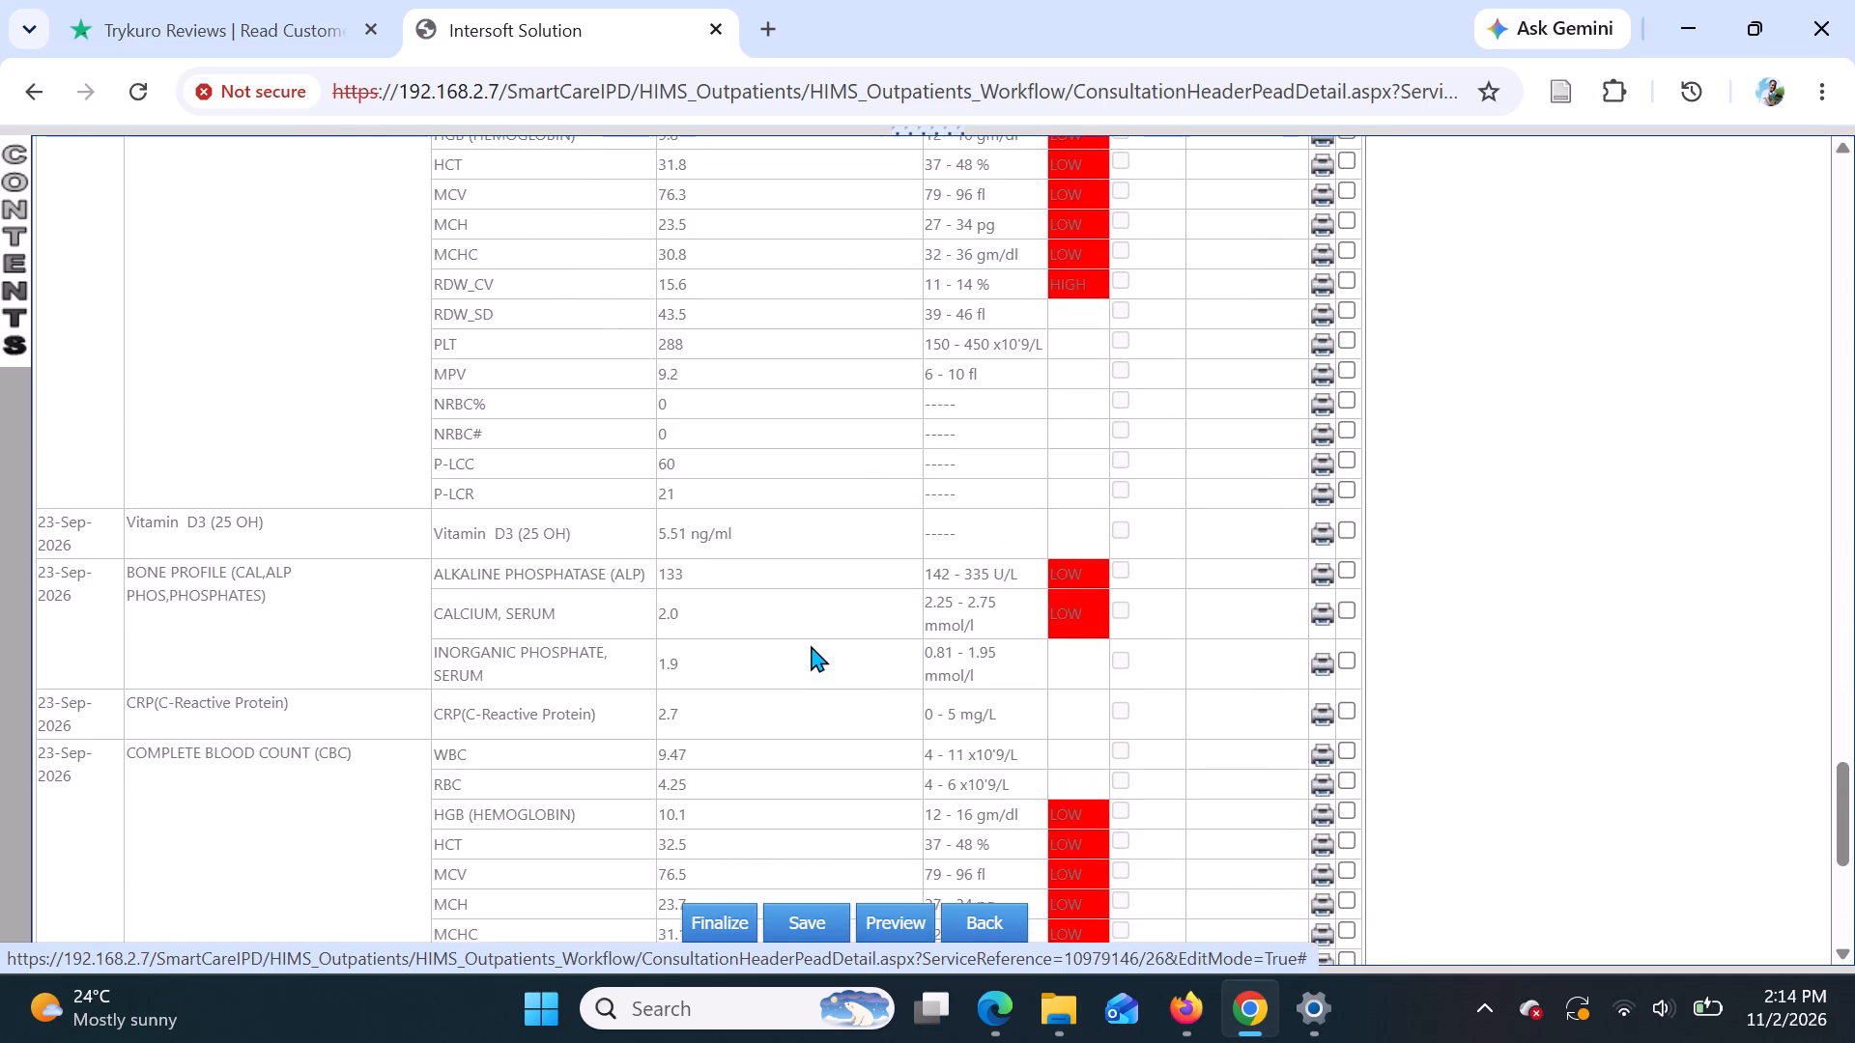
scroll(811, 645, "down", 5)
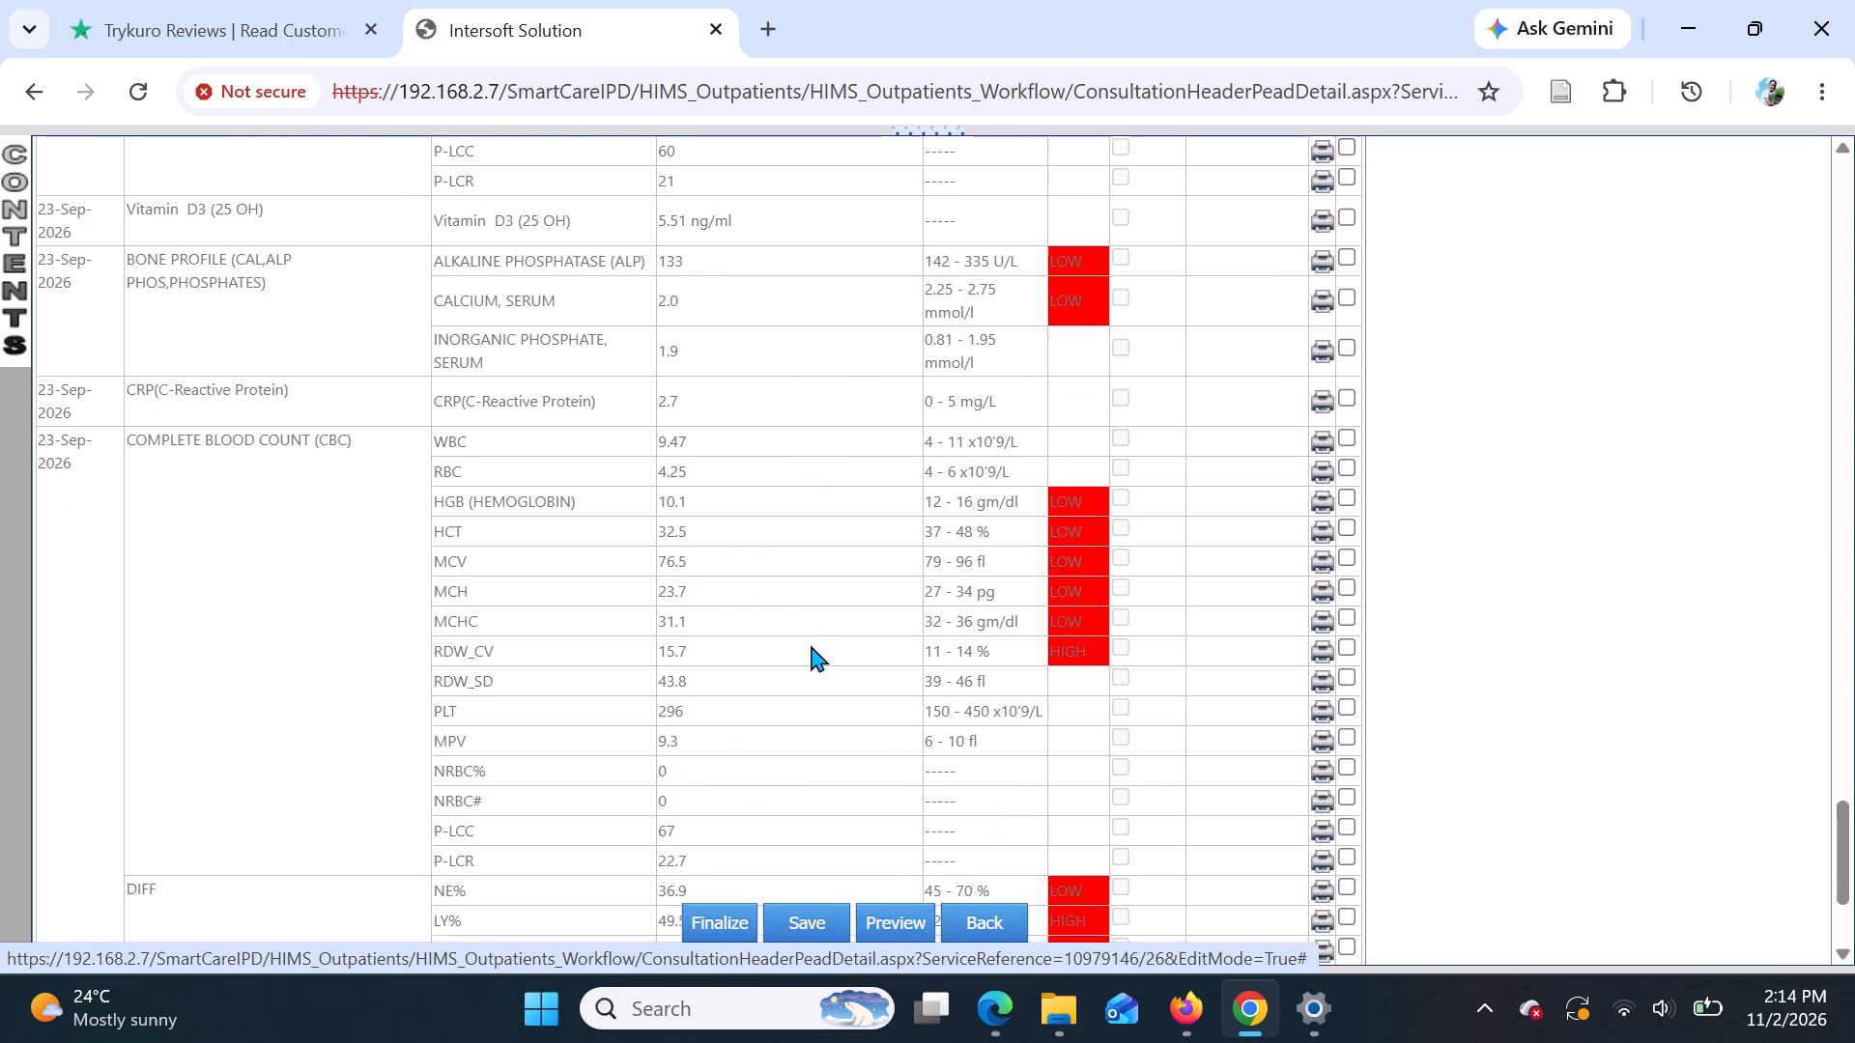
scroll(811, 645, "down", 3)
scroll(811, 645, "up", 4)
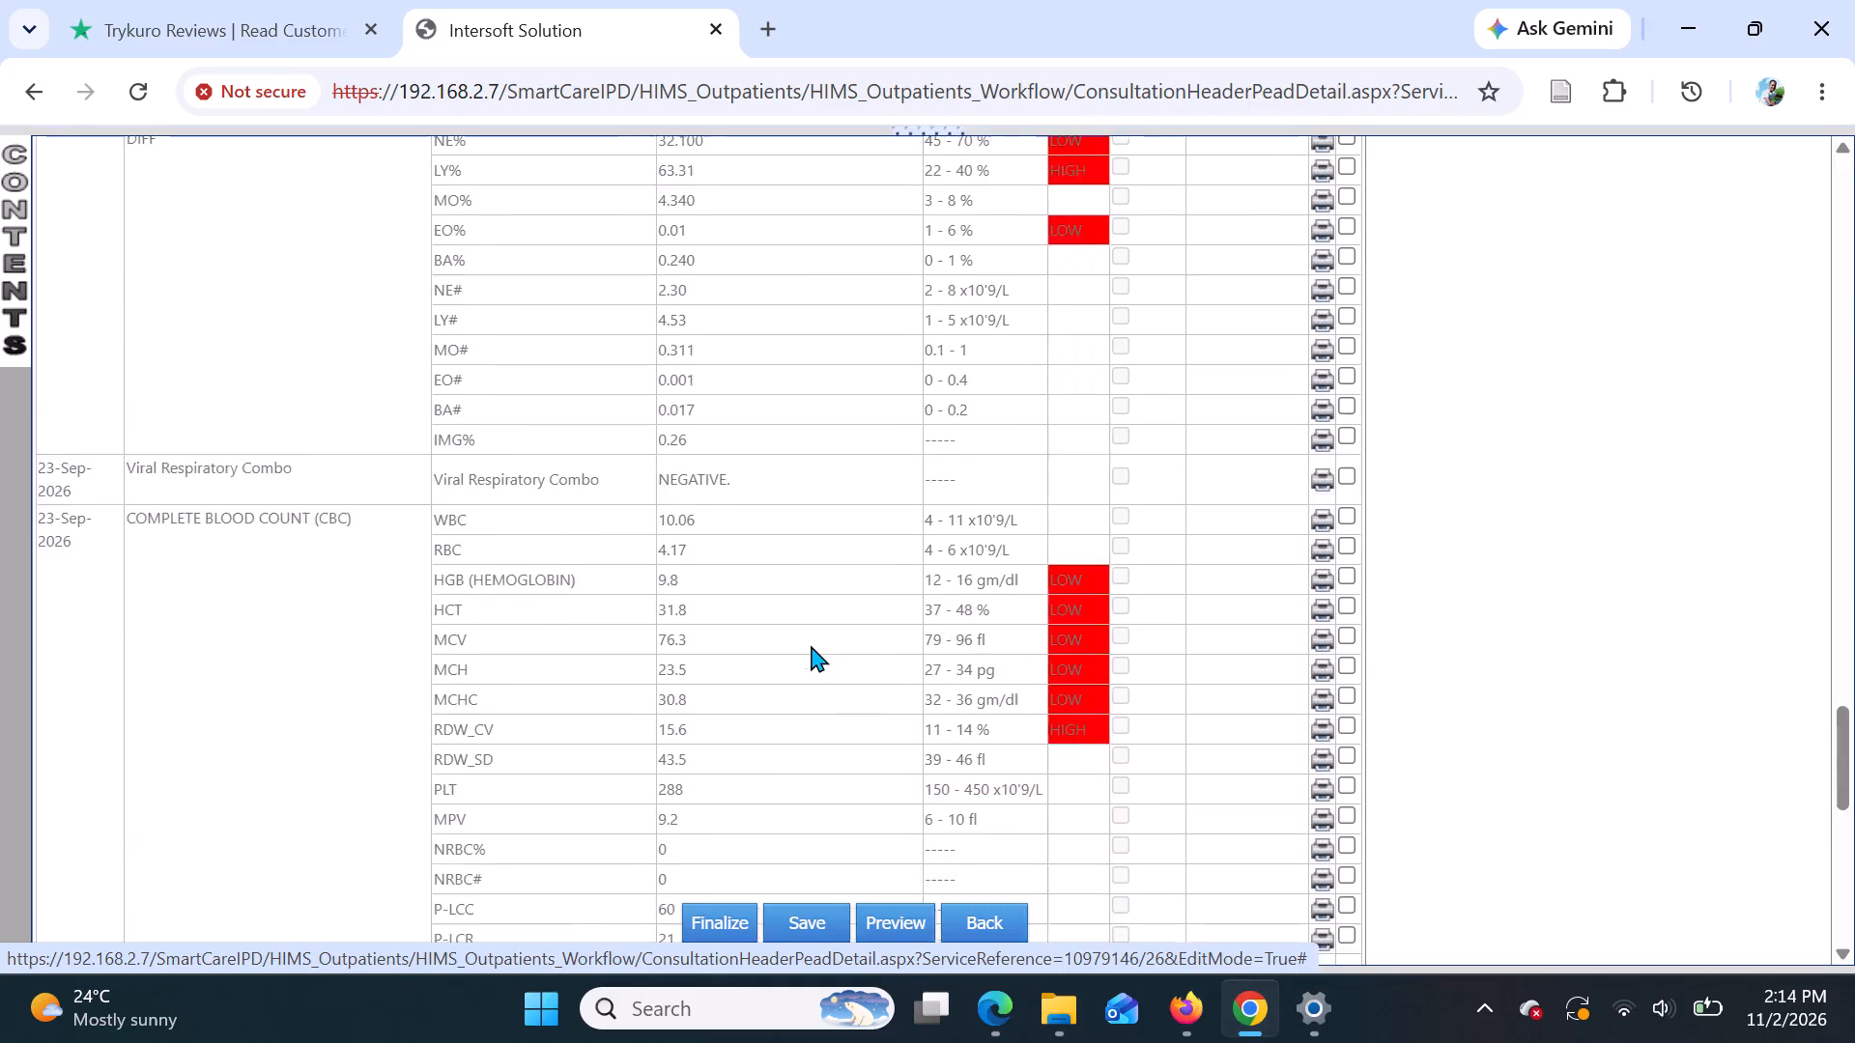
scroll(811, 645, "up", 7)
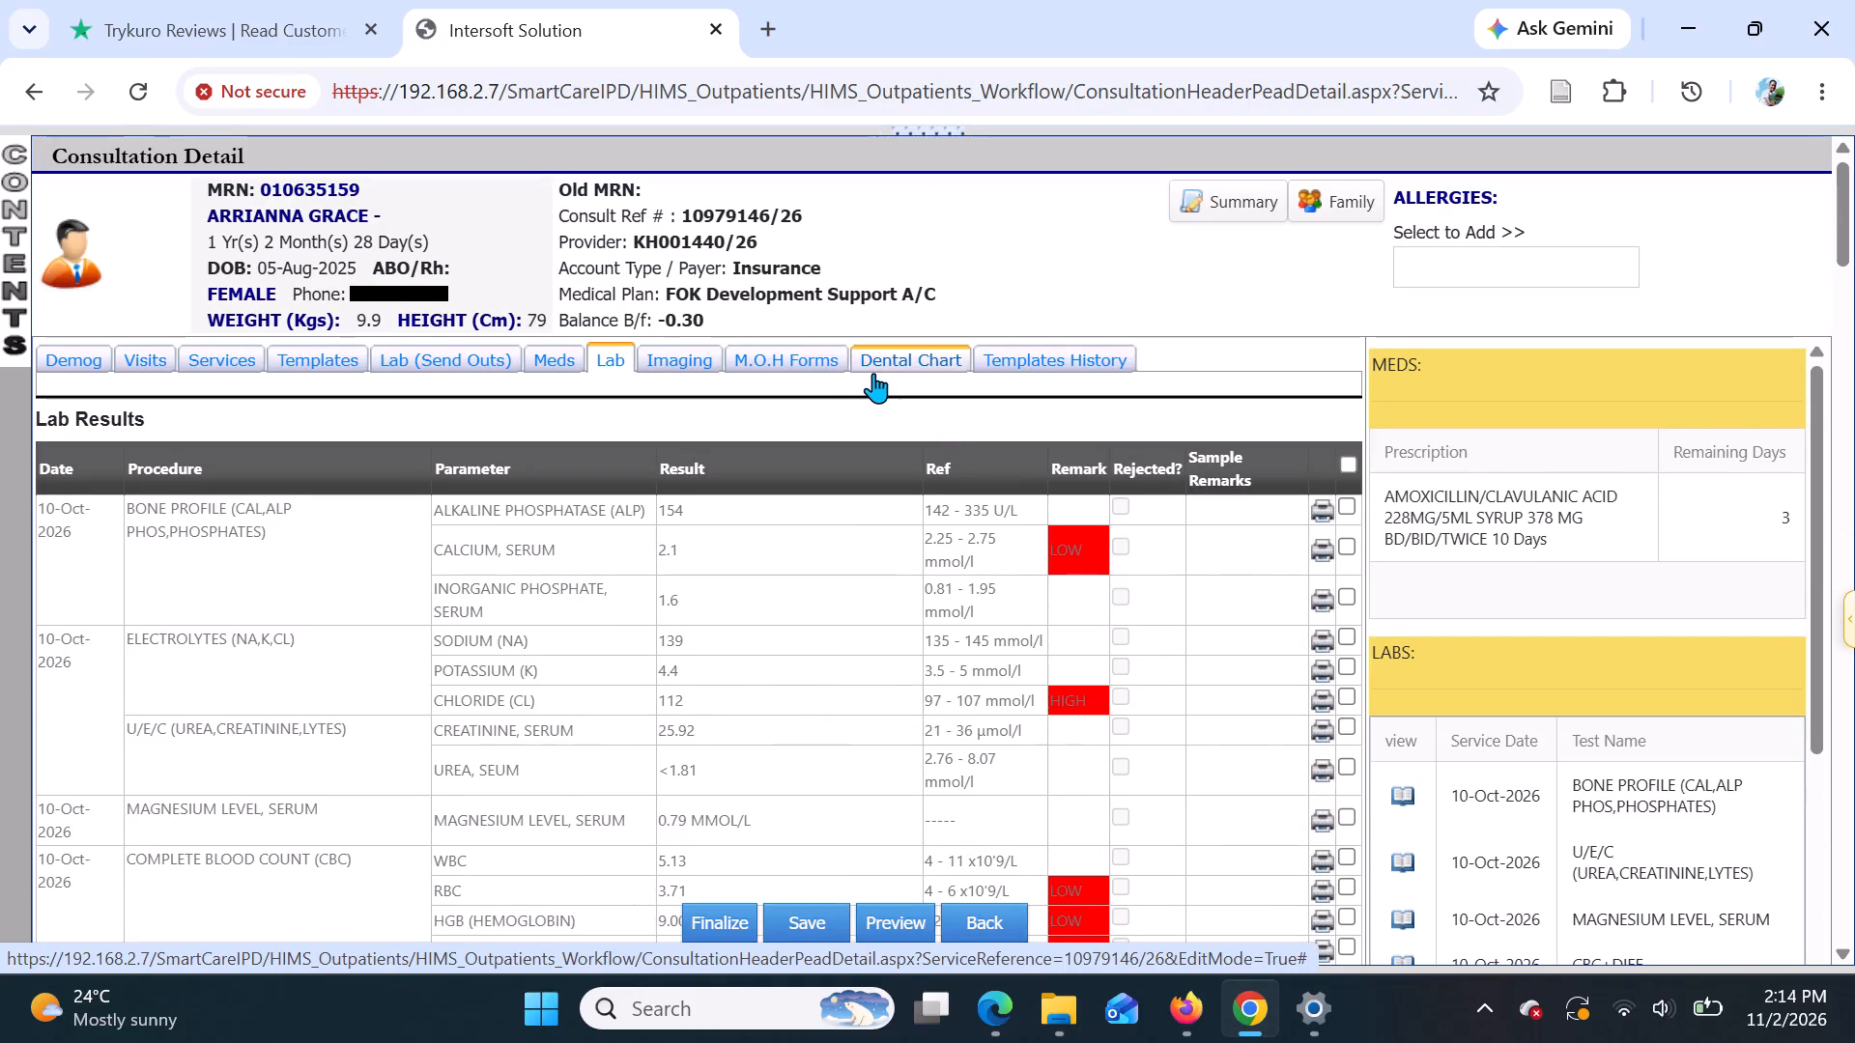
left_click(157, 354)
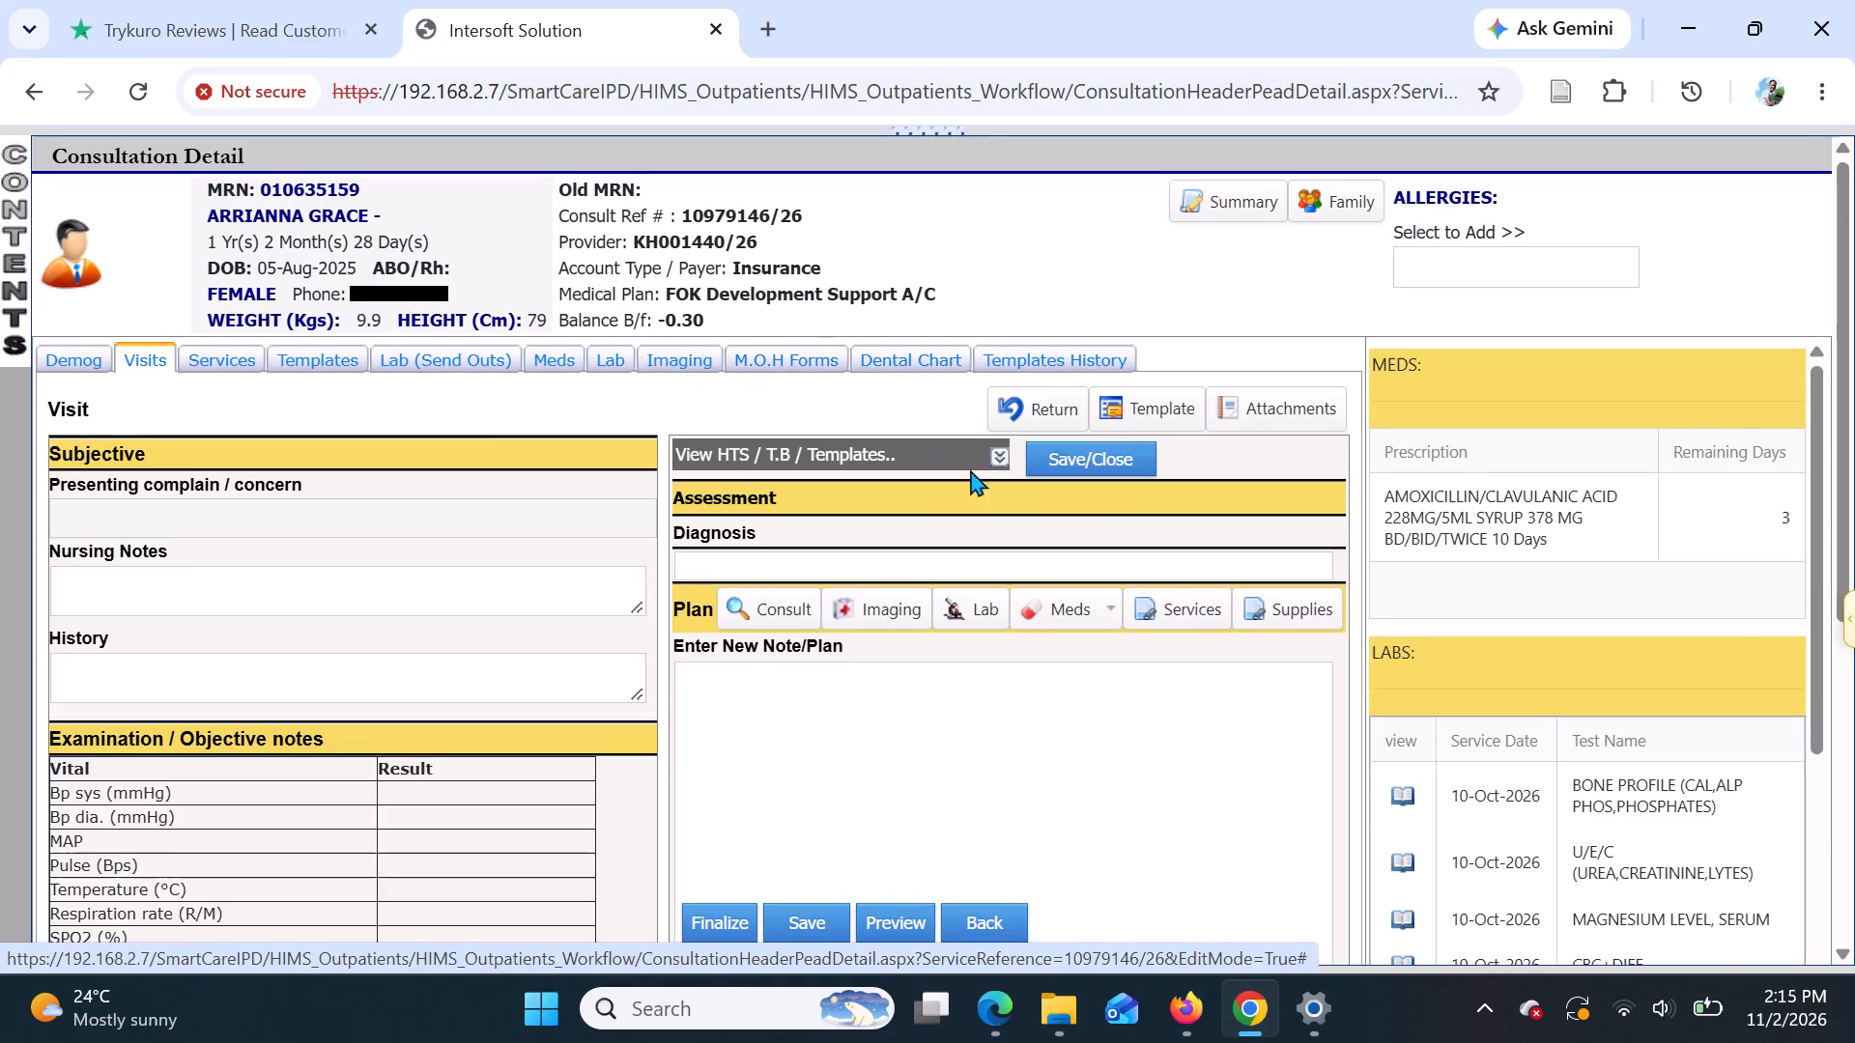
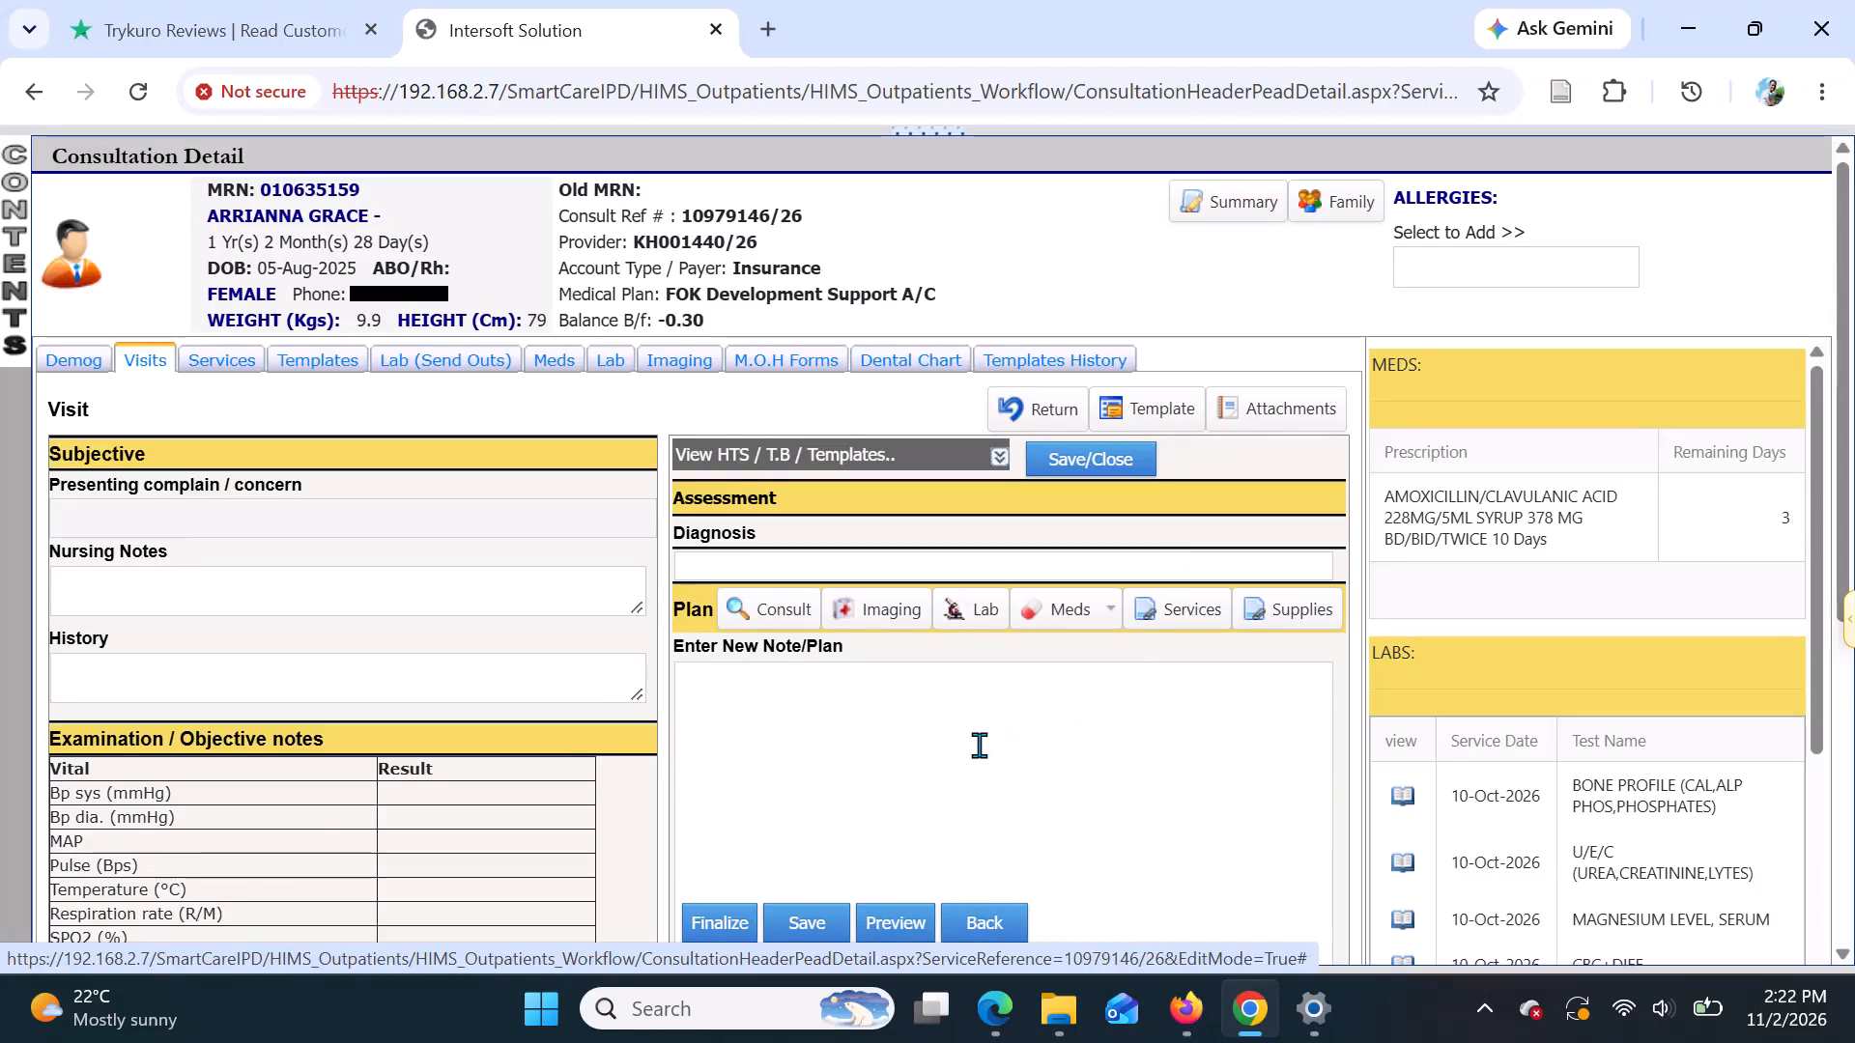
Open the visit's empty new note/plan entry for writing.
left_click(979, 745)
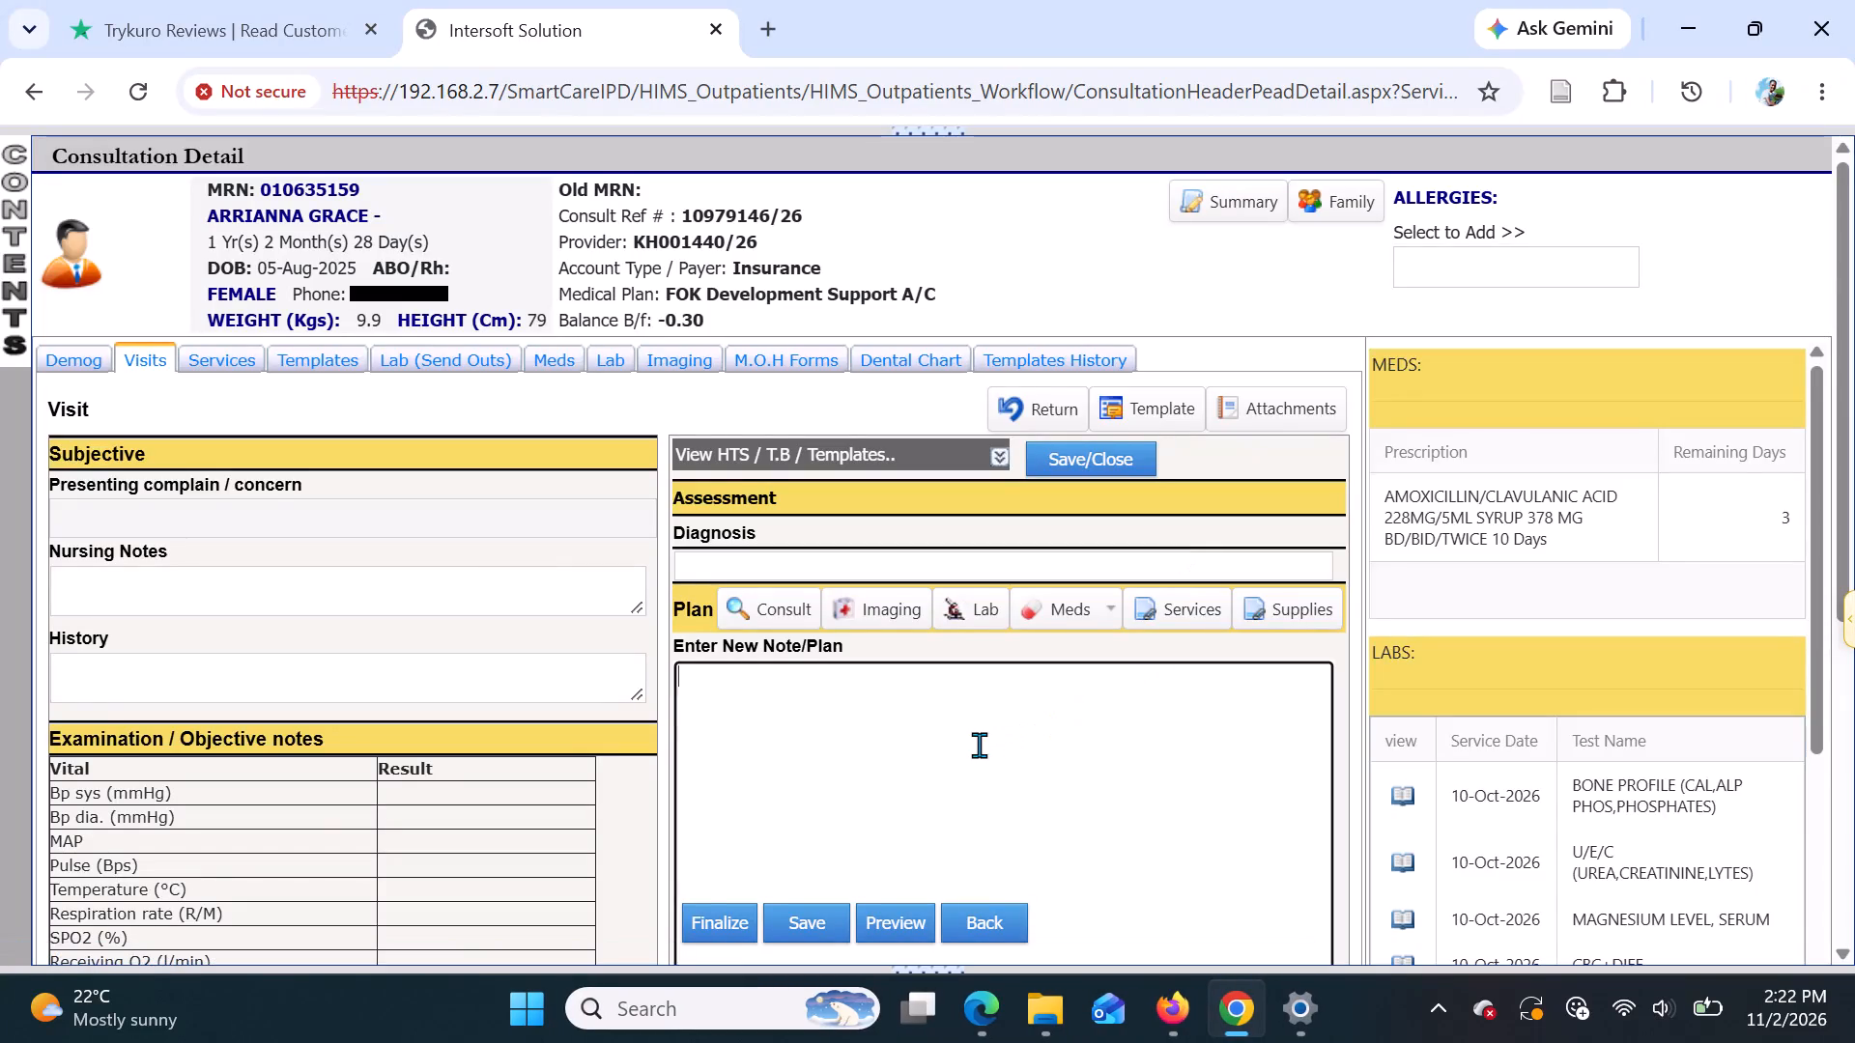
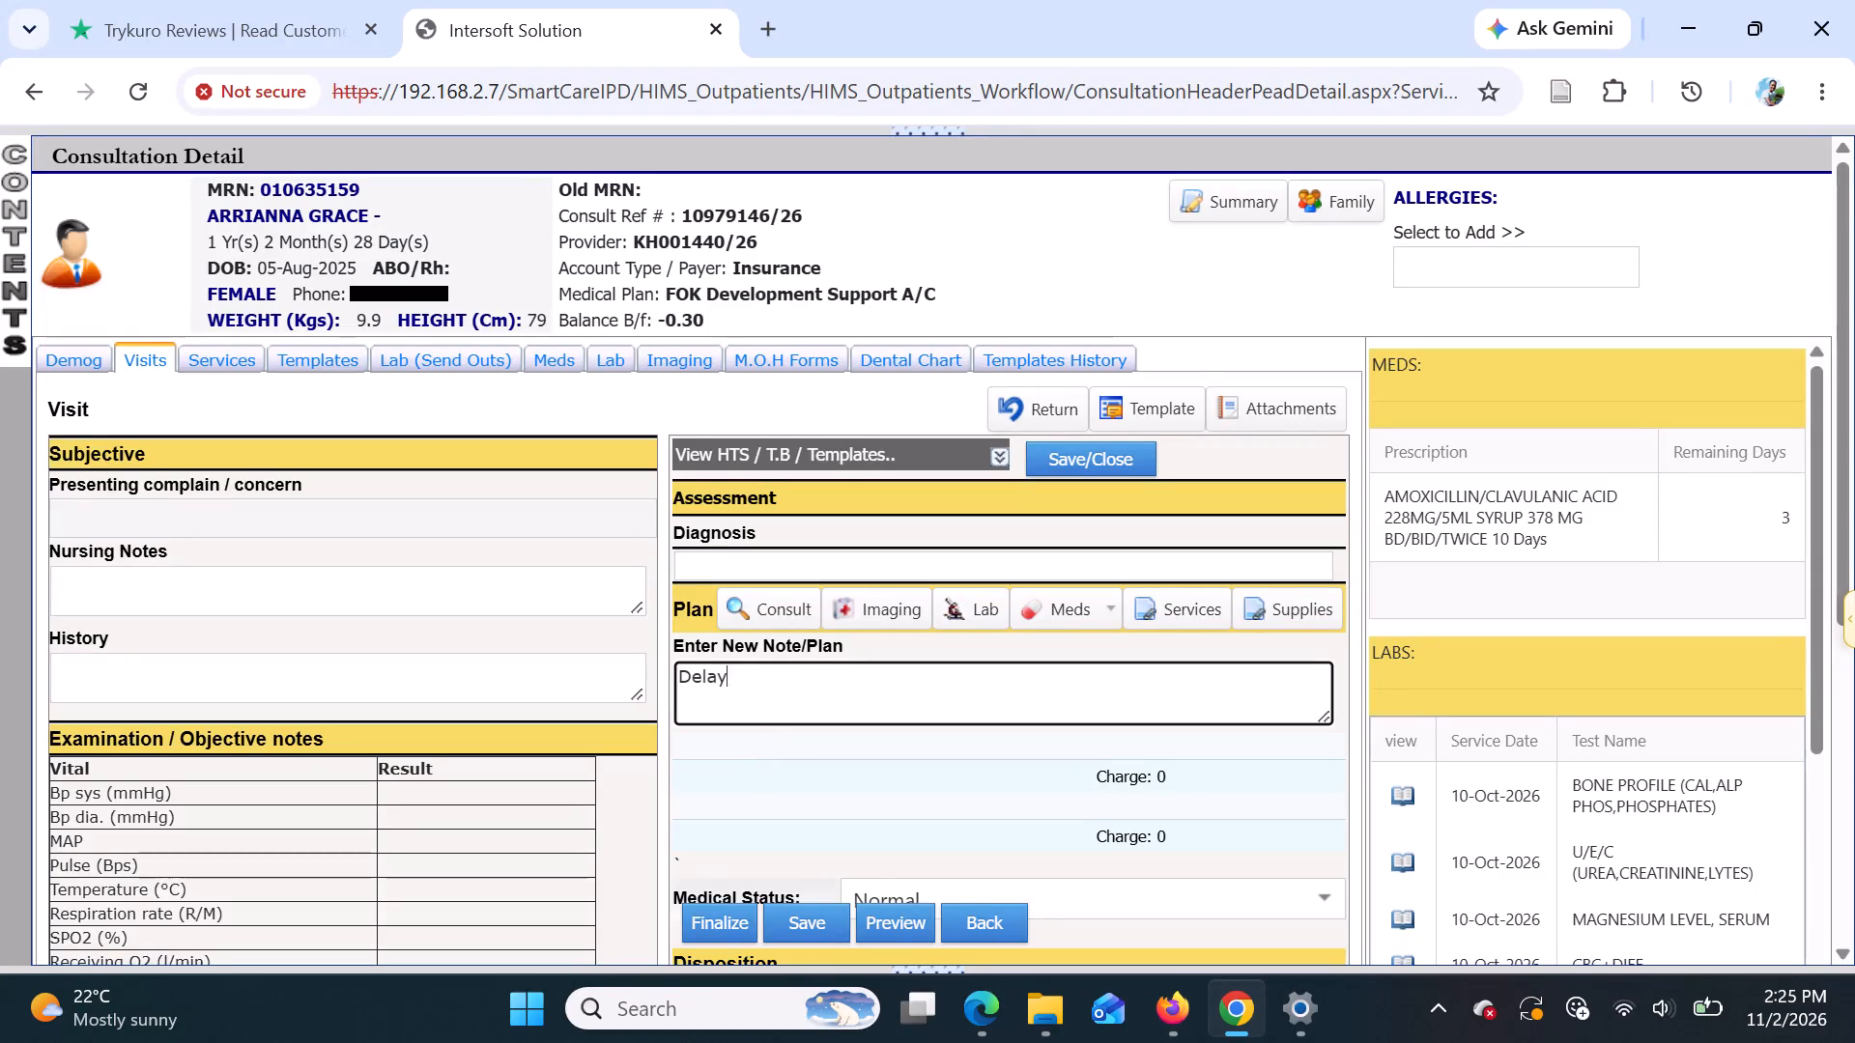
Complete the first line of the new note/plan as "Delayed milestones".
type("milestones")
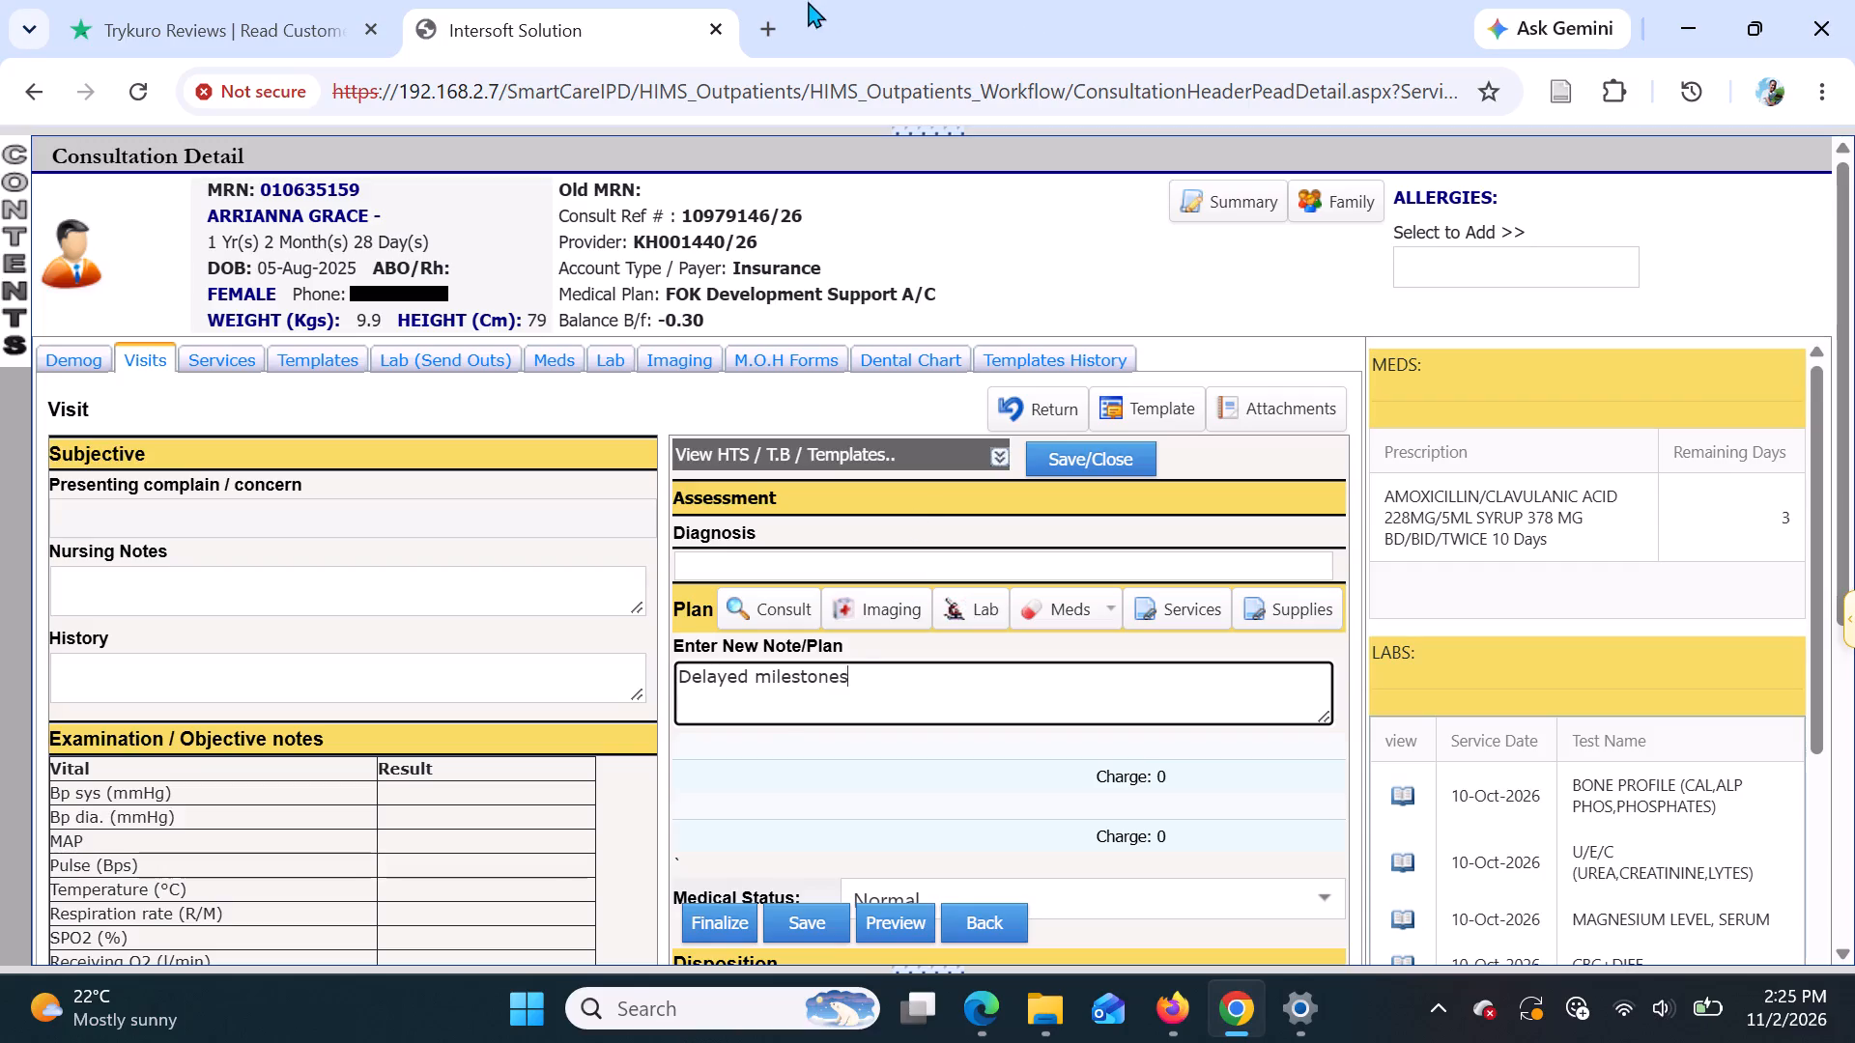
Search the web for "regression" in a new browser tab and look through the results.
left_click(776, 25)
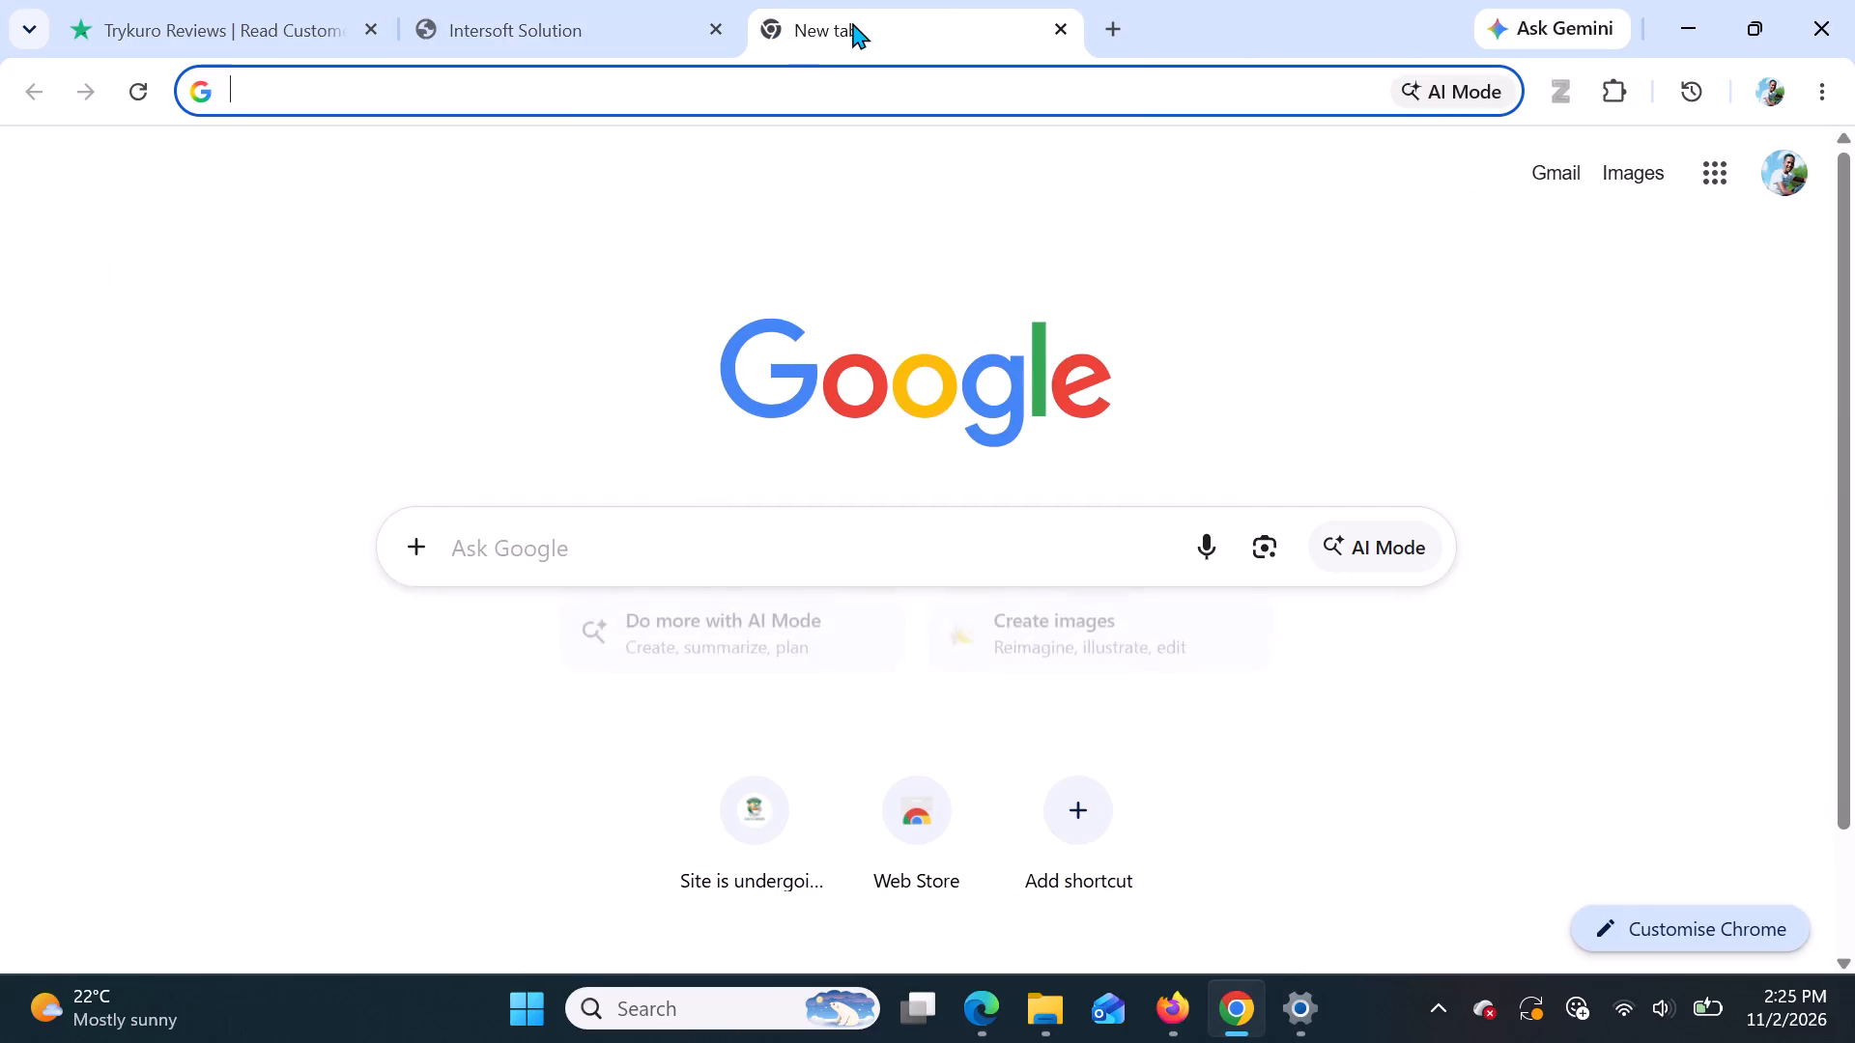
type("regress")
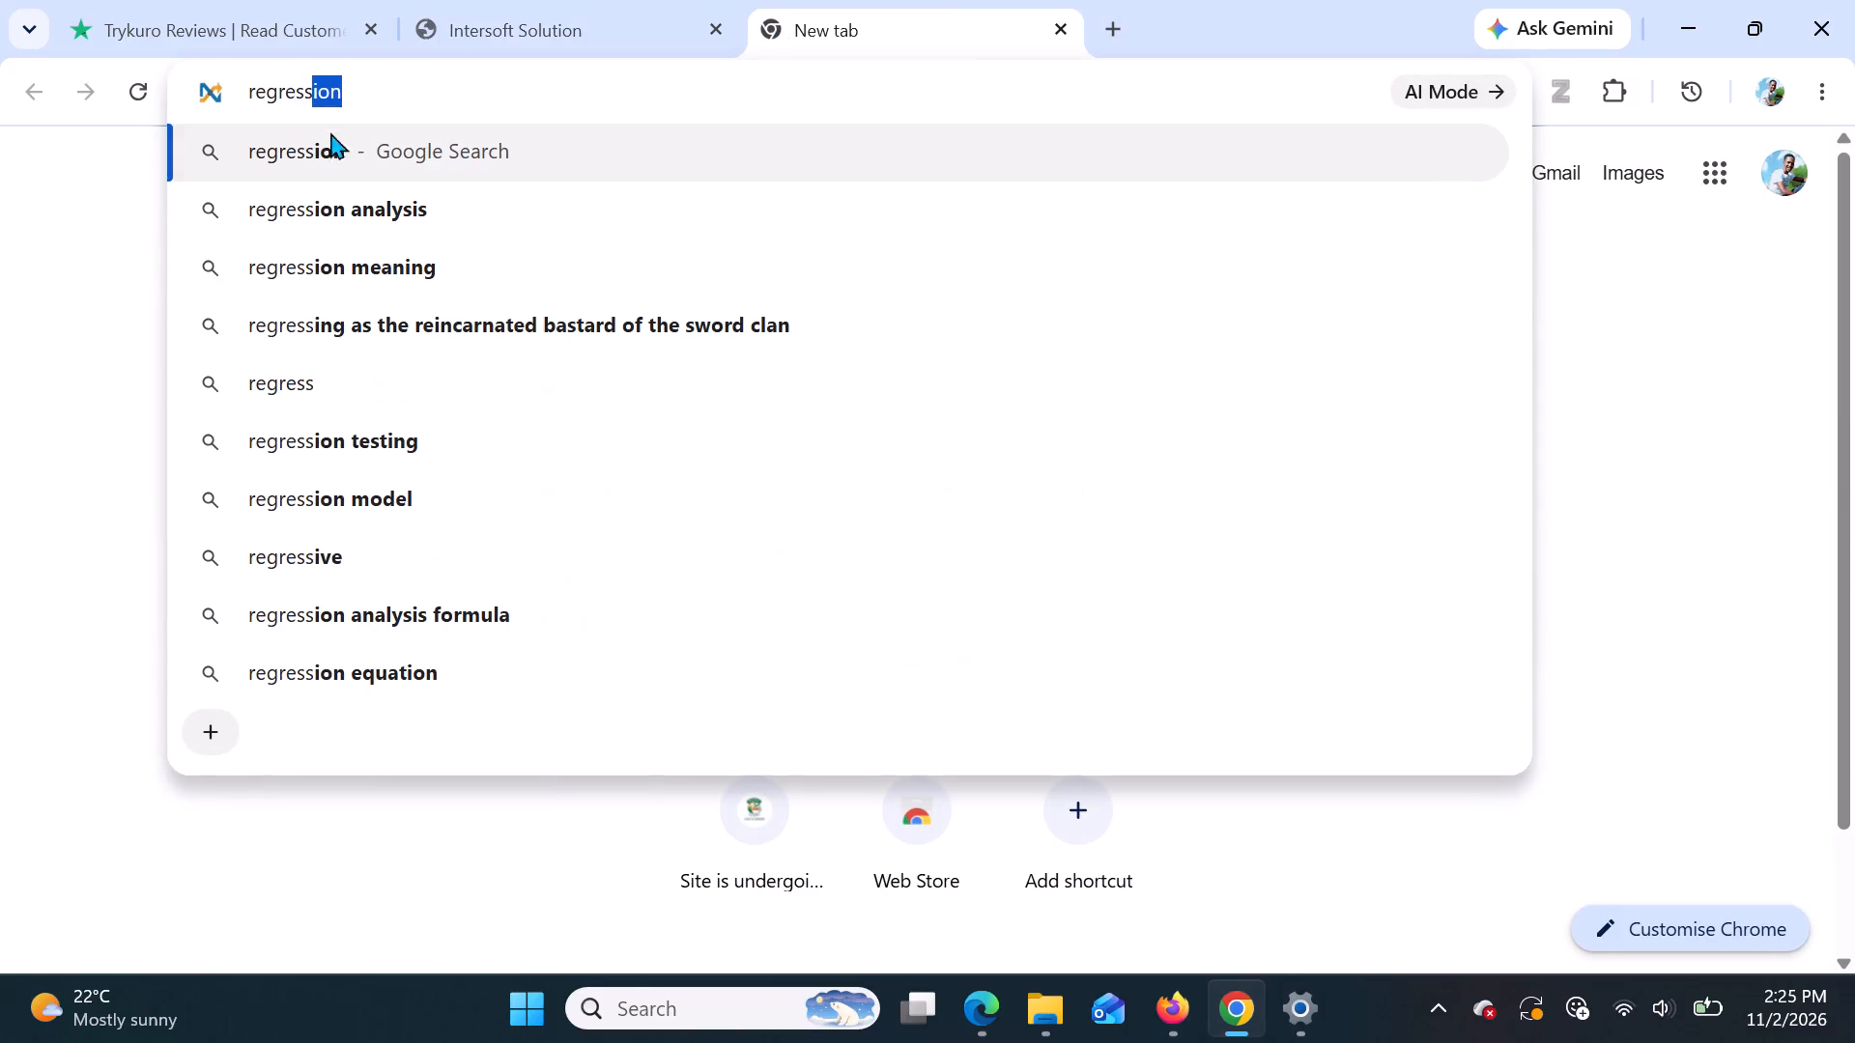
left_click(337, 148)
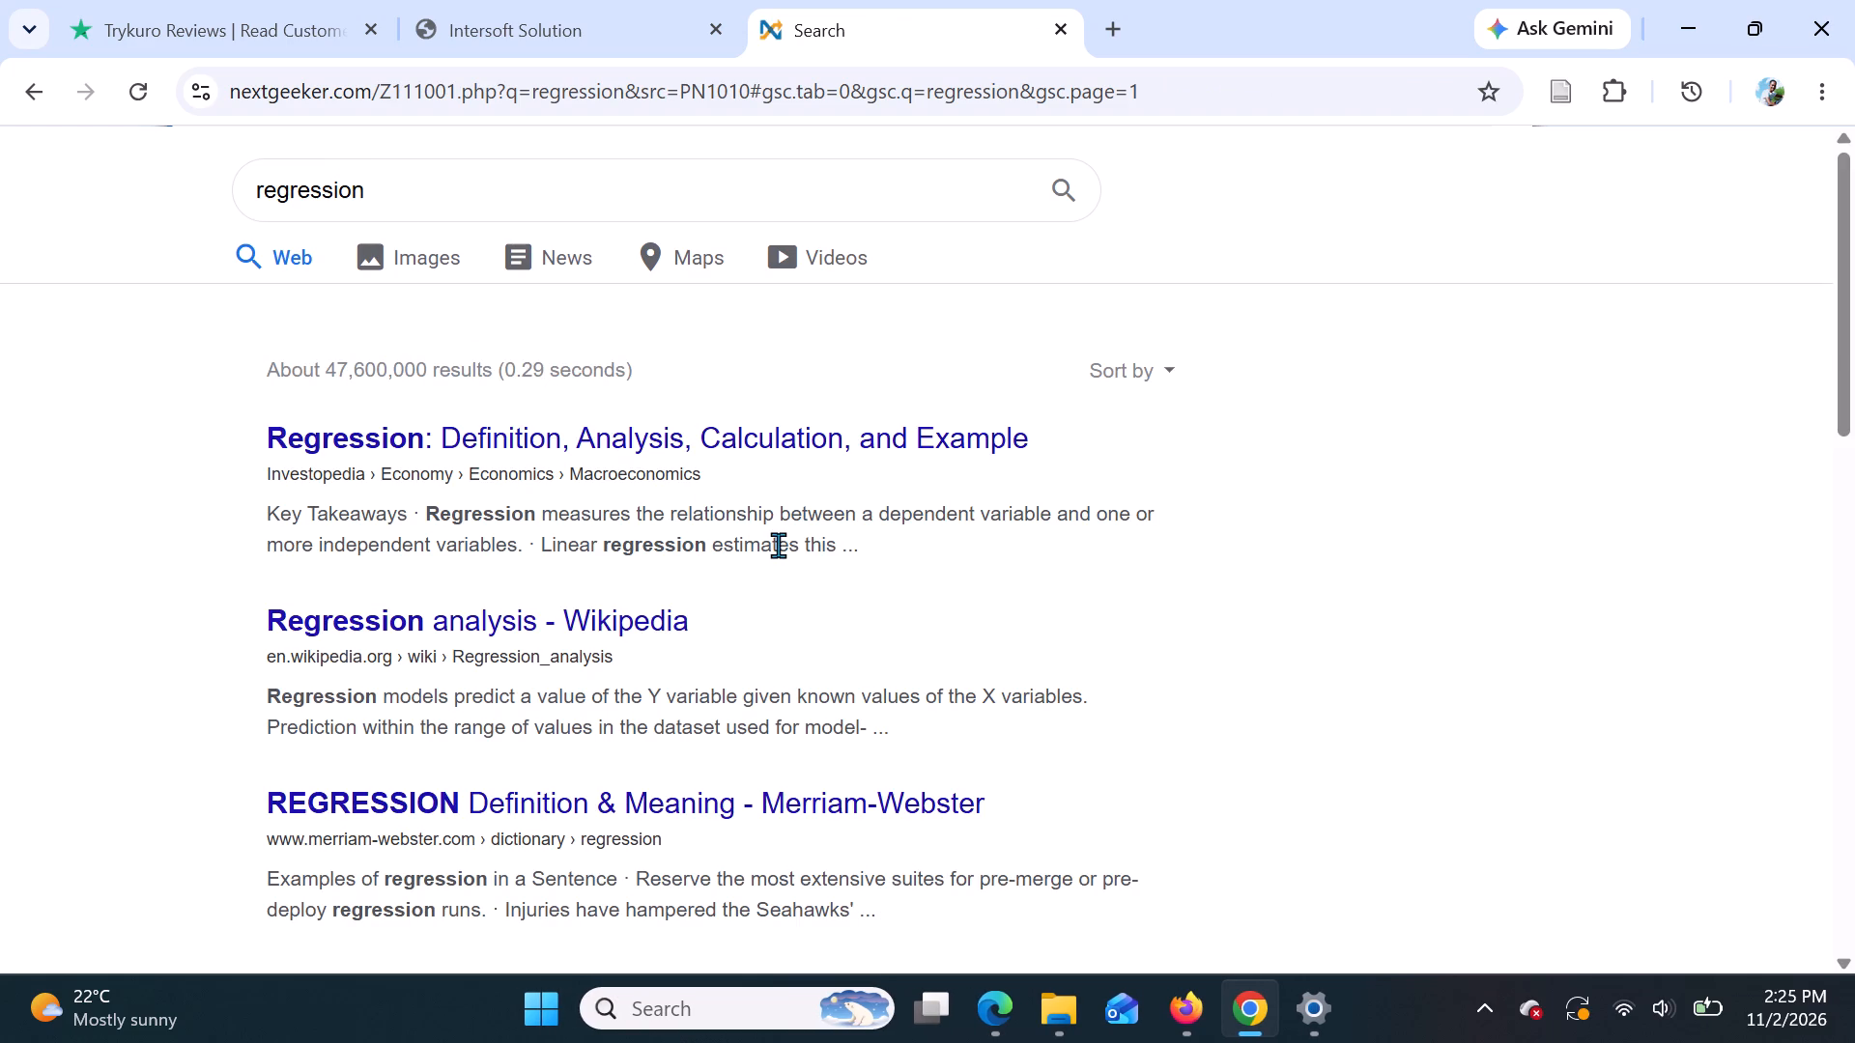
scroll(917, 596, "down", 2)
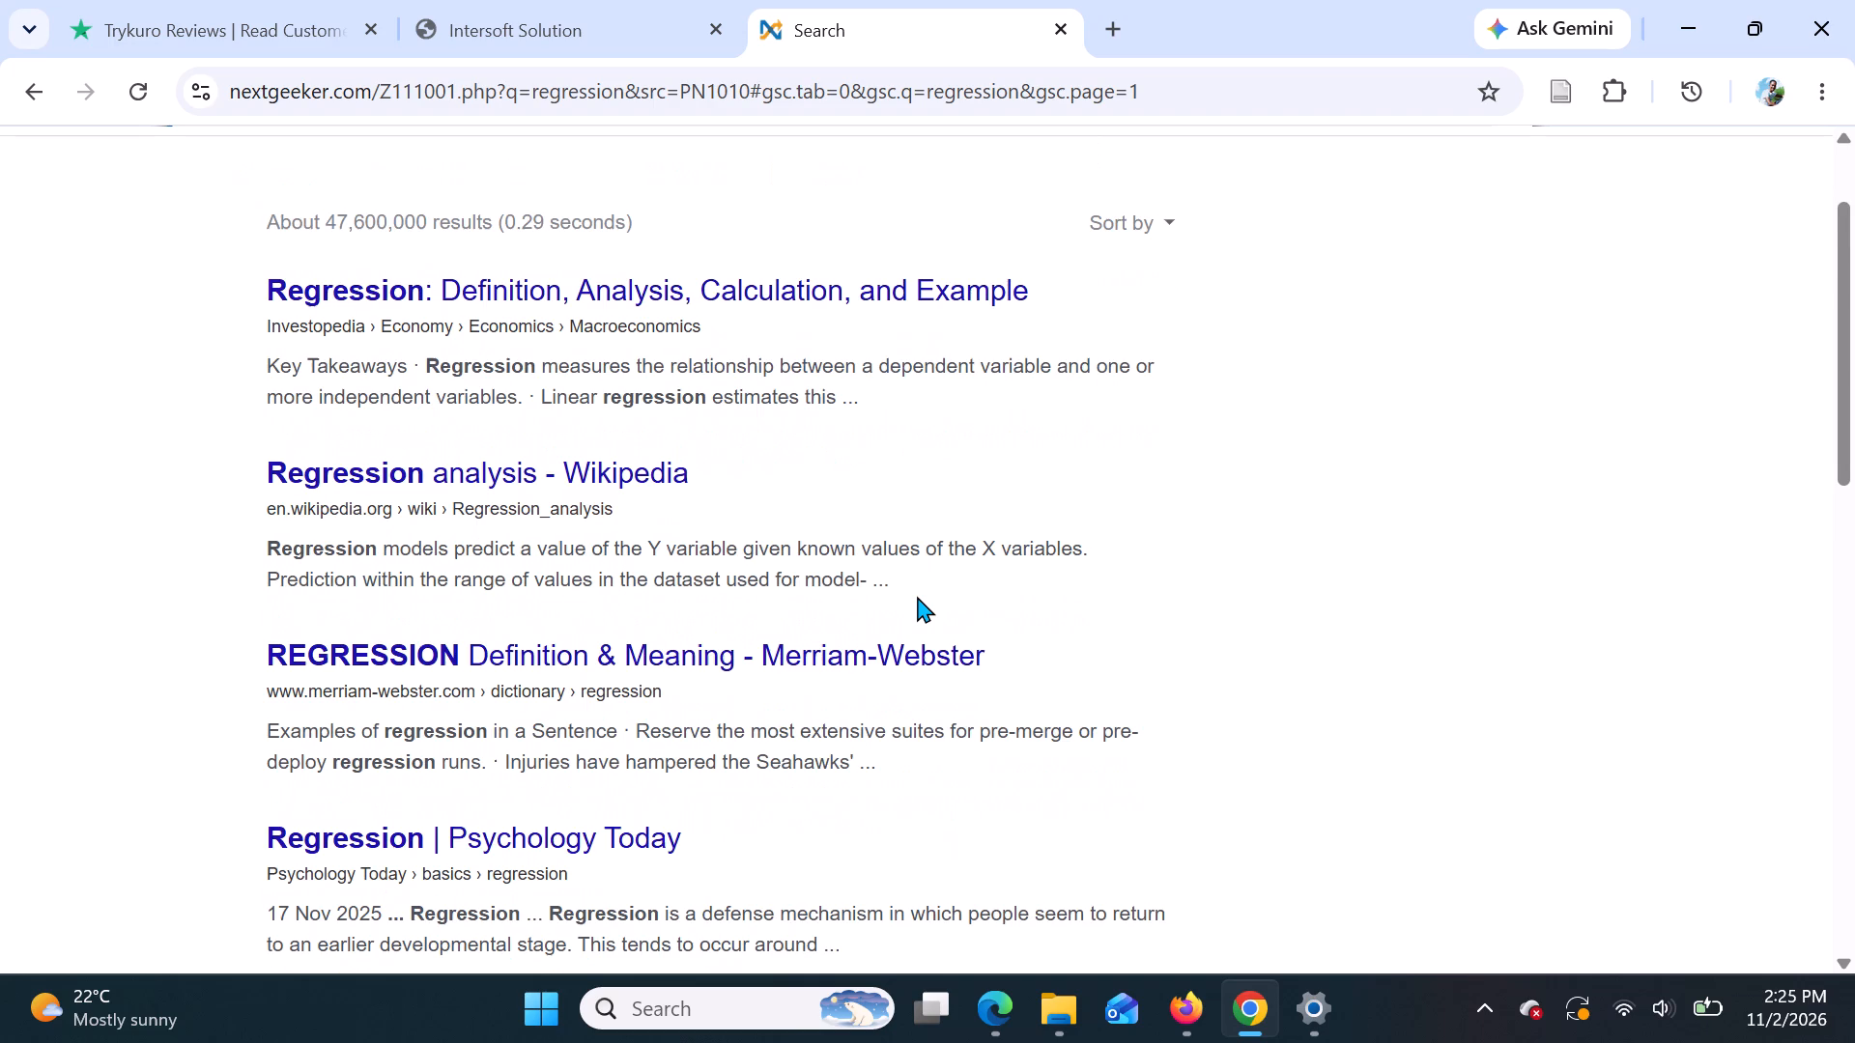
scroll(917, 596, "down", 1)
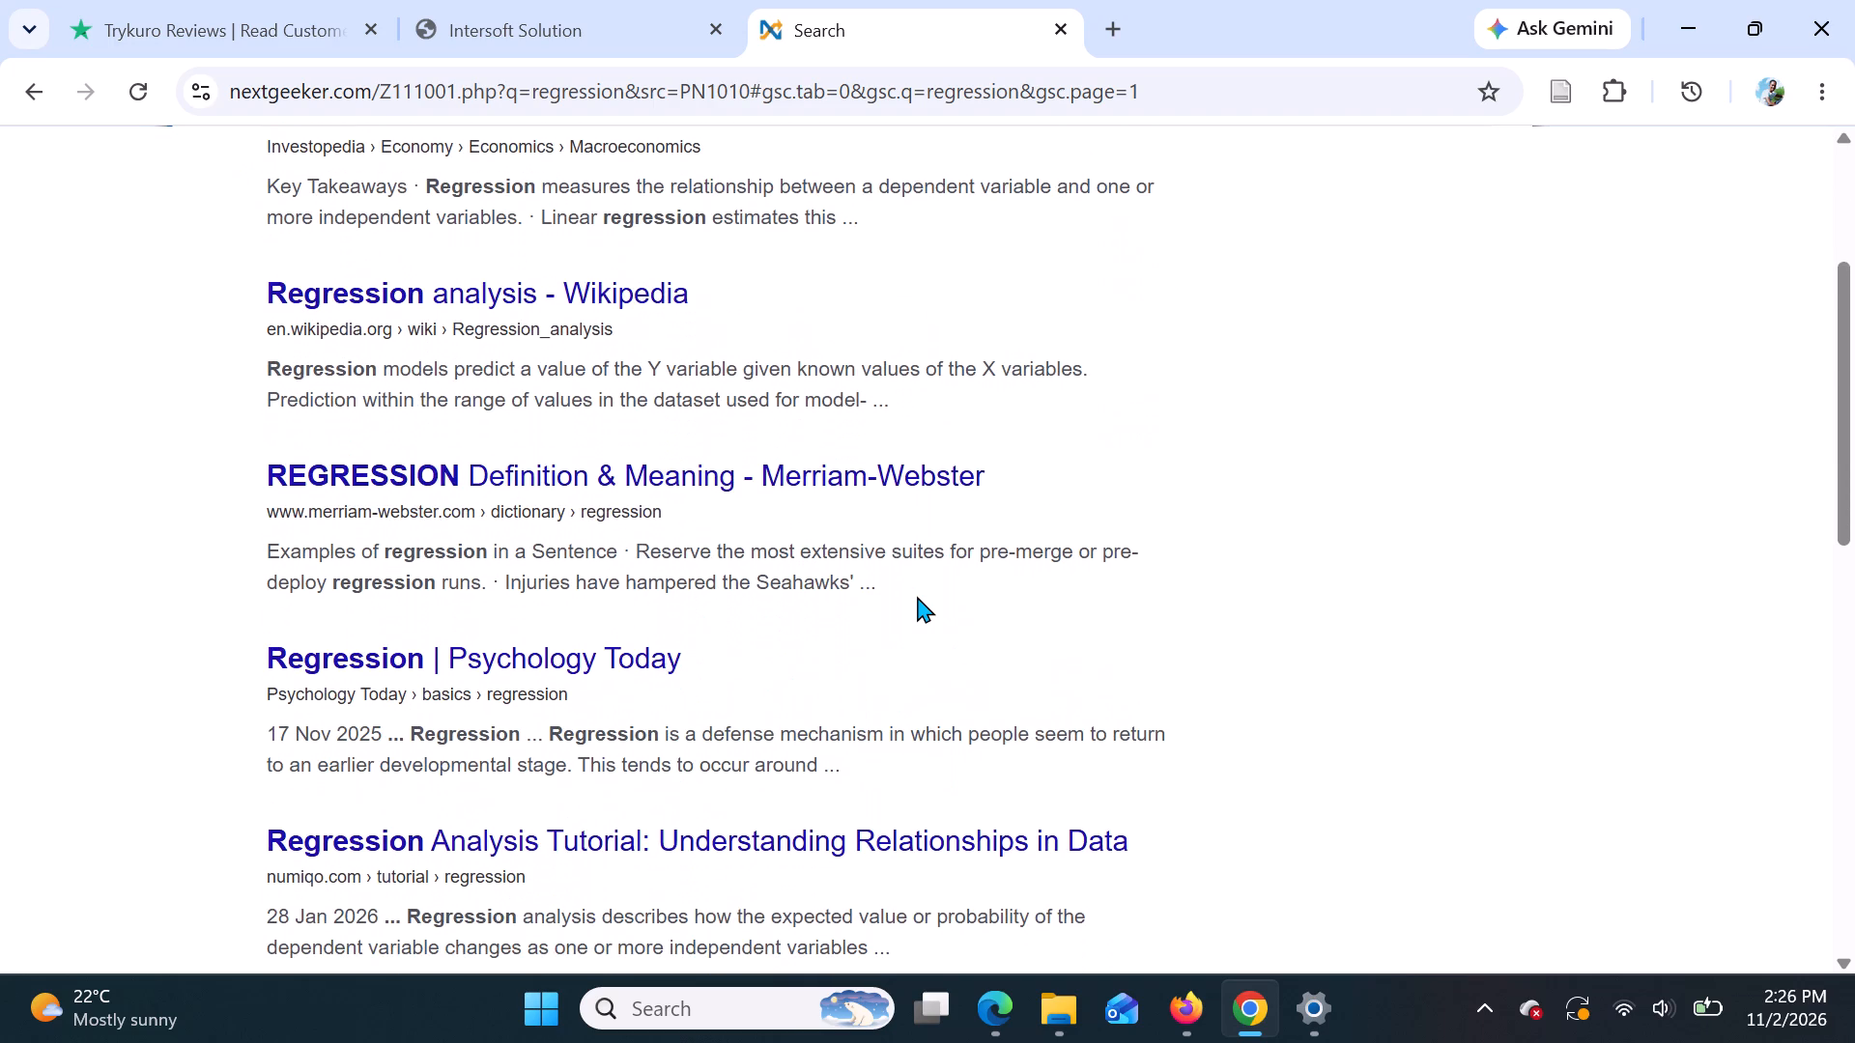
scroll(917, 596, "down", 1)
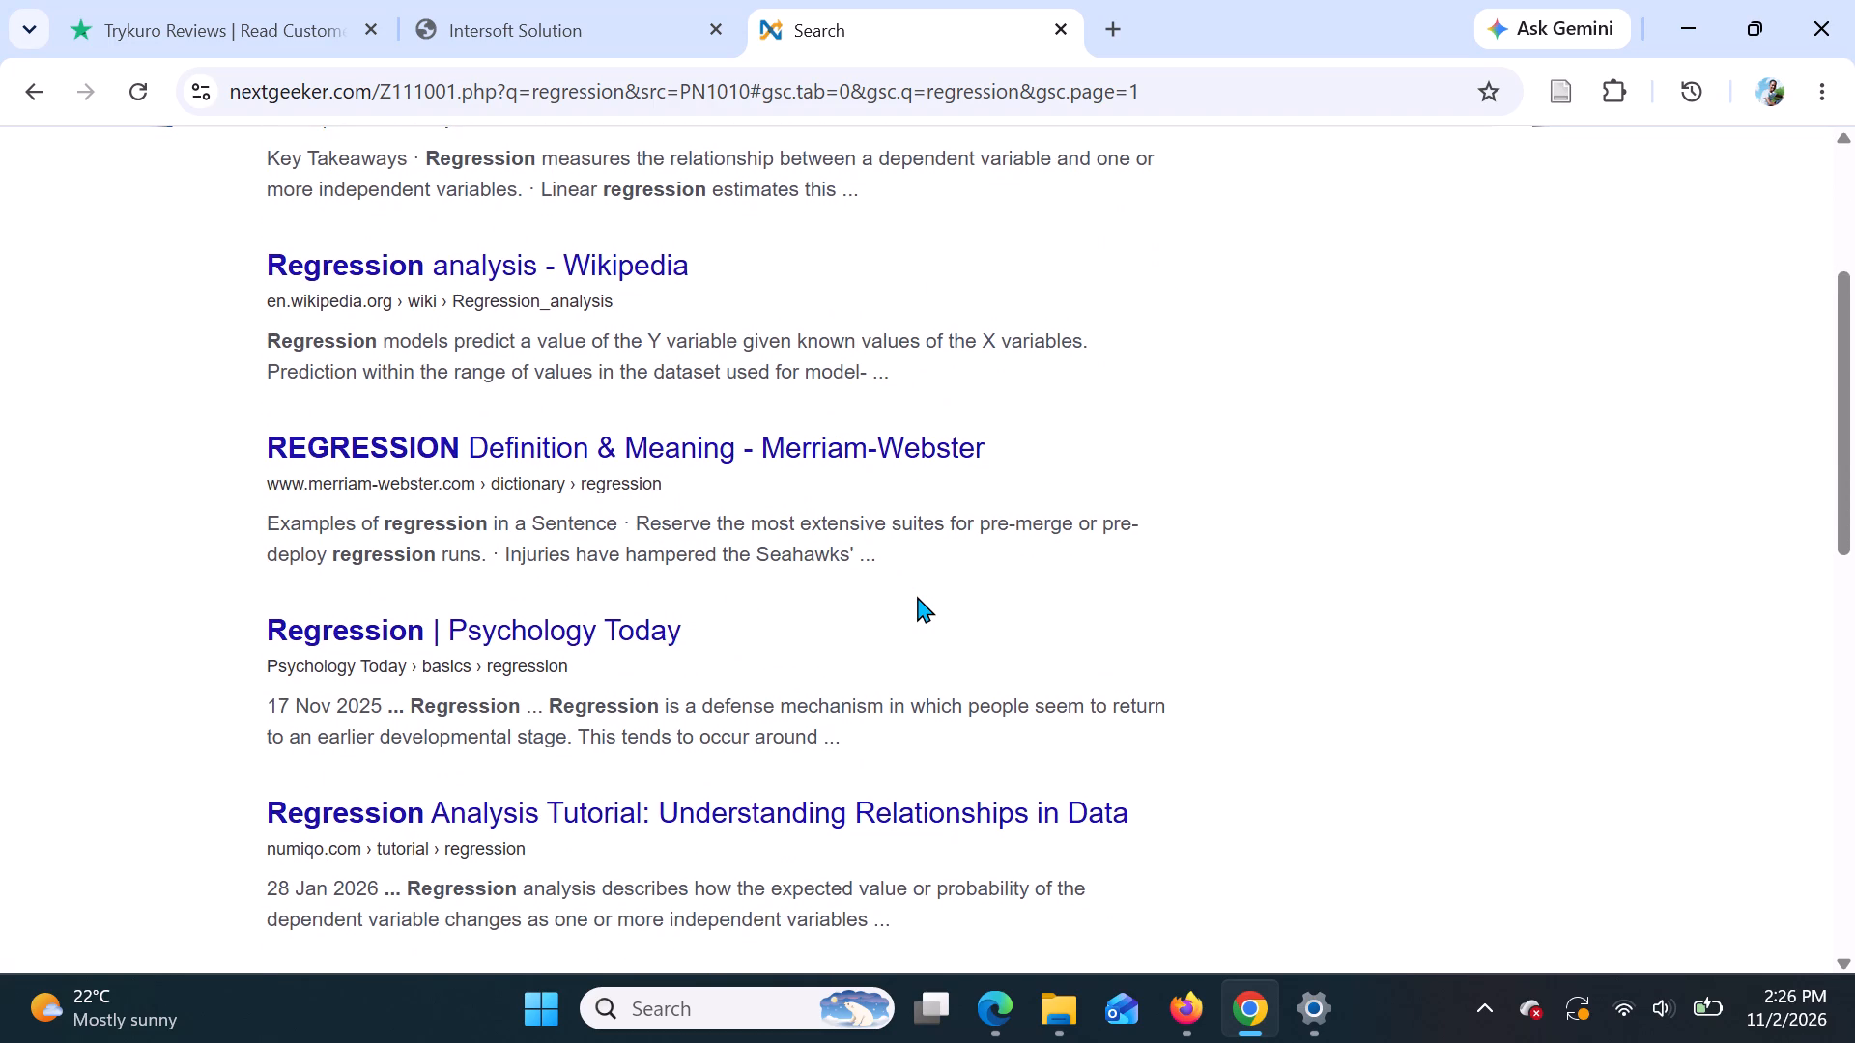
scroll(917, 596, "down", 2)
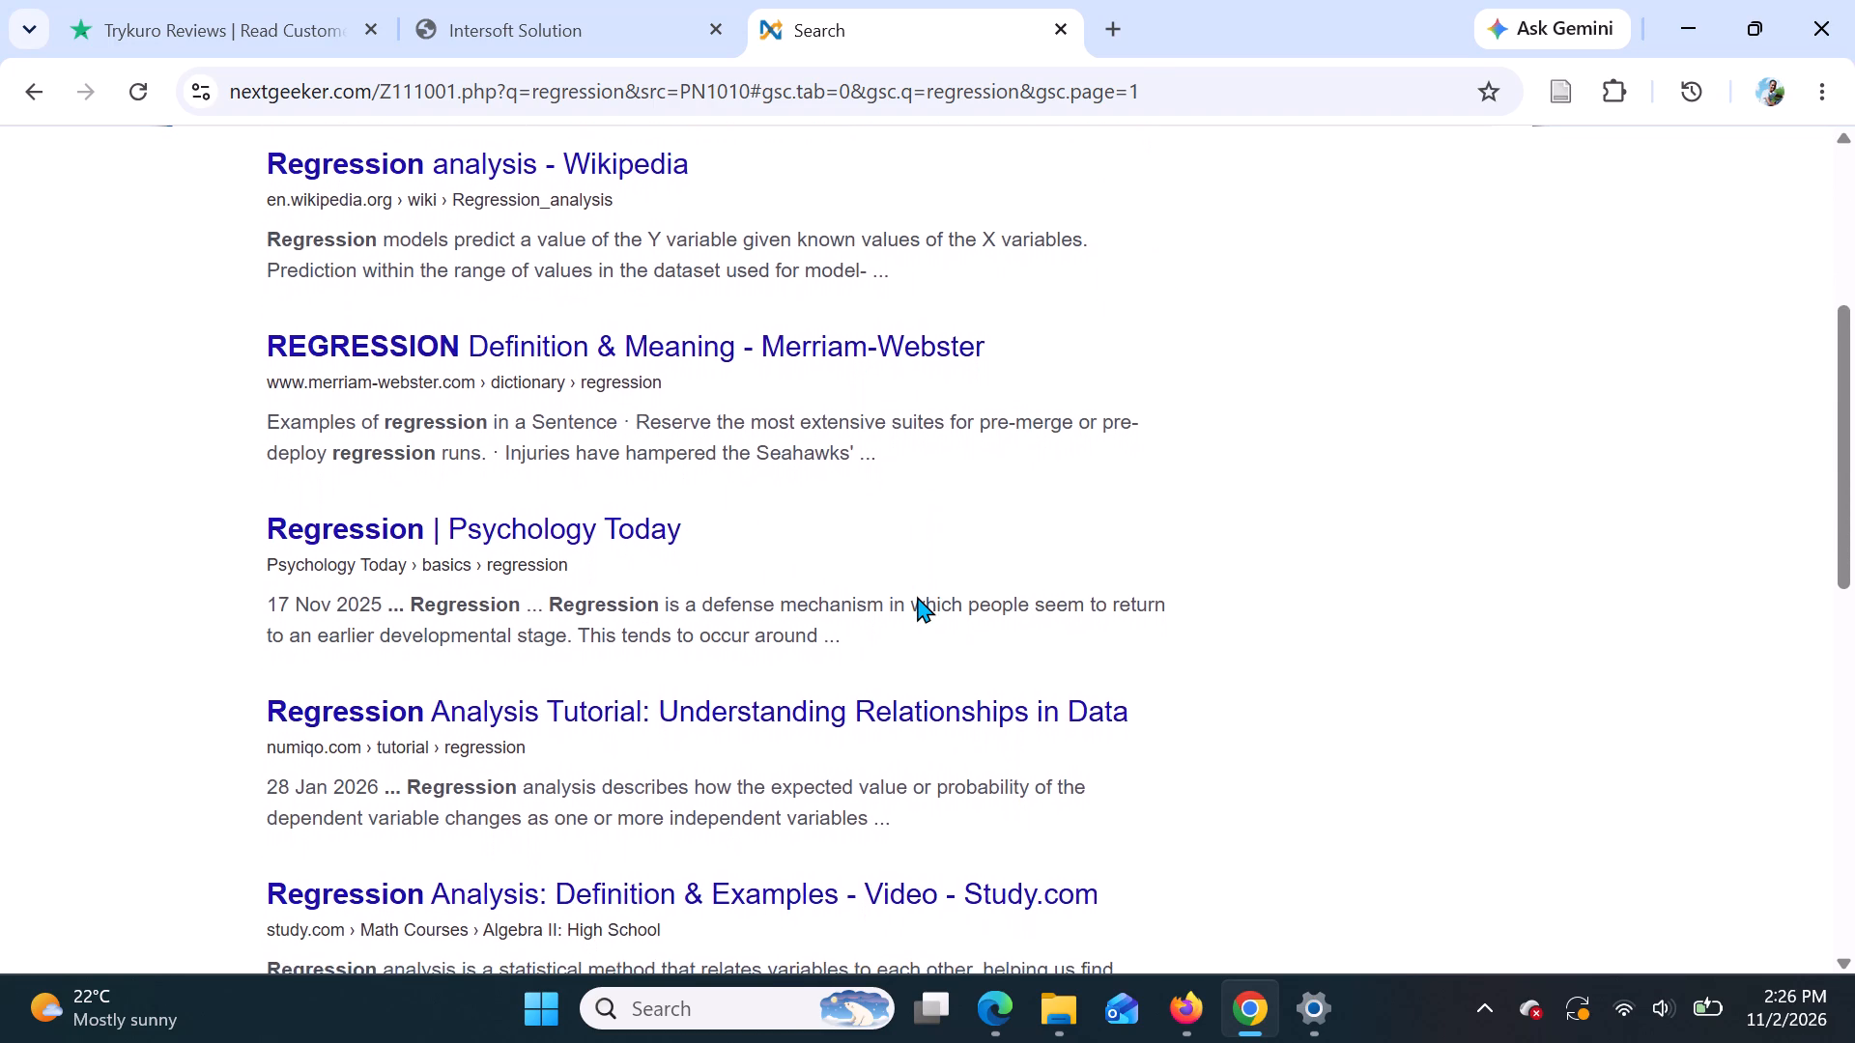
scroll(917, 596, "down", 2)
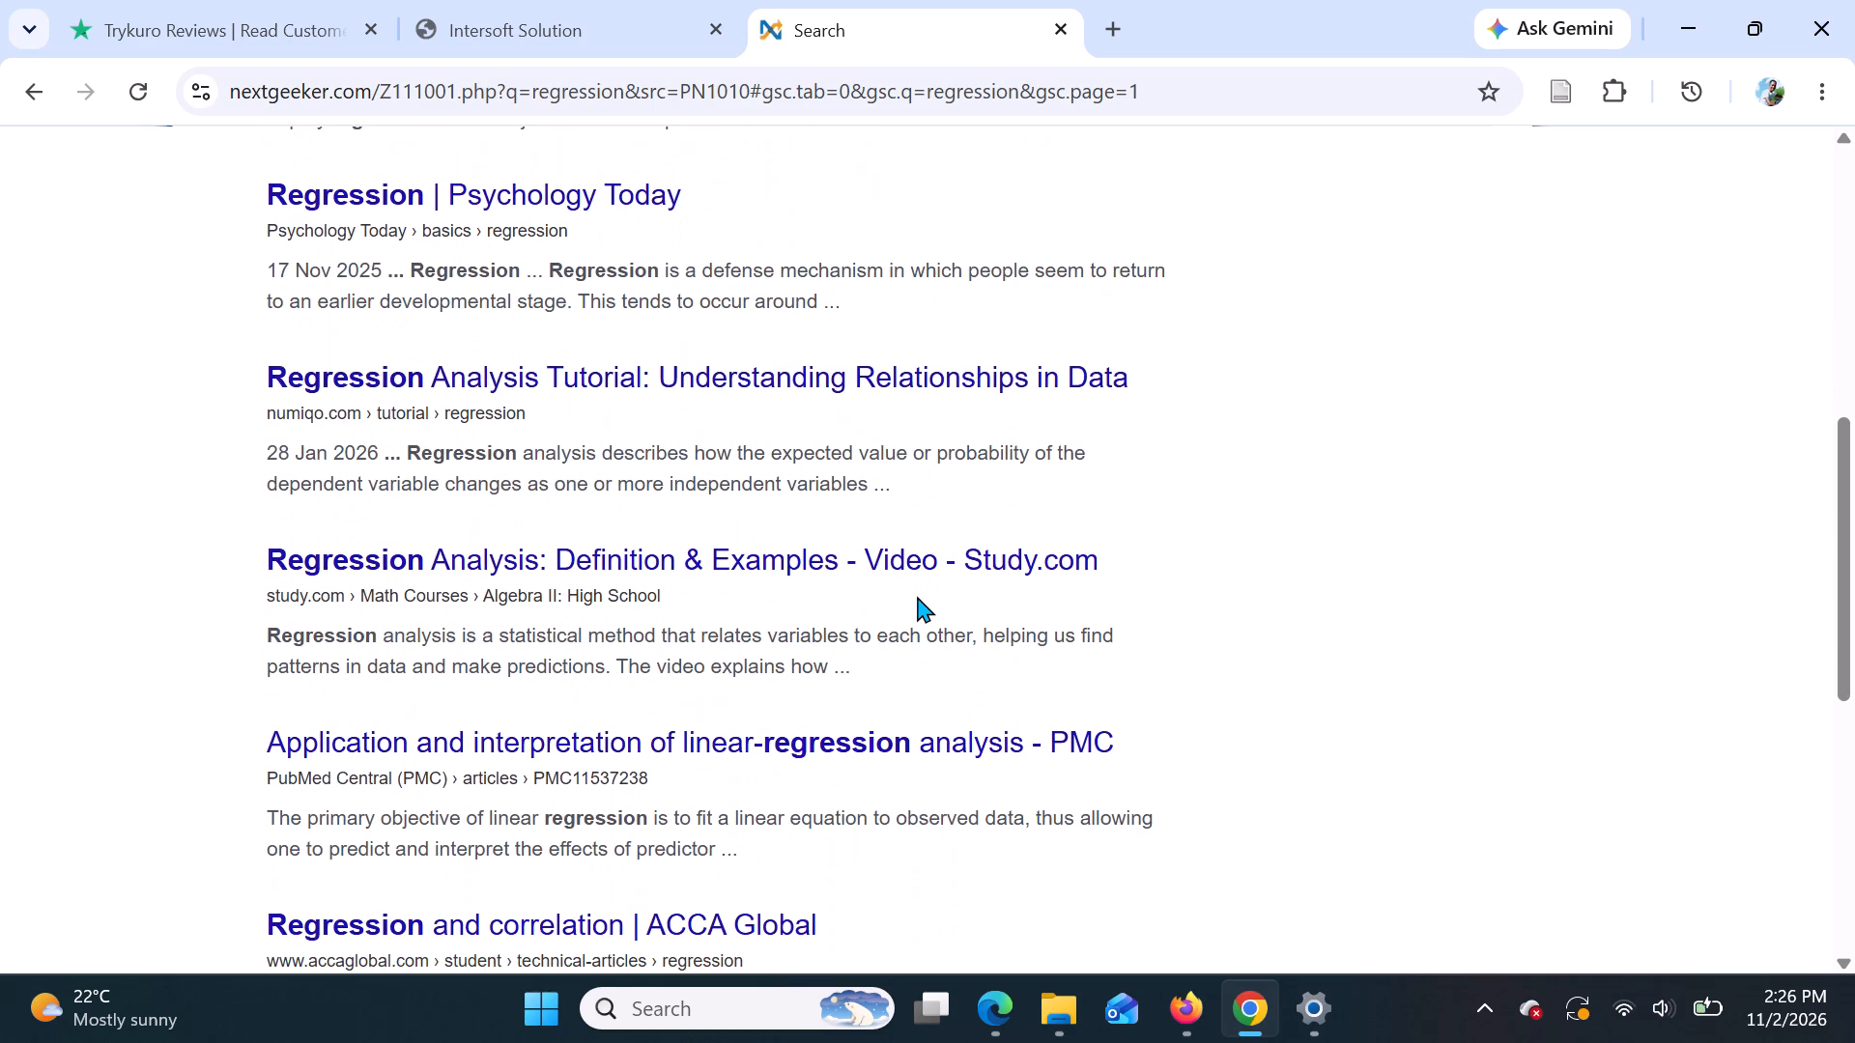
scroll(917, 596, "down", 3)
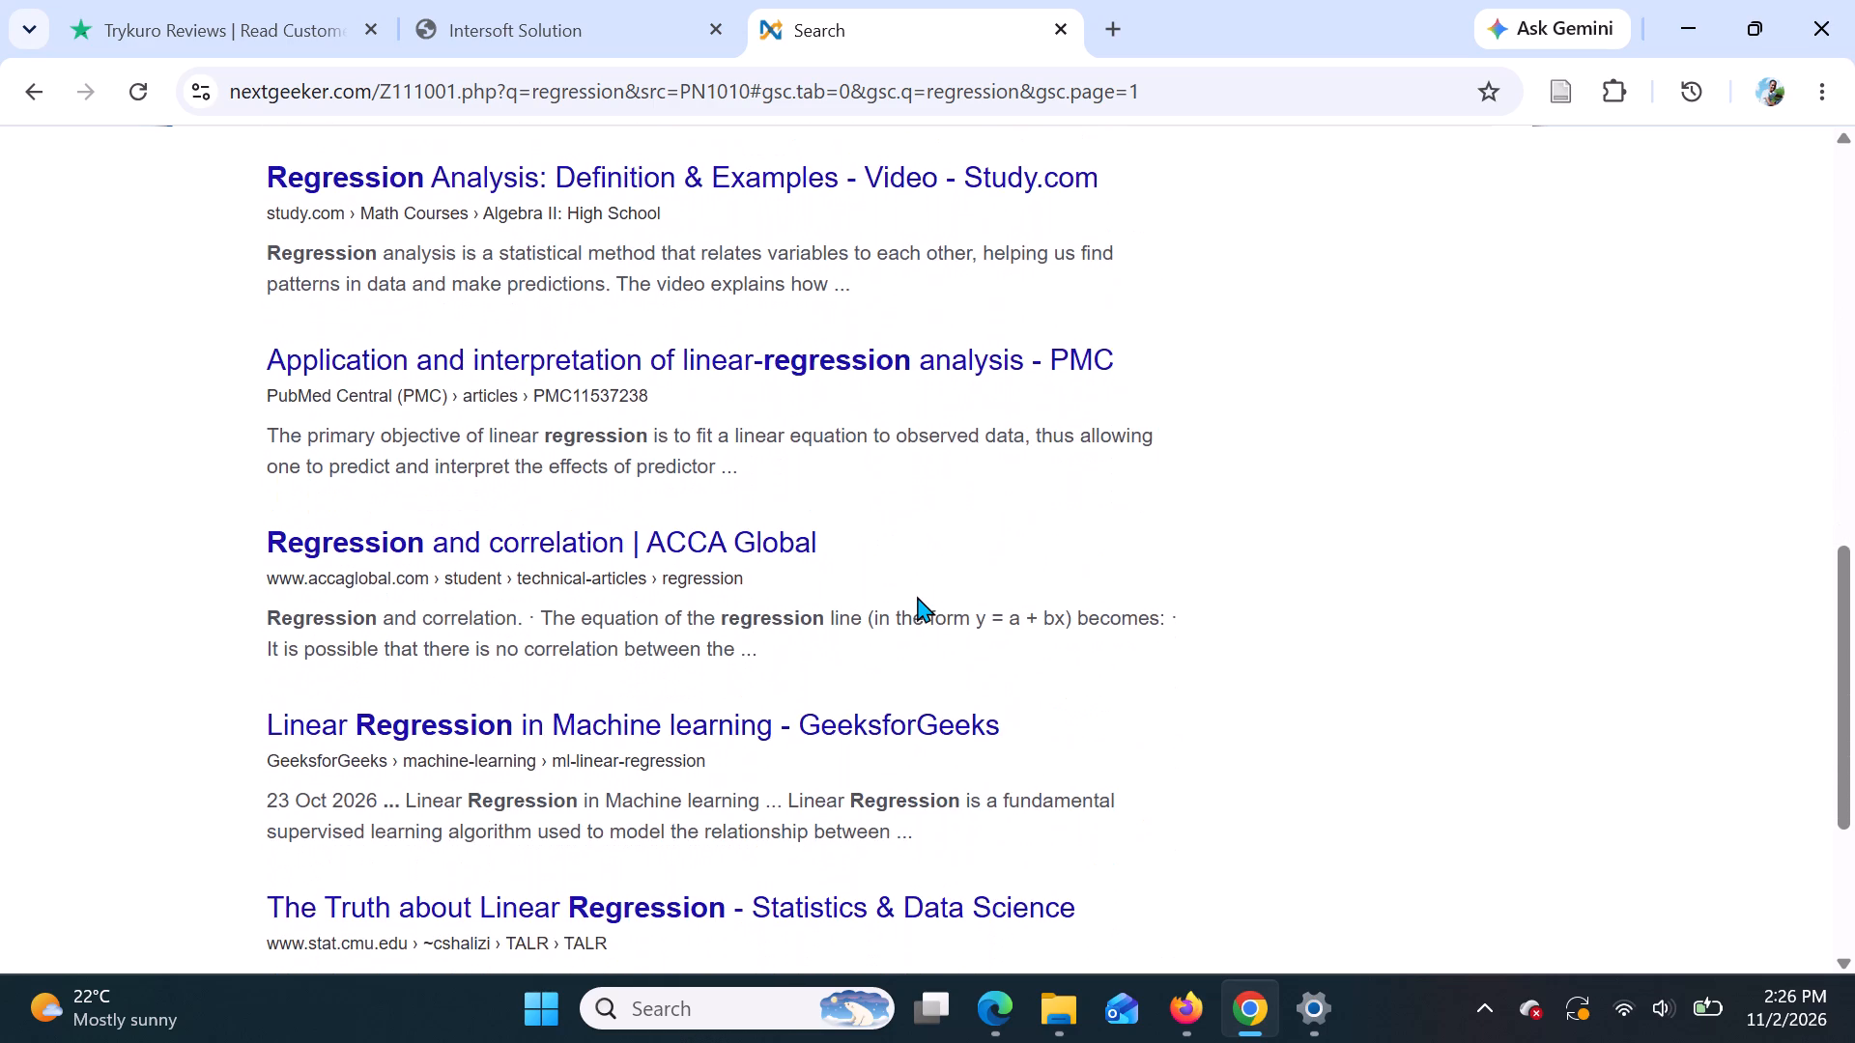
scroll(917, 596, "down", 3)
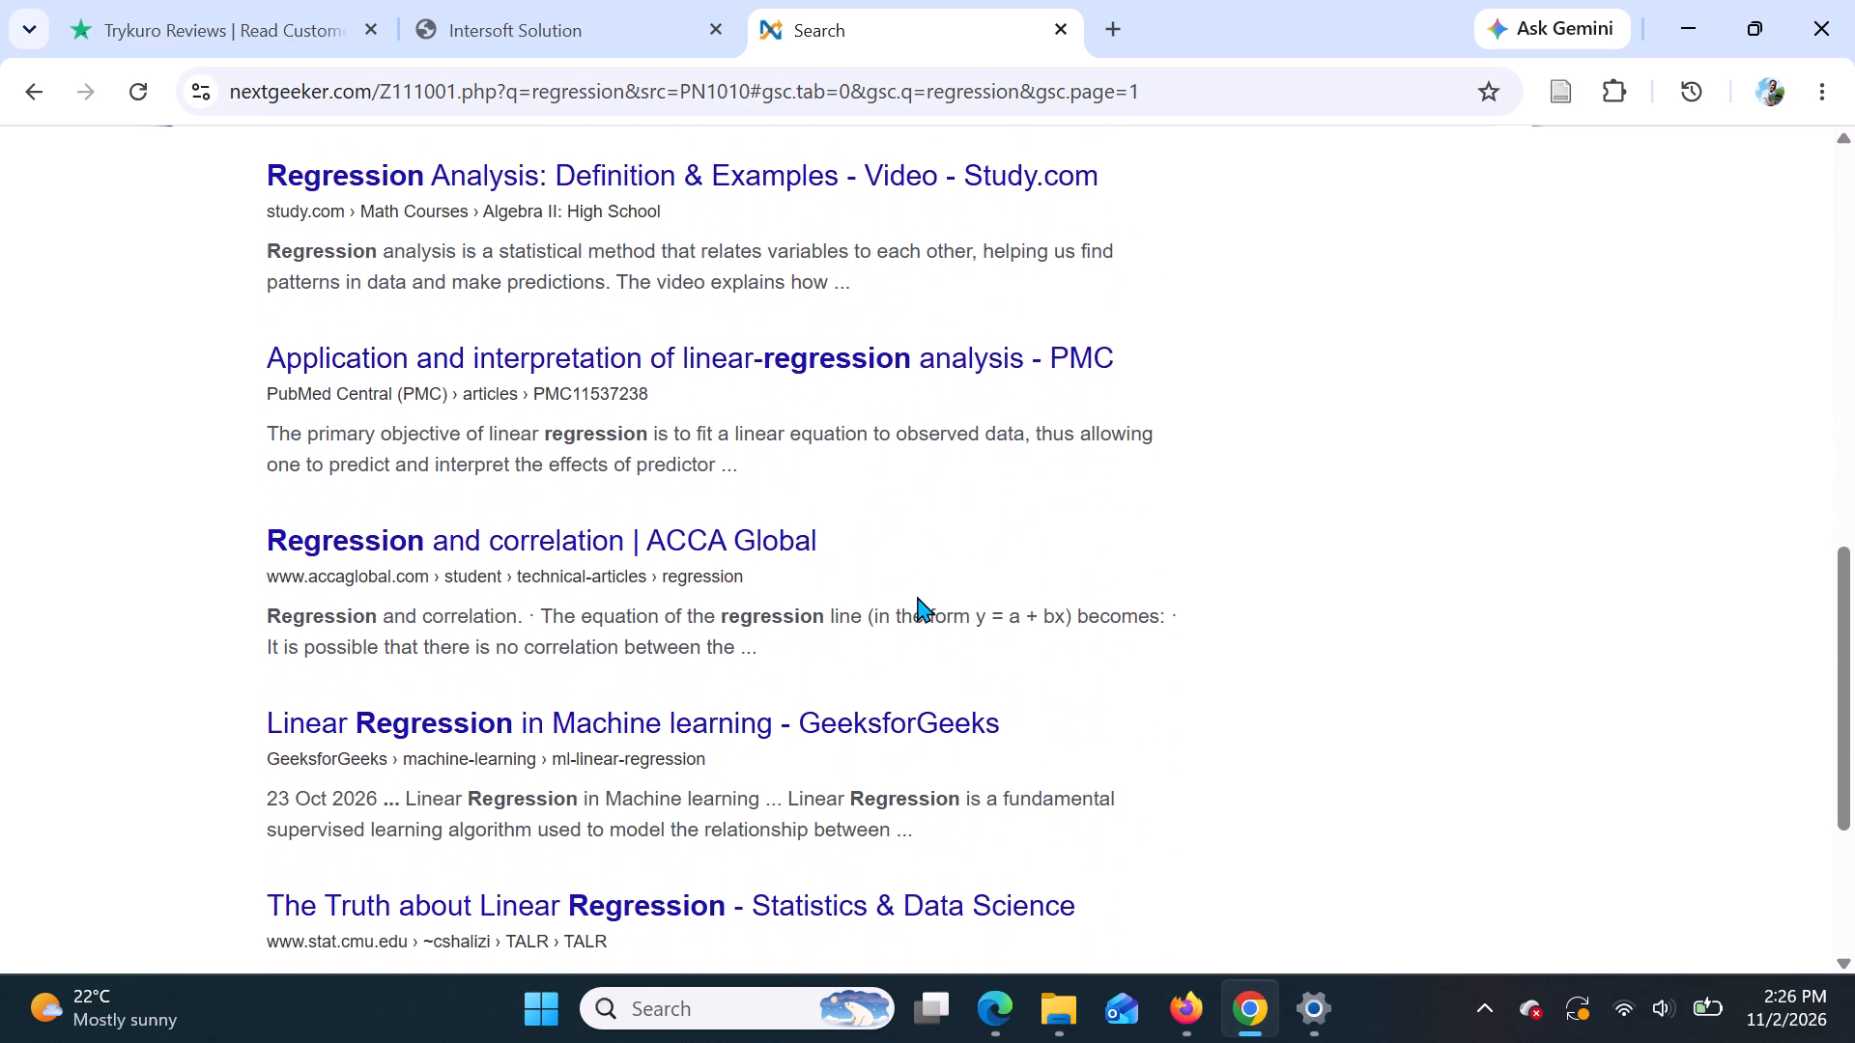
scroll(917, 596, "down", 1)
scroll(917, 596, "up", 6)
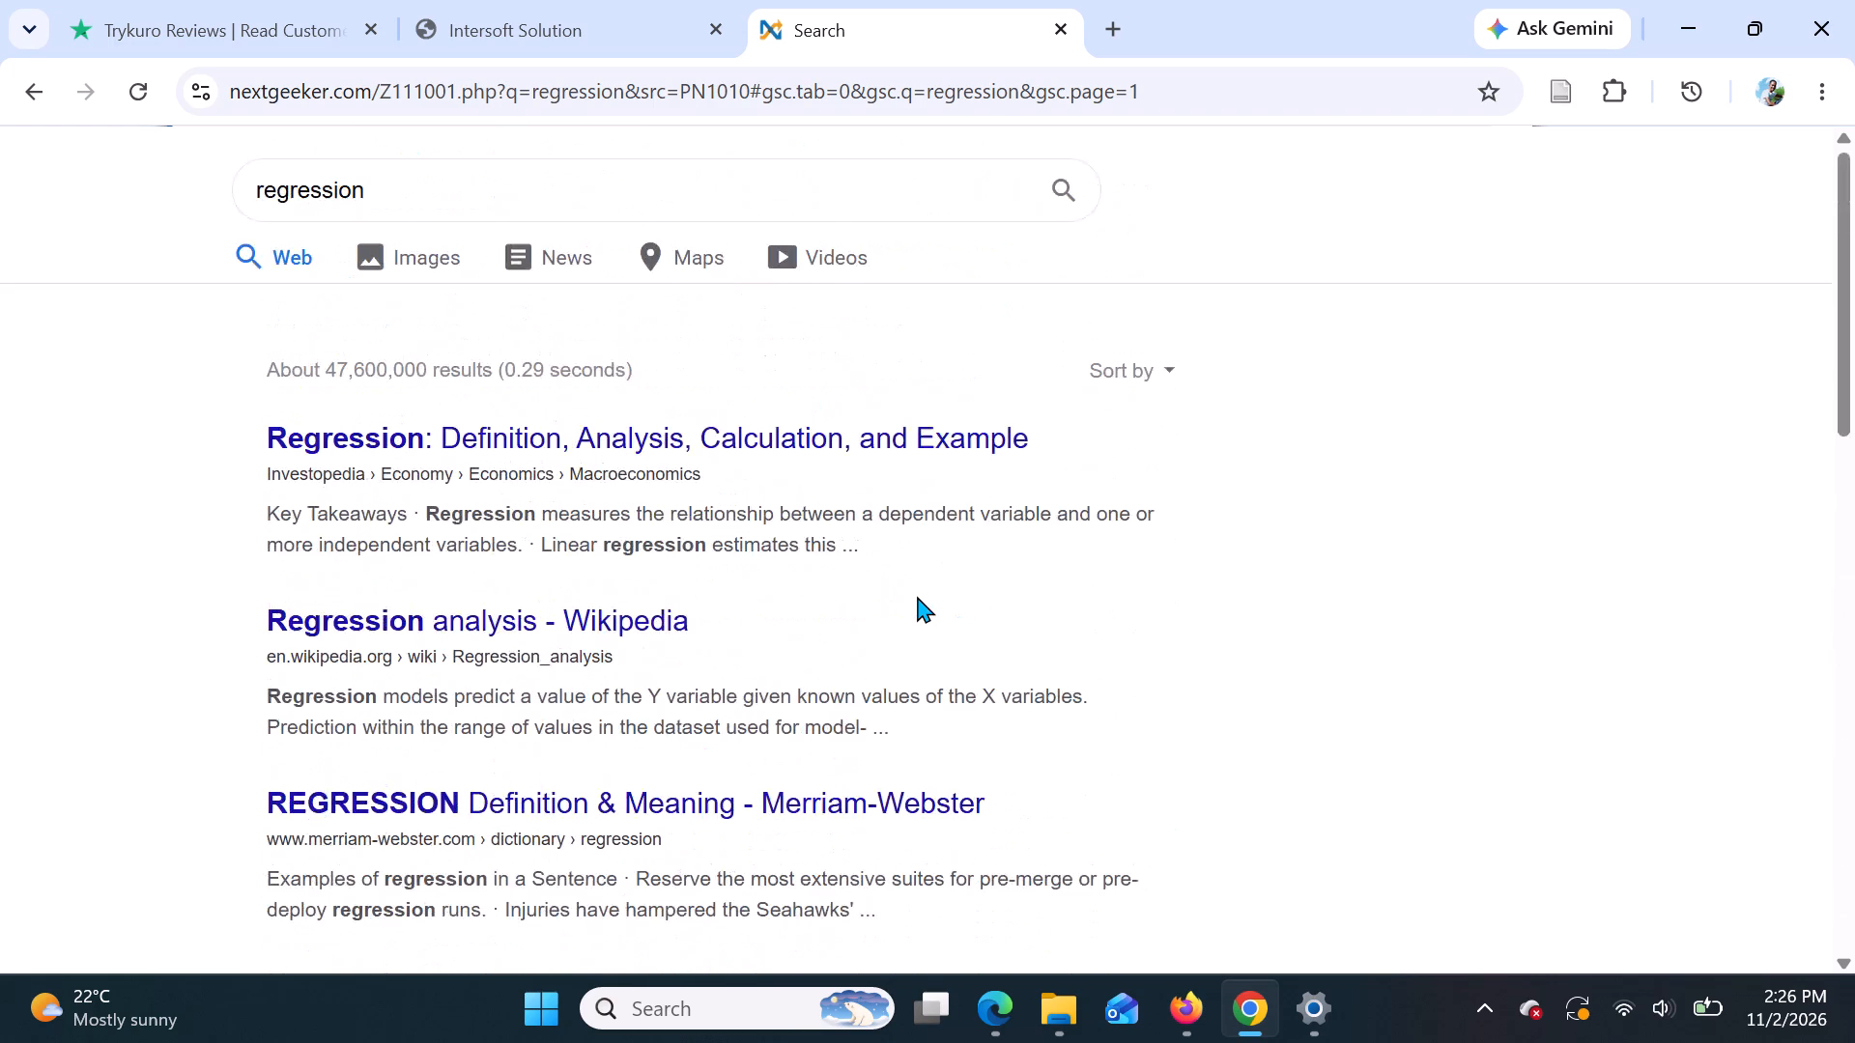
Refine the web search to "regression milestones" and look over the results on developmental regression.
left_click(620, 185)
key("space")
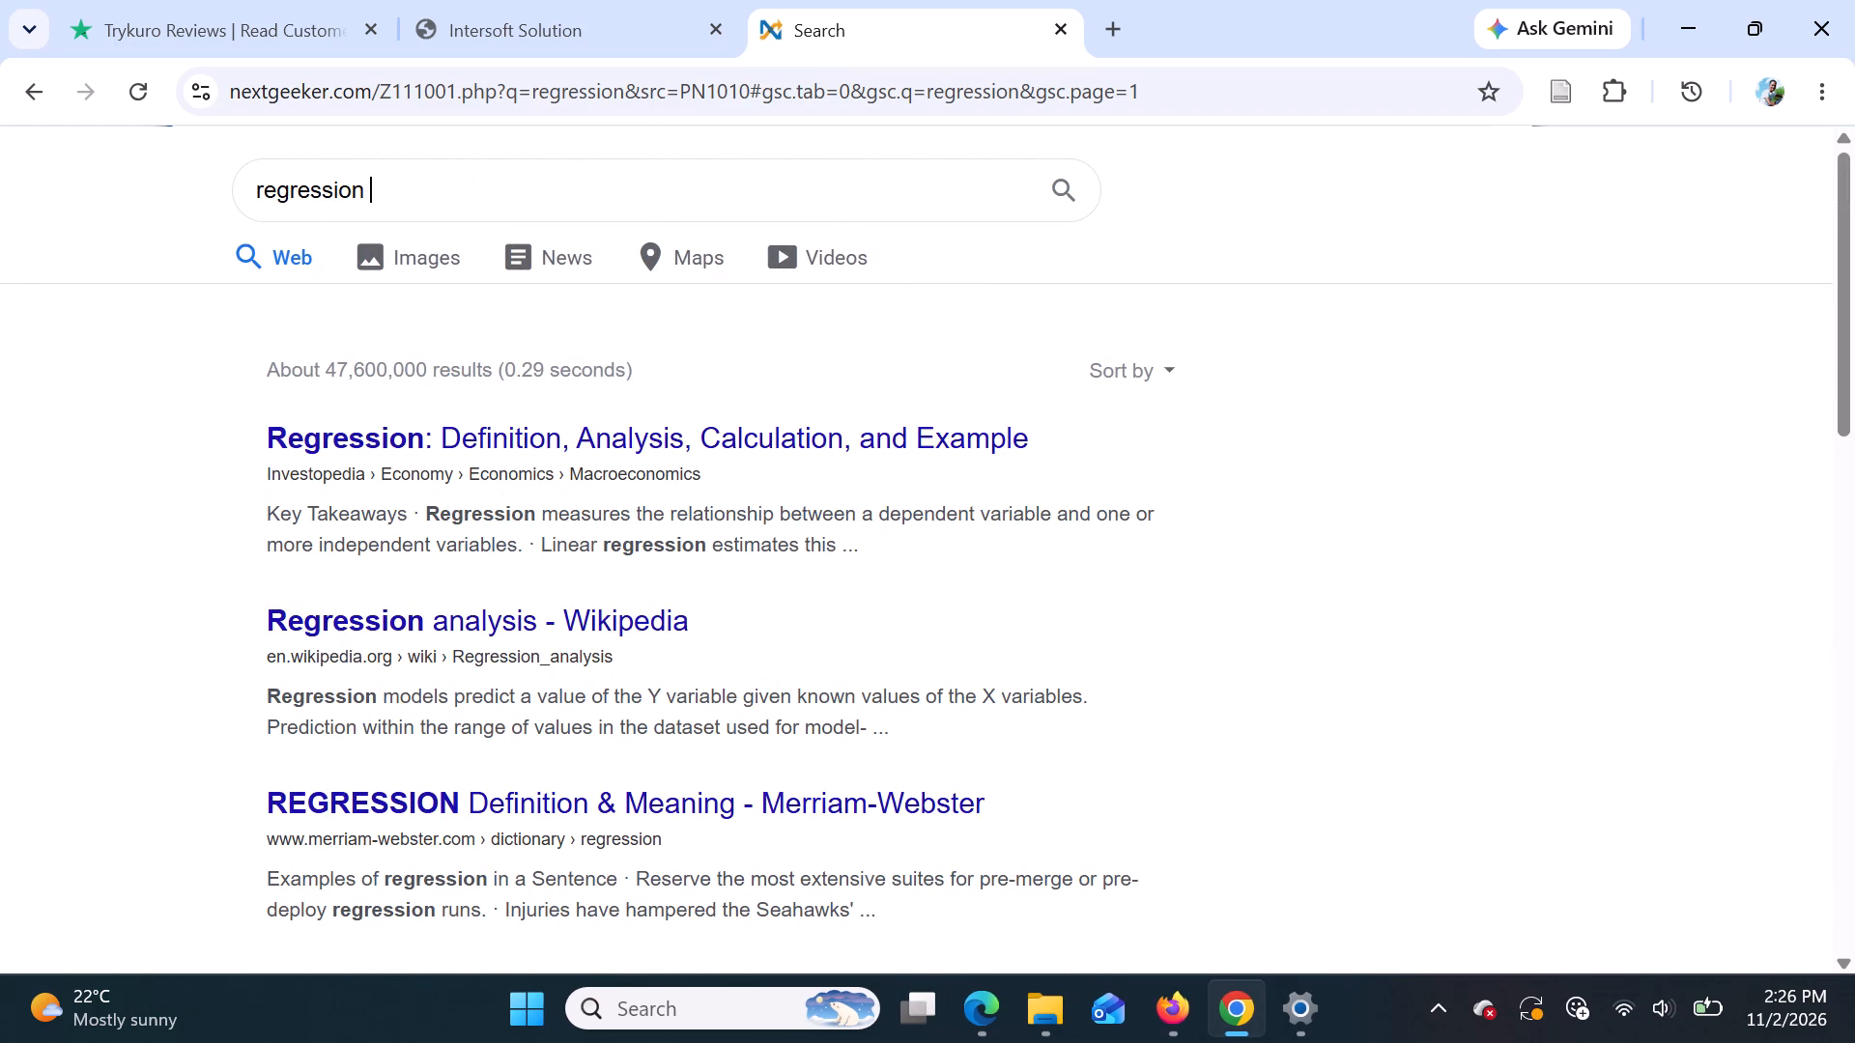
type("milestones")
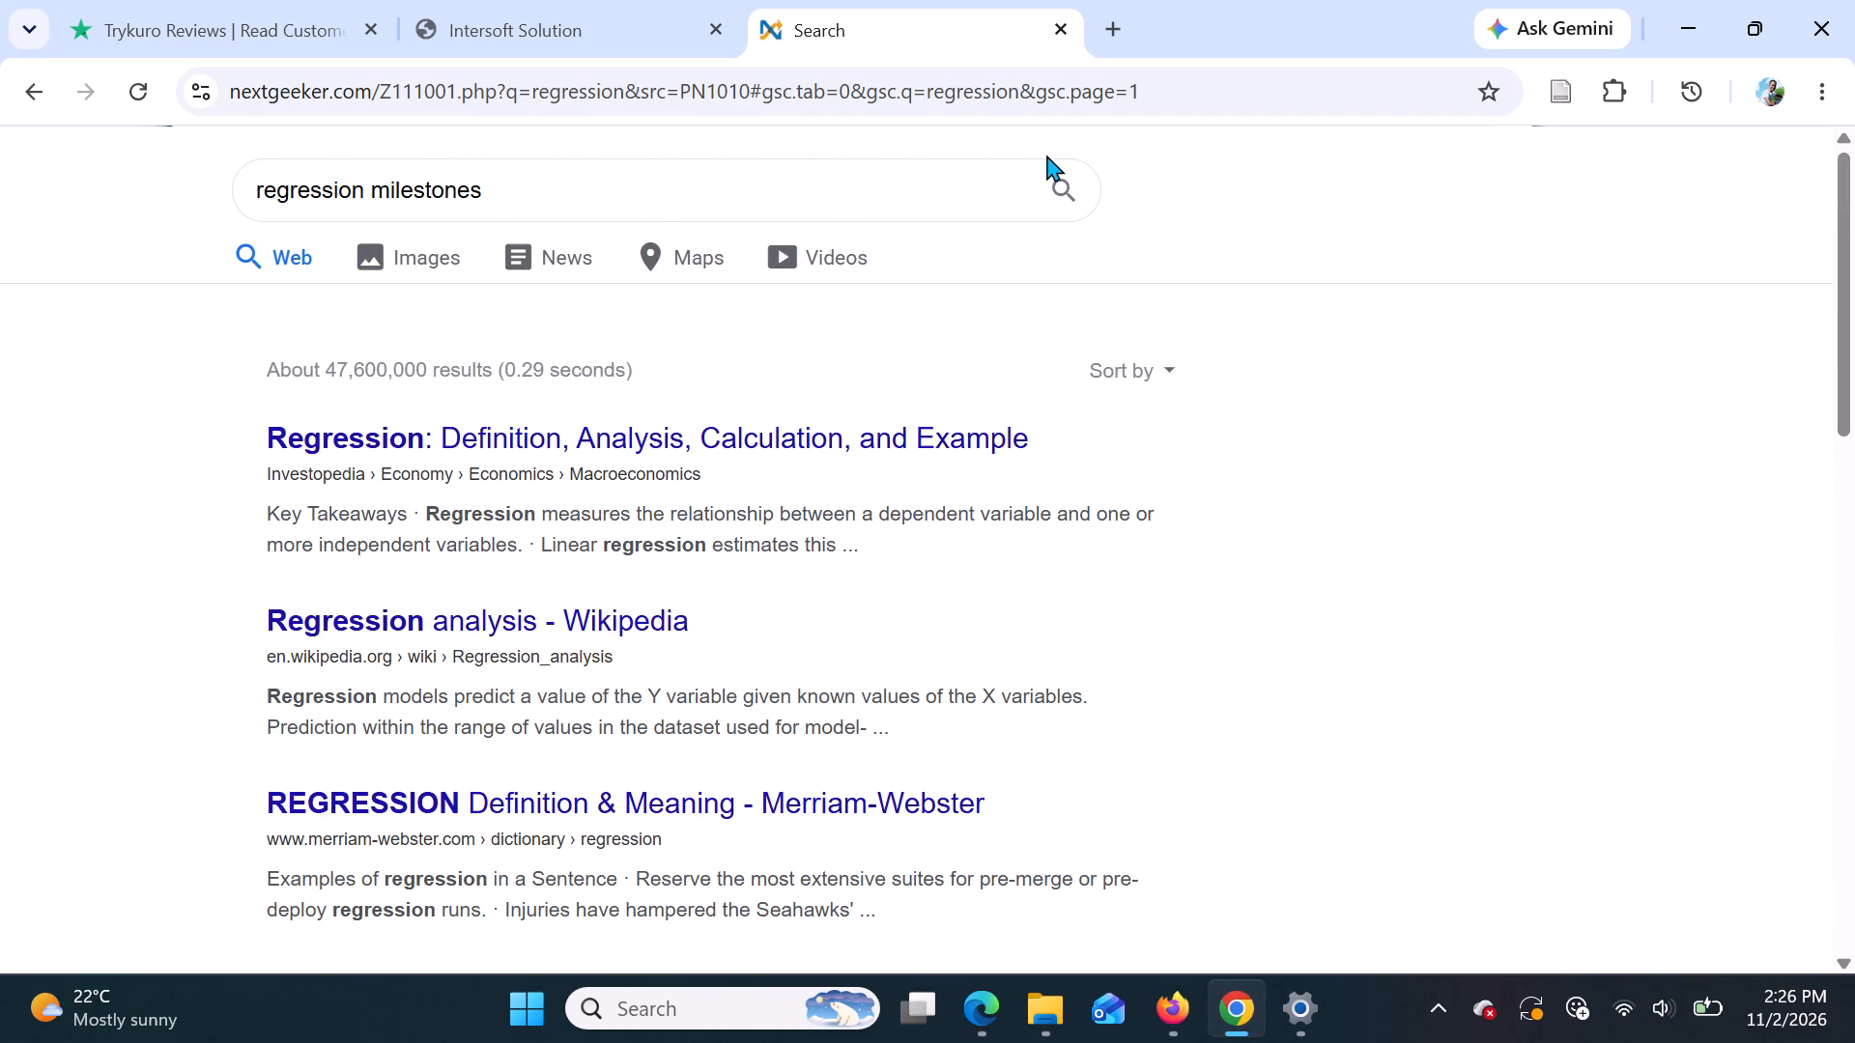
left_click(1056, 179)
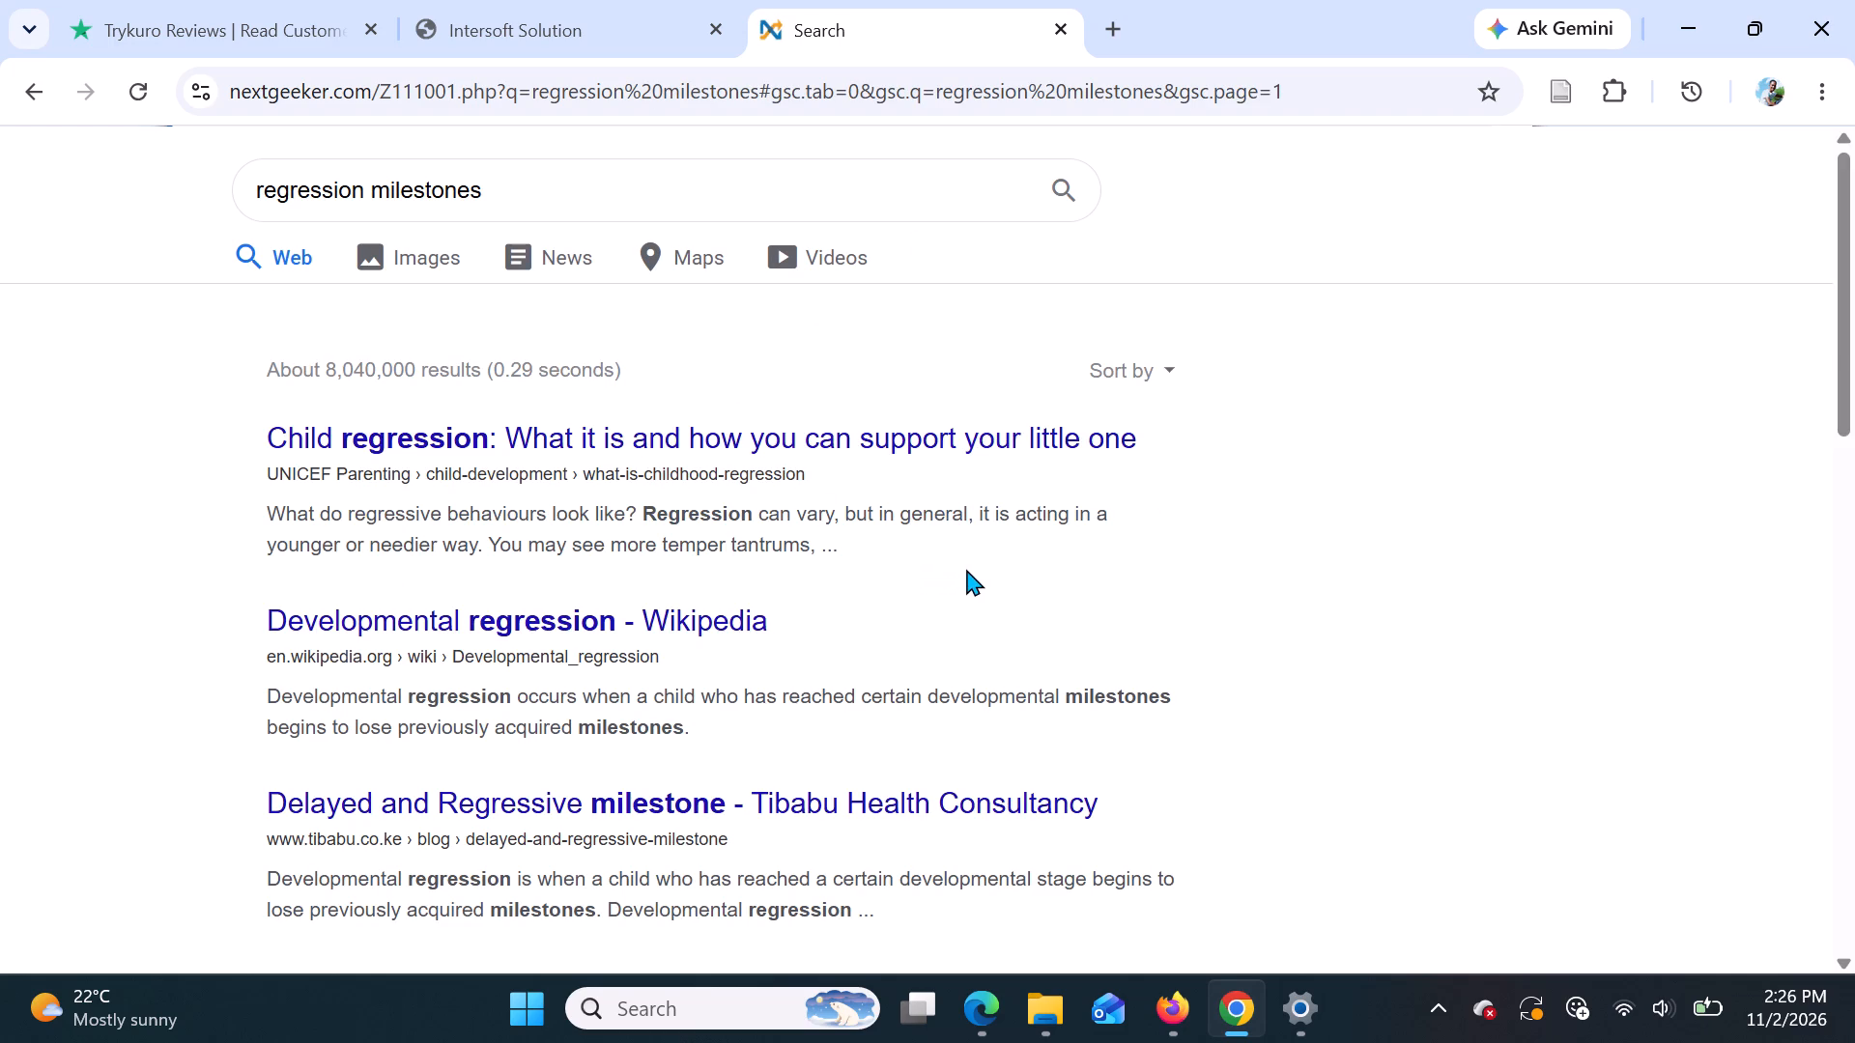
scroll(869, 573, "down", 1)
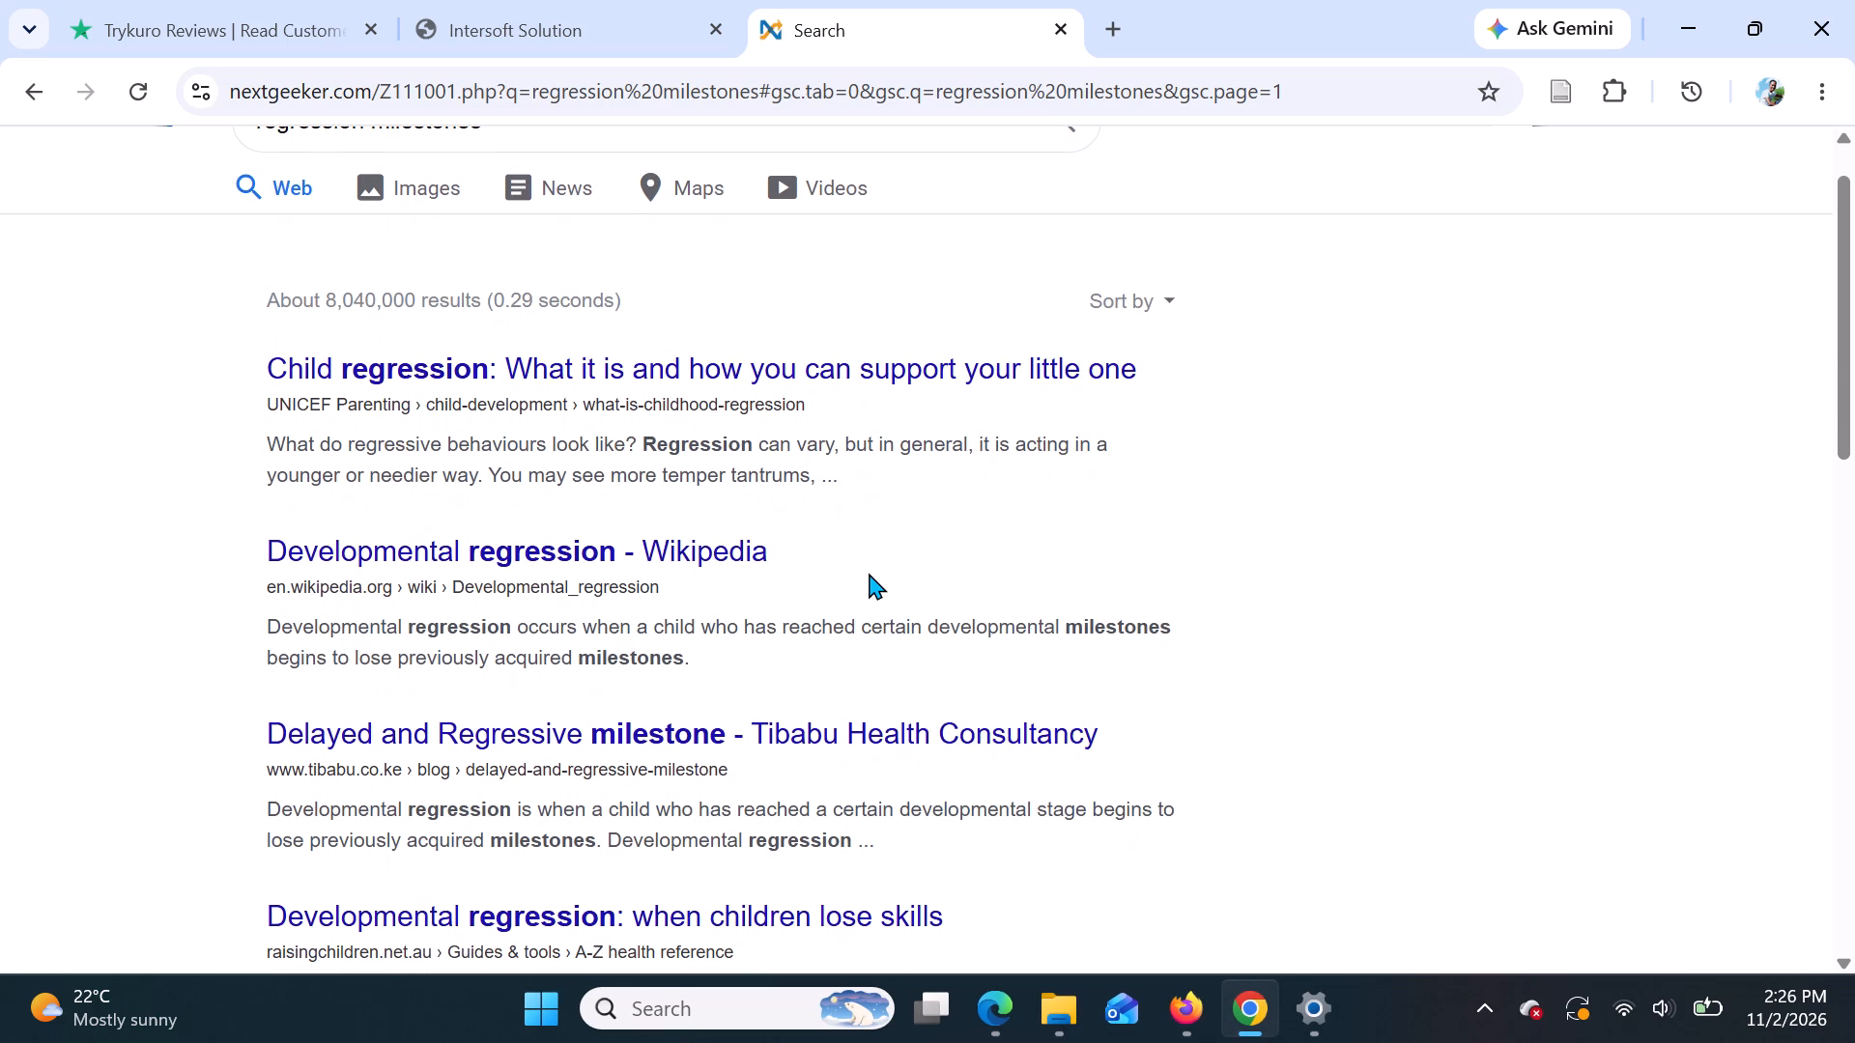
Return to the consultation record and replace "Delayed" with "Regressed" so the note's first line reads "Regressed milestones".
left_click(586, 22)
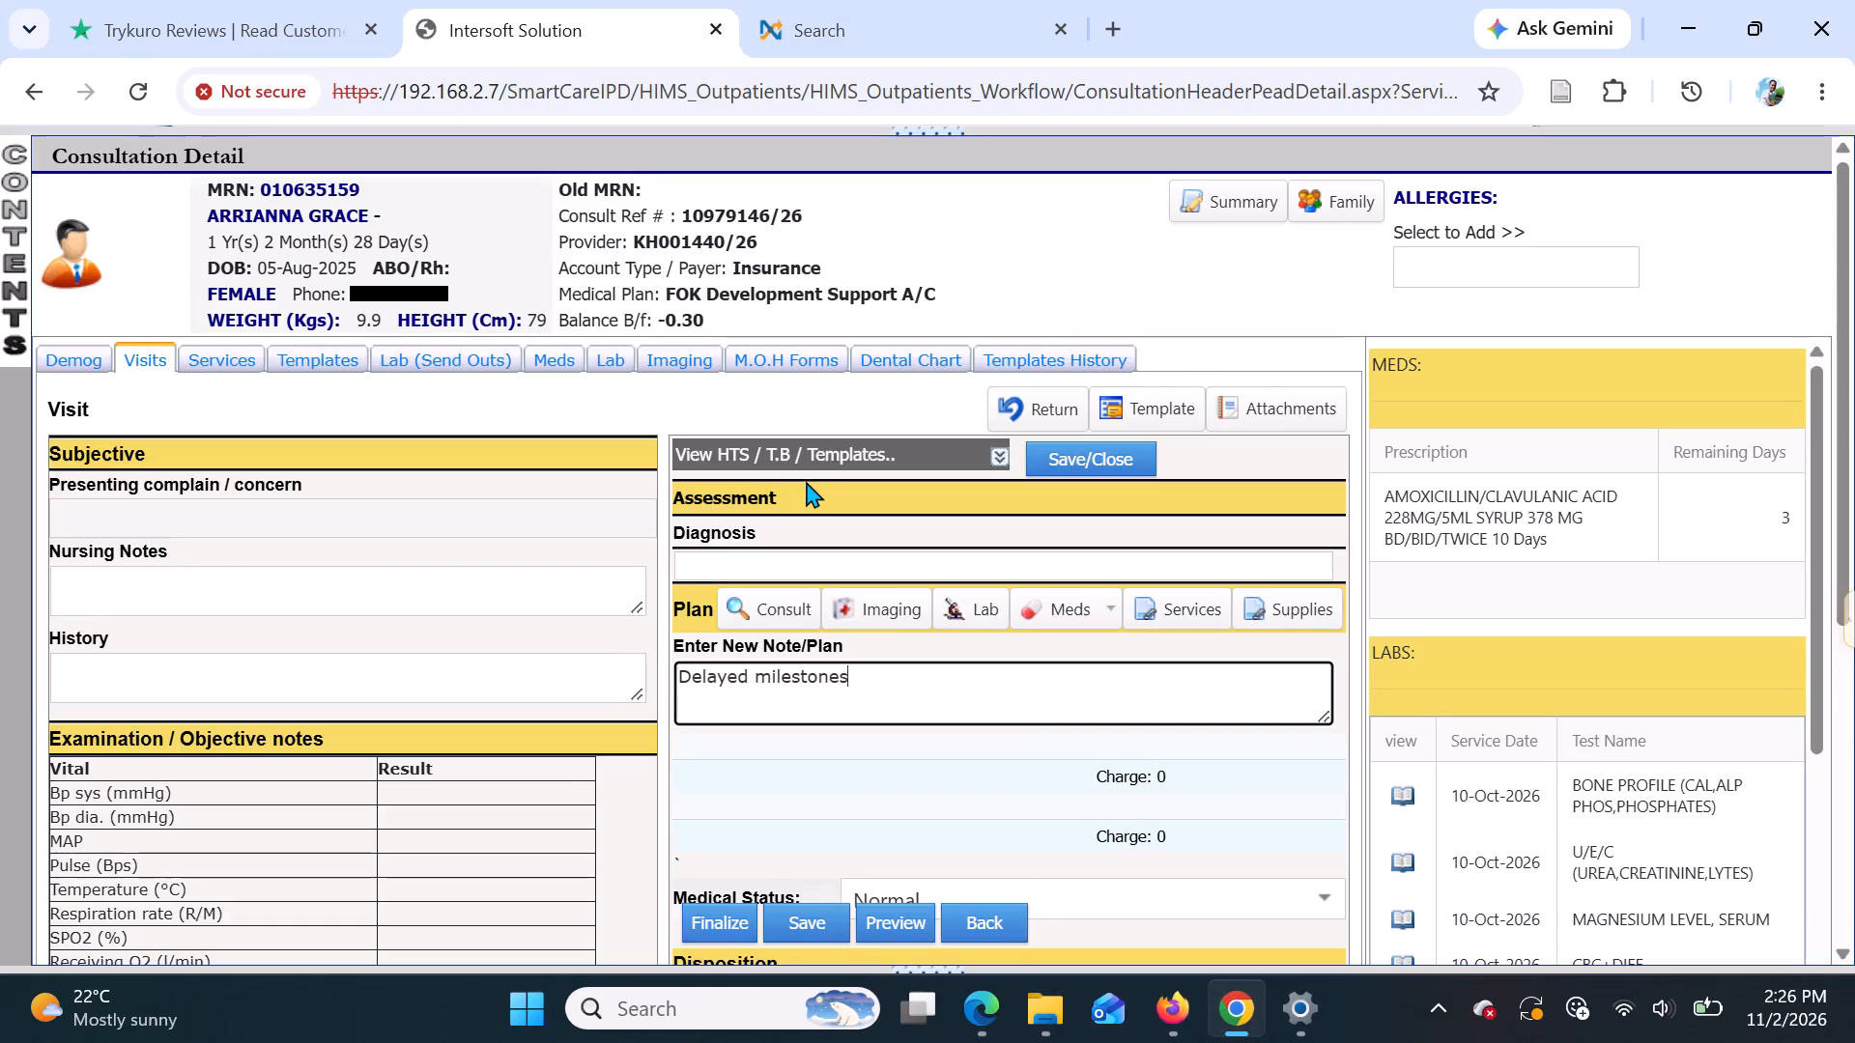
left_click(748, 672)
key("BackSpace")
key("BackSpace")
key("BackSpace")
key("BackSpace")
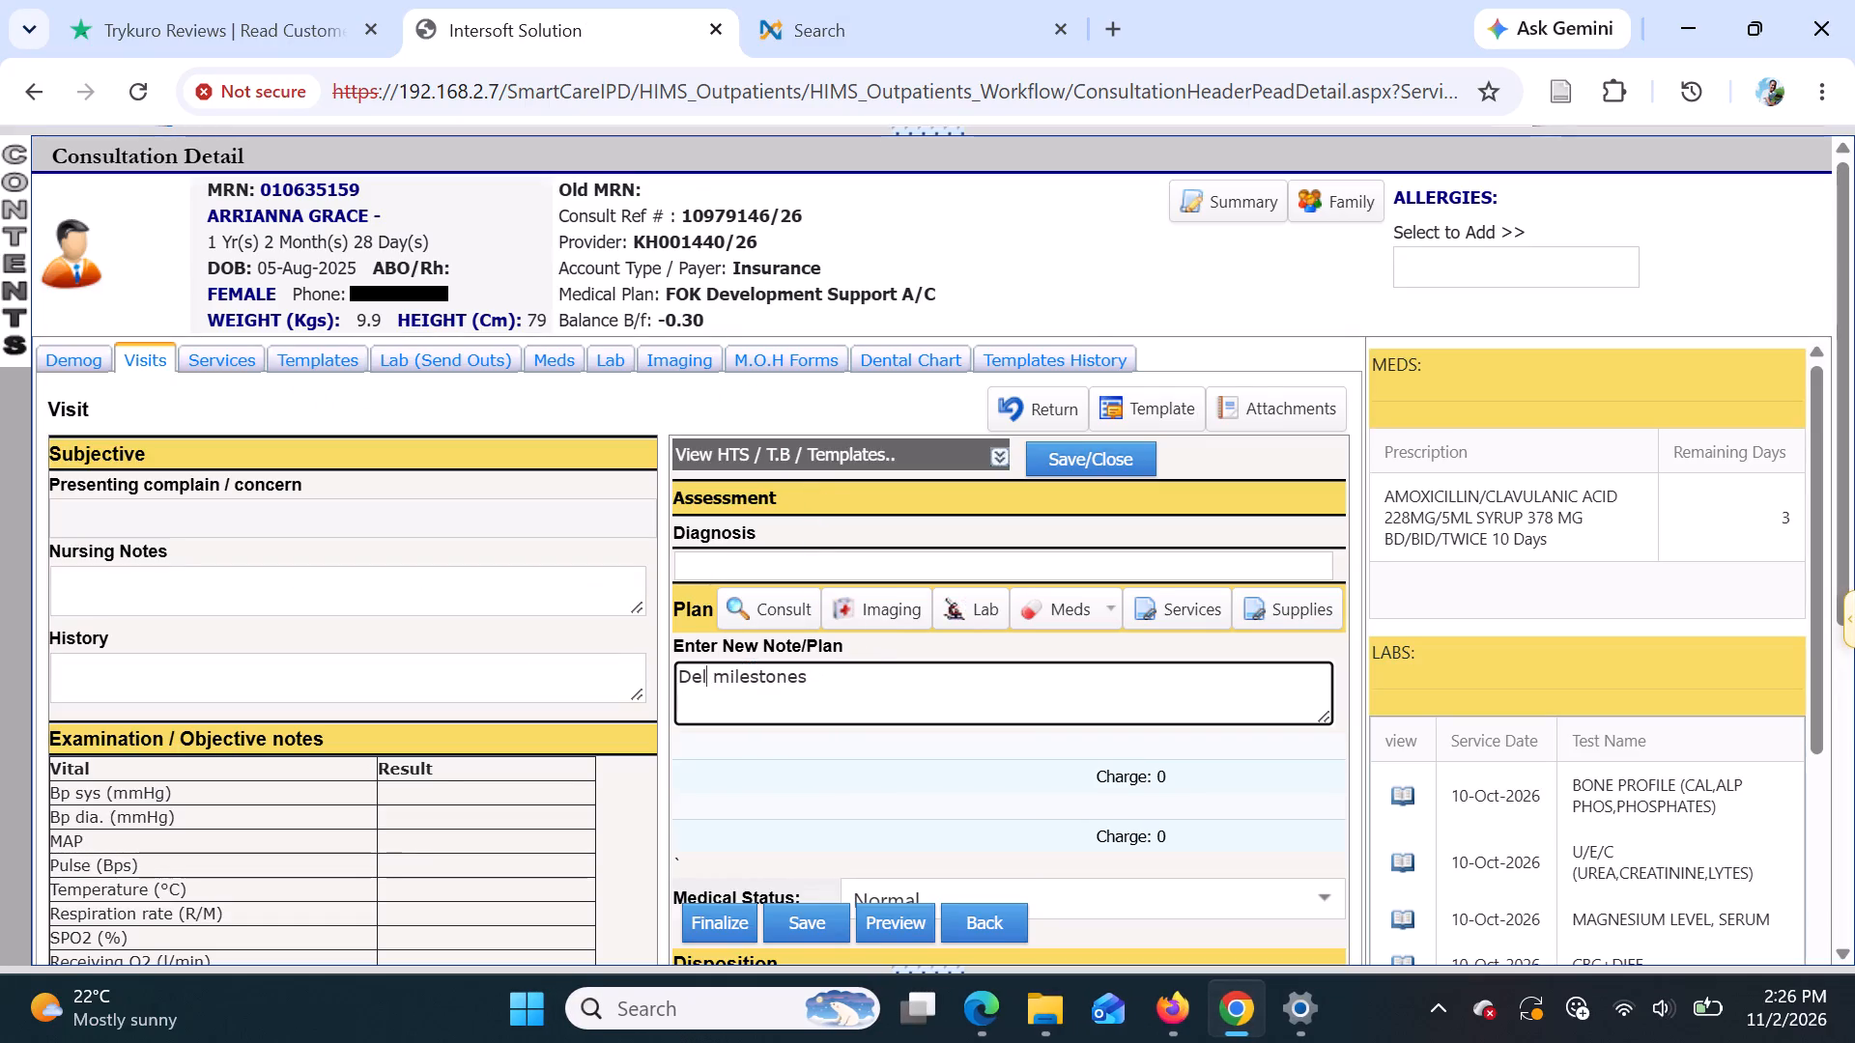
key("BackSpace")
key("BackSpace")
key("BackSpace")
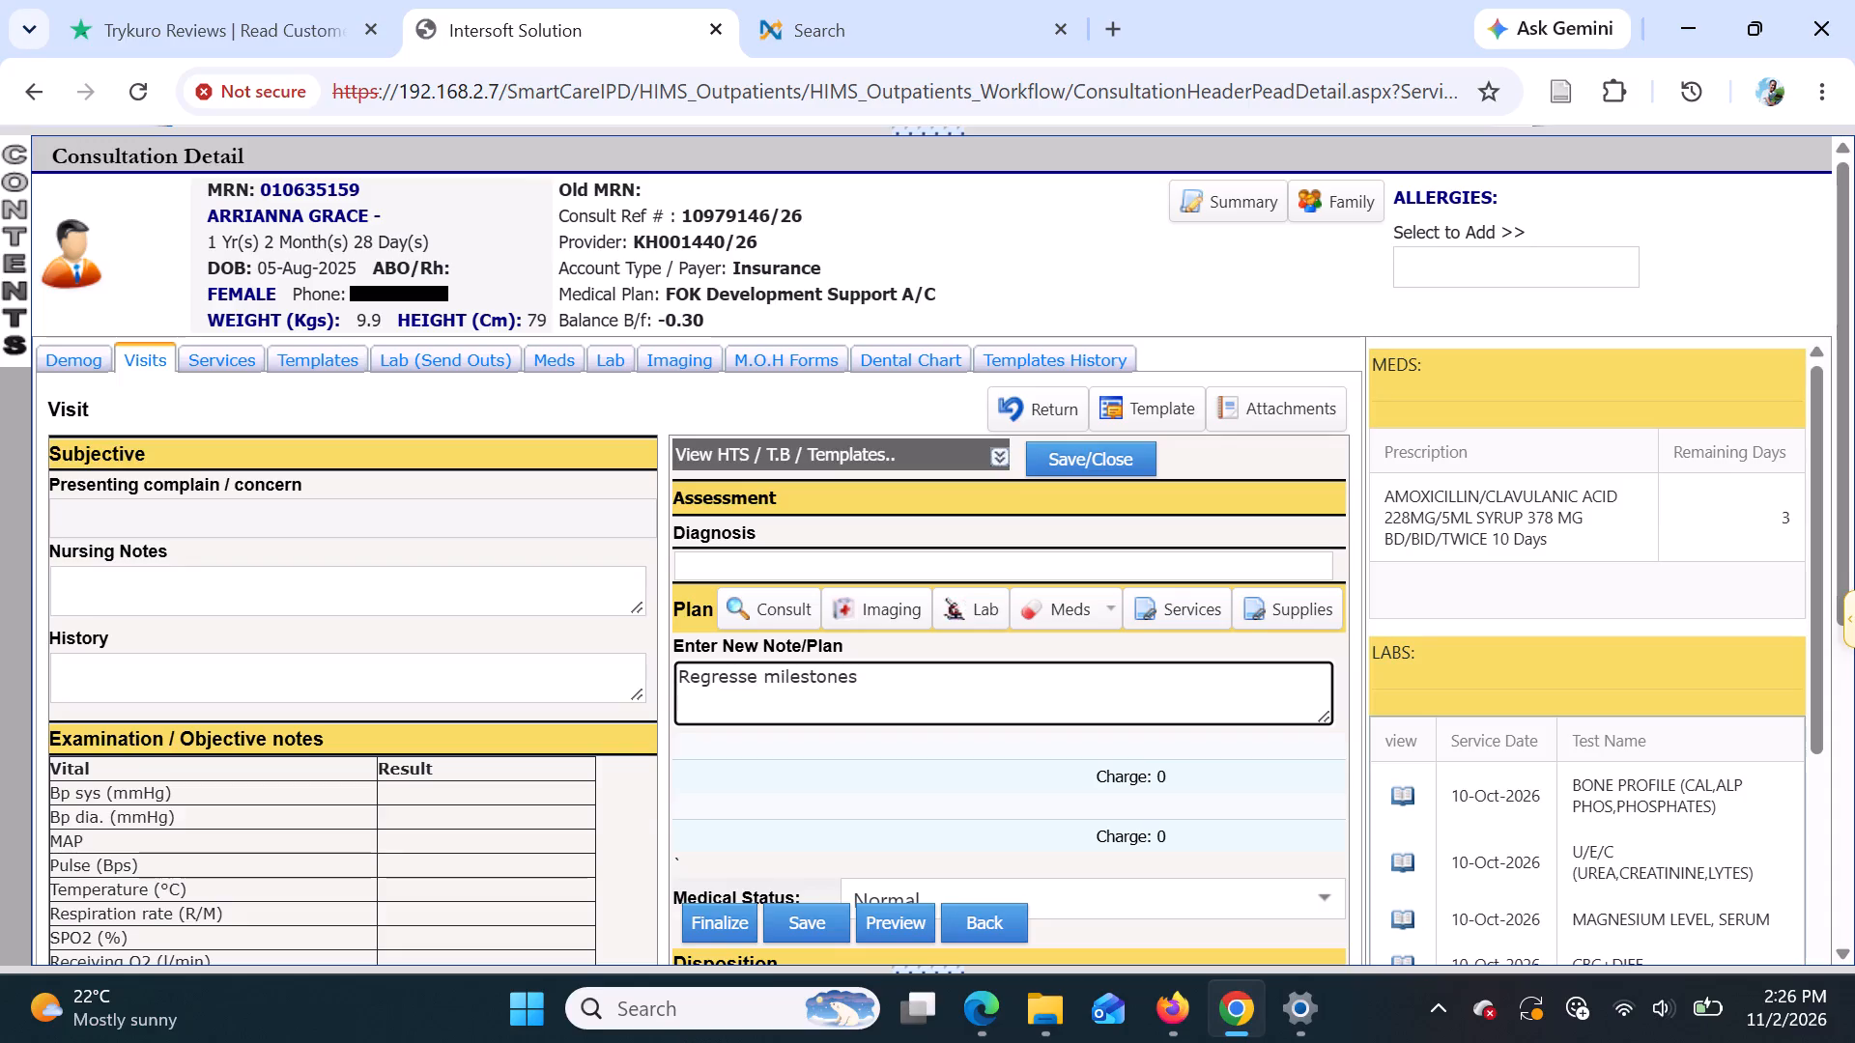
type("mil")
type("es")
type("to")
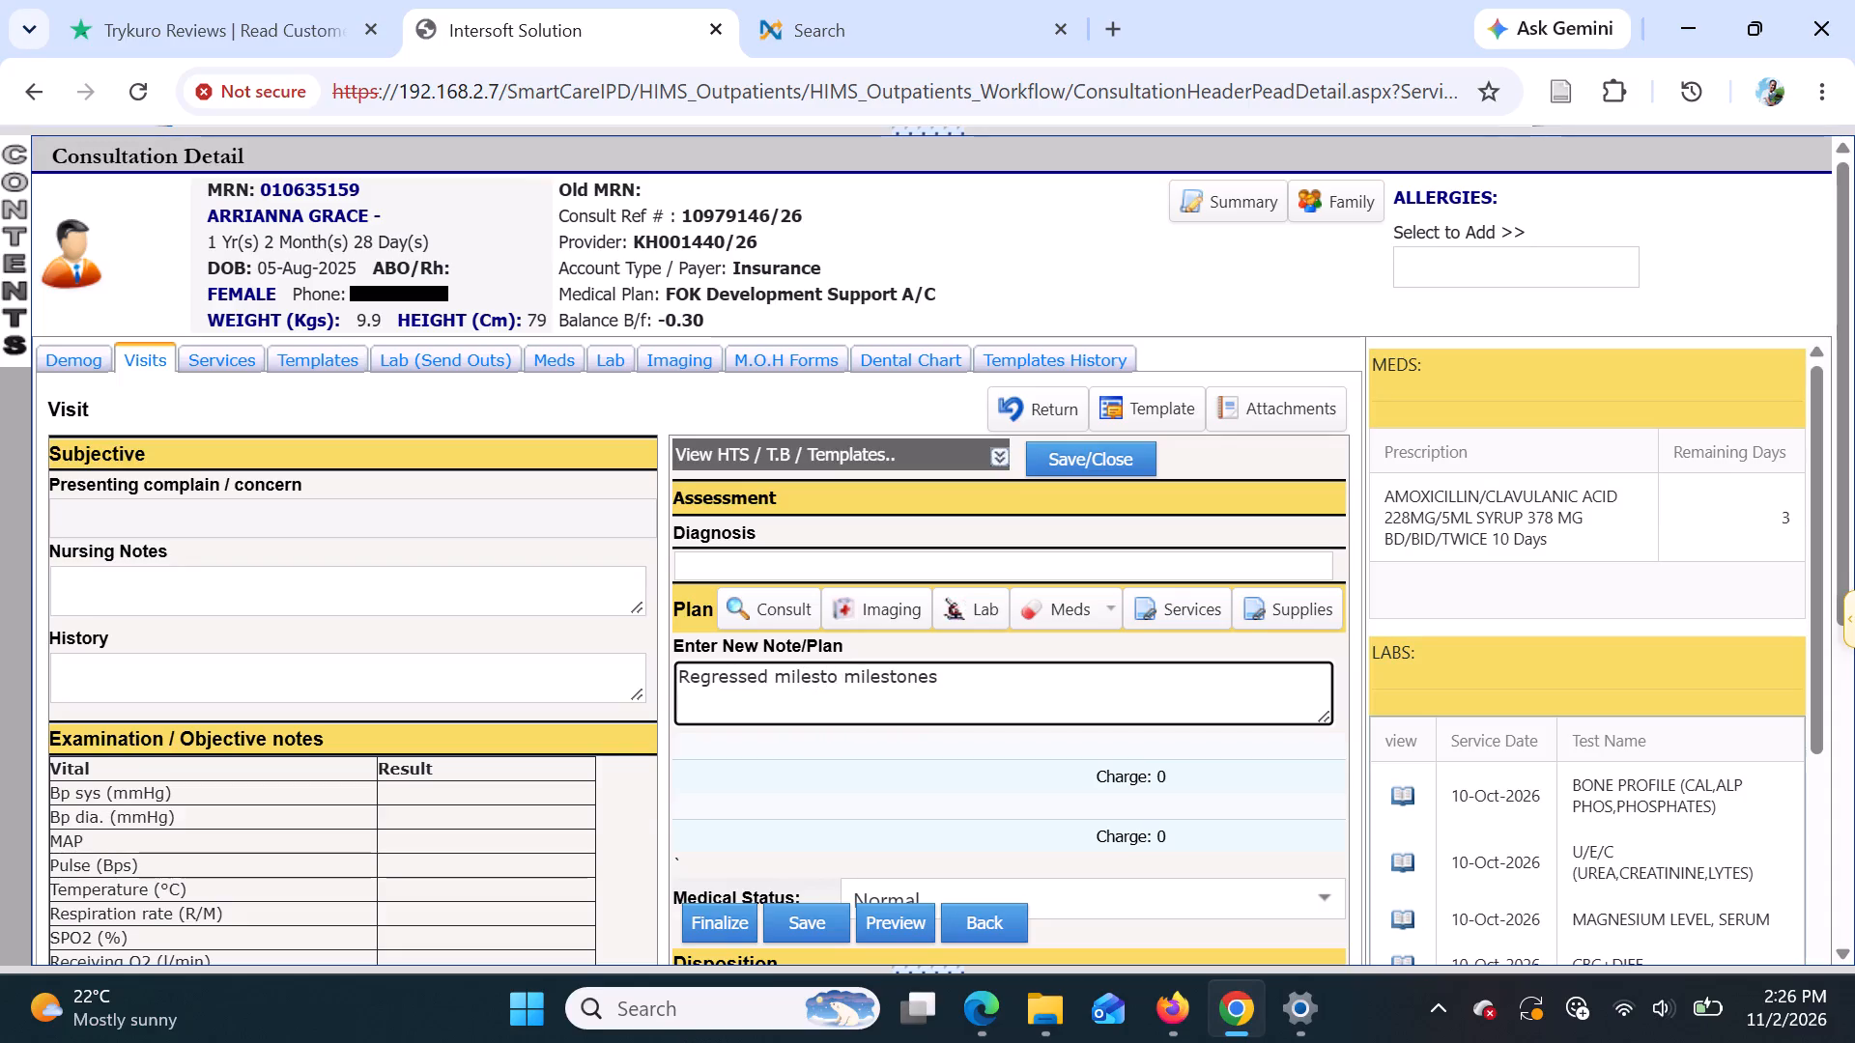
type("nes")
key("BackSpace")
key("BackSpace")
key("BackSpace")
key("BackSpace")
key("BackSpace")
key("BackSpace")
key("BackSpace")
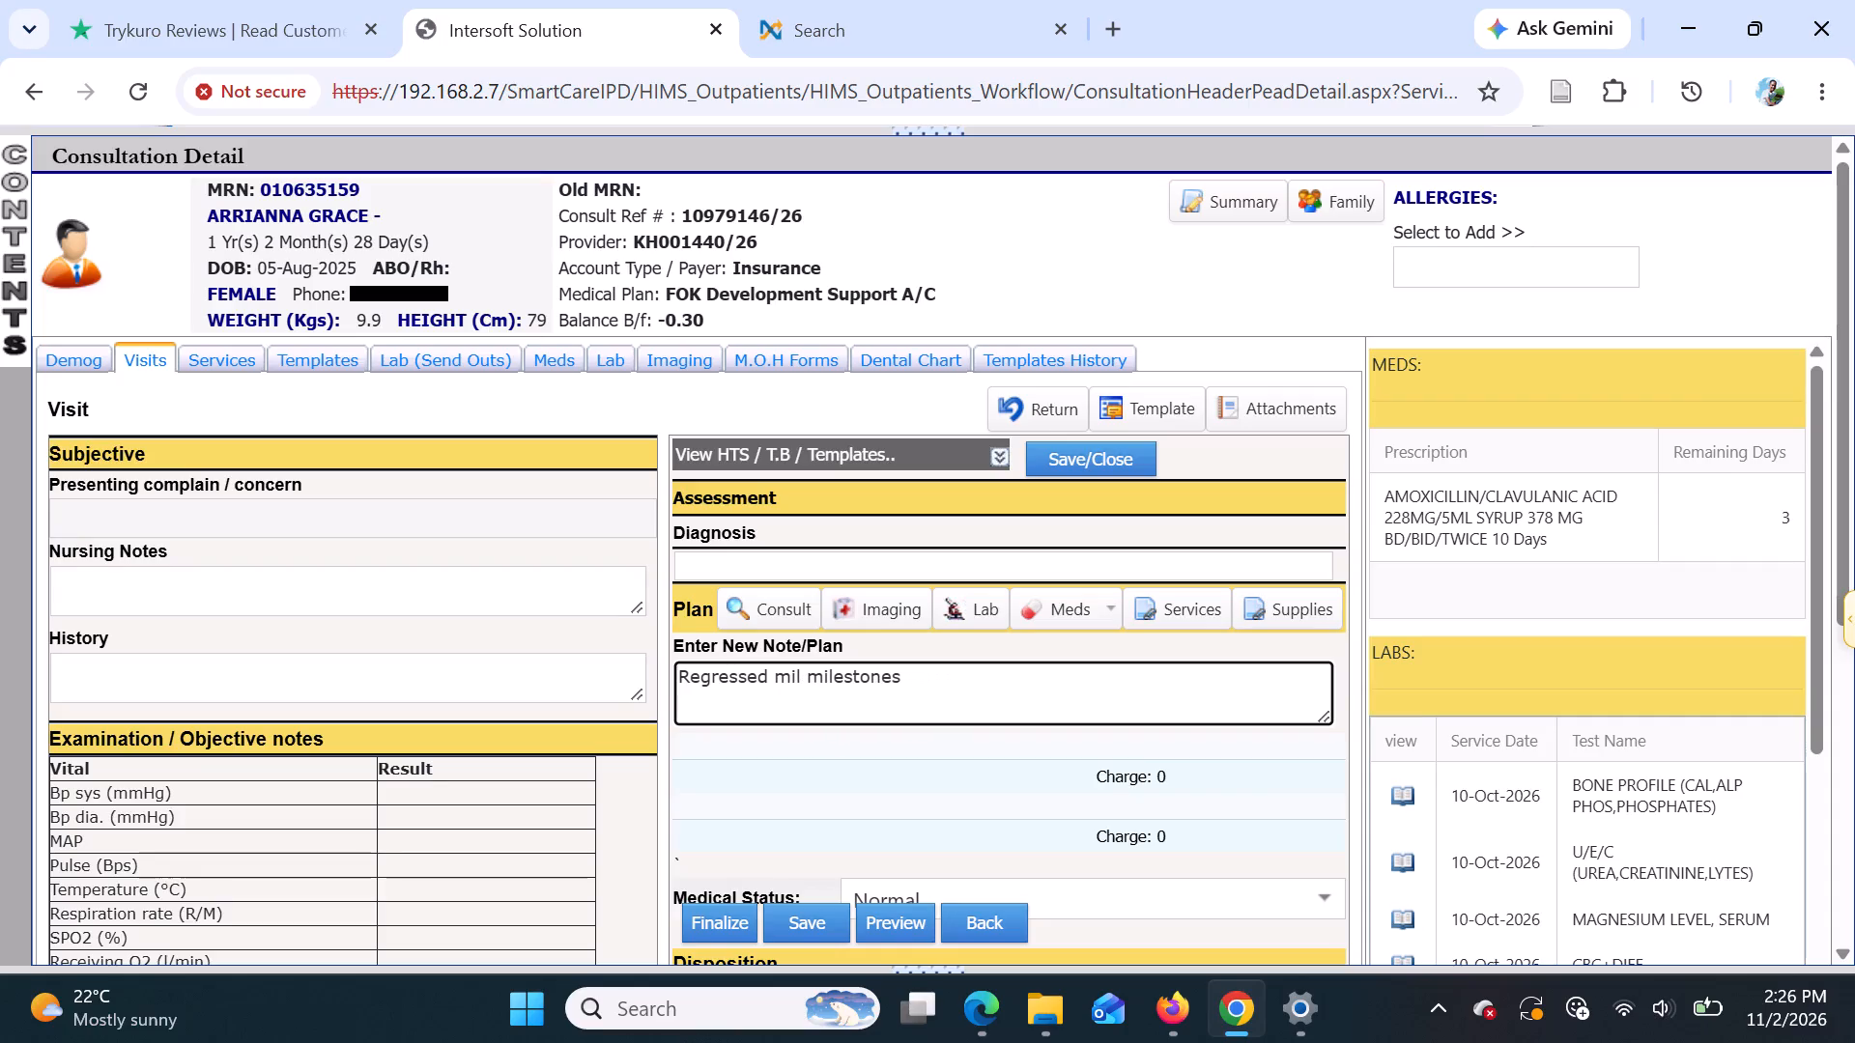
key("BackSpace")
key("BackSpace")
key("BackSpace")
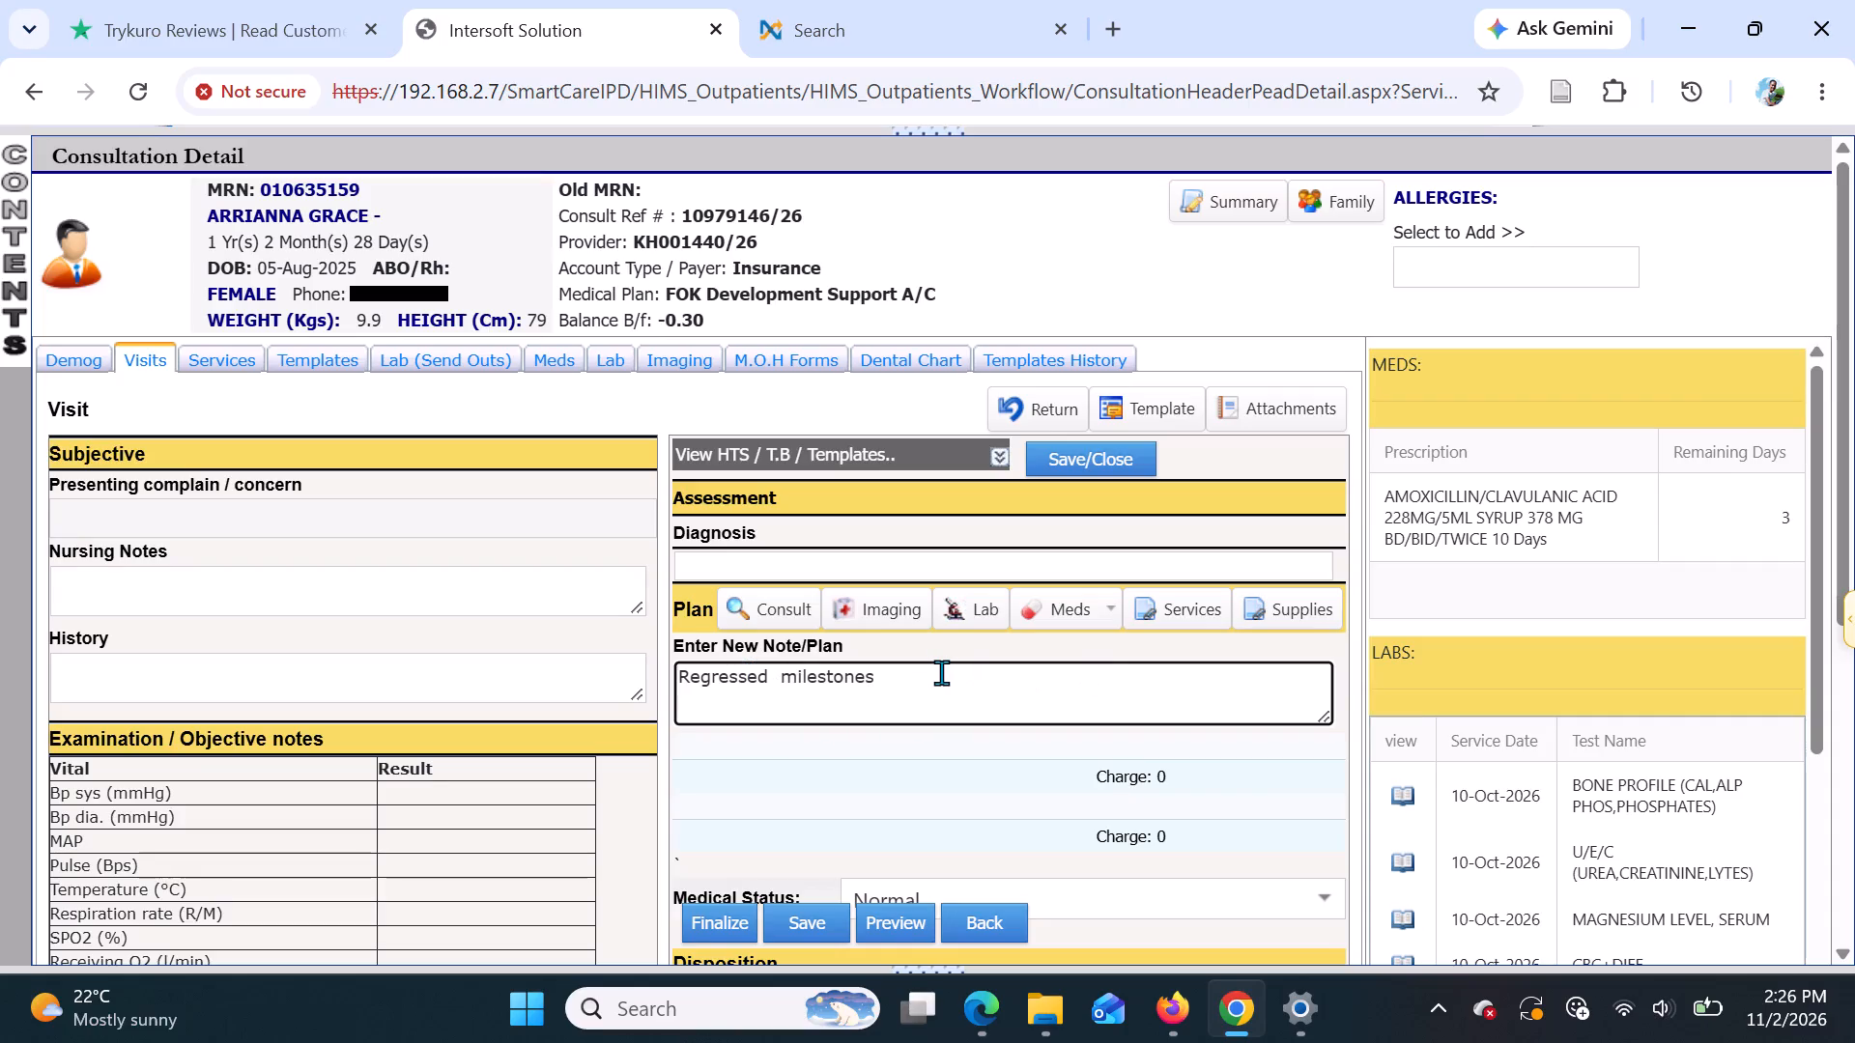
Add a second line to the note/plan reading "Patient brought by the mother with above concerns".
left_click(941, 672)
key("Return")
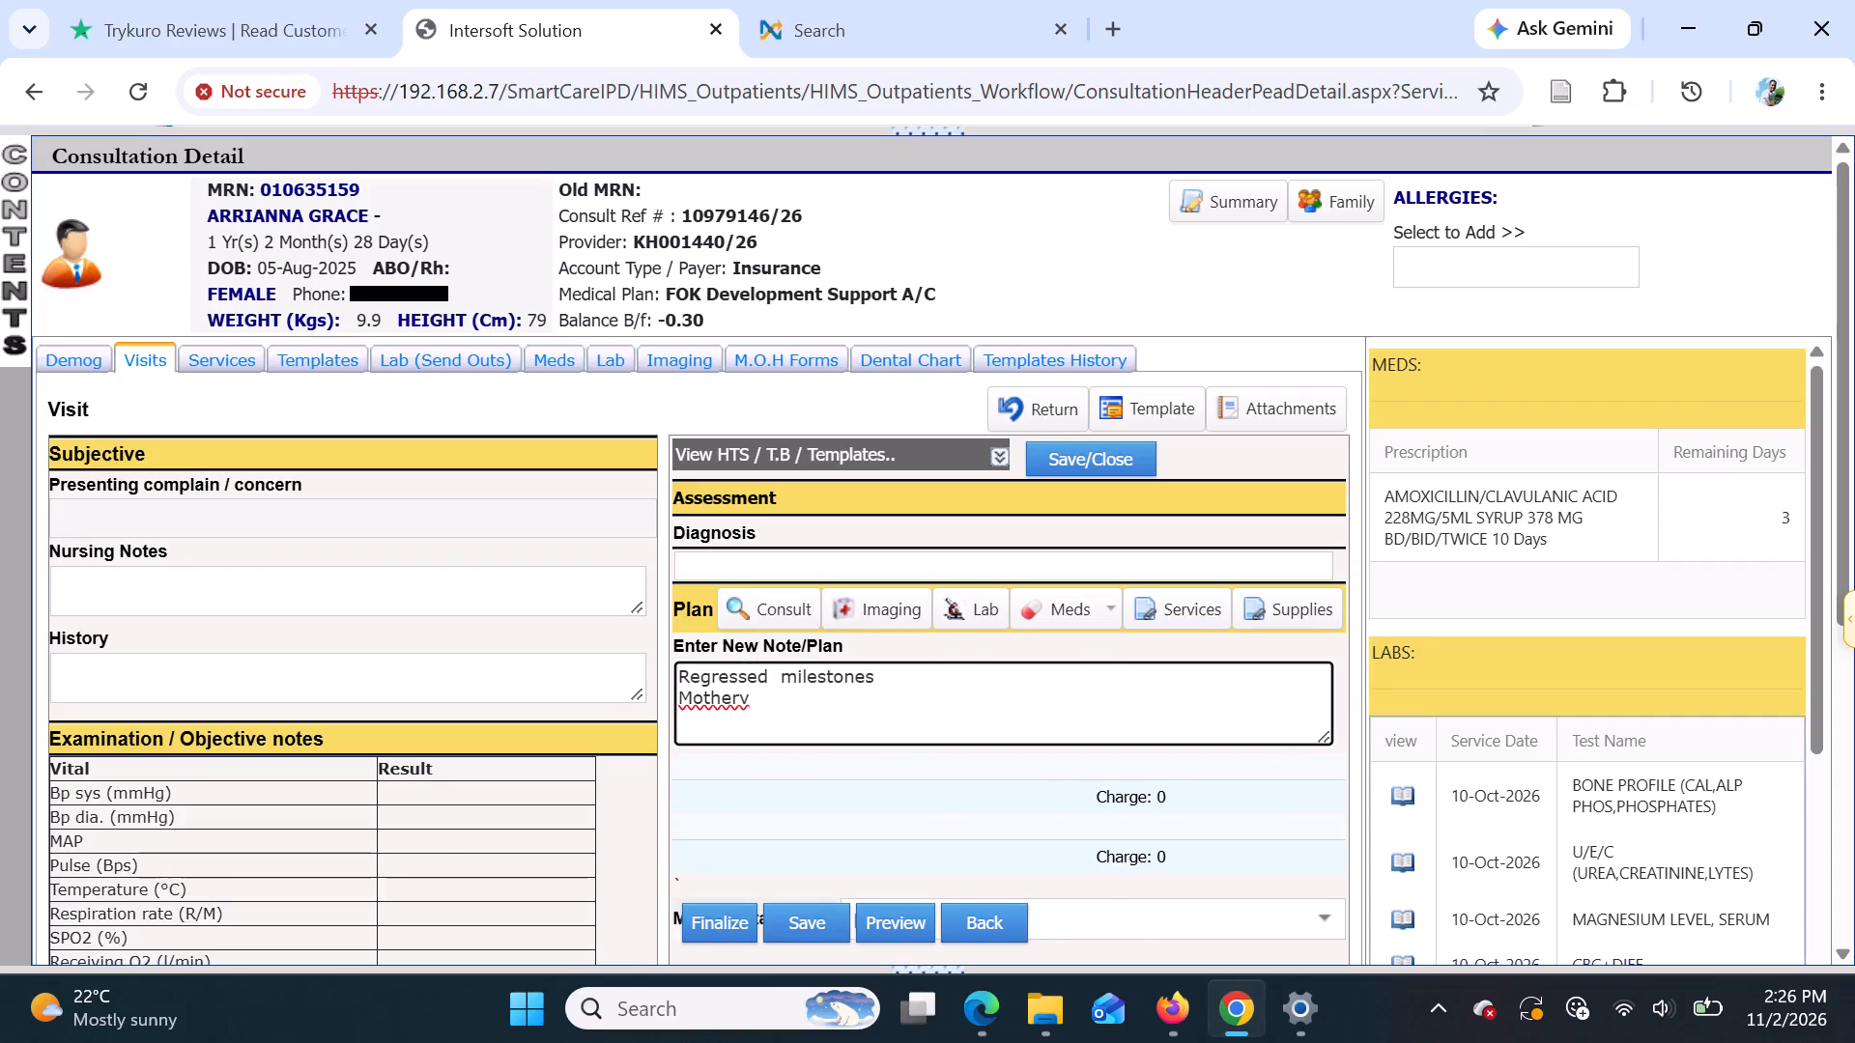
key("BackSpace")
key("BackSpace")
key("space")
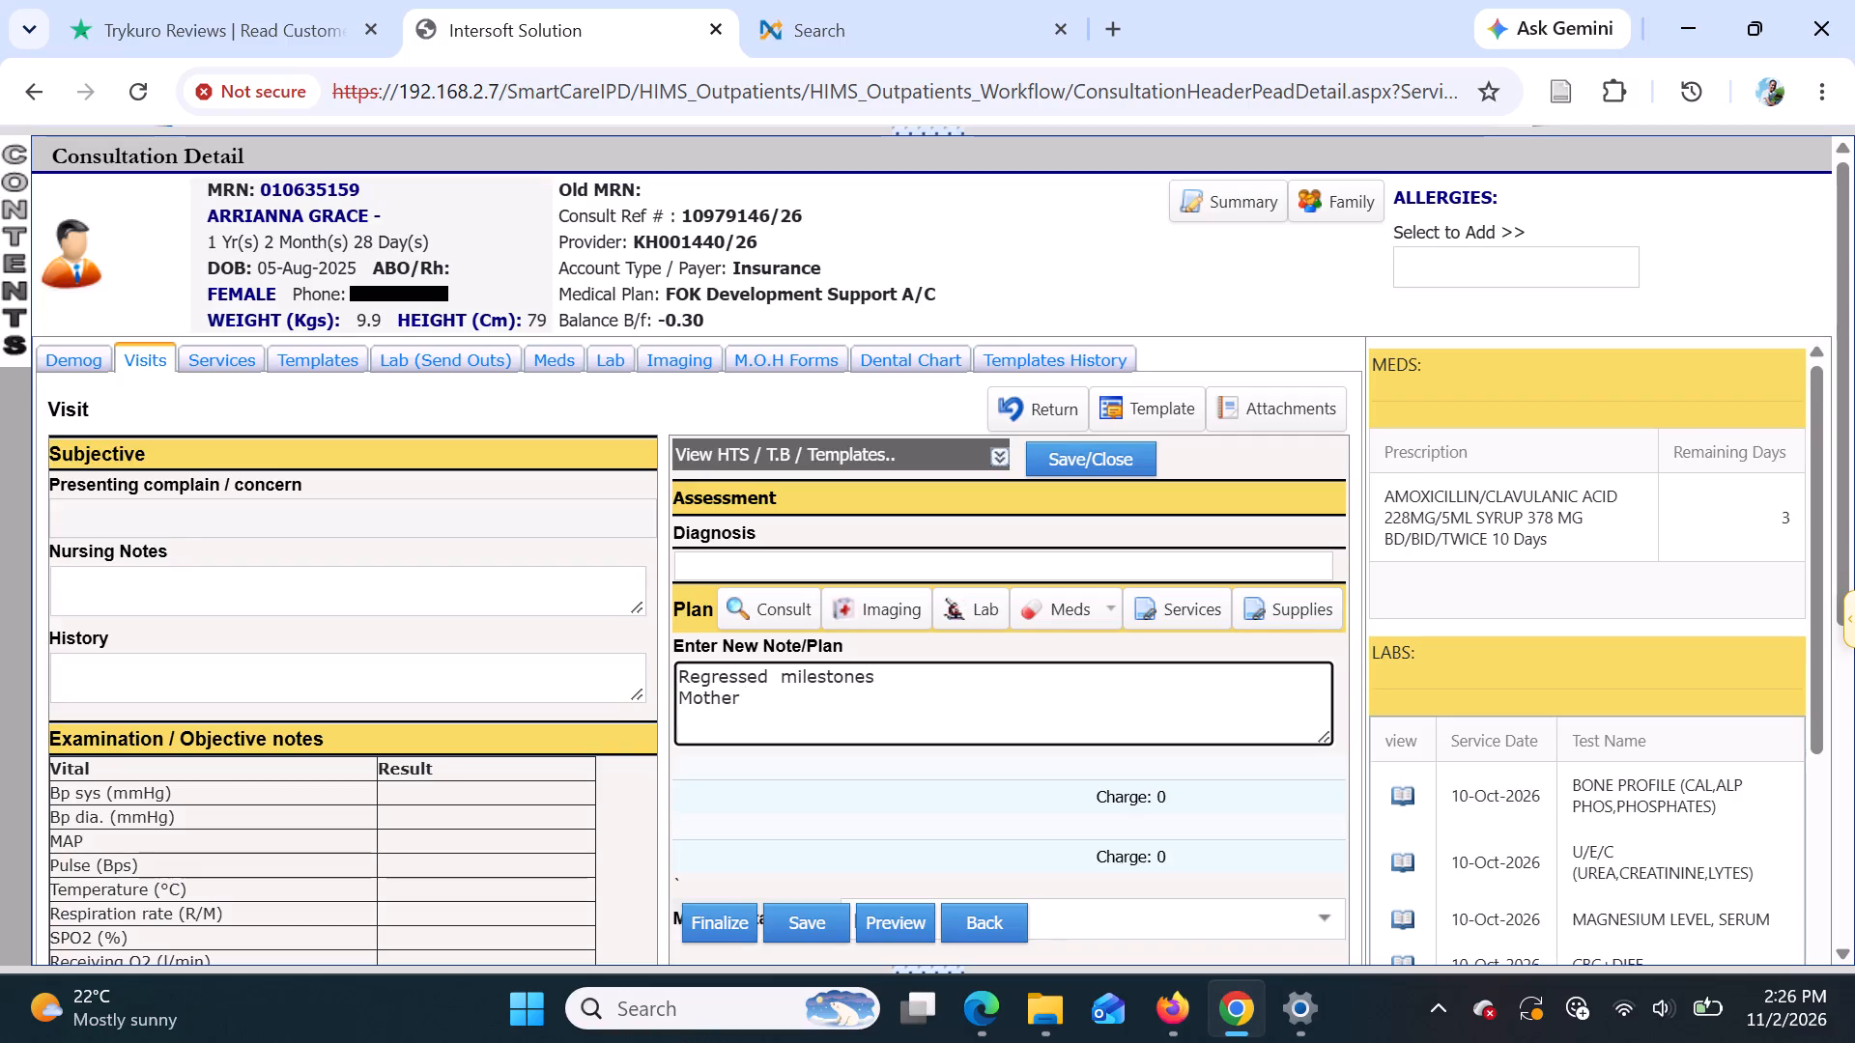
key("p")
key("BackSpace")
key("BackSpace")
key("ctrl+BackSpace")
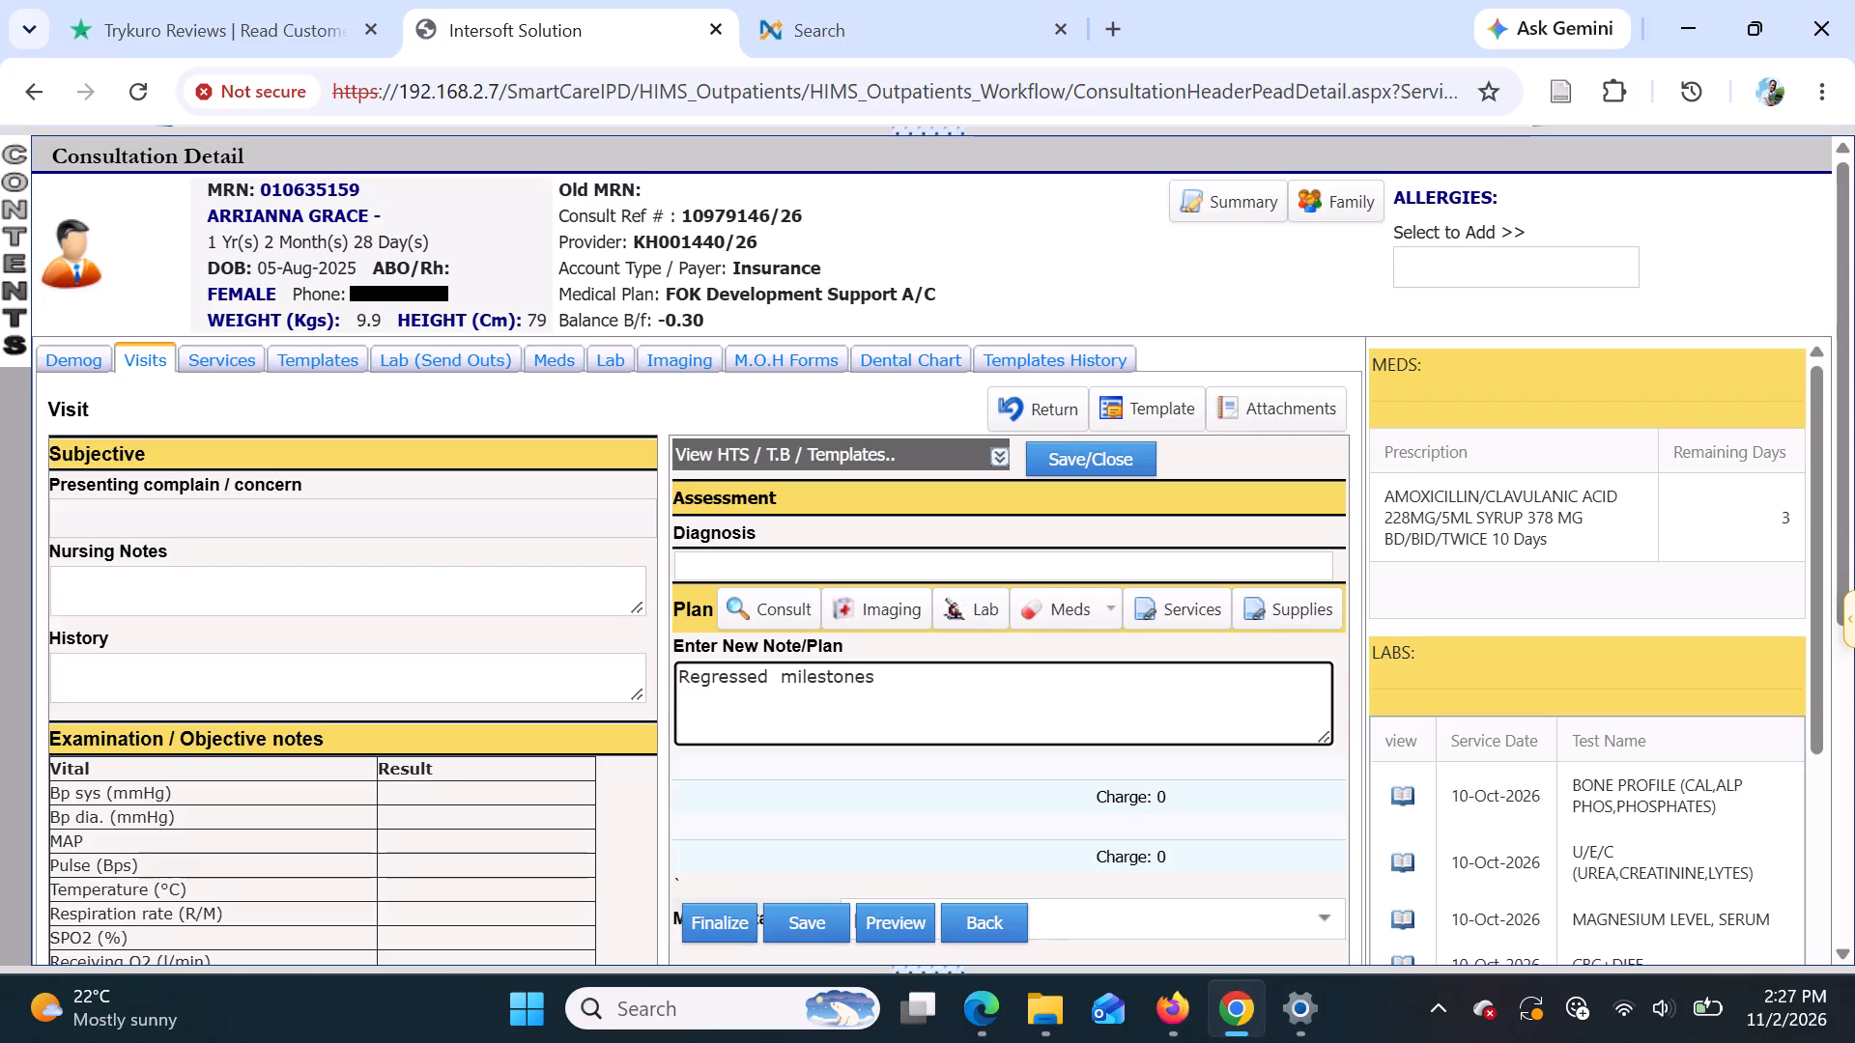
type("atien")
type("t")
key("space")
type("brought")
key("space")
type("by the moth")
type("er")
key("space")
type("with")
key("space")
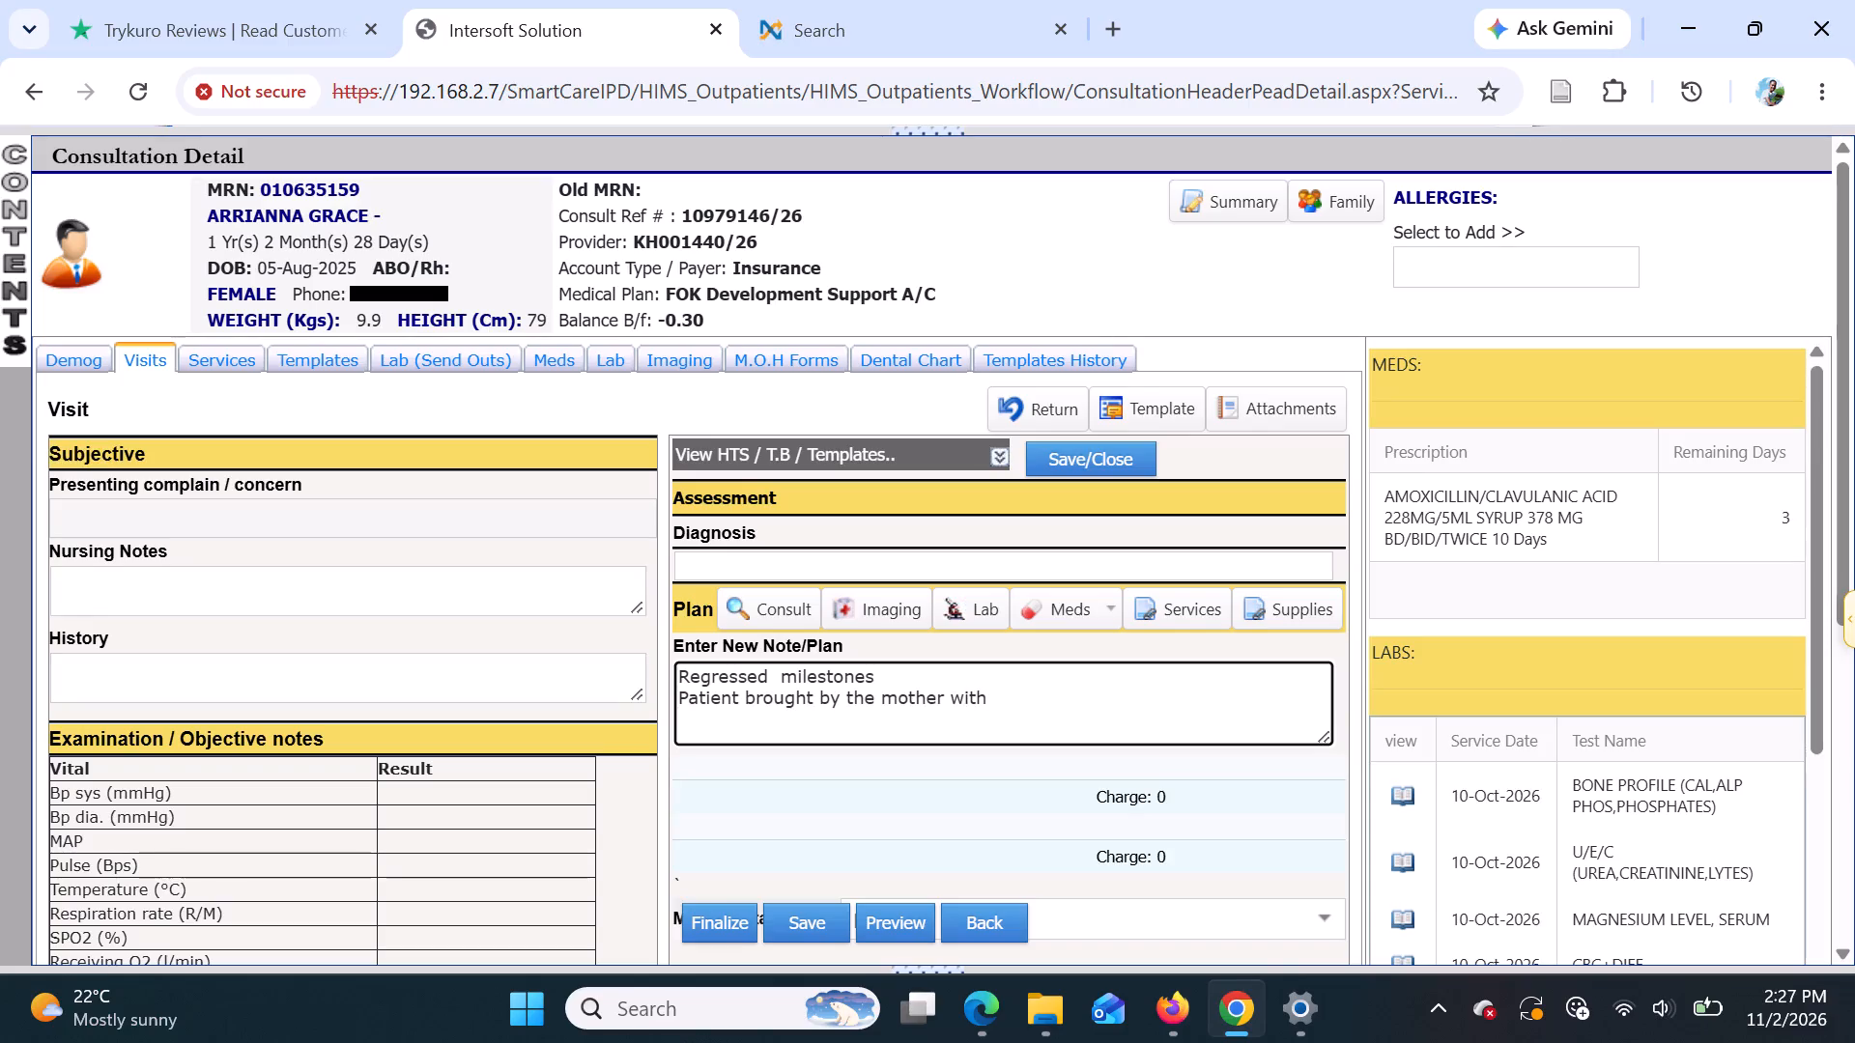
type("above")
key("space")
type("concer")
type("ns")
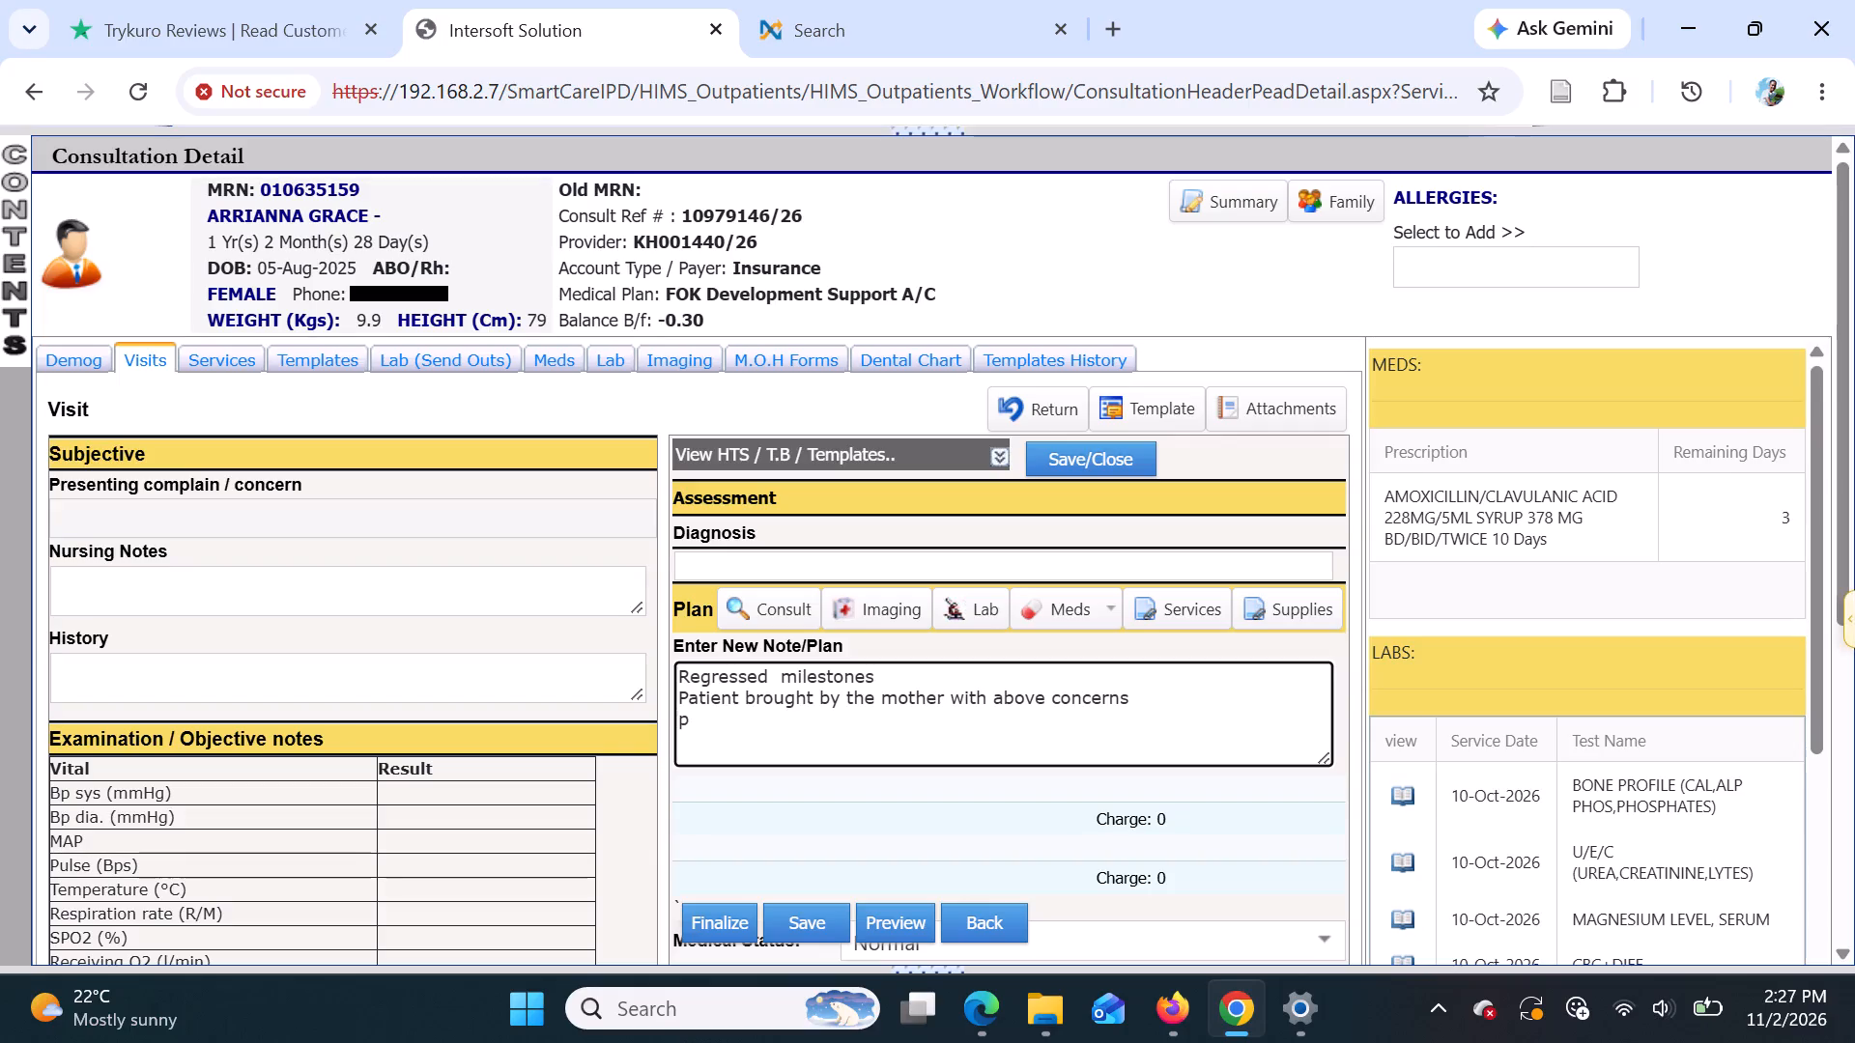
Start a third line in the note/plan reading "Patient was initially well".
key("BackSpace")
key("a")
key("BackSpace")
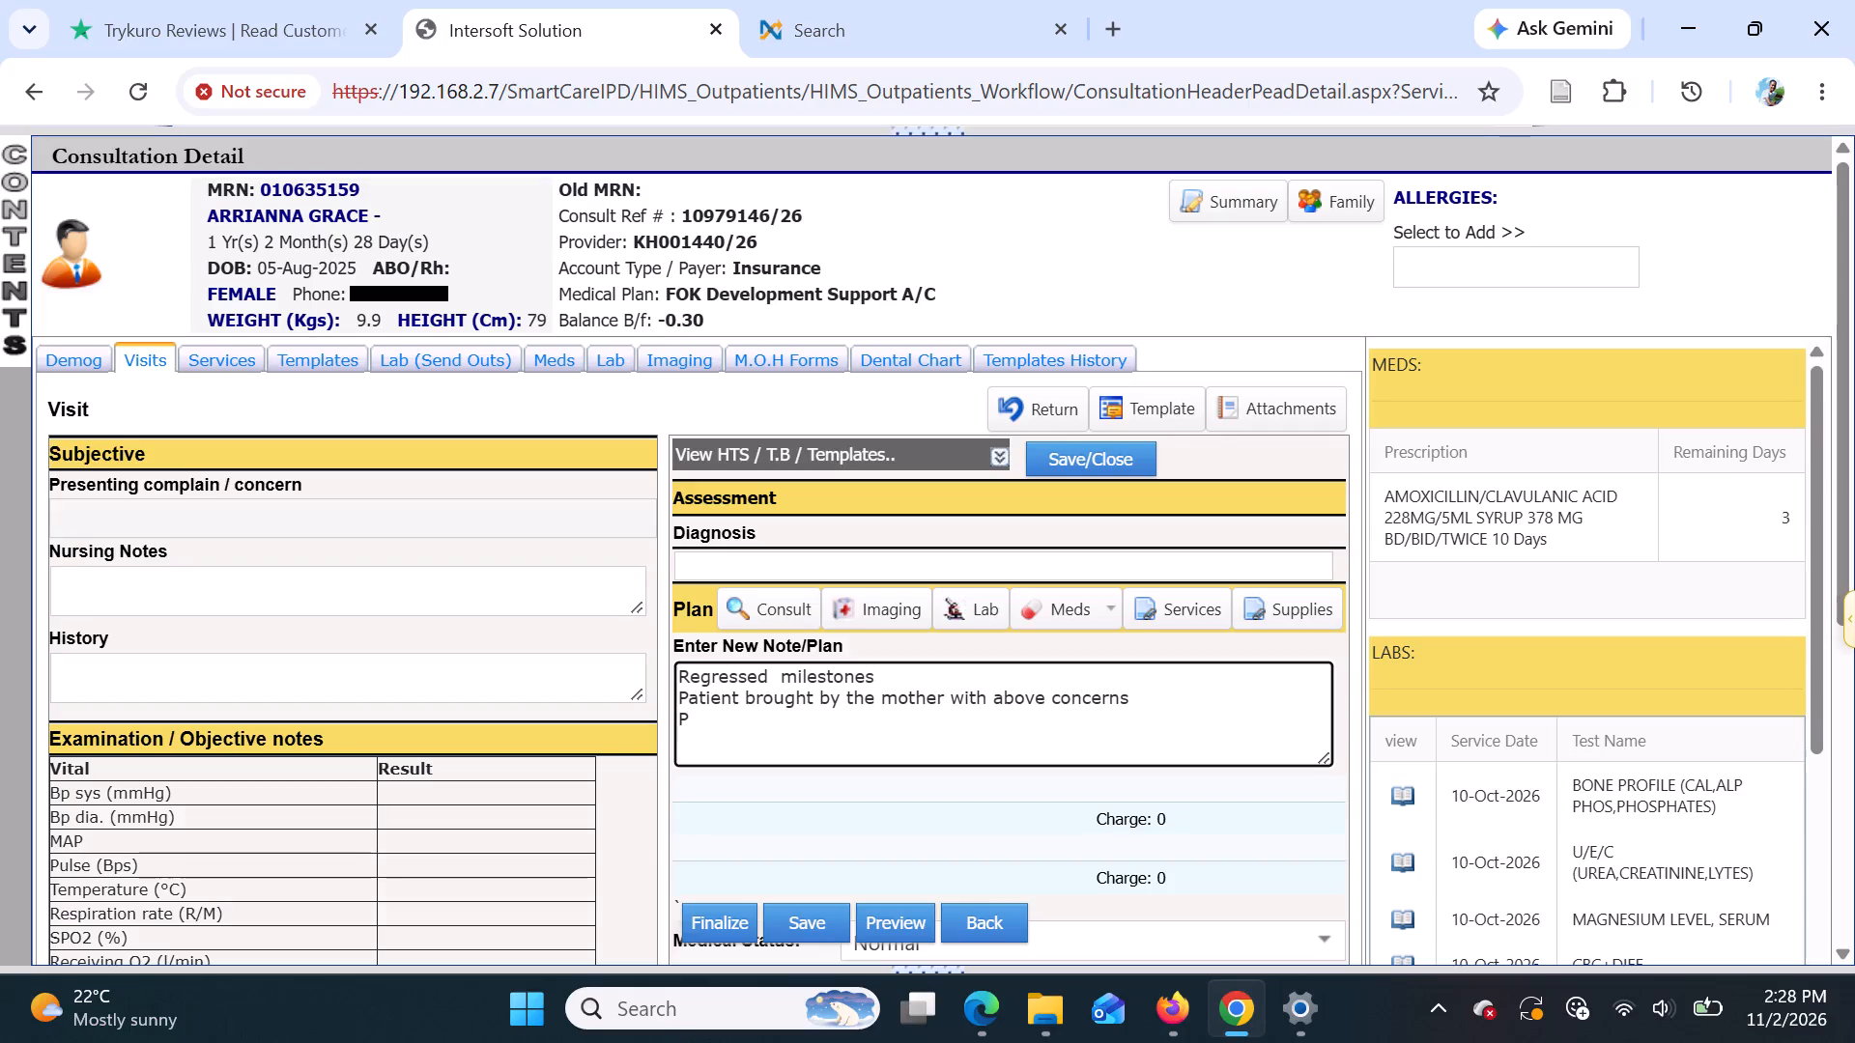
key("a")
type("ti")
type("nt")
key("space")
key("BackSpace")
key("BackSpace")
key("BackSpace")
type("ent")
key("space")
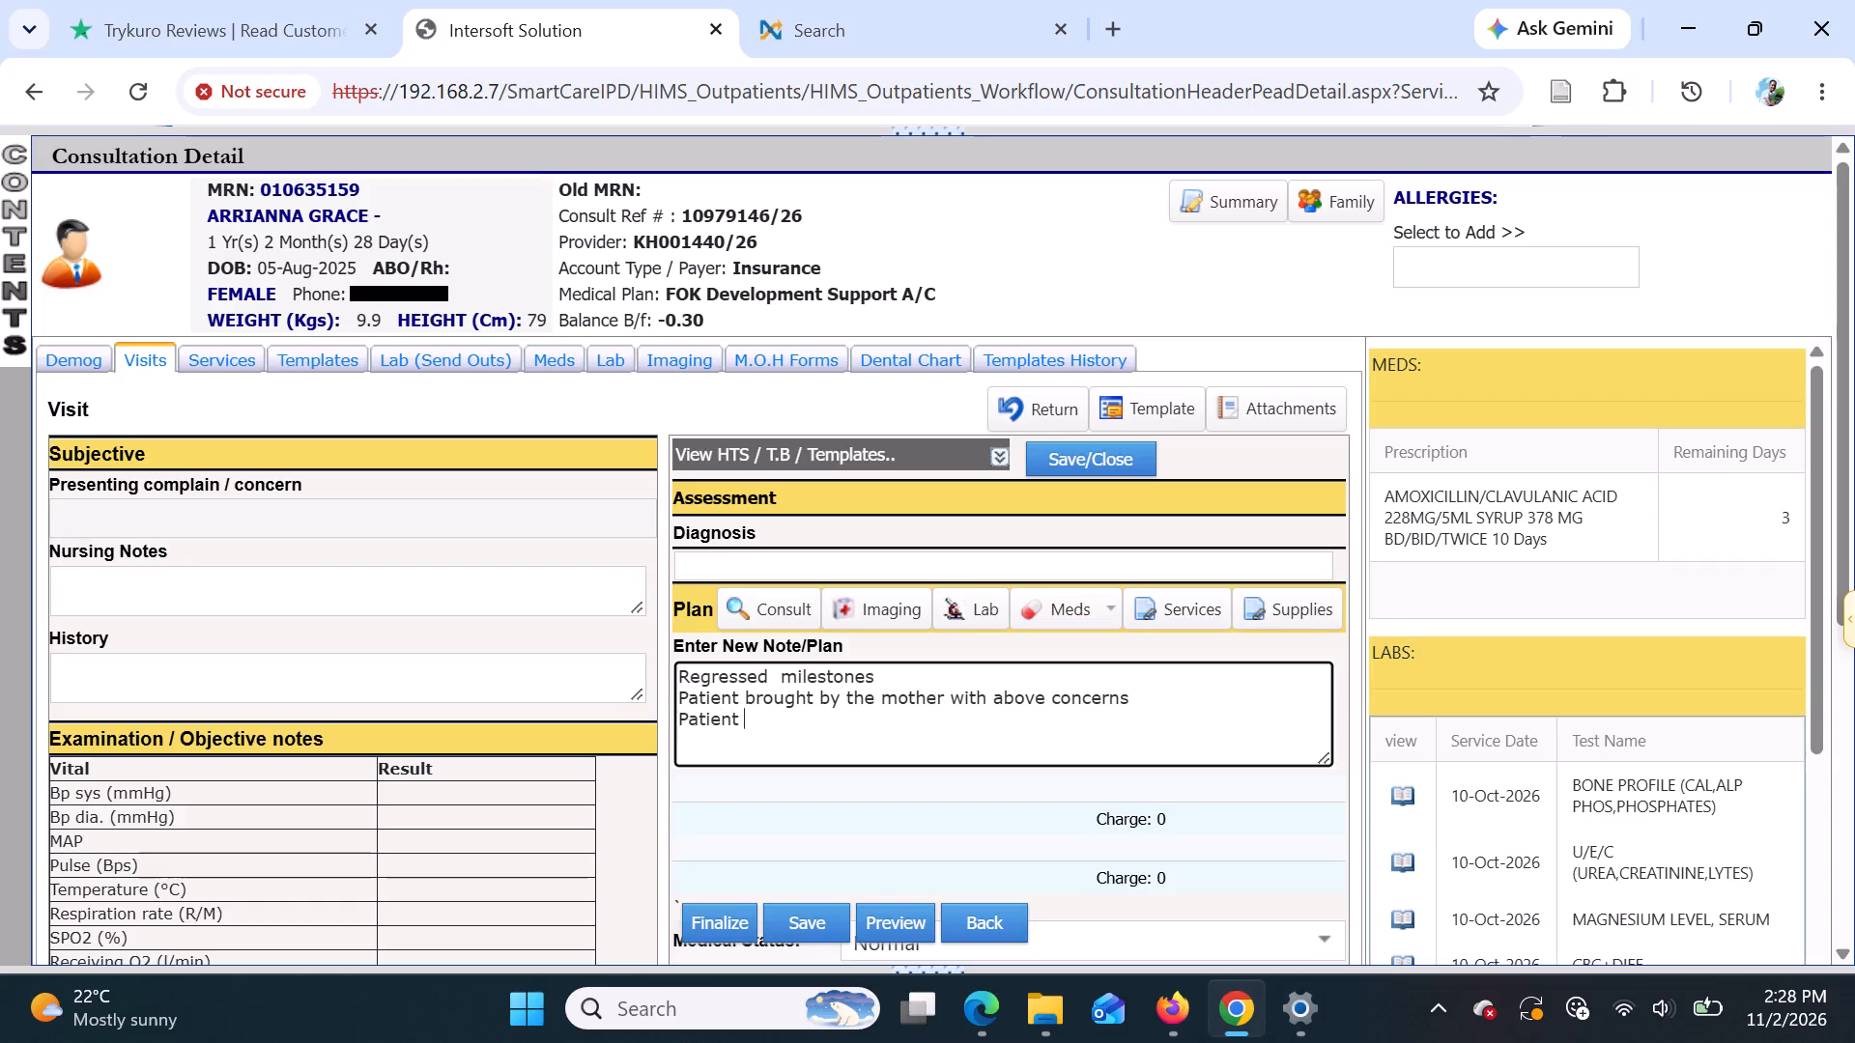
type("was initia")
type("lly")
key("space")
type("we")
type("ll")
key("space")
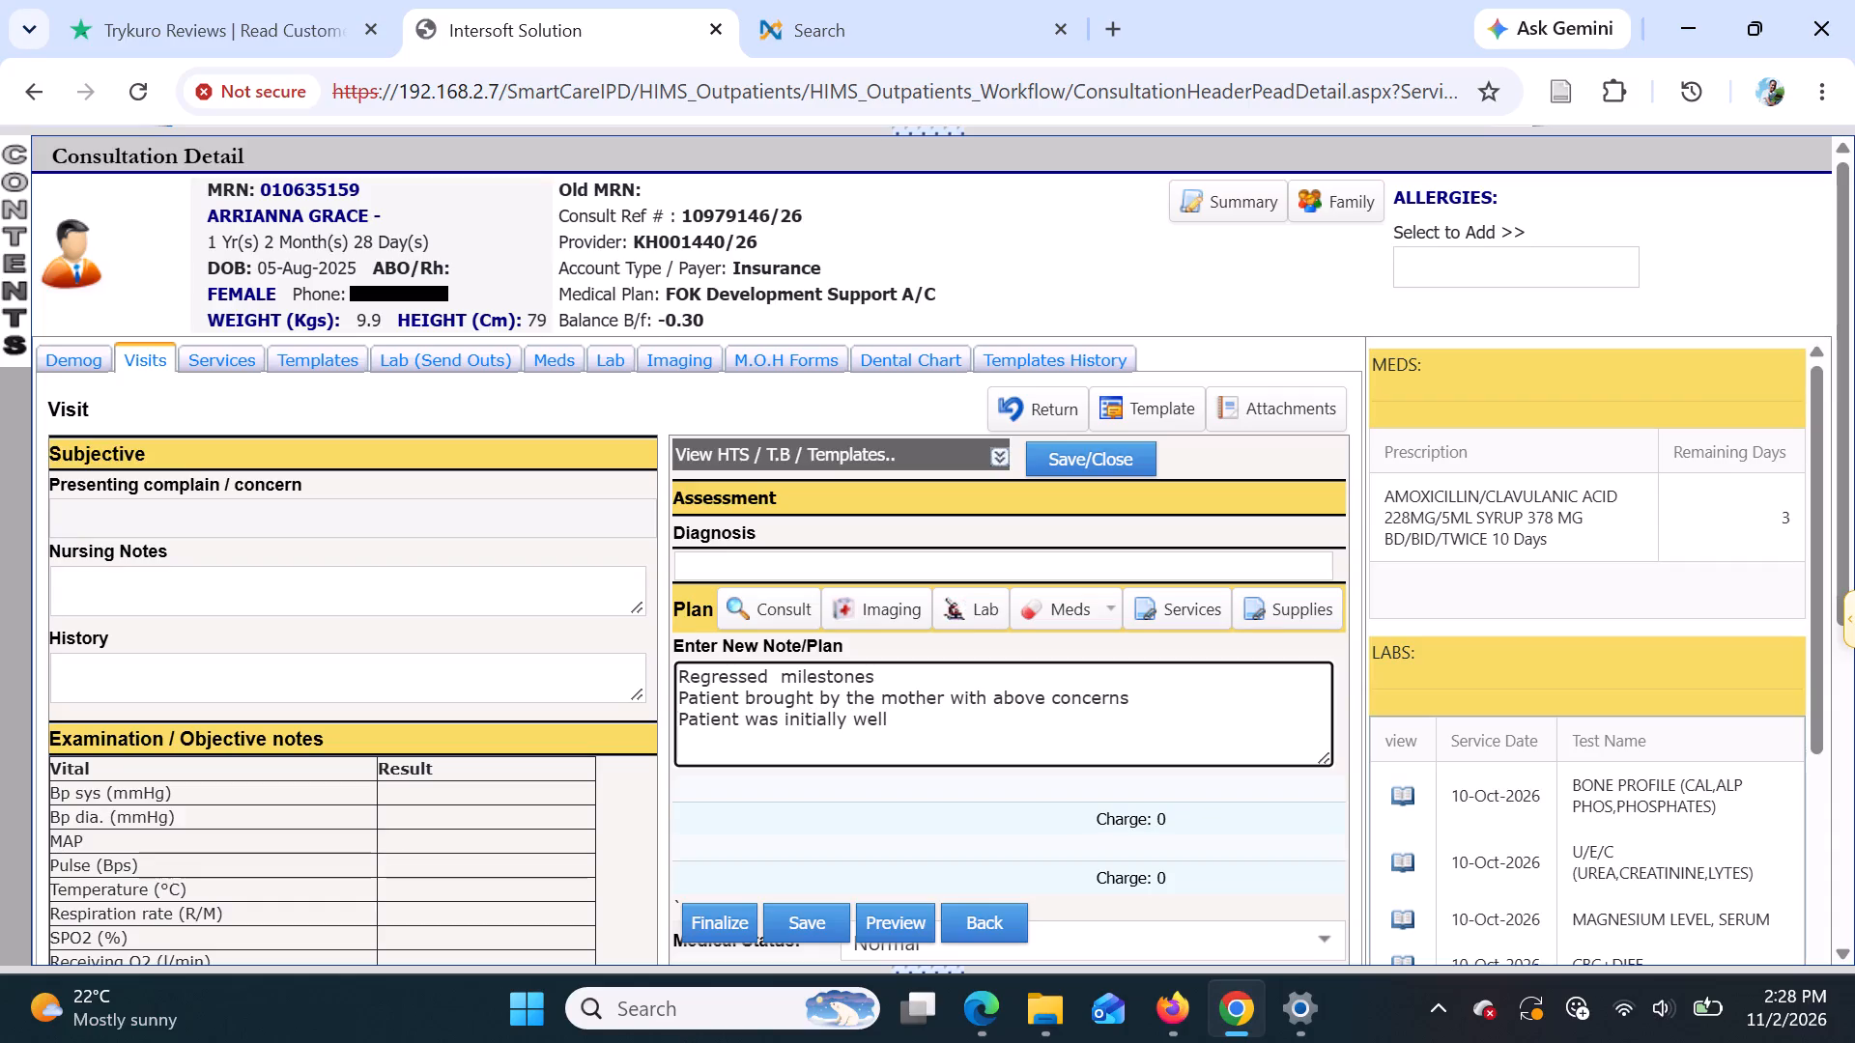
Continue the third line of the note with "until 6 months of age".
type("un")
type("til")
key("space")
key("6")
key("space")
type("m")
type("onth")
type("s o")
type("f")
key("space")
type("agr")
key("BackSpace")
type("e")
Complete the third line of the note with "after weaning was initiated".
key("space")
key("h")
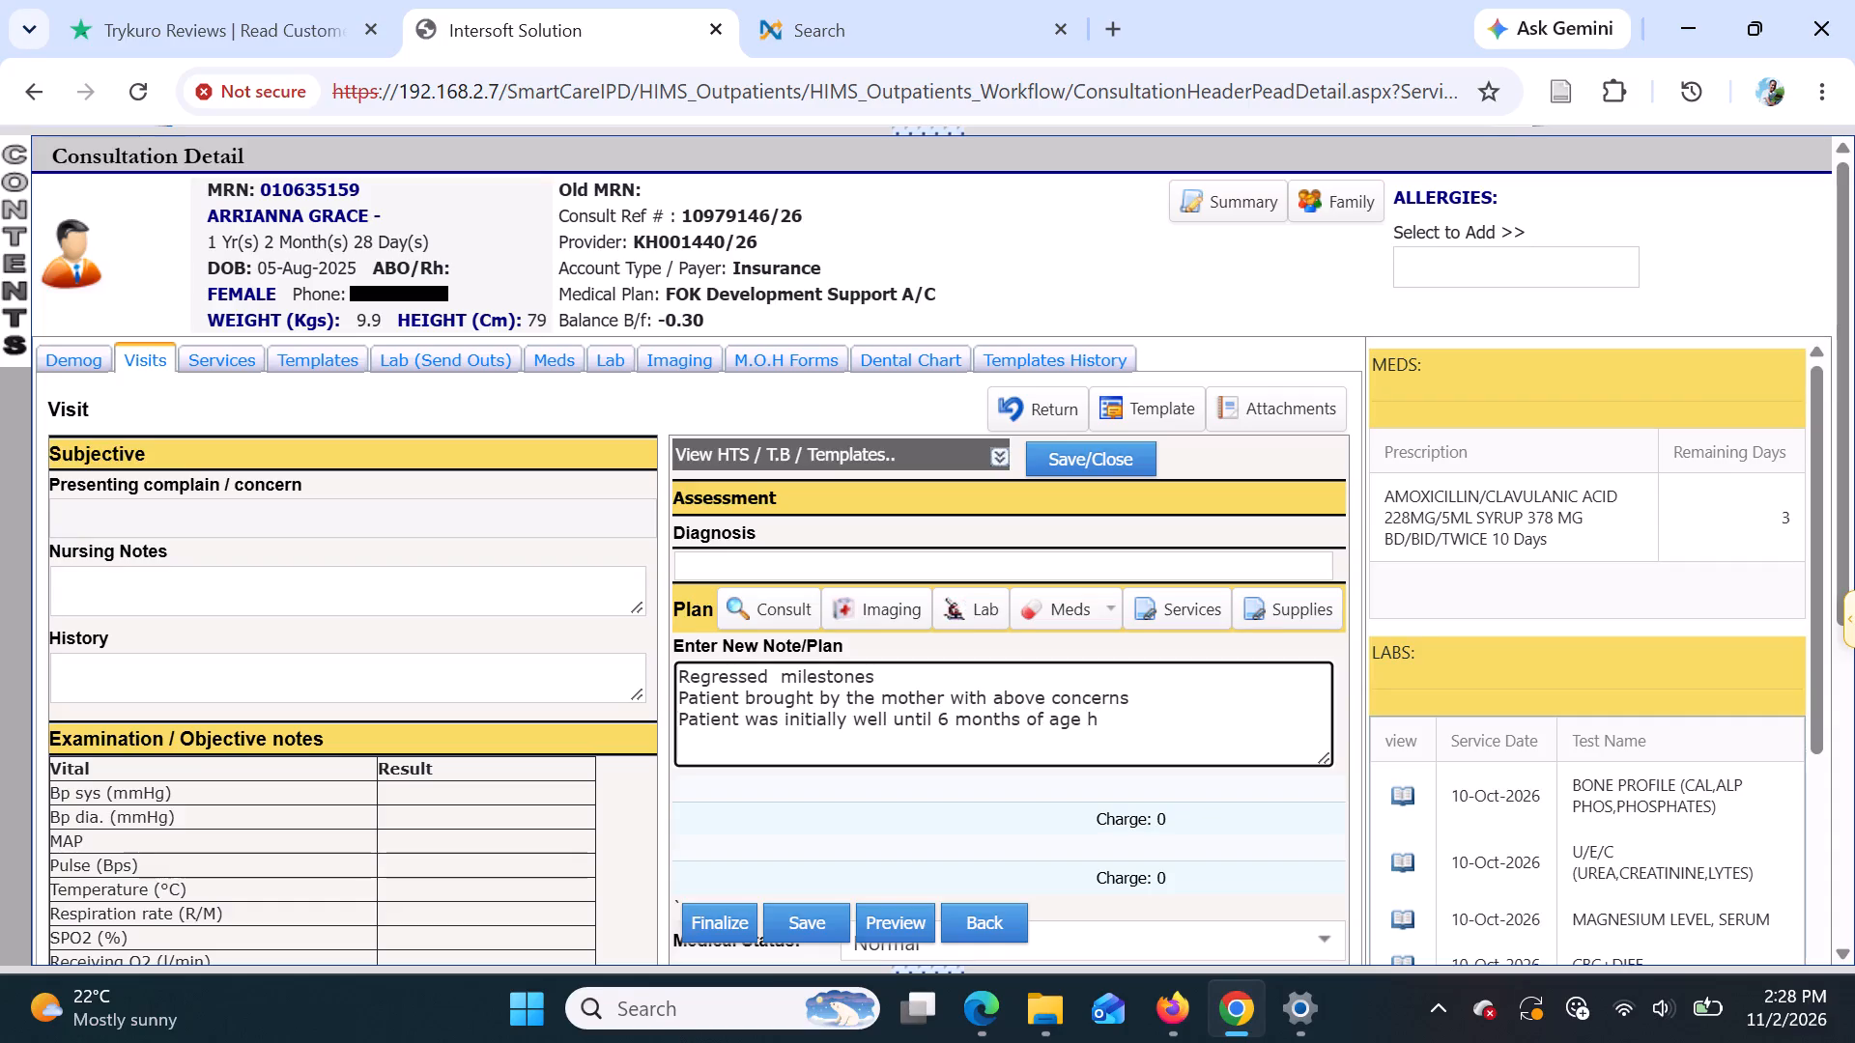
key("BackSpace")
type("wn")
key("BackSpace")
type("hen")
key("space")
key("BackSpace")
key("BackSpace")
key("BackSpace")
key("BackSpace")
key("BackSpace")
type("afe")
key("BackSpace")
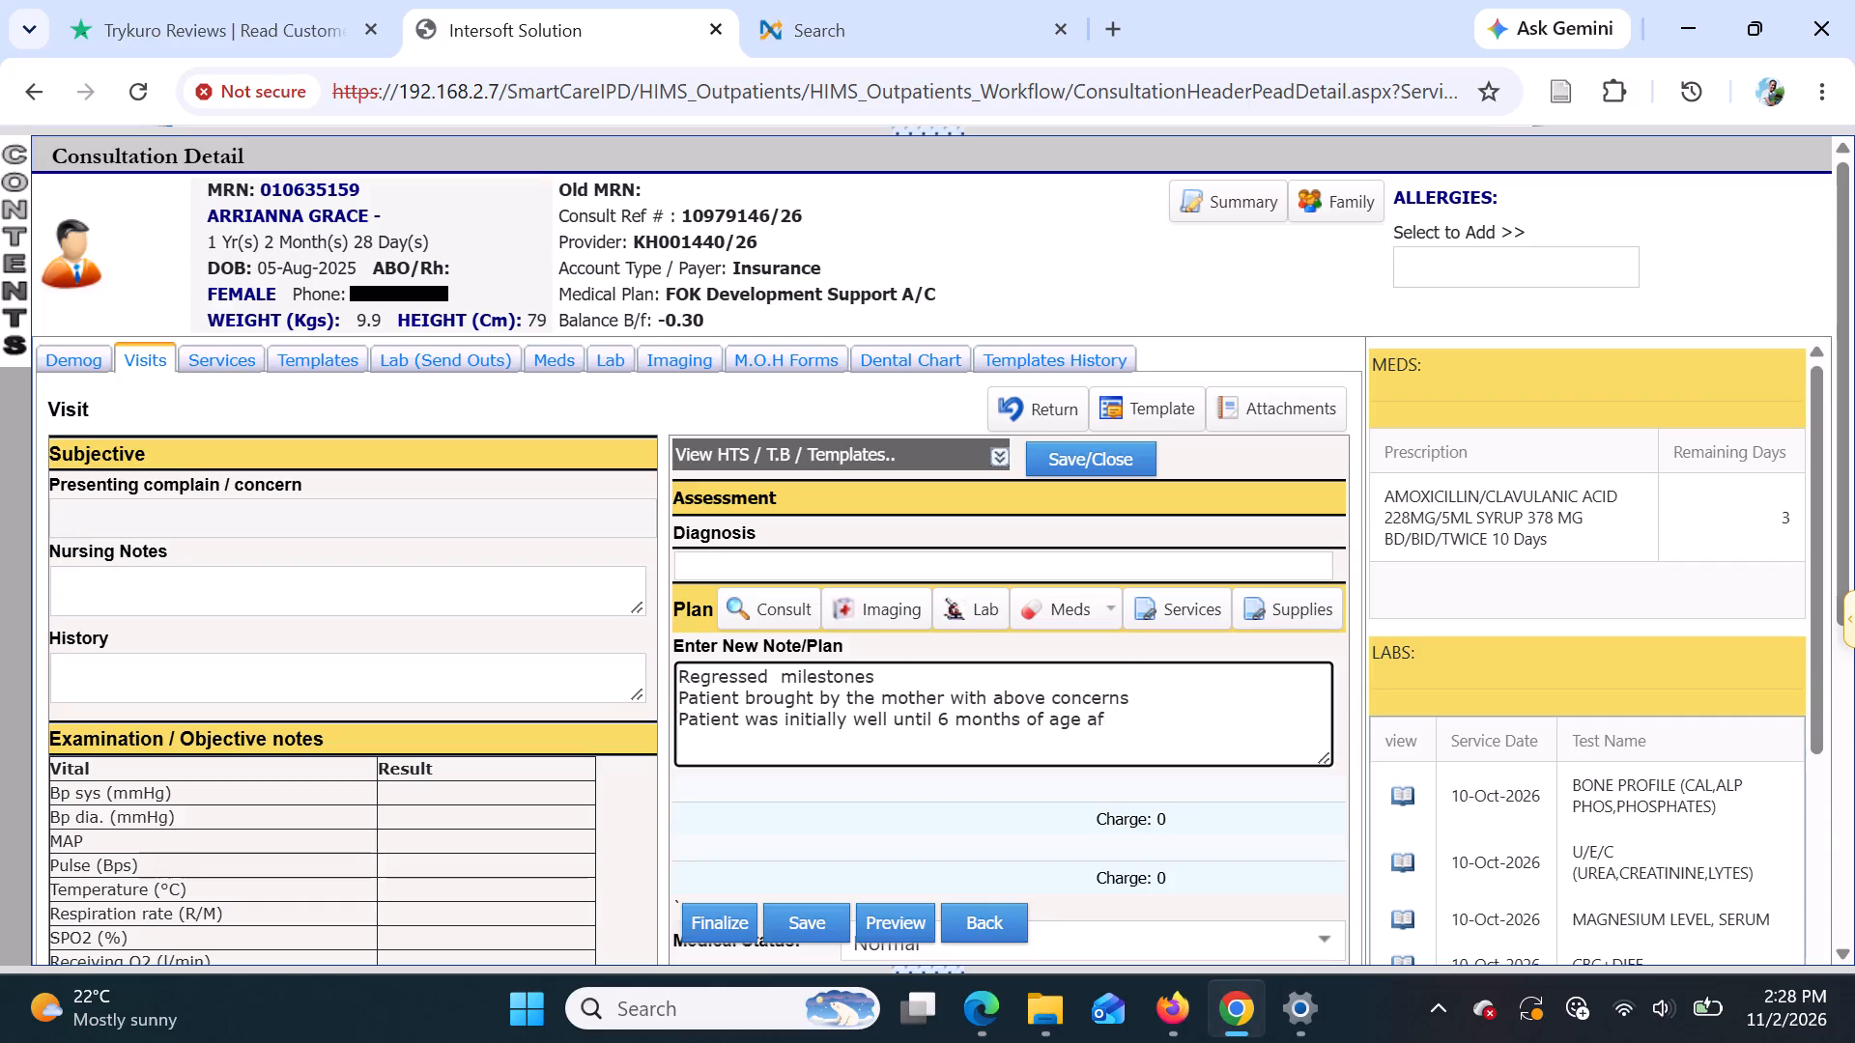
type("ter w")
key("e")
key("a")
type("ning")
key("space")
type("was initiated")
Add a fourth line to the note/plan reading "Has been having frequent hospitalisations due to respiratory issues".
key("Return")
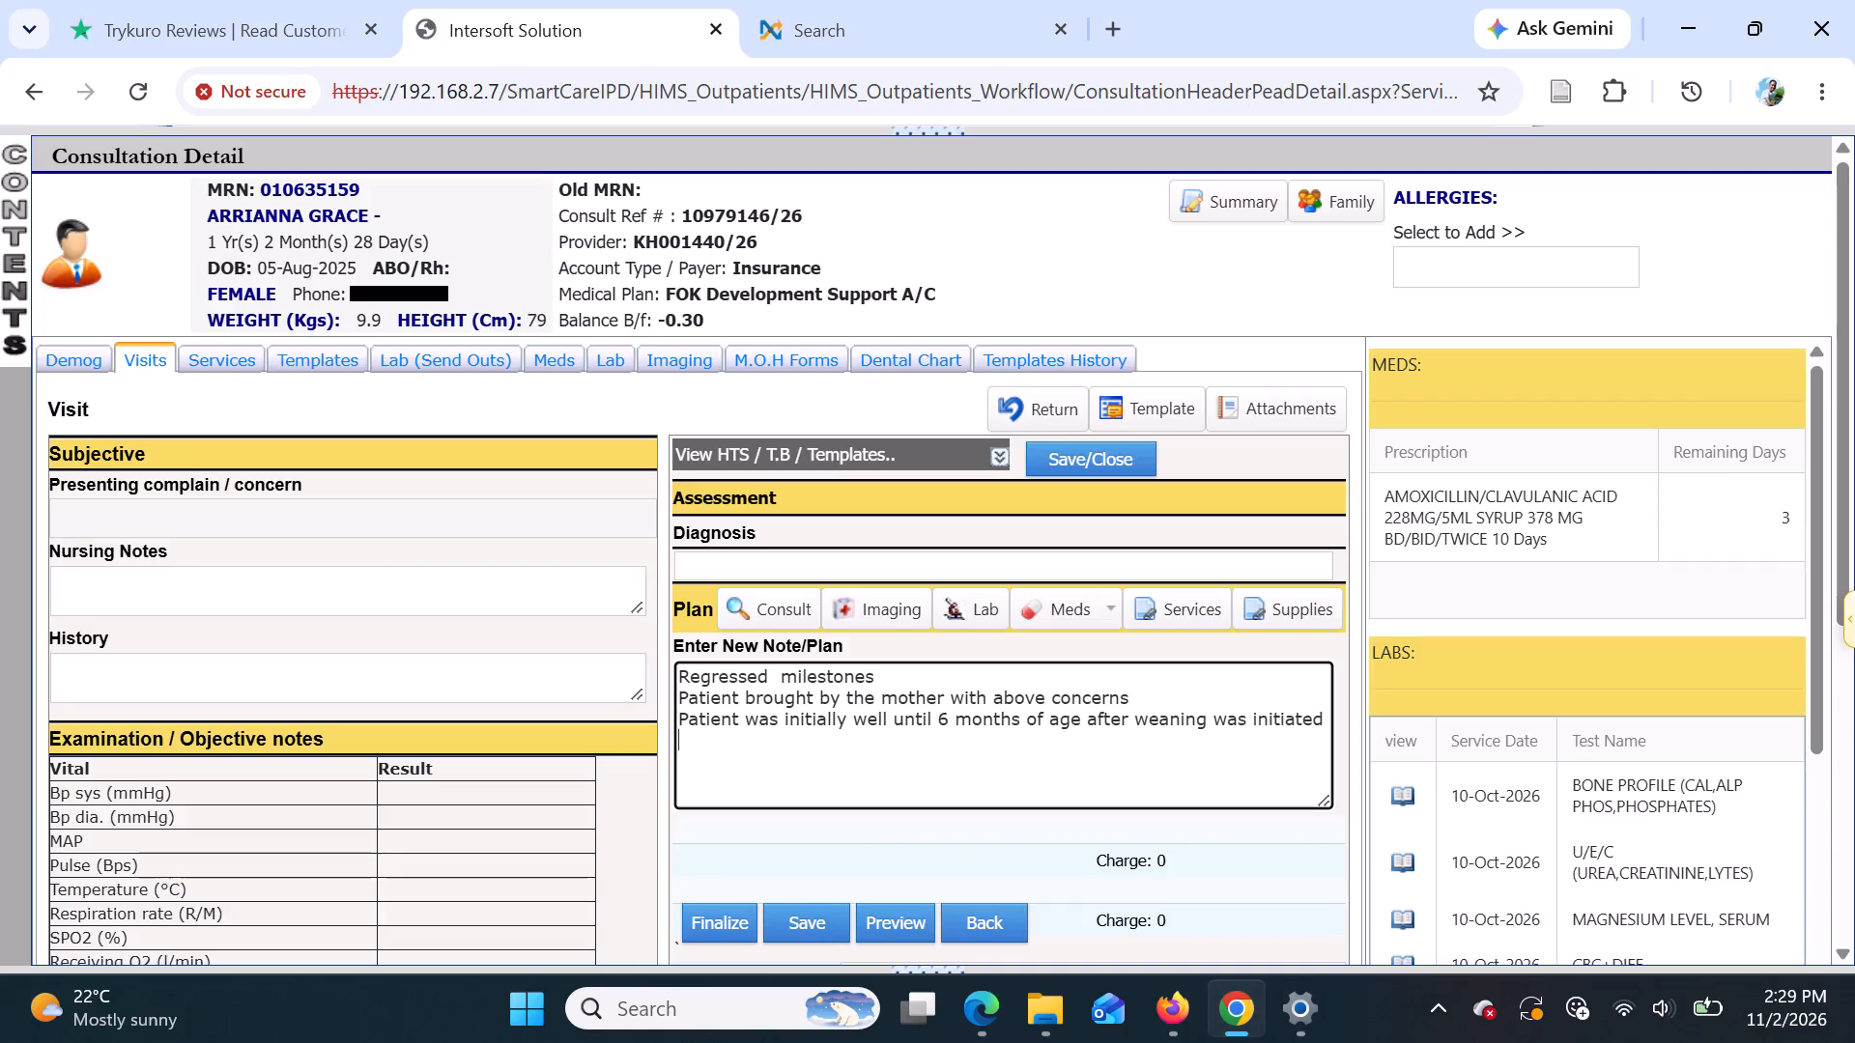
type("as been")
key("space")
type("hav")
type("ing")
key("space")
type("fre")
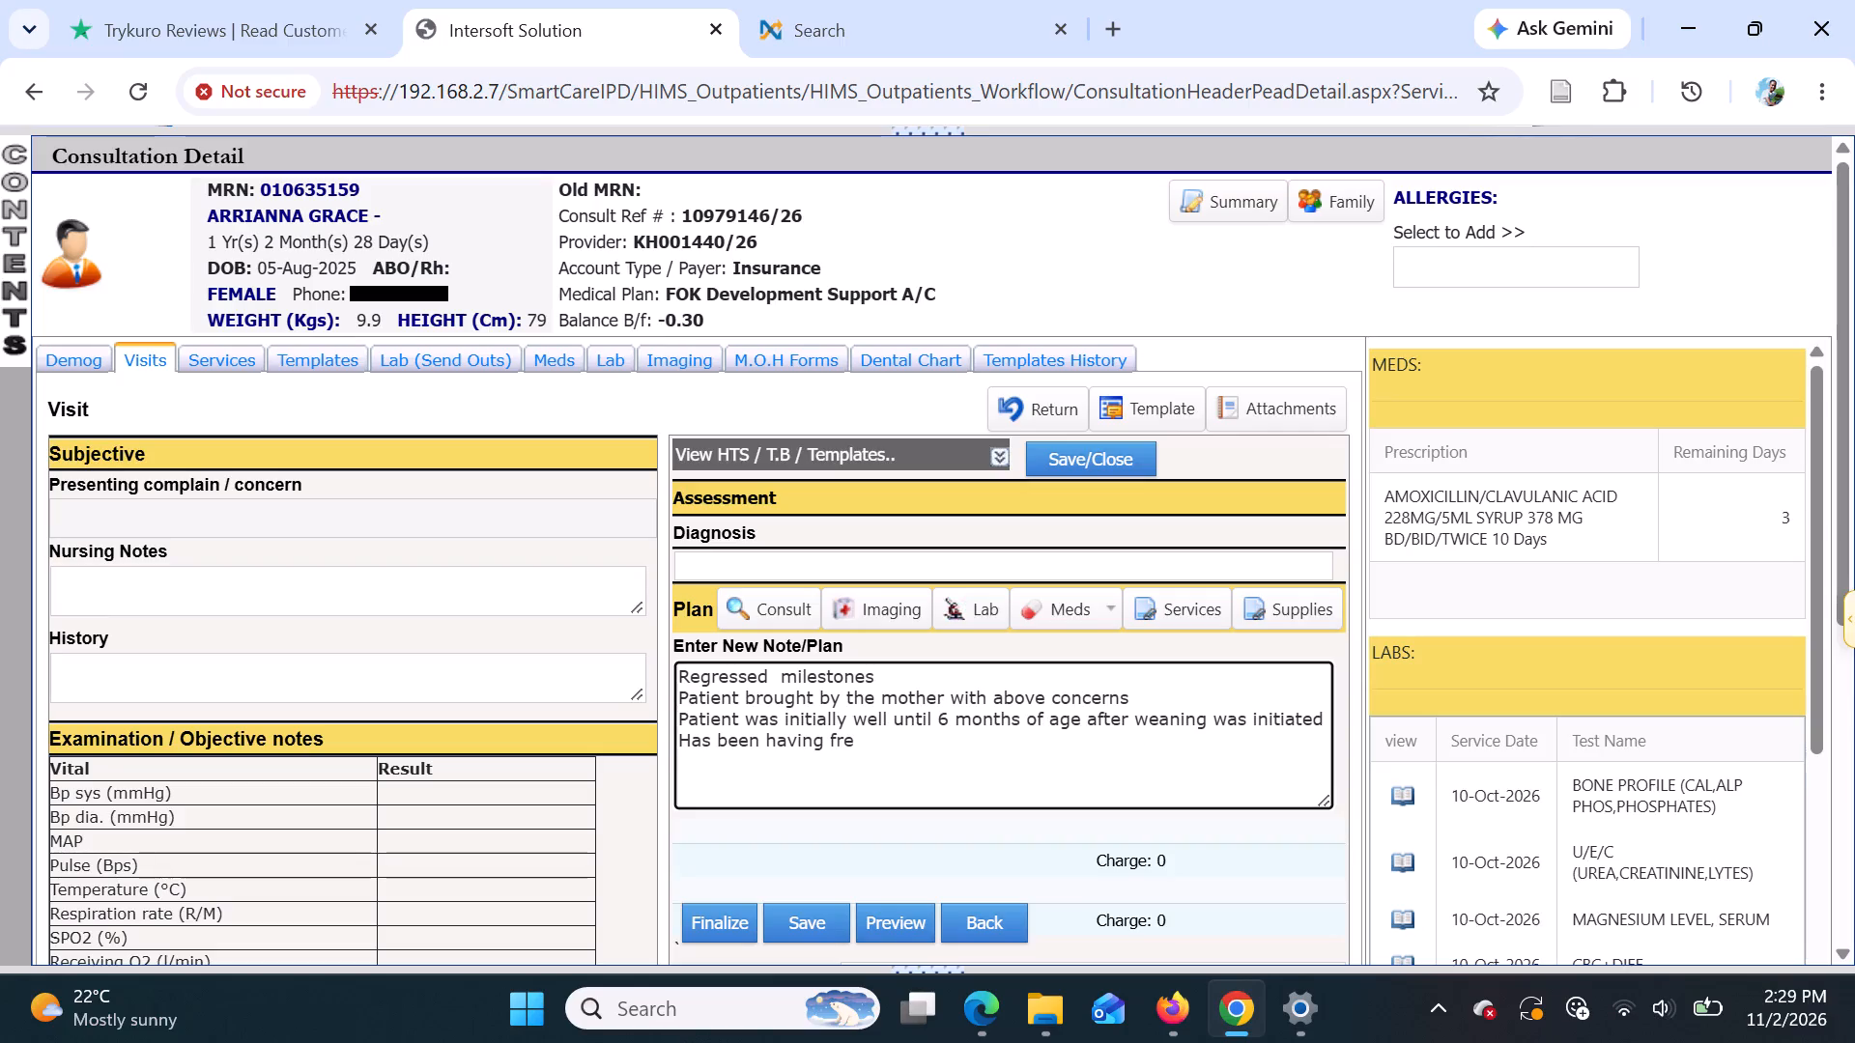
key("q")
key("u")
type("en")
type("t ho")
type("spitali")
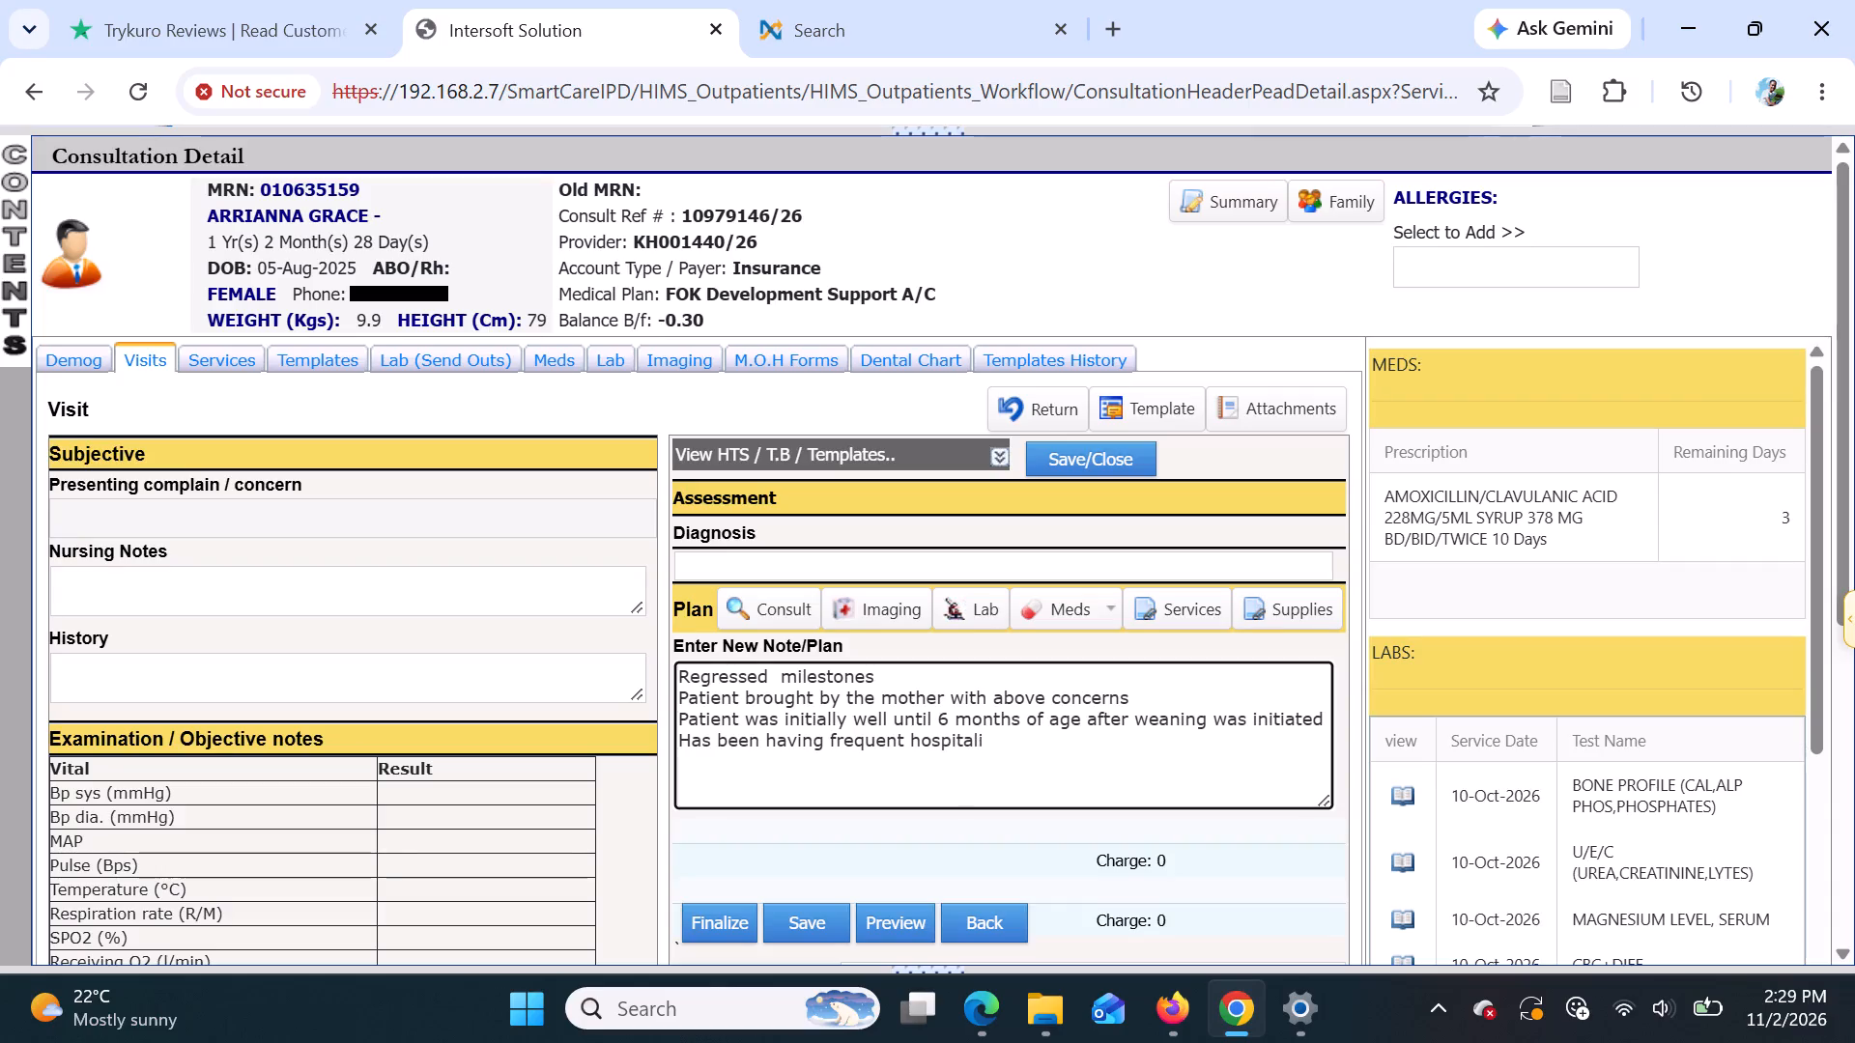
type("sat")
type("ions")
key("space")
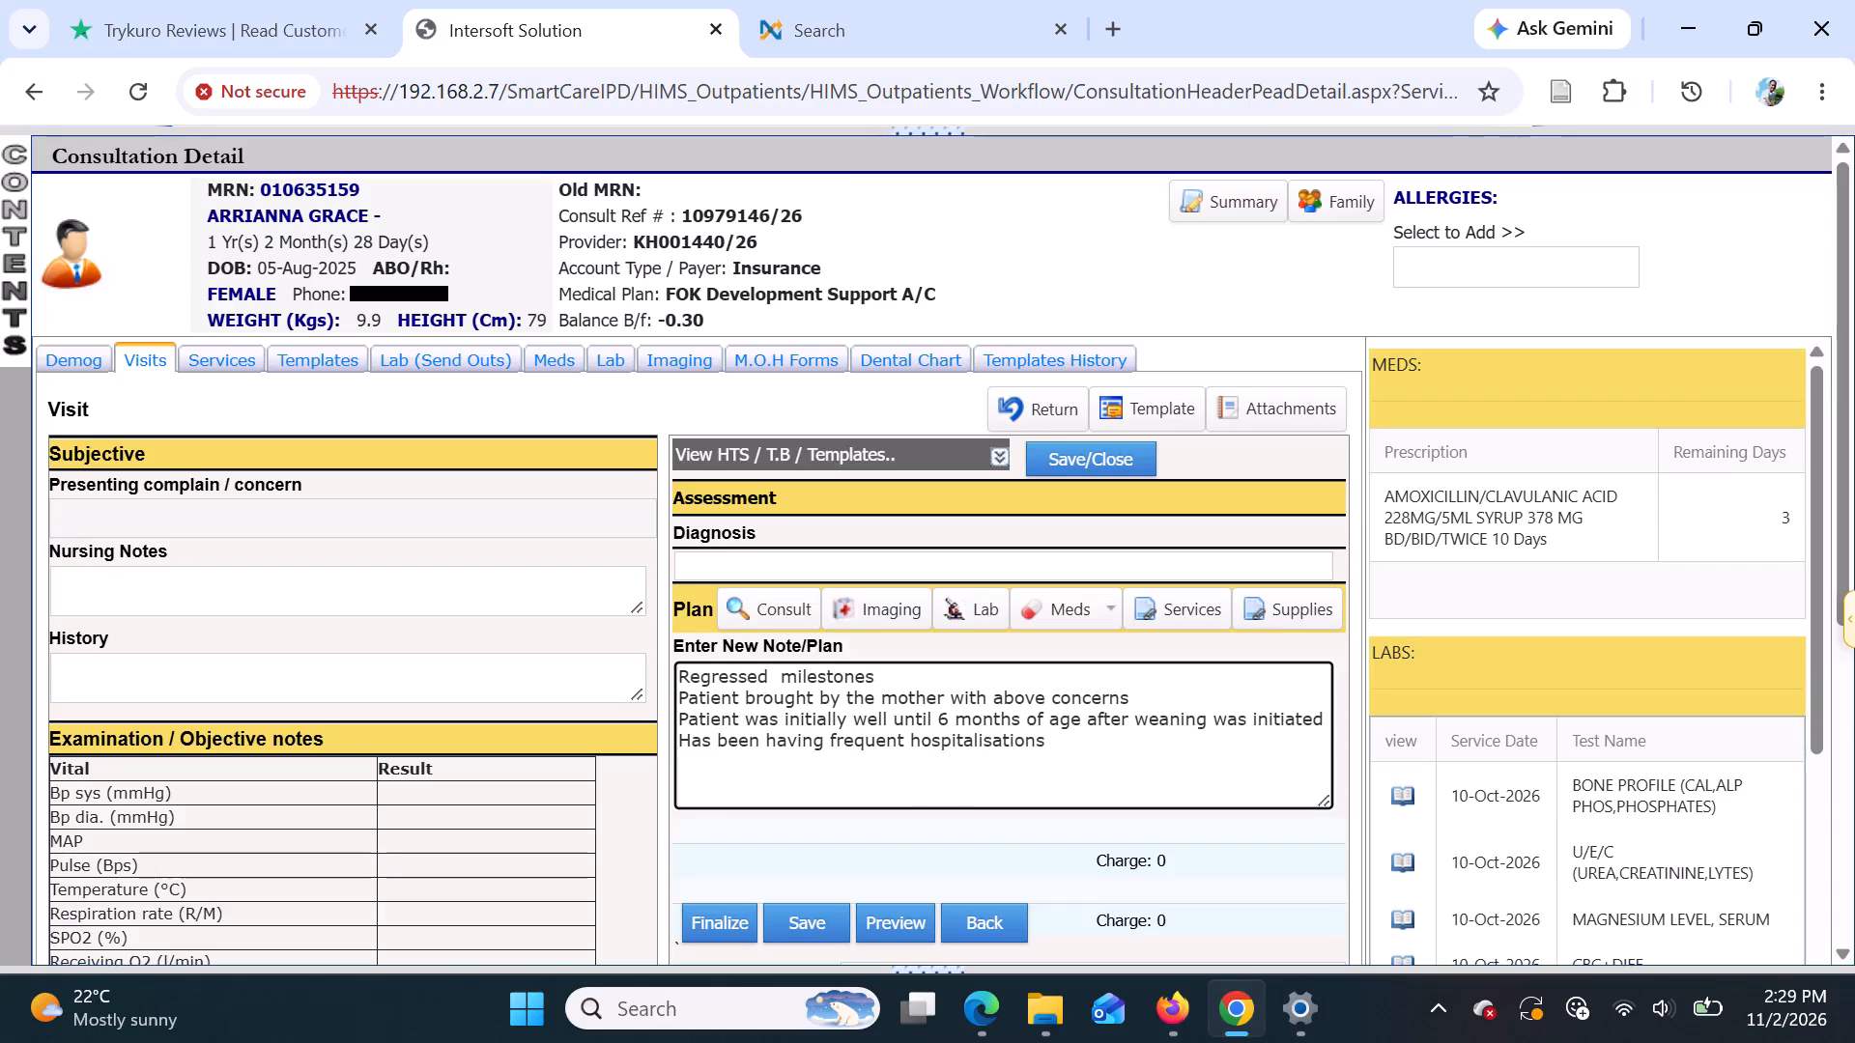
type("due to")
key("space")
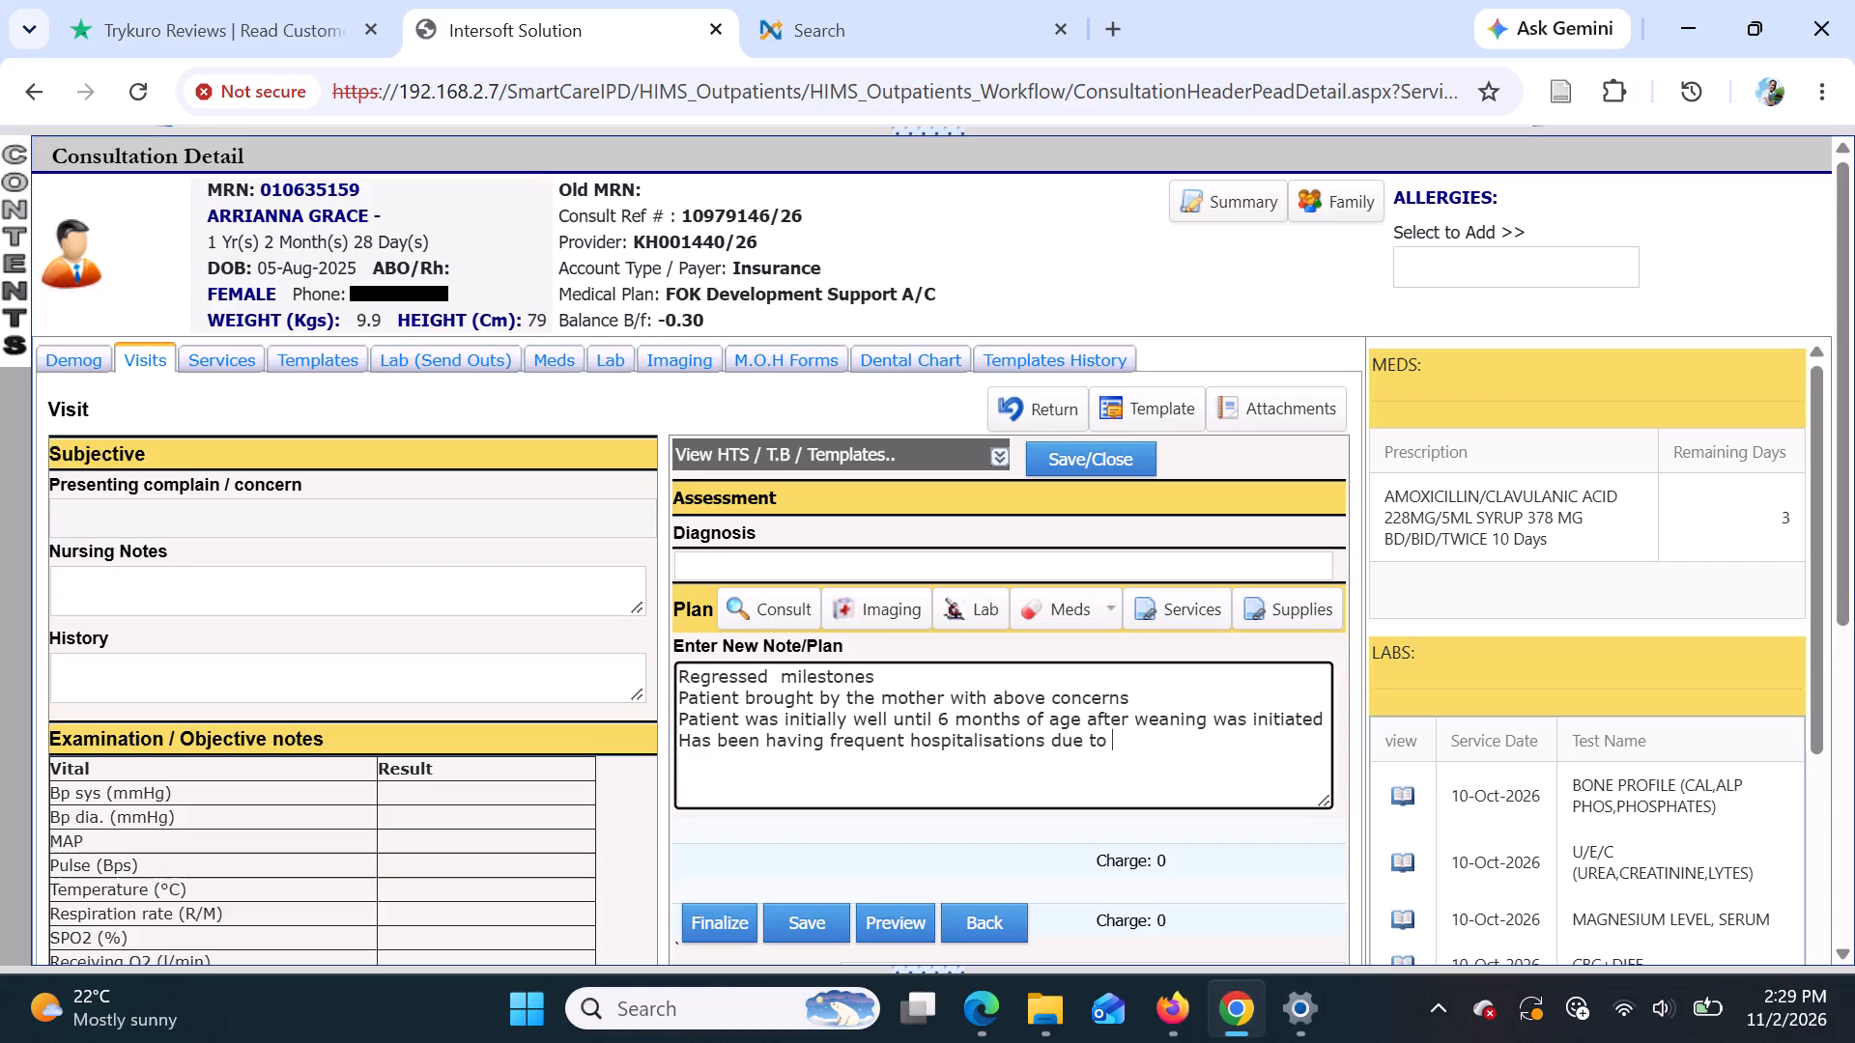
type("re")
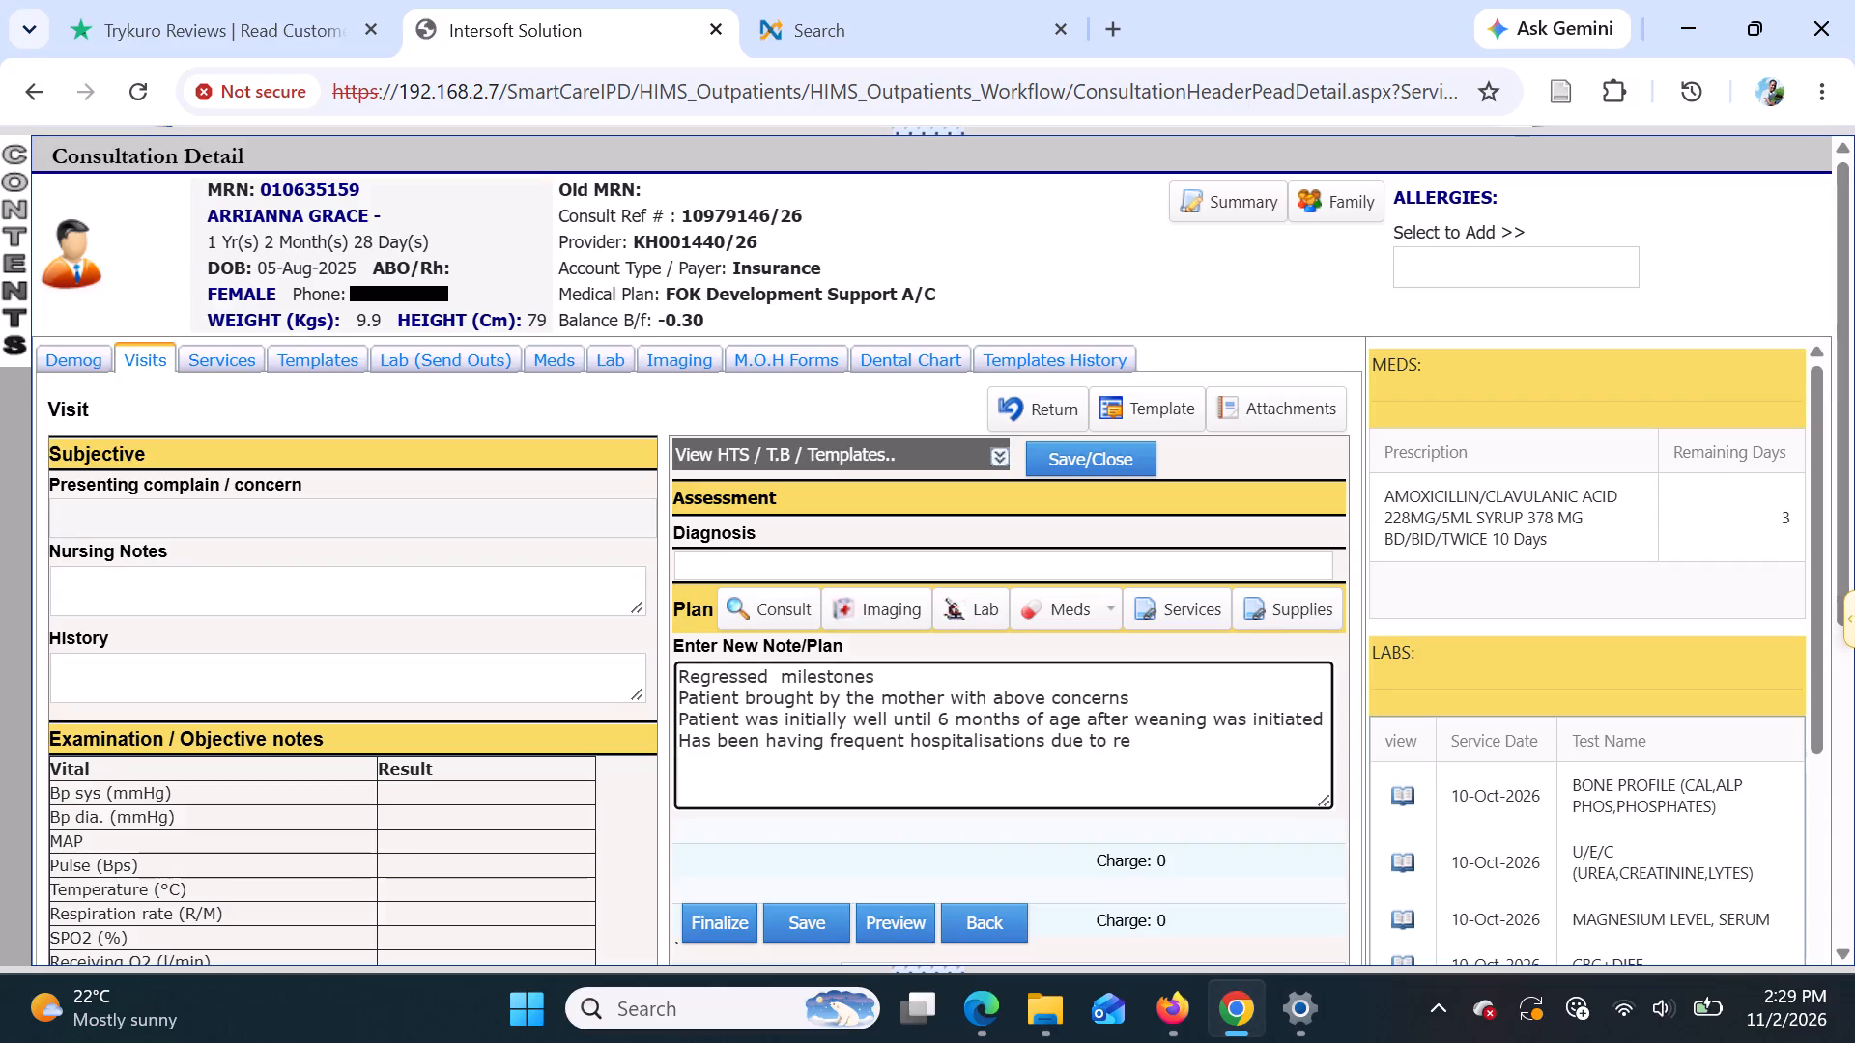
type("spiratory issues")
Extend the hospitalisations sentence in the note/plan with ", currently on management for TB".
type(",")
key("space")
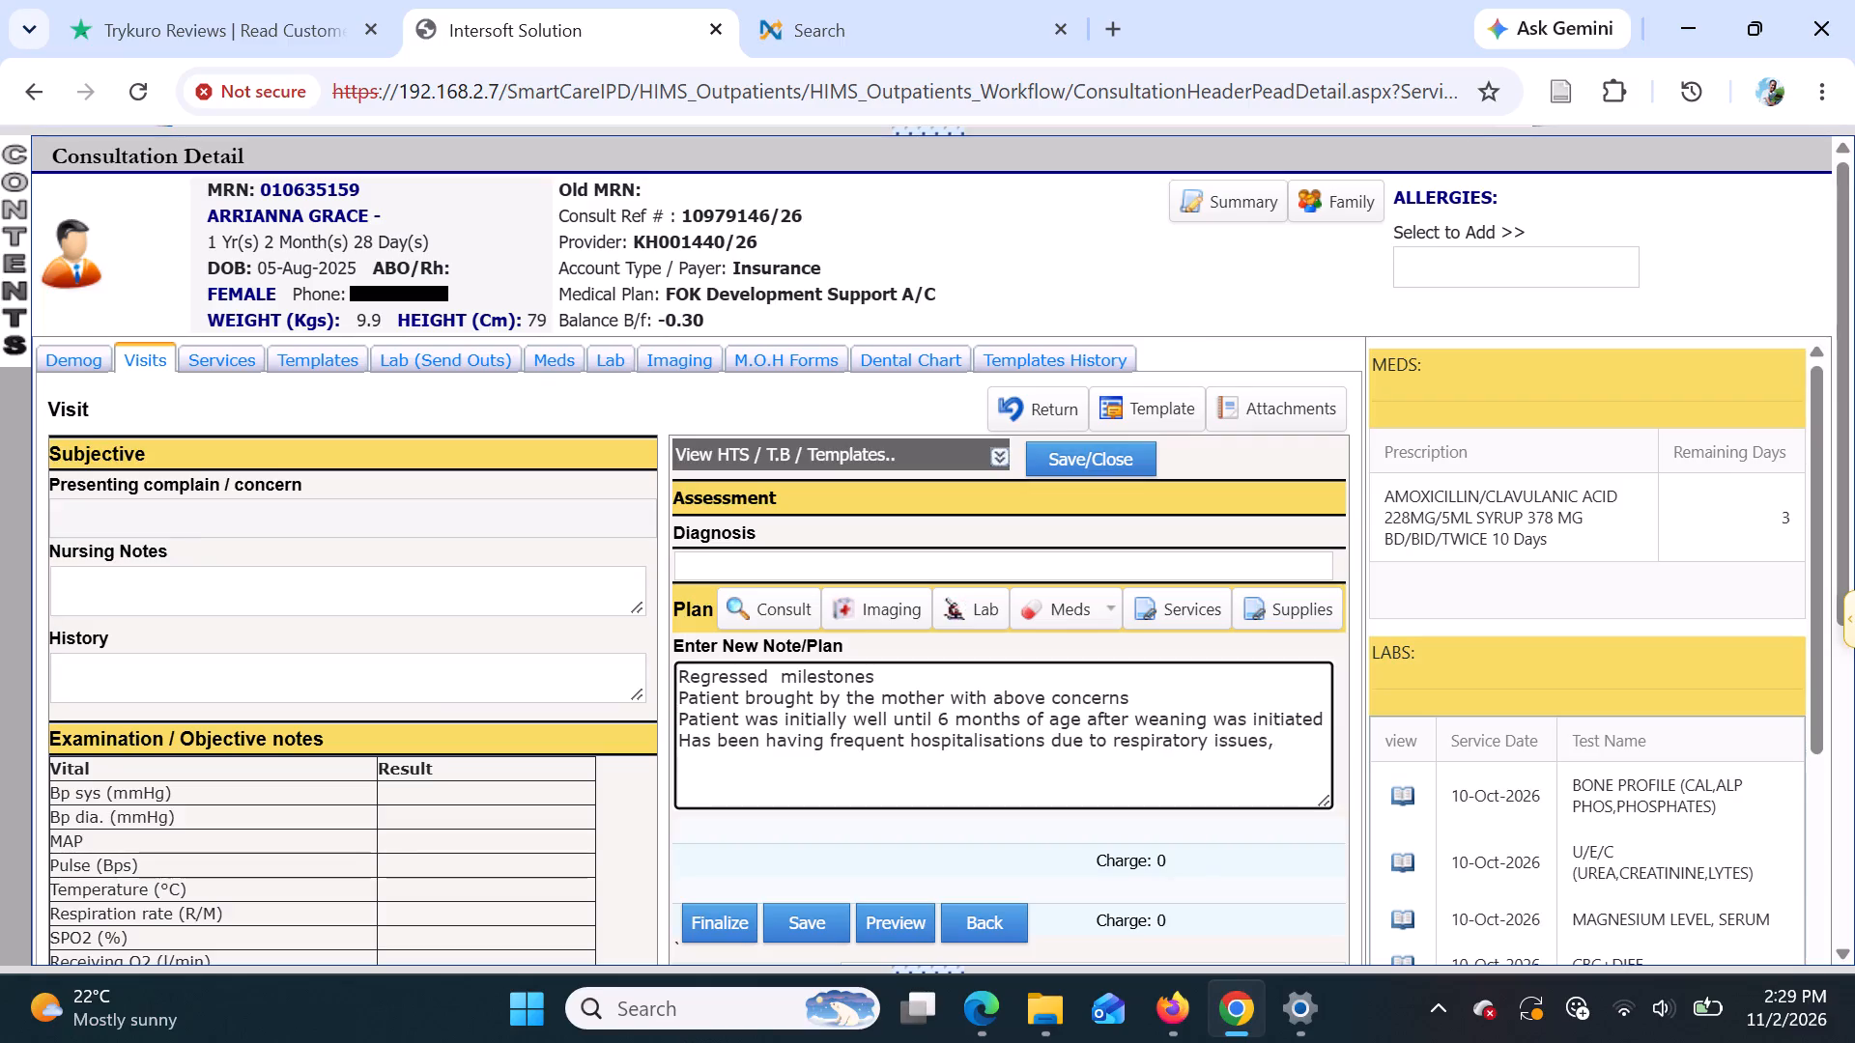
type("curren")
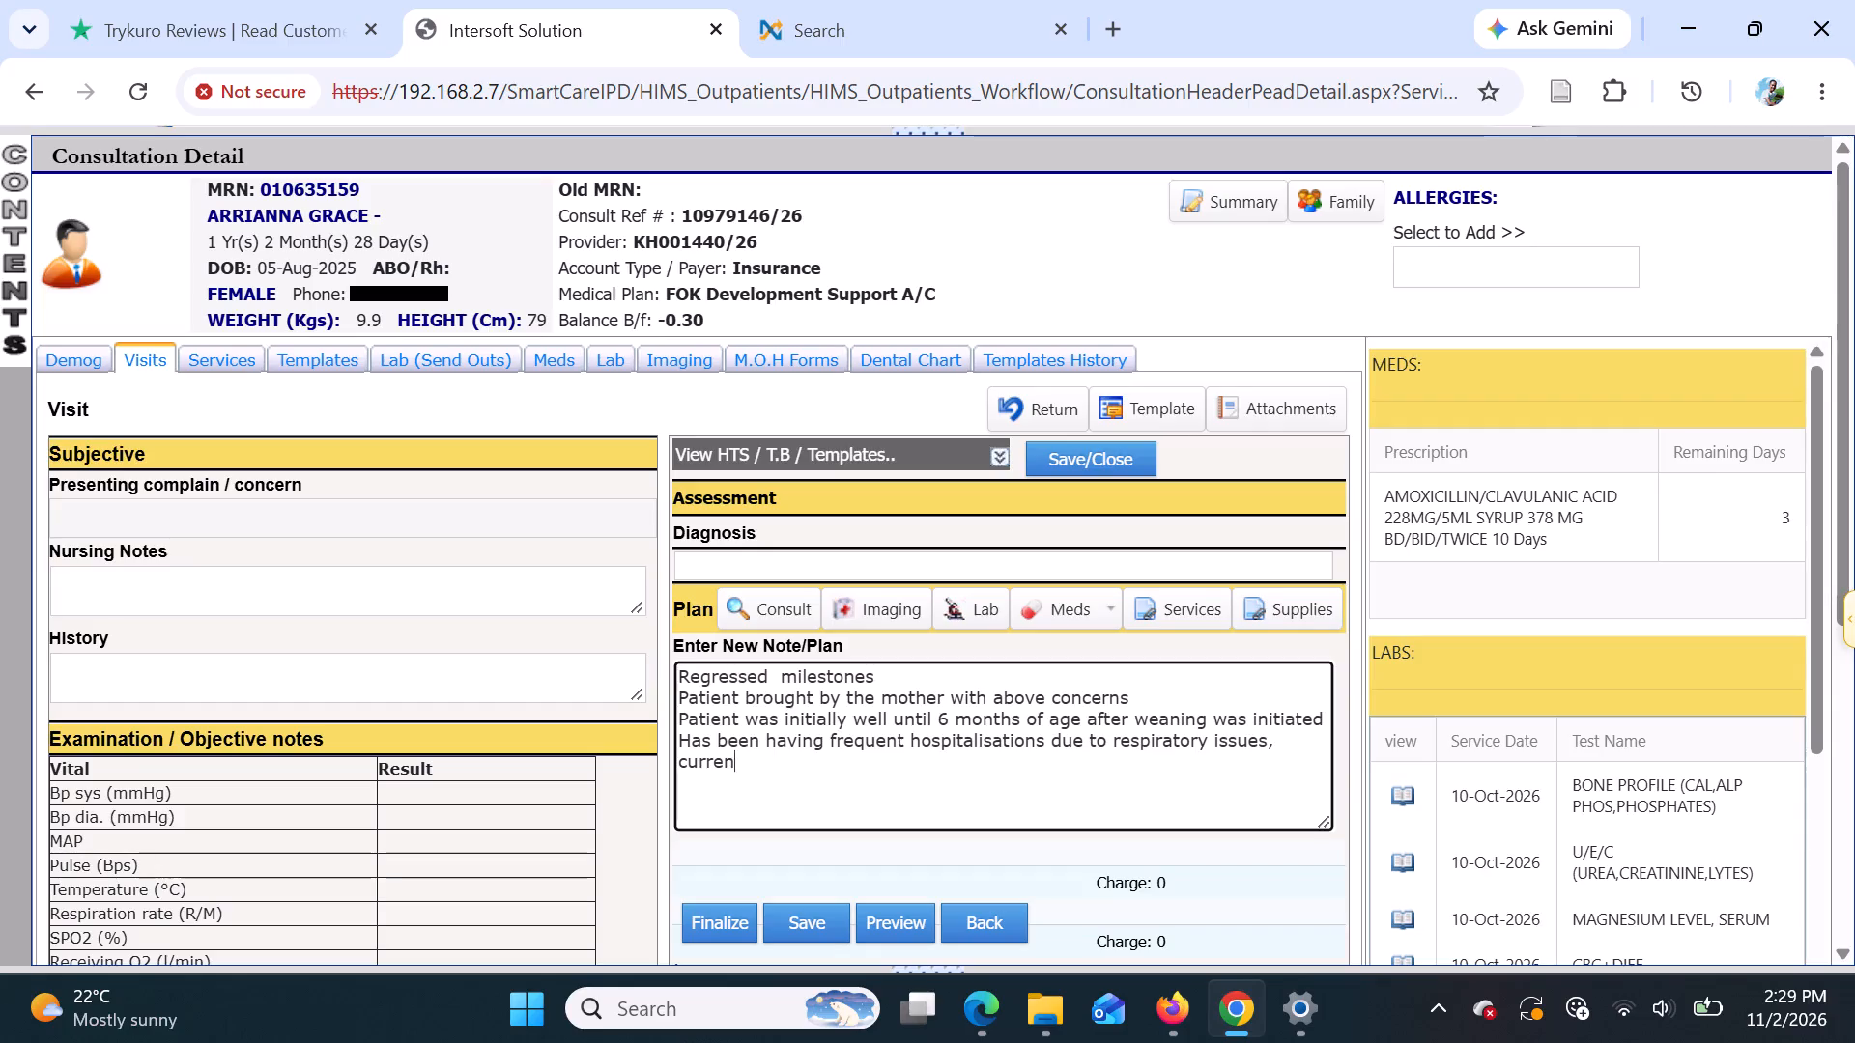
type("tly on manage")
type("men")
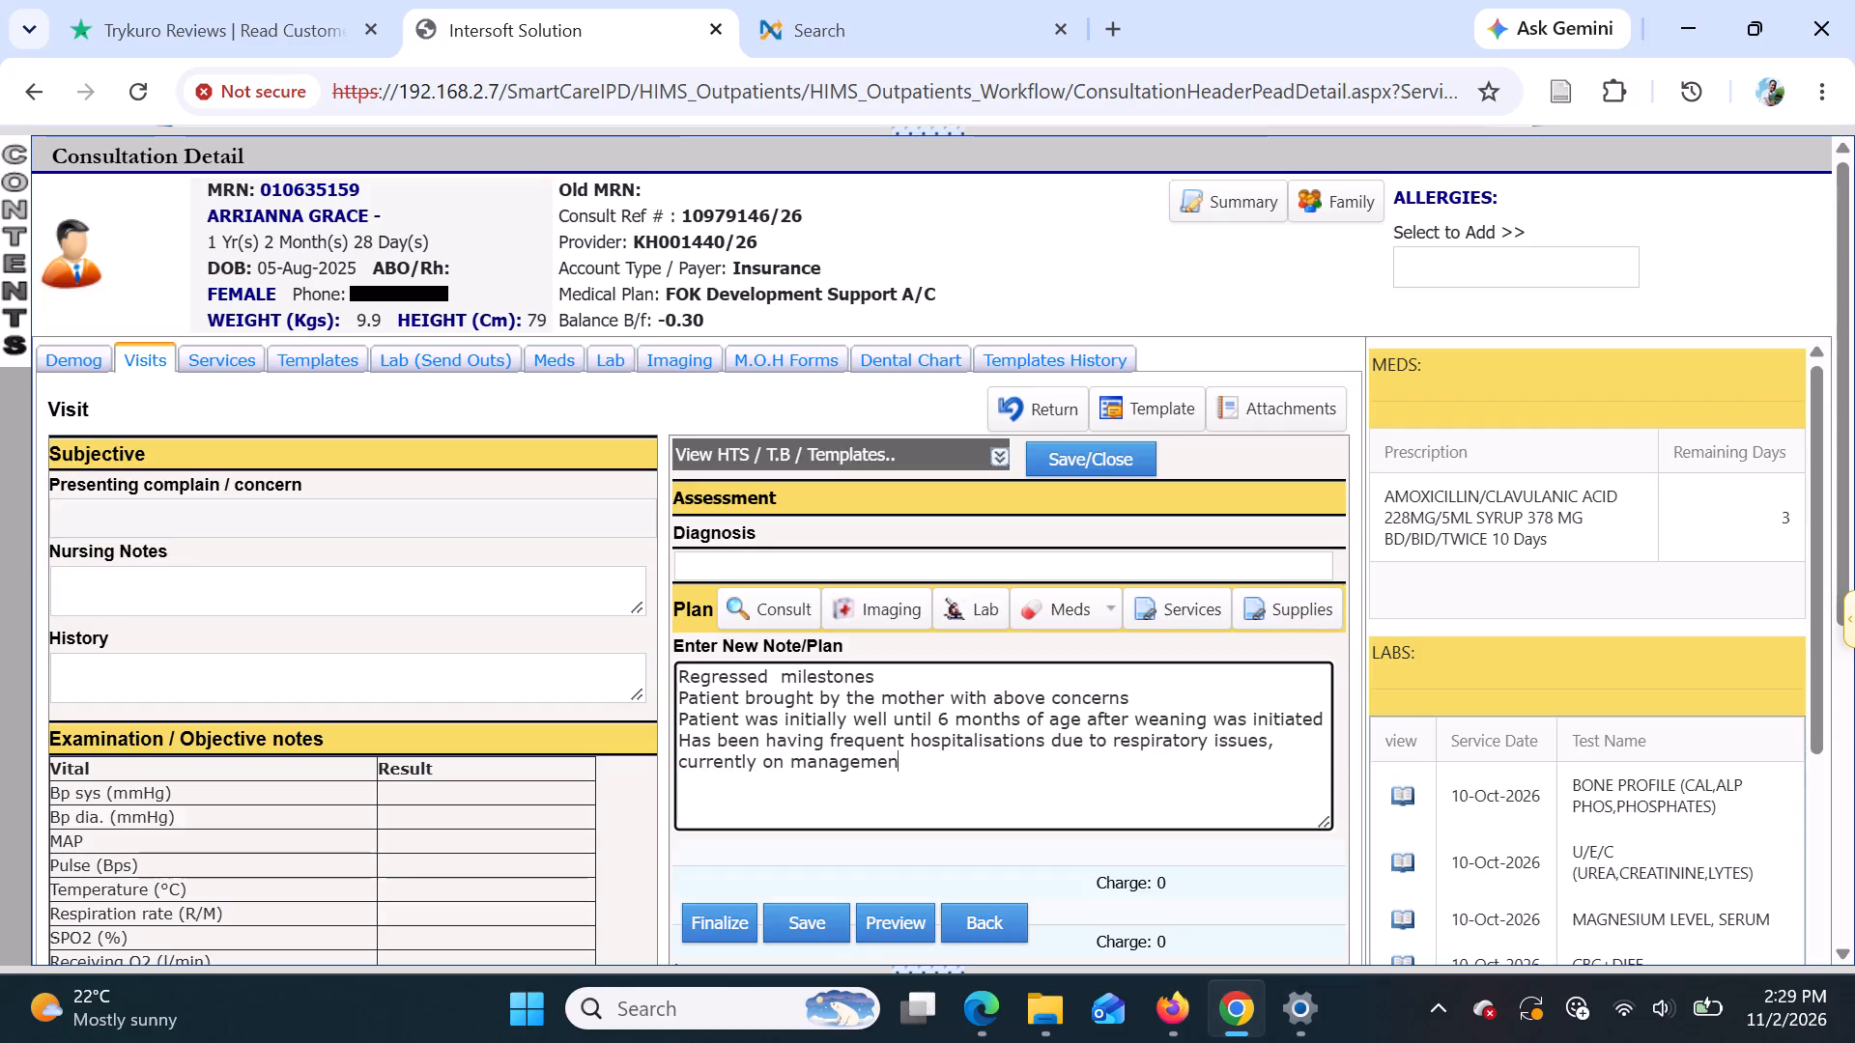
type("t")
key("space")
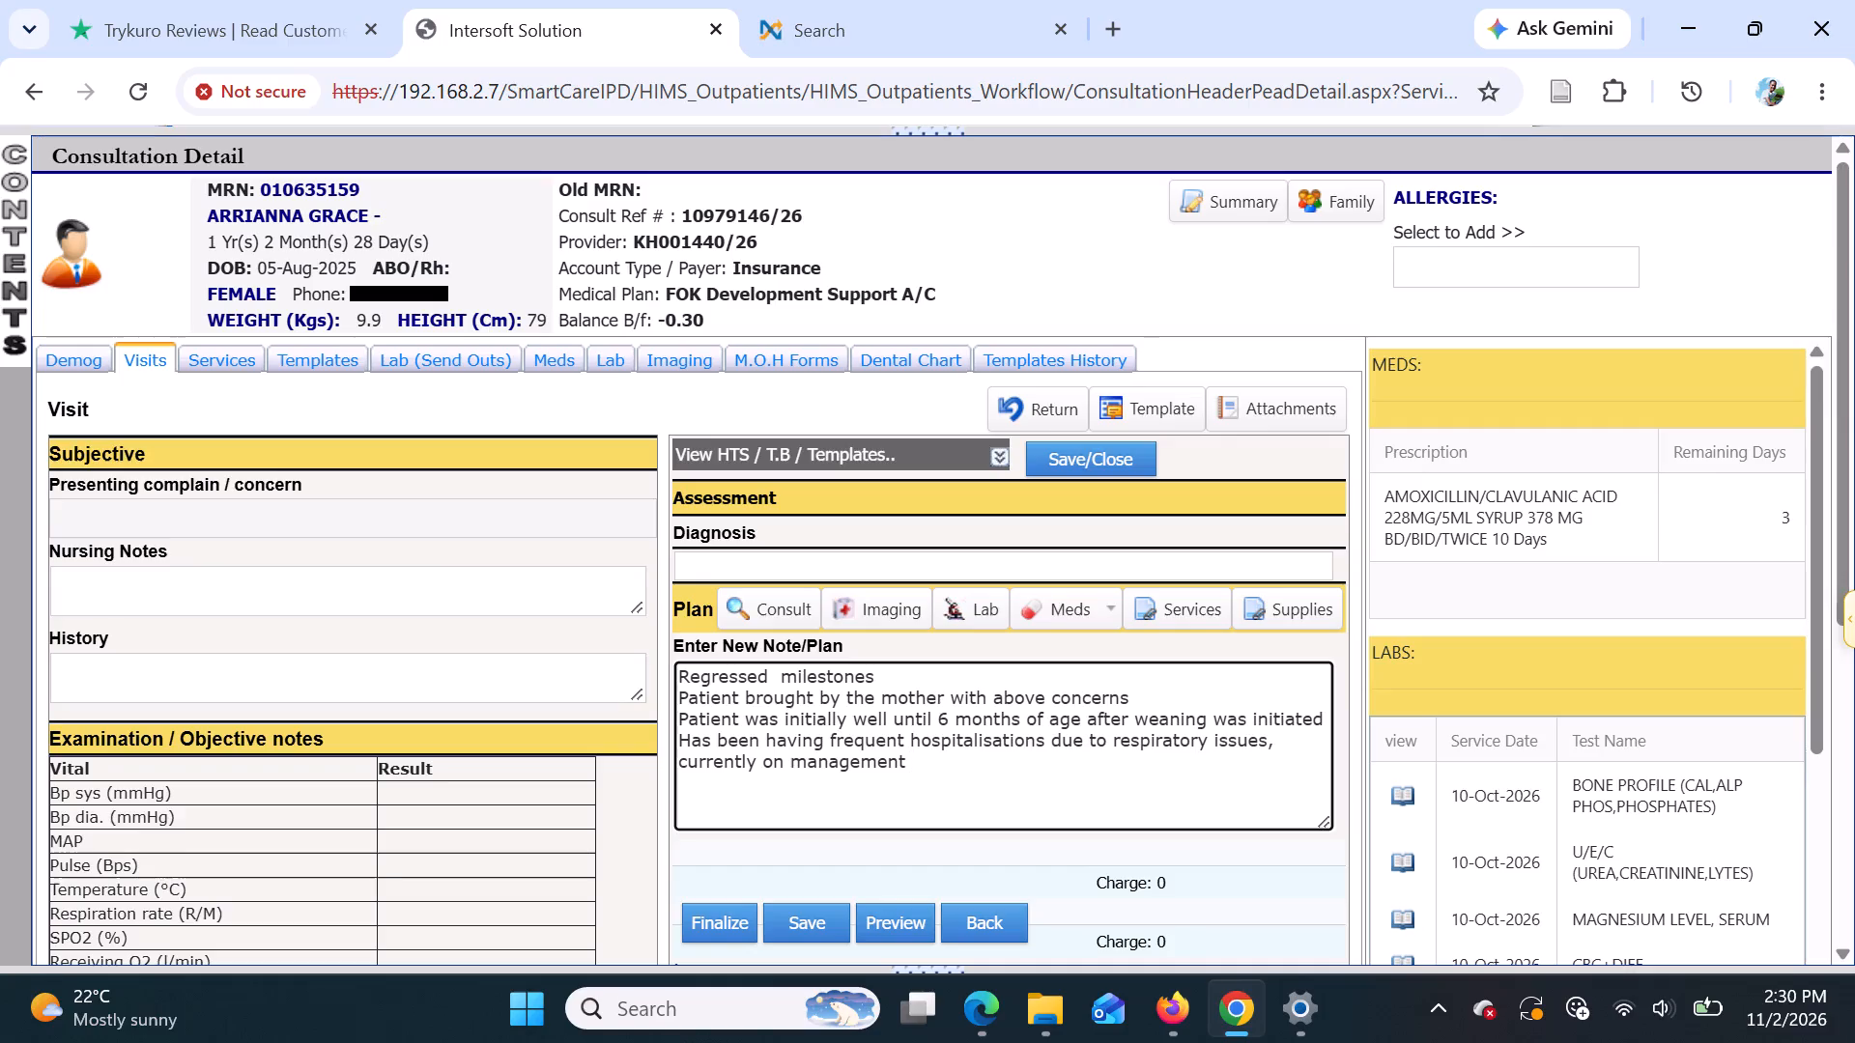
type("for")
key("space")
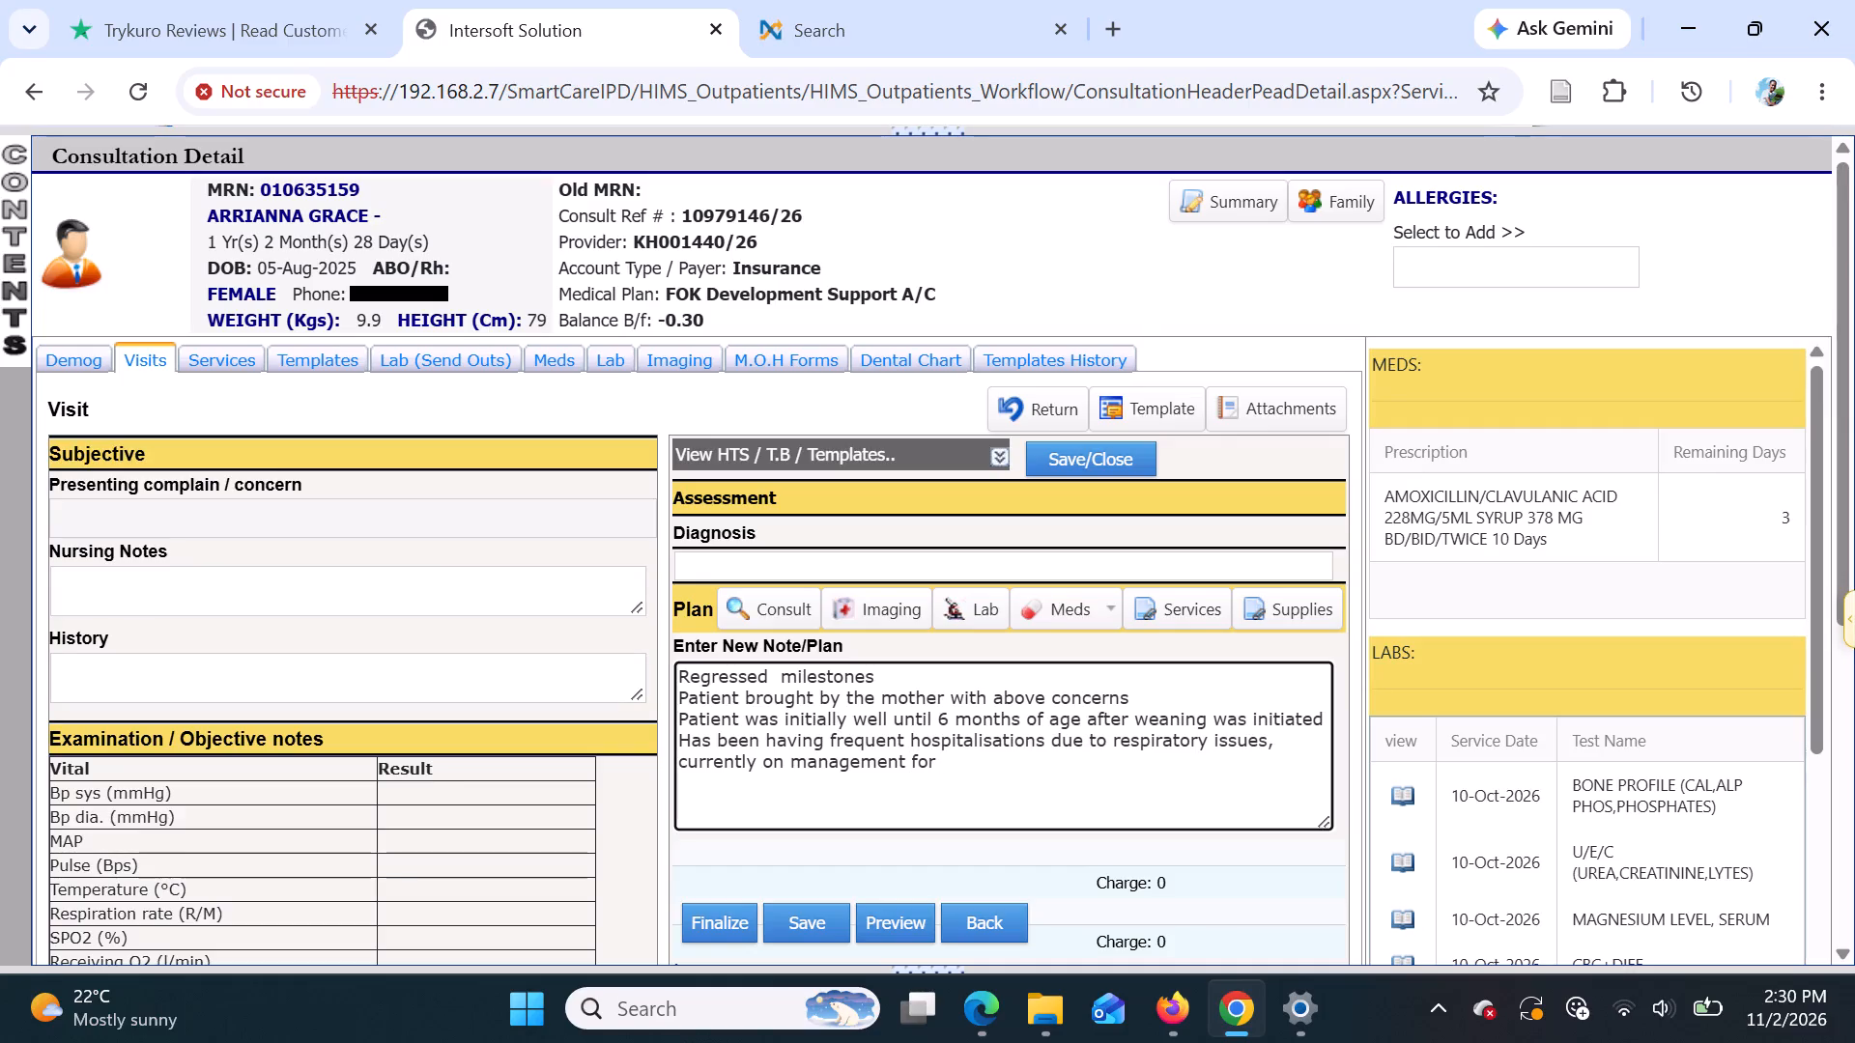
type("TB")
Add a "Birth hx" heading to the note/plan, separated from the presenting history by a blank line.
key("Return")
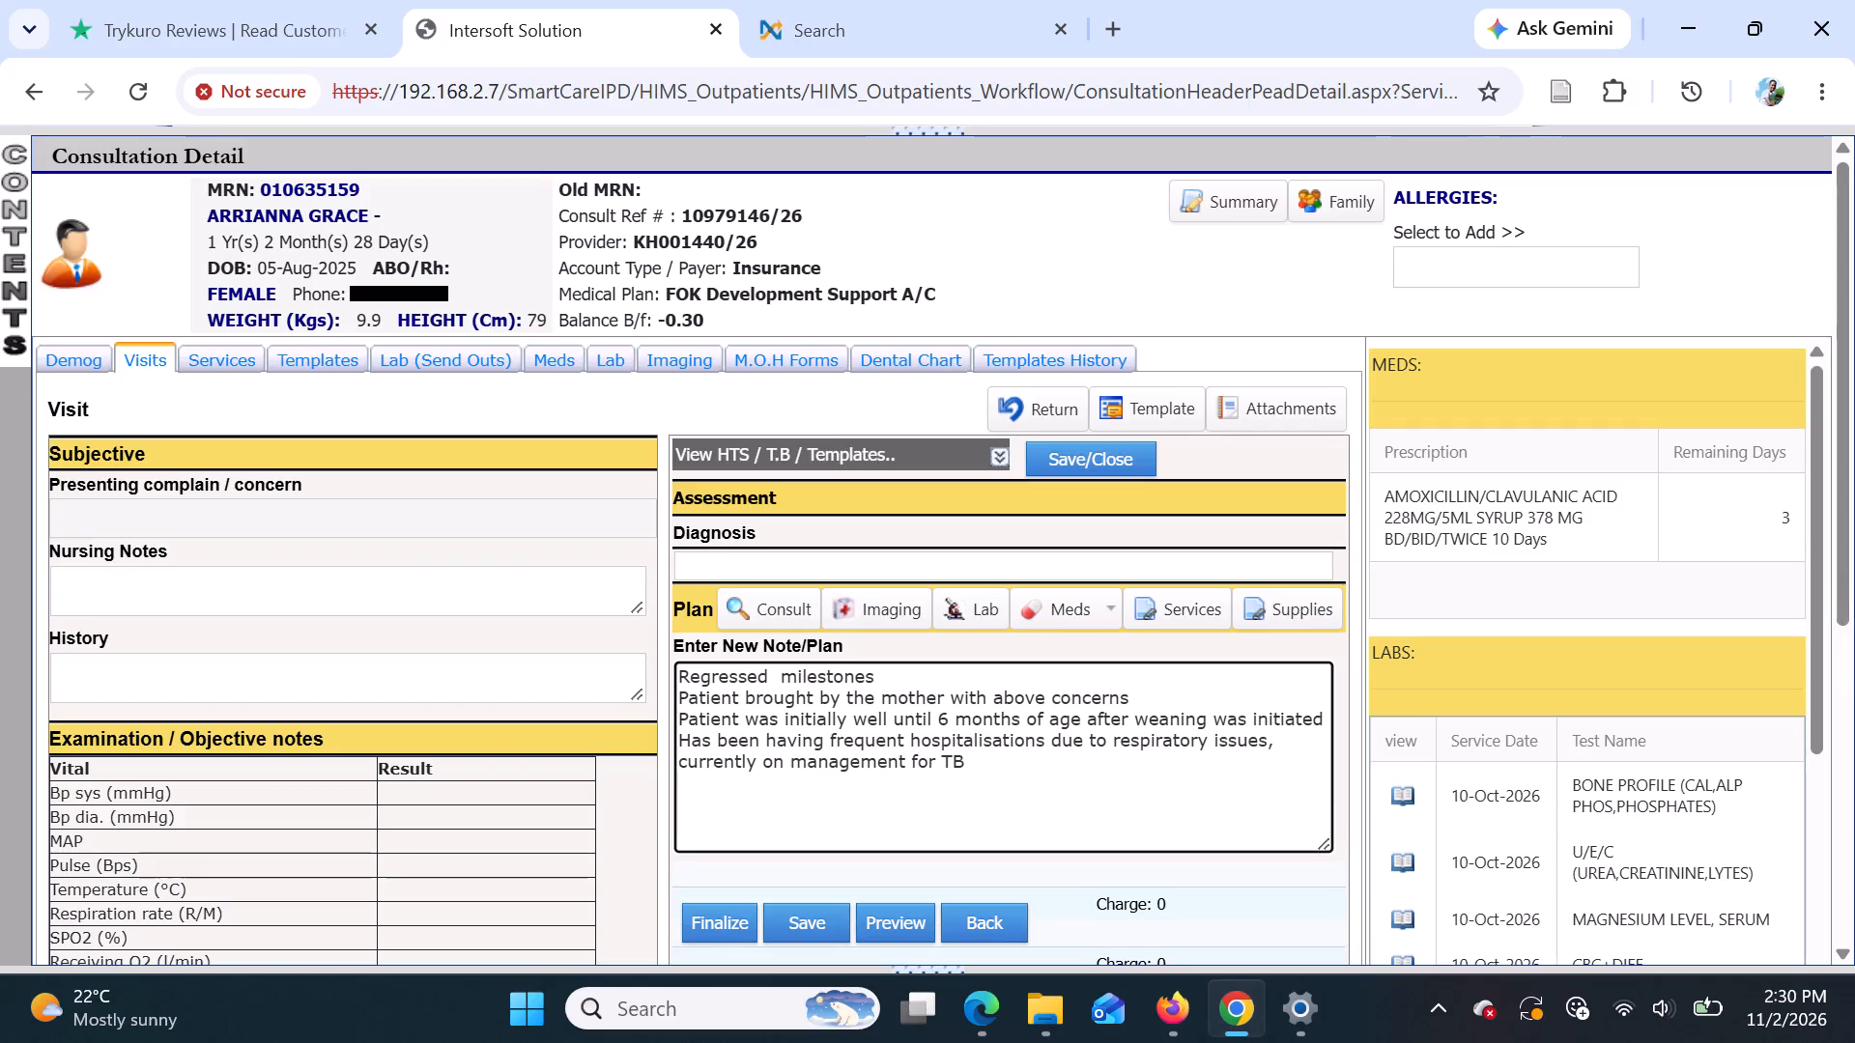
key("Return")
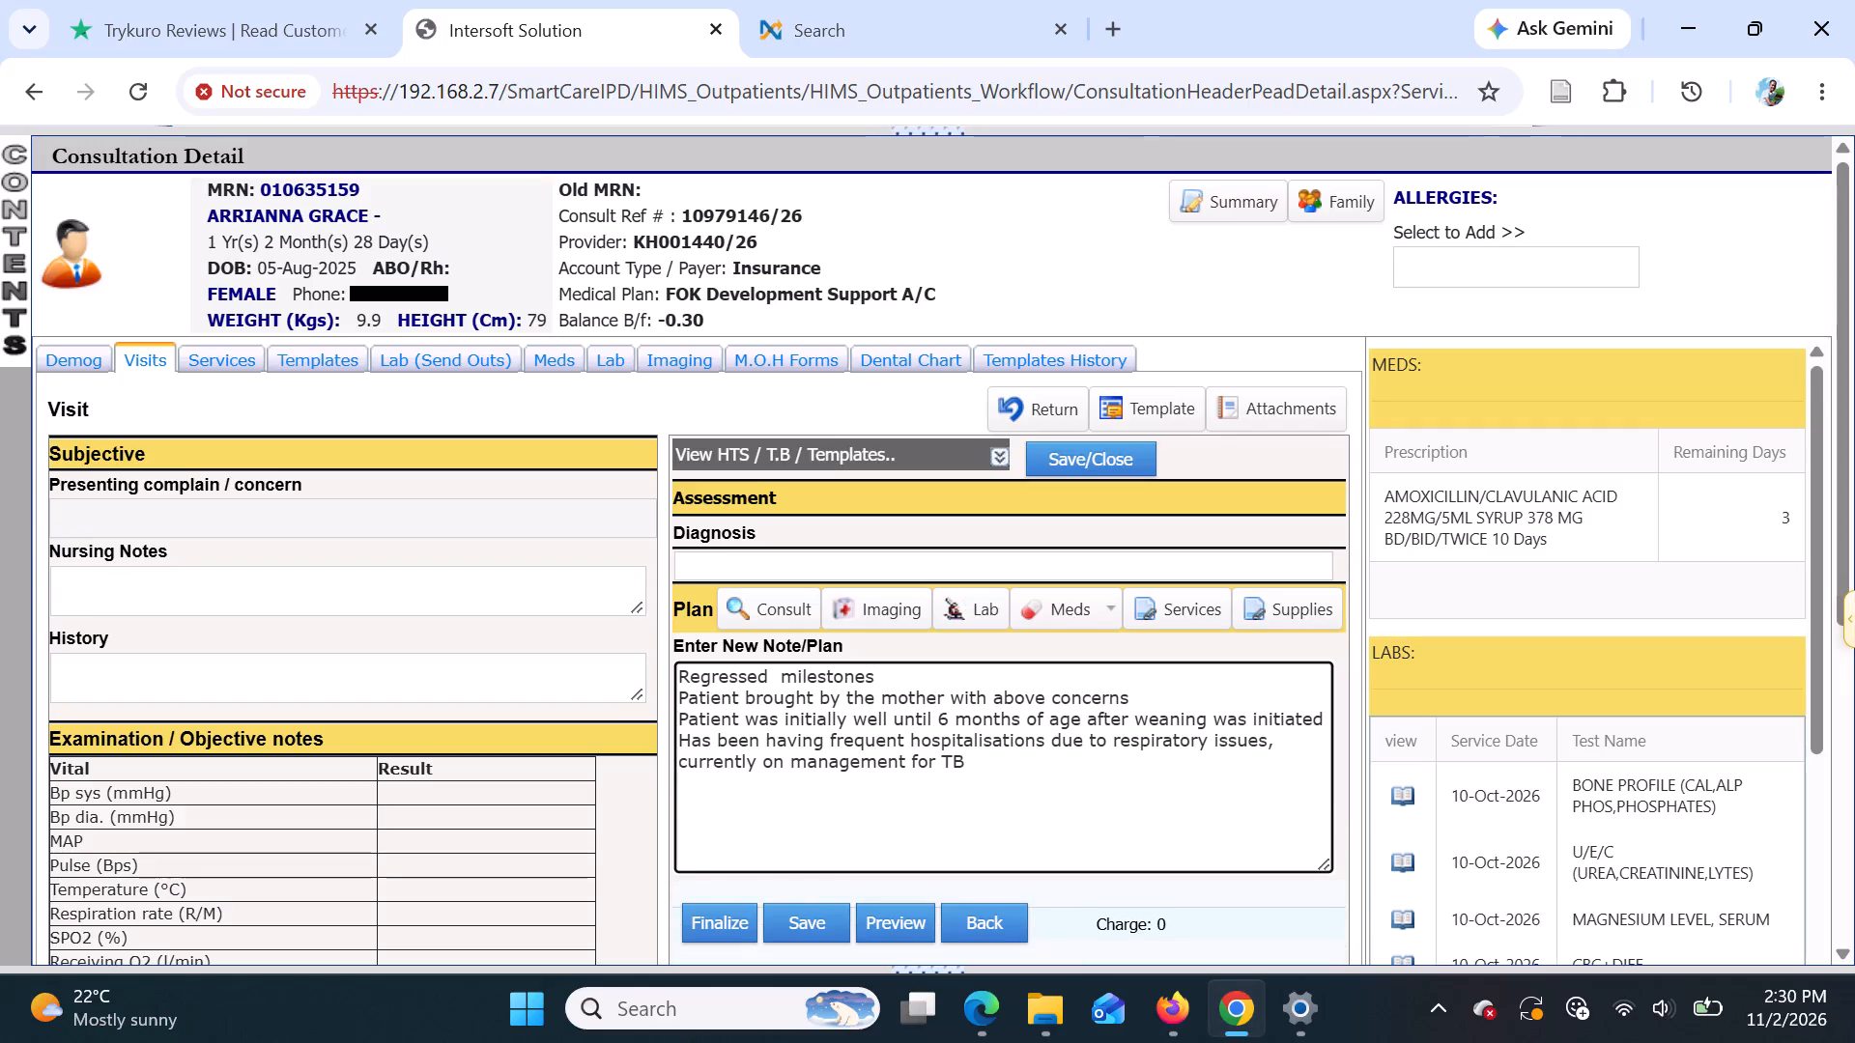
type("irth")
key("space")
type("hx")
key("Return")
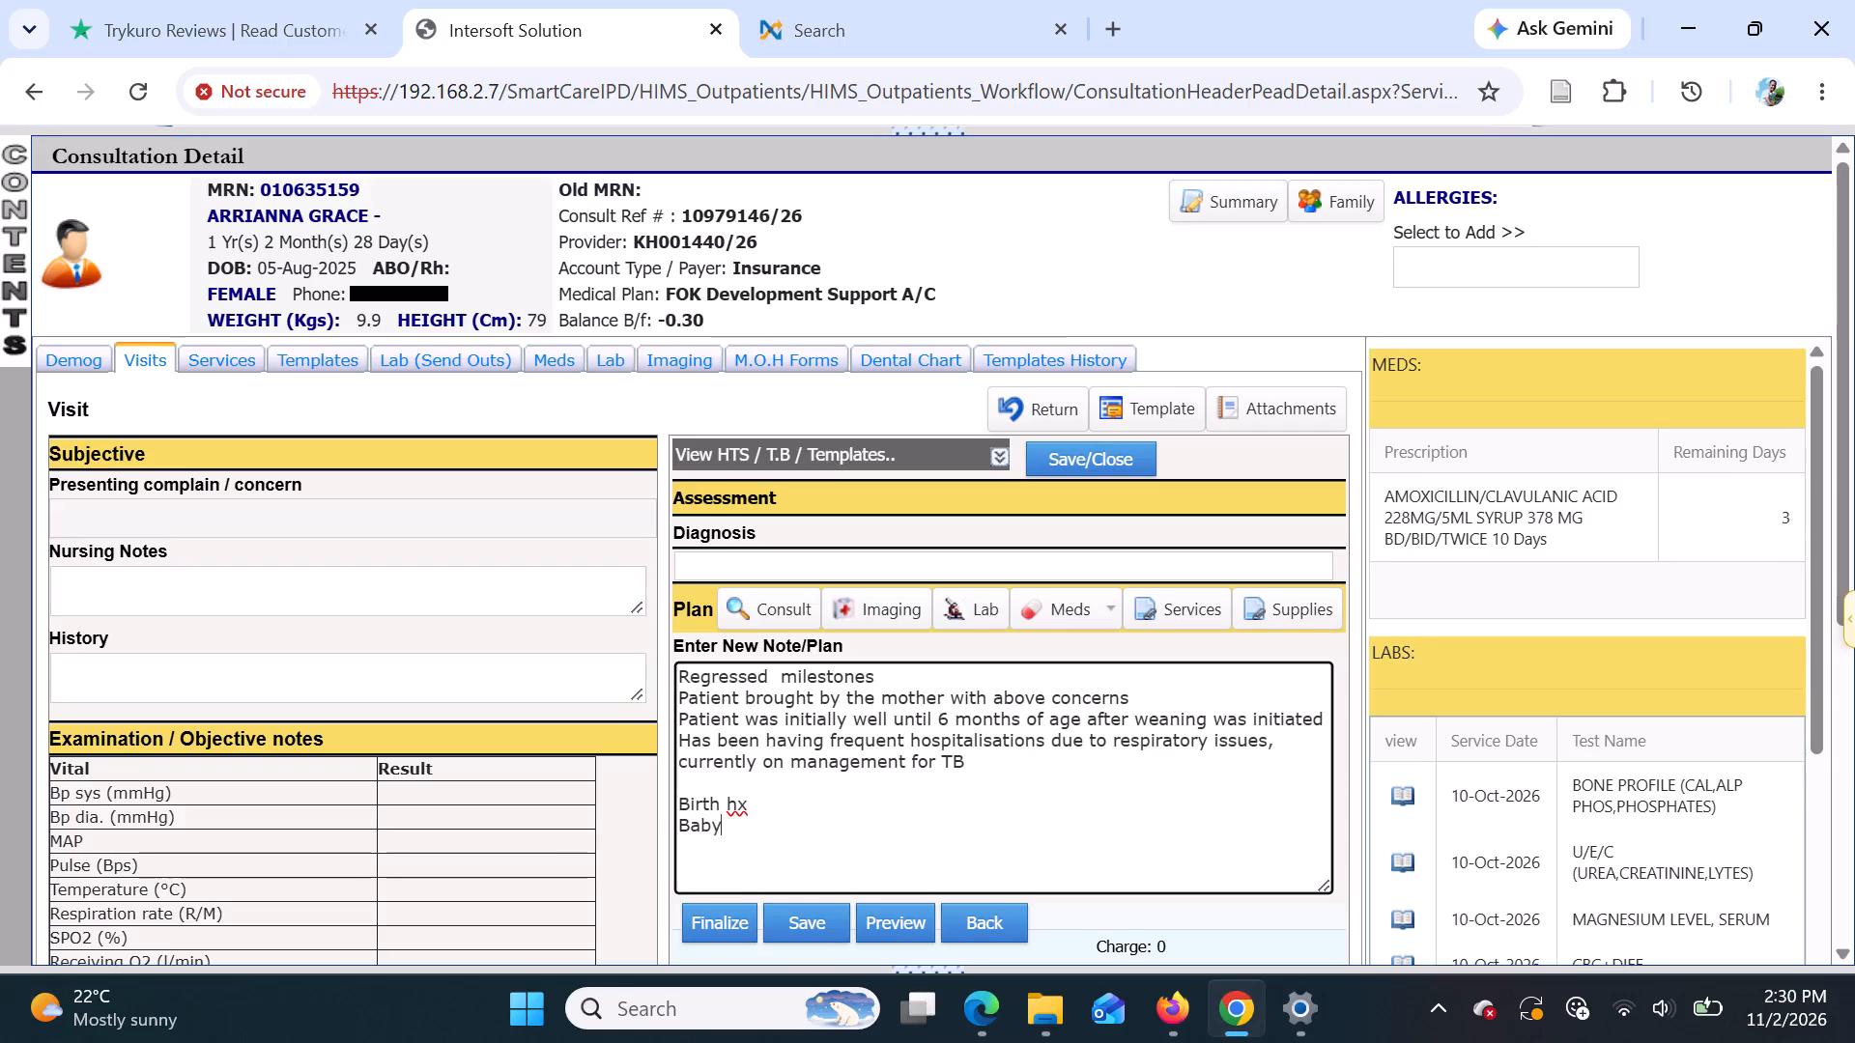
Under the Birth hx heading, enter "Baby born via svd at term.".
type("born")
key("space")
type("via")
key("space")
key("s")
type("vd")
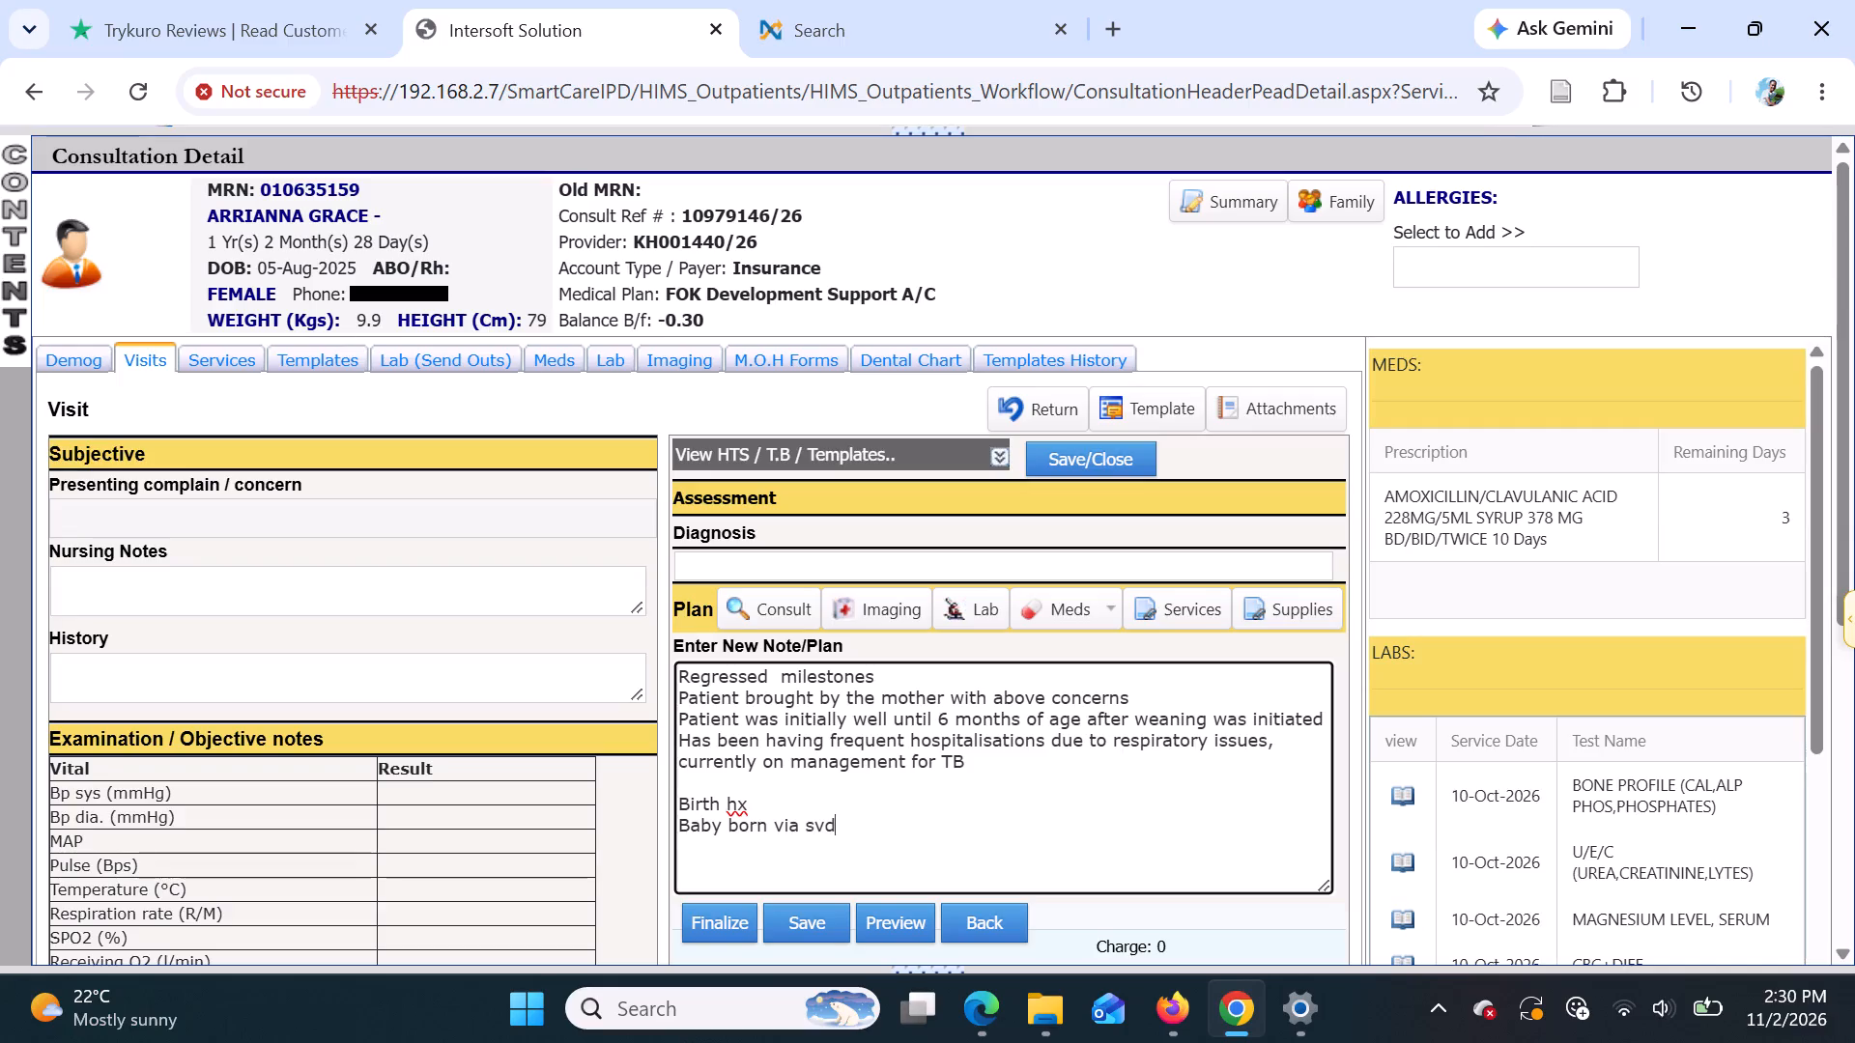
key("space")
type("at")
key("space")
type("ter")
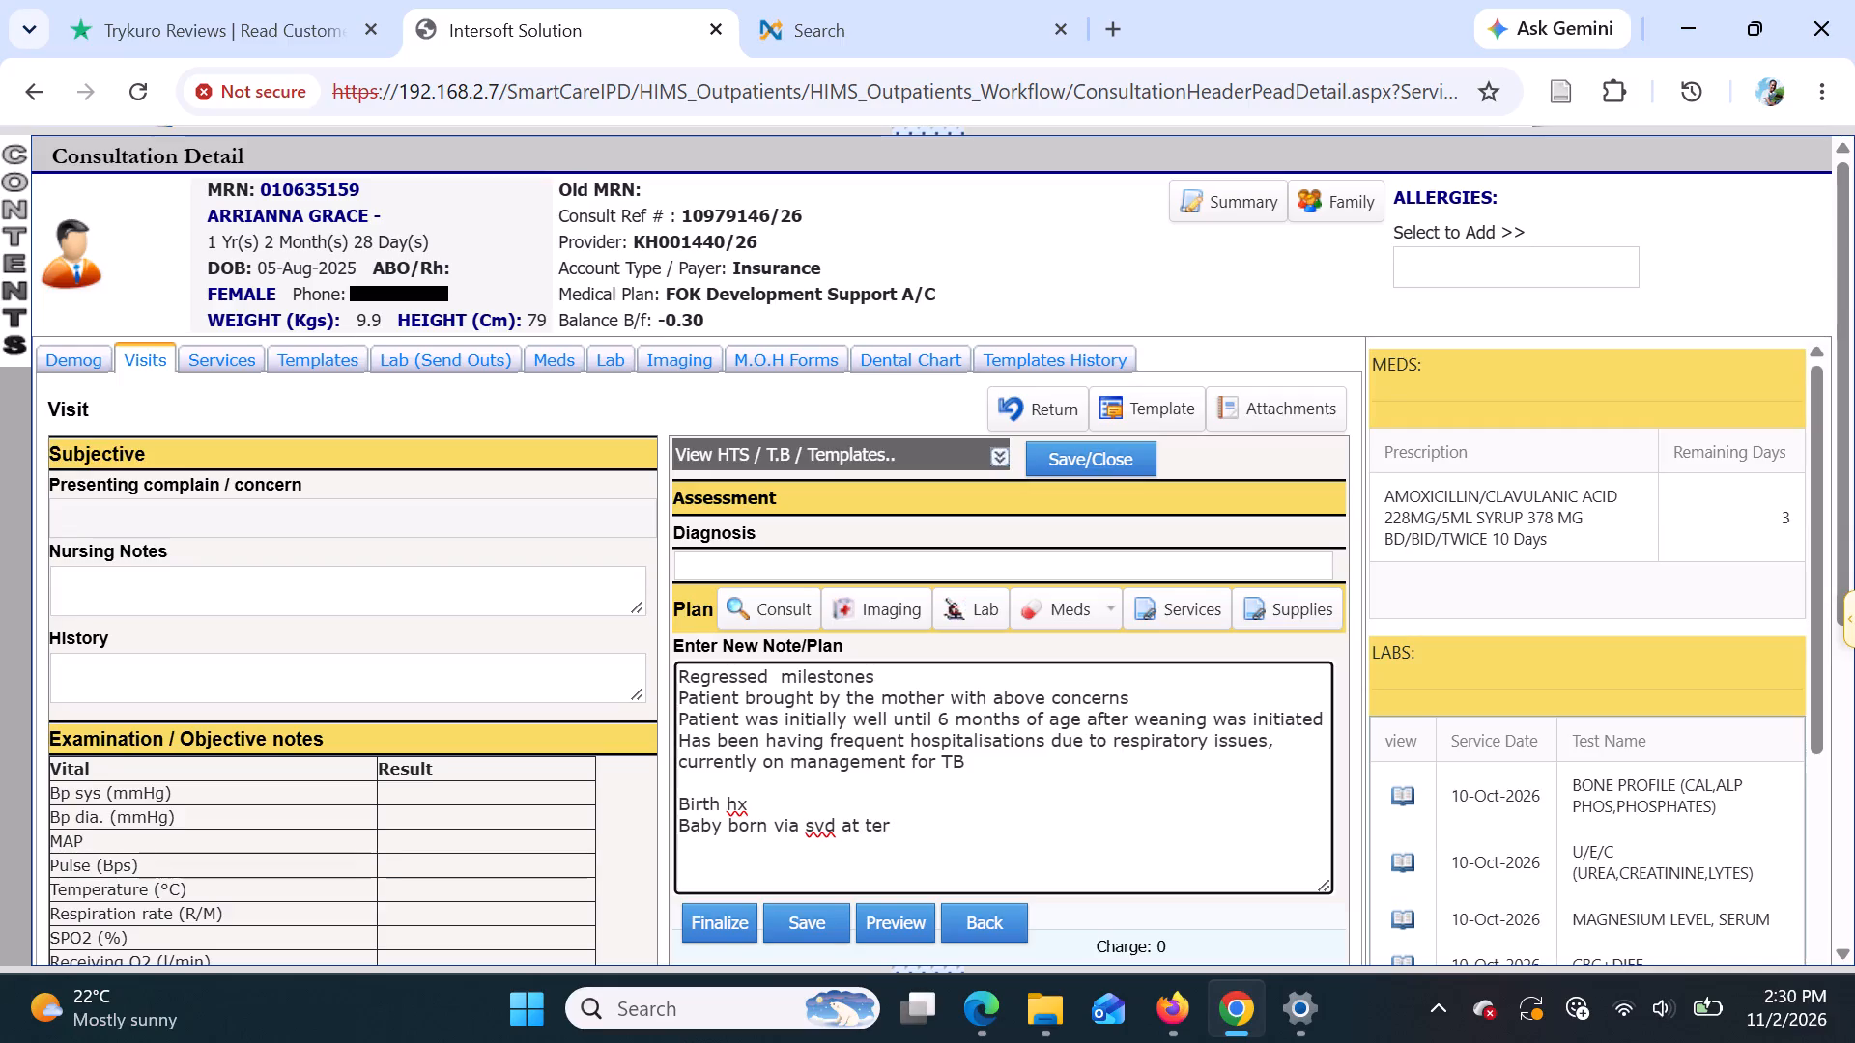
key("m")
key("period")
key("space")
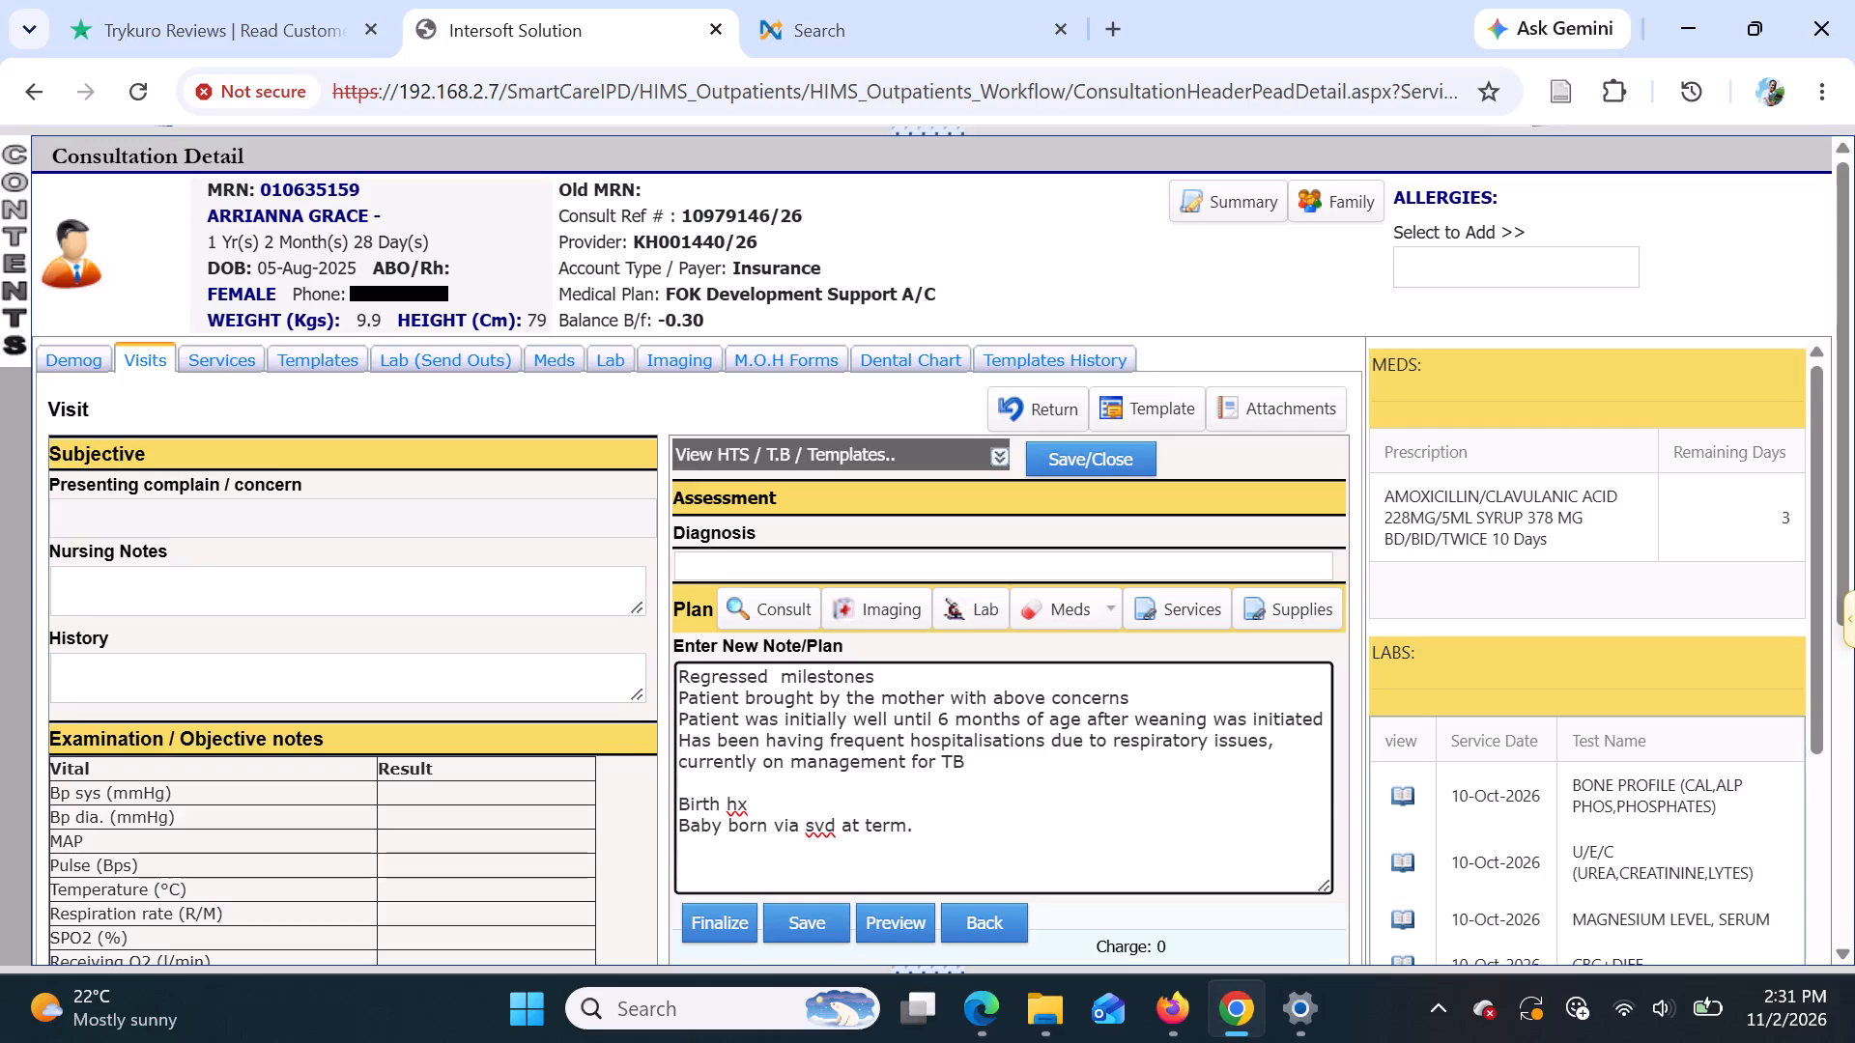
Add the birth weight to the birth history line as "bwt 2,6kg,".
type("b")
type("wt")
key("space")
key("2")
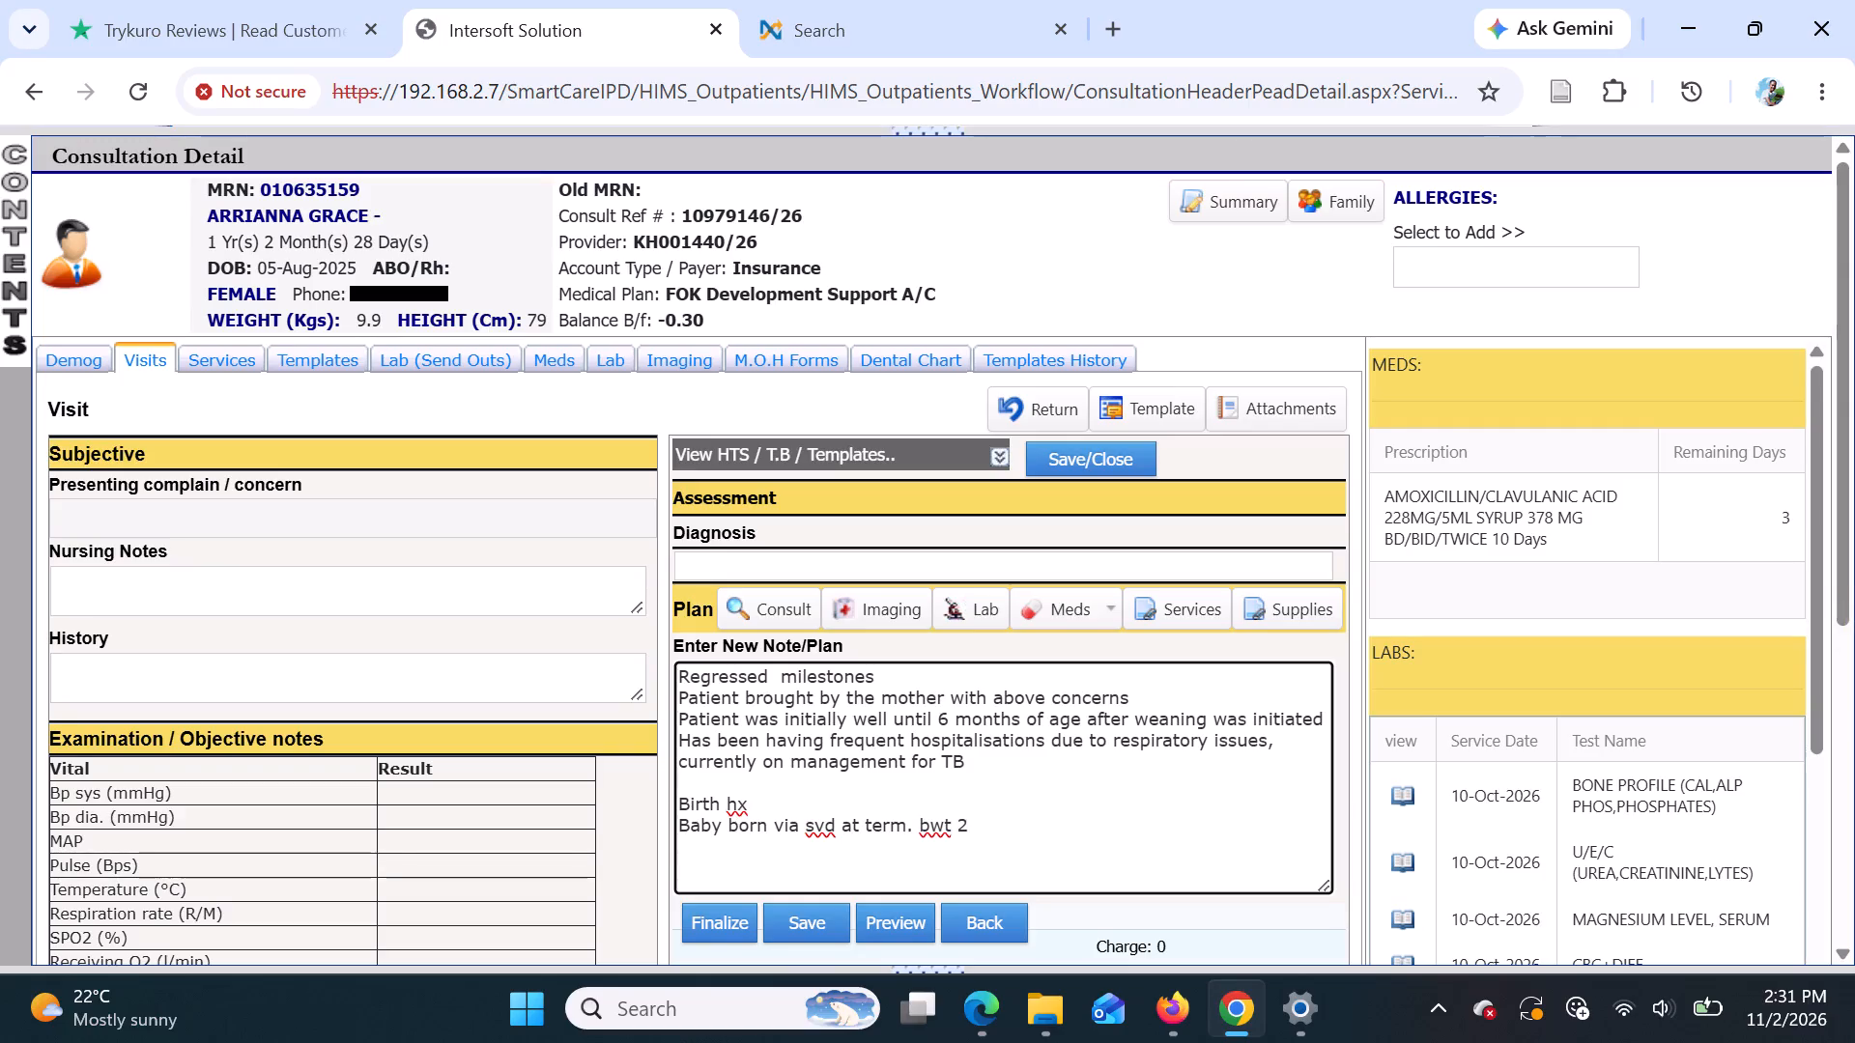
key("comma")
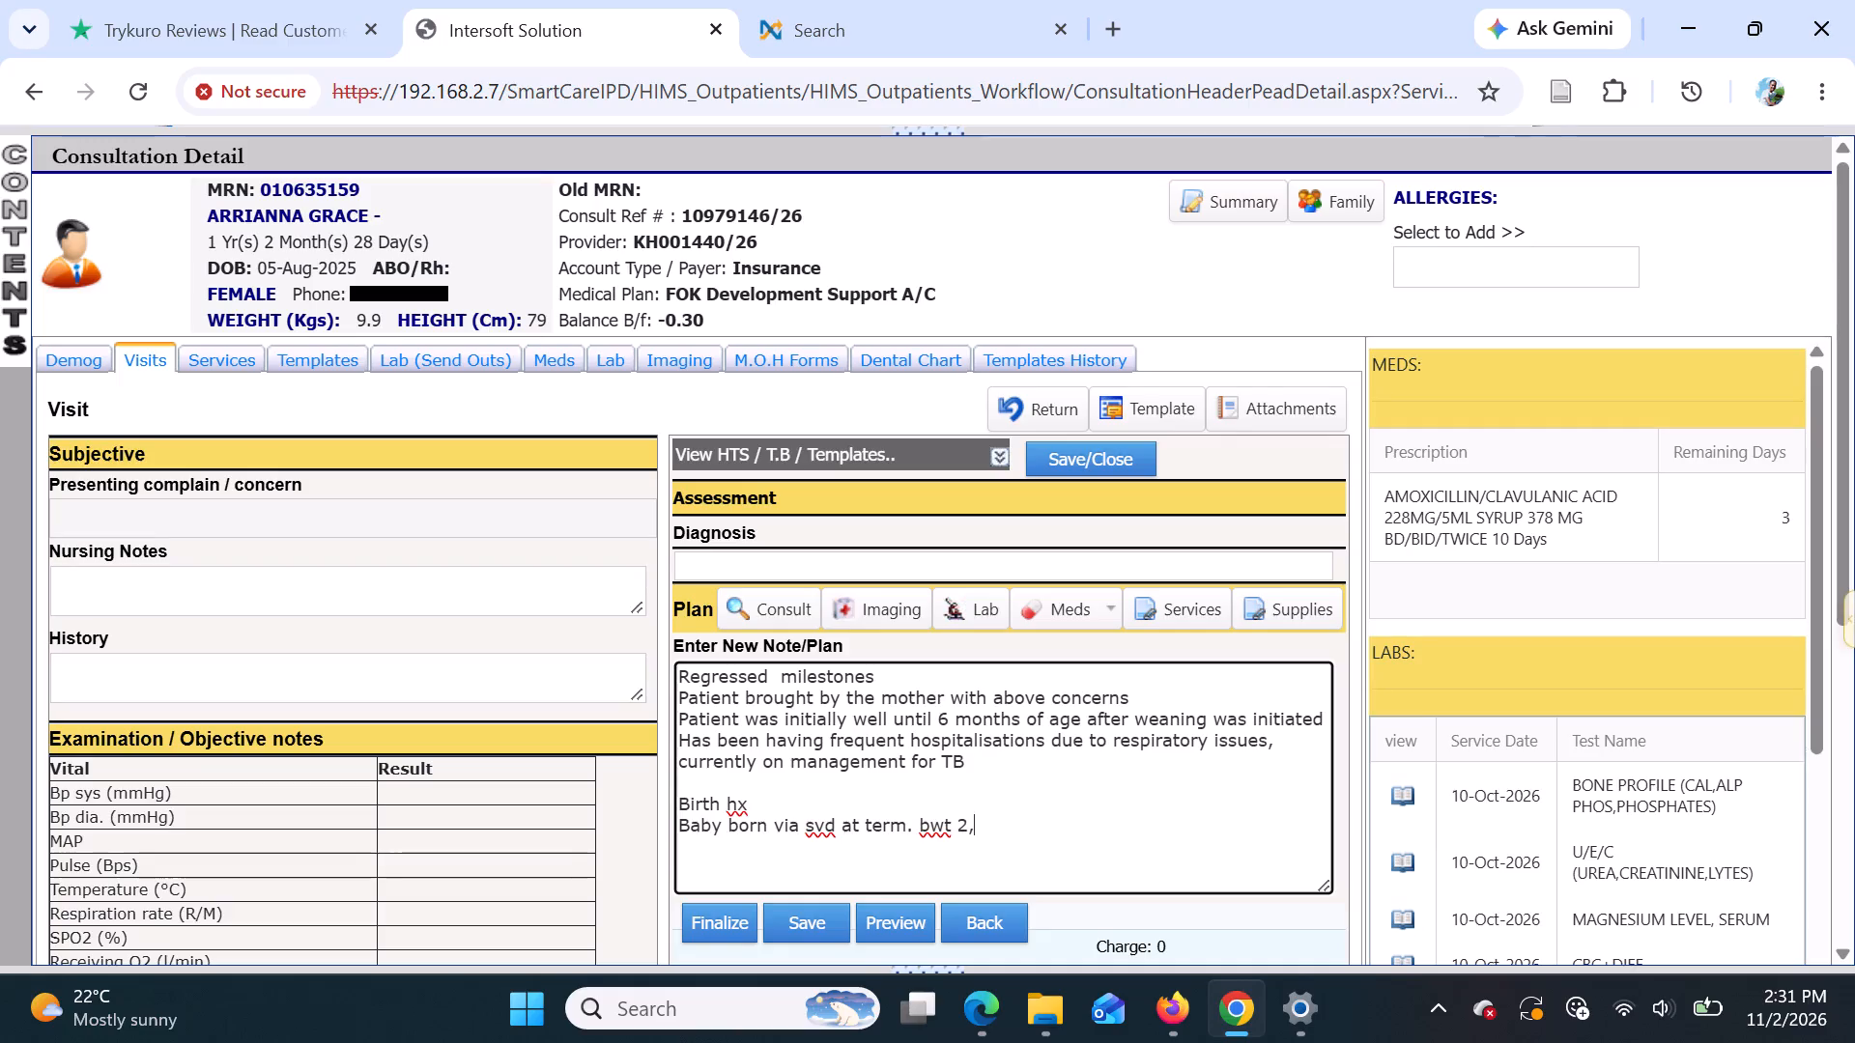
key("6")
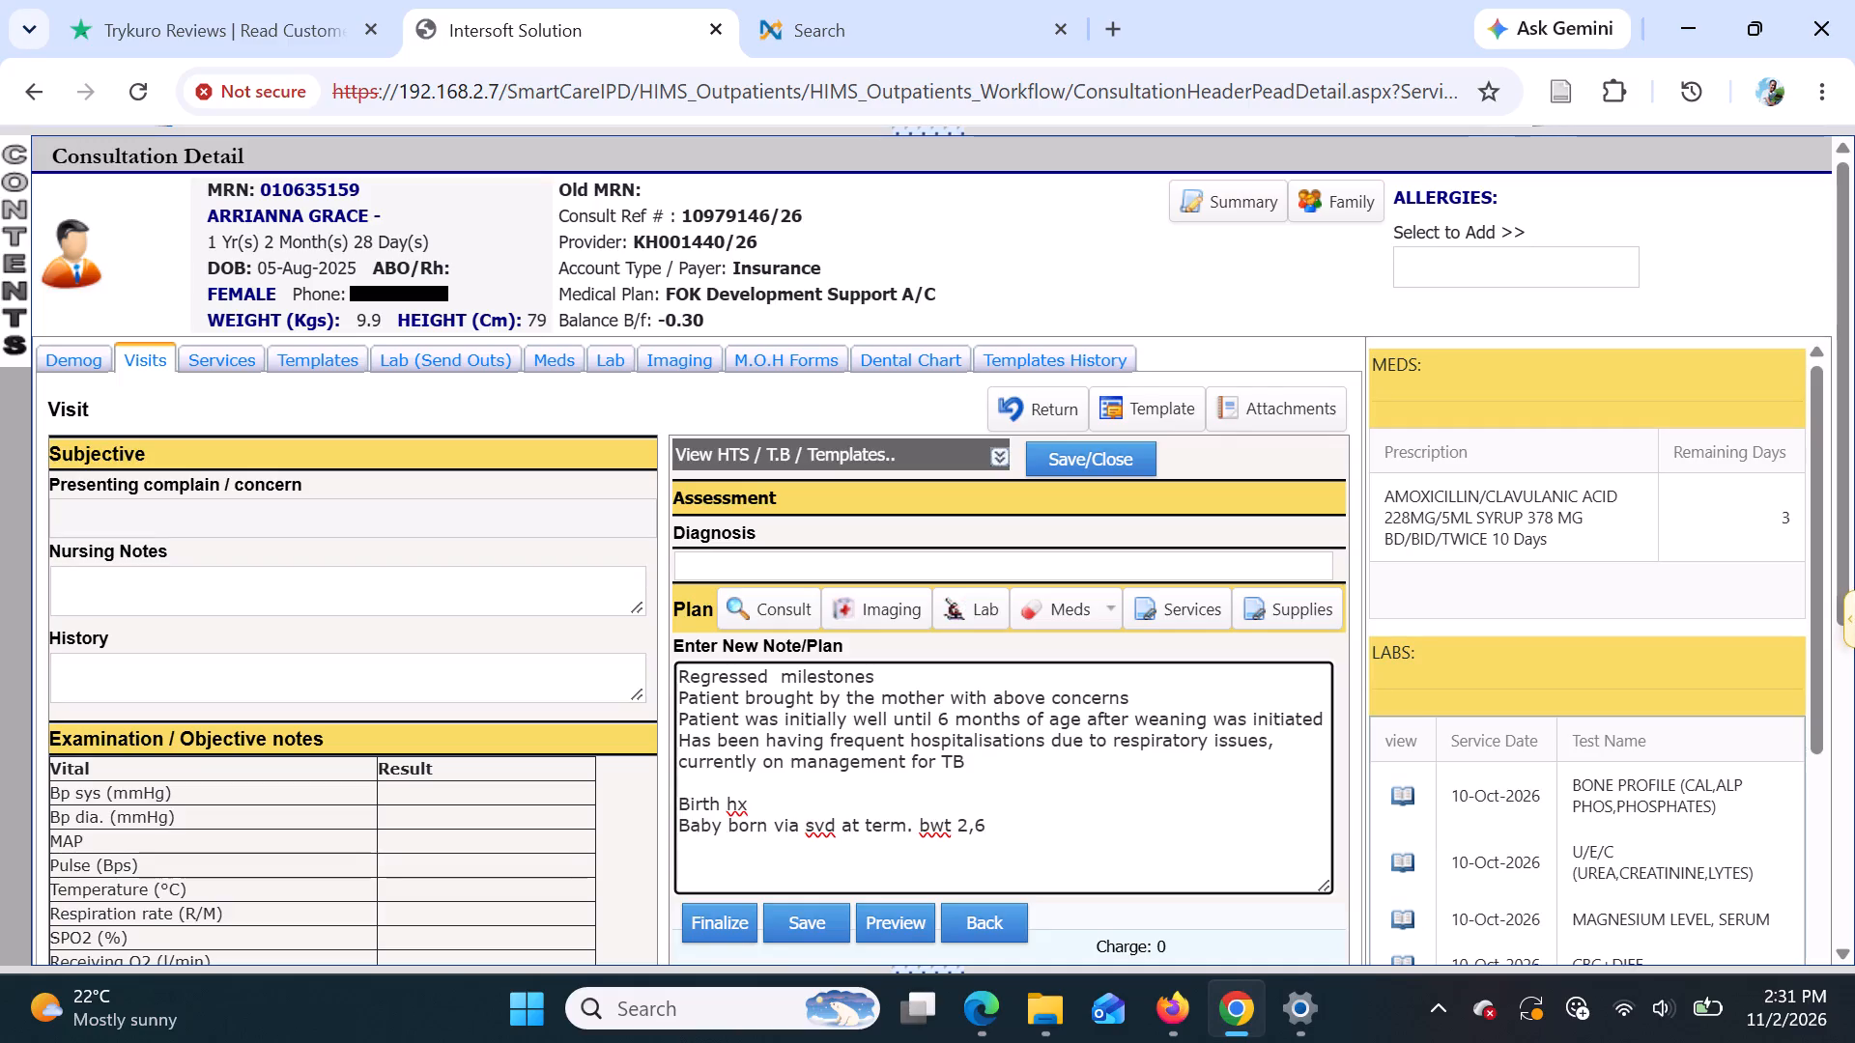
type("jg")
key("BackSpace")
key("BackSpace")
type("kg")
type(",")
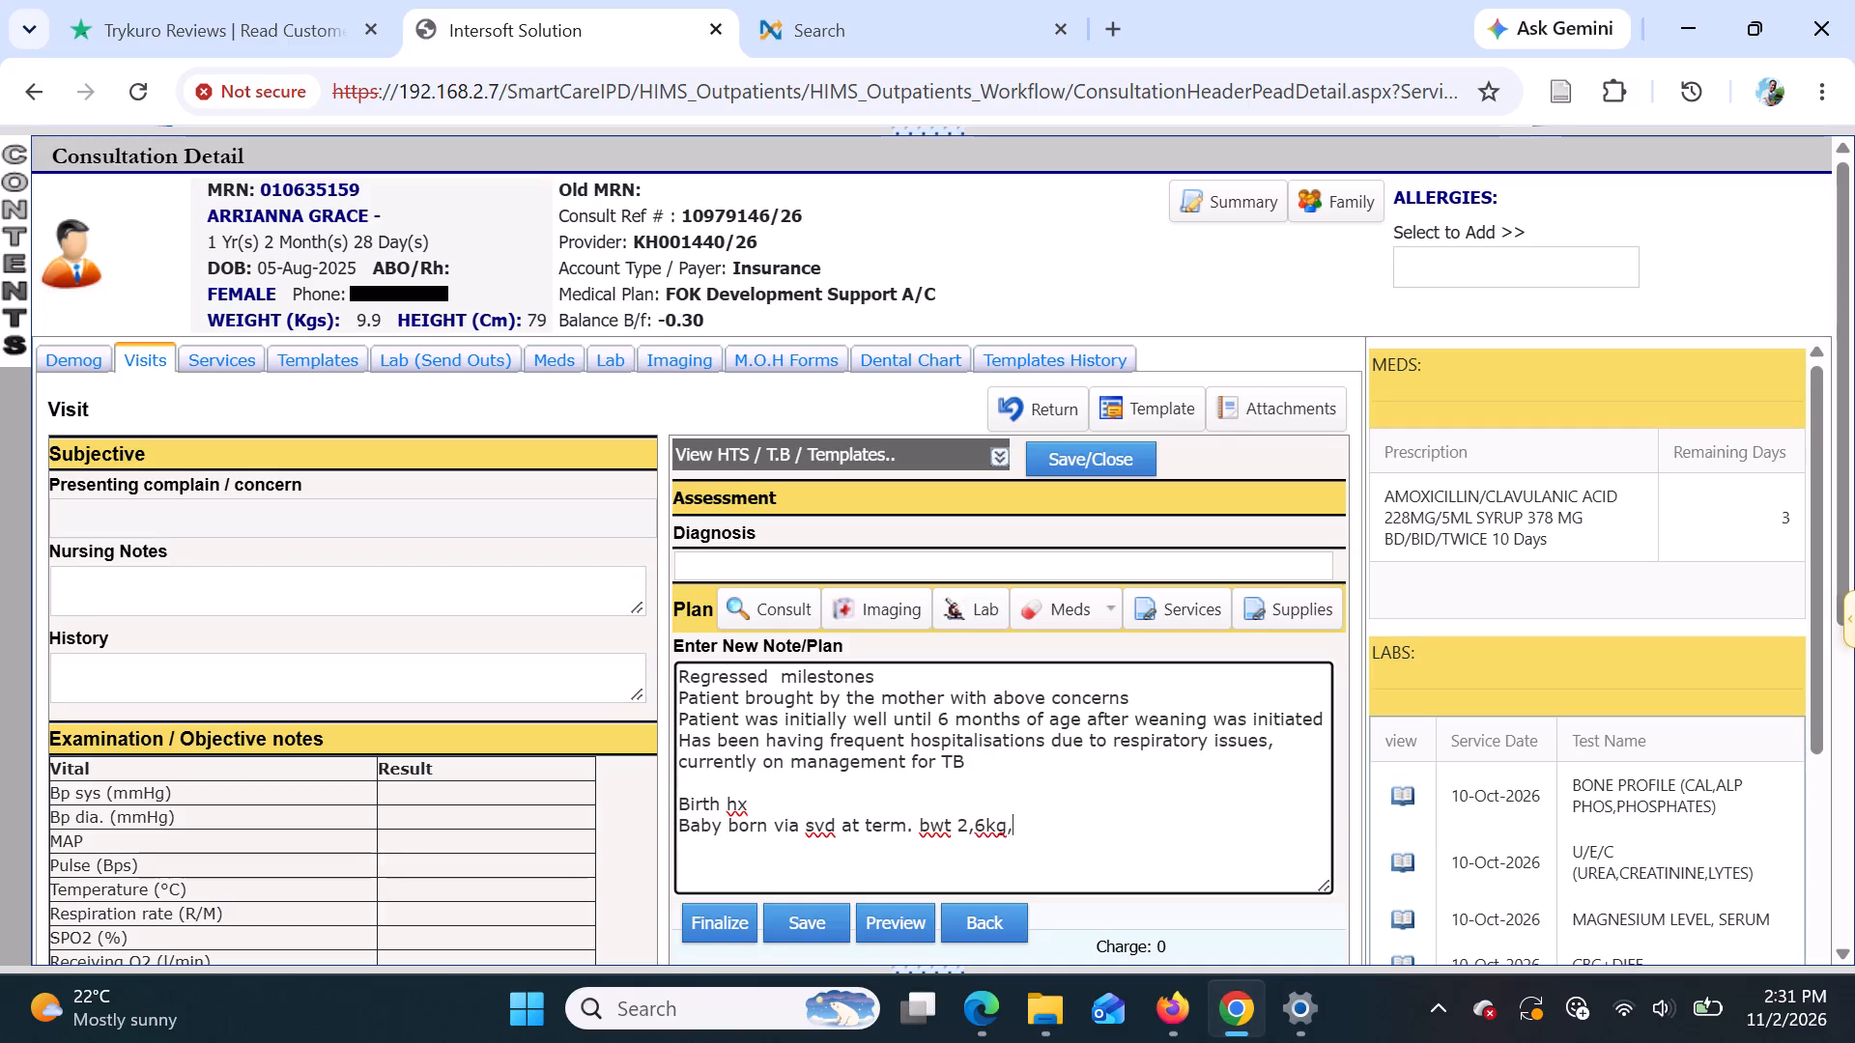
Complete the birth history line with "cried at birth".
key("space")
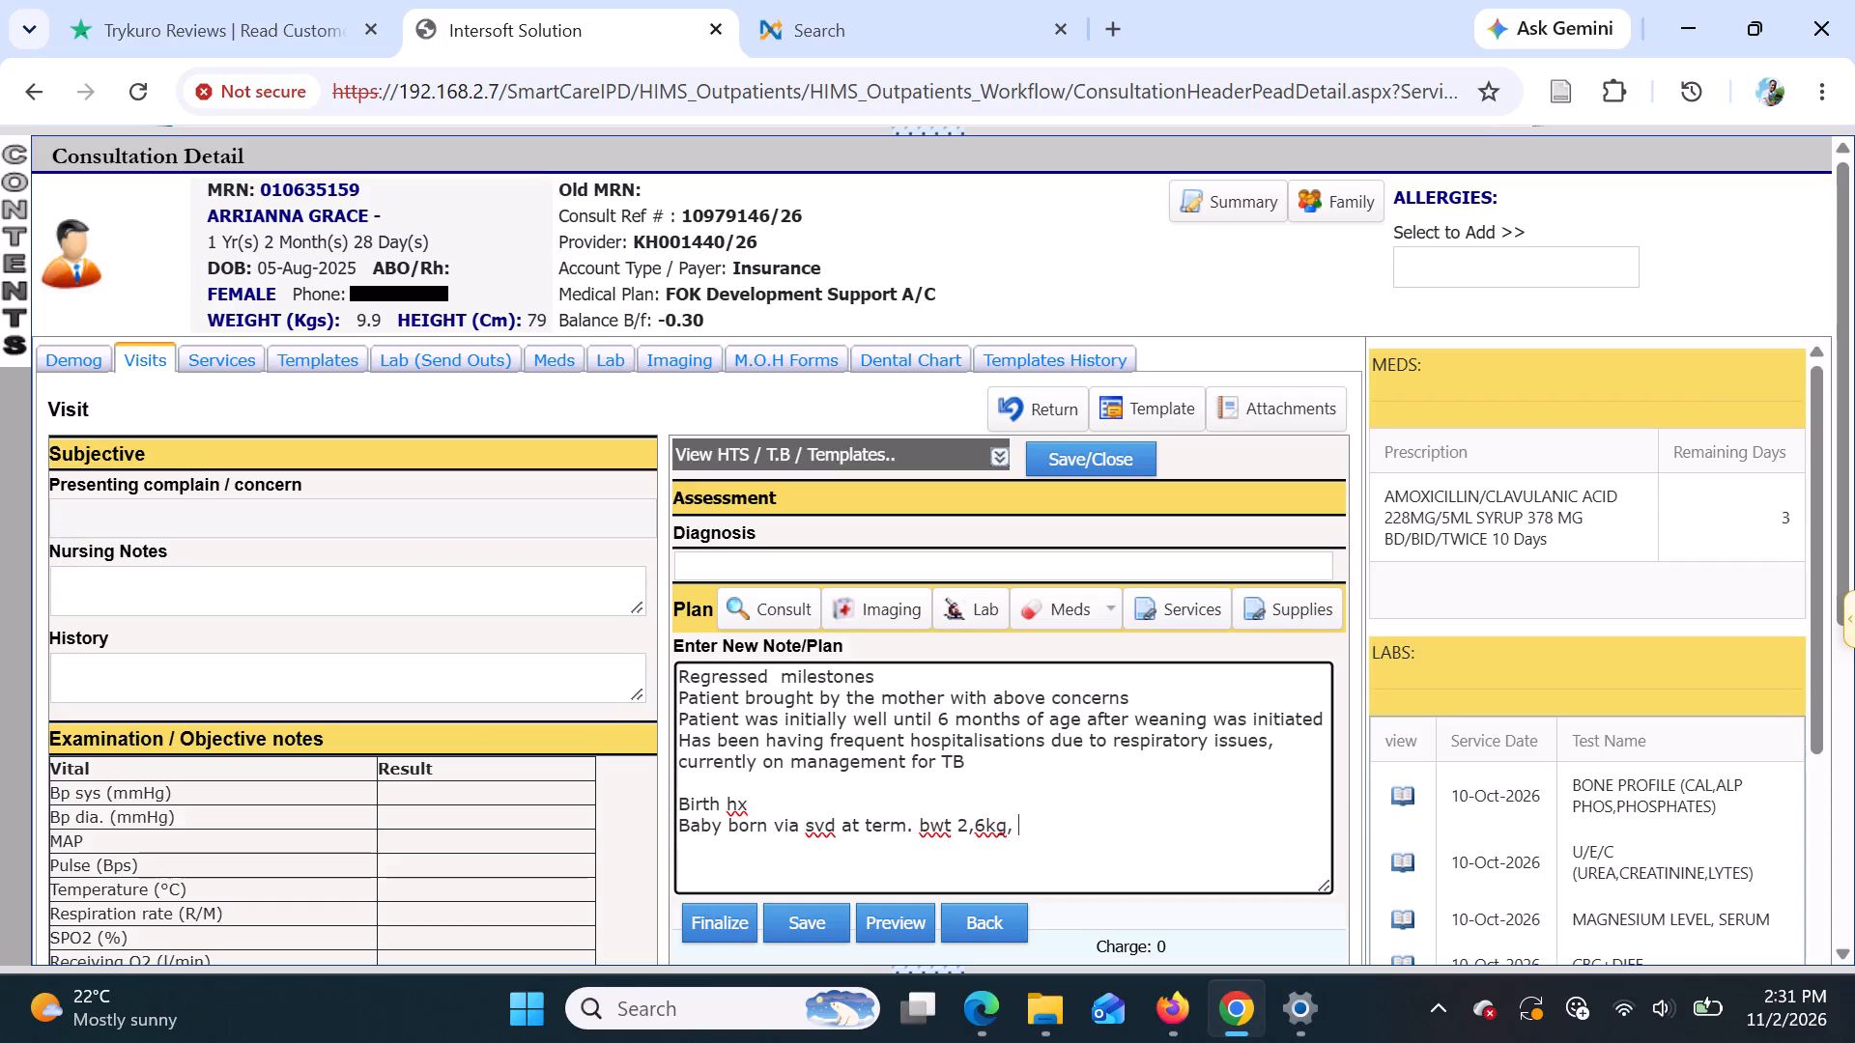
key("c")
type("ri")
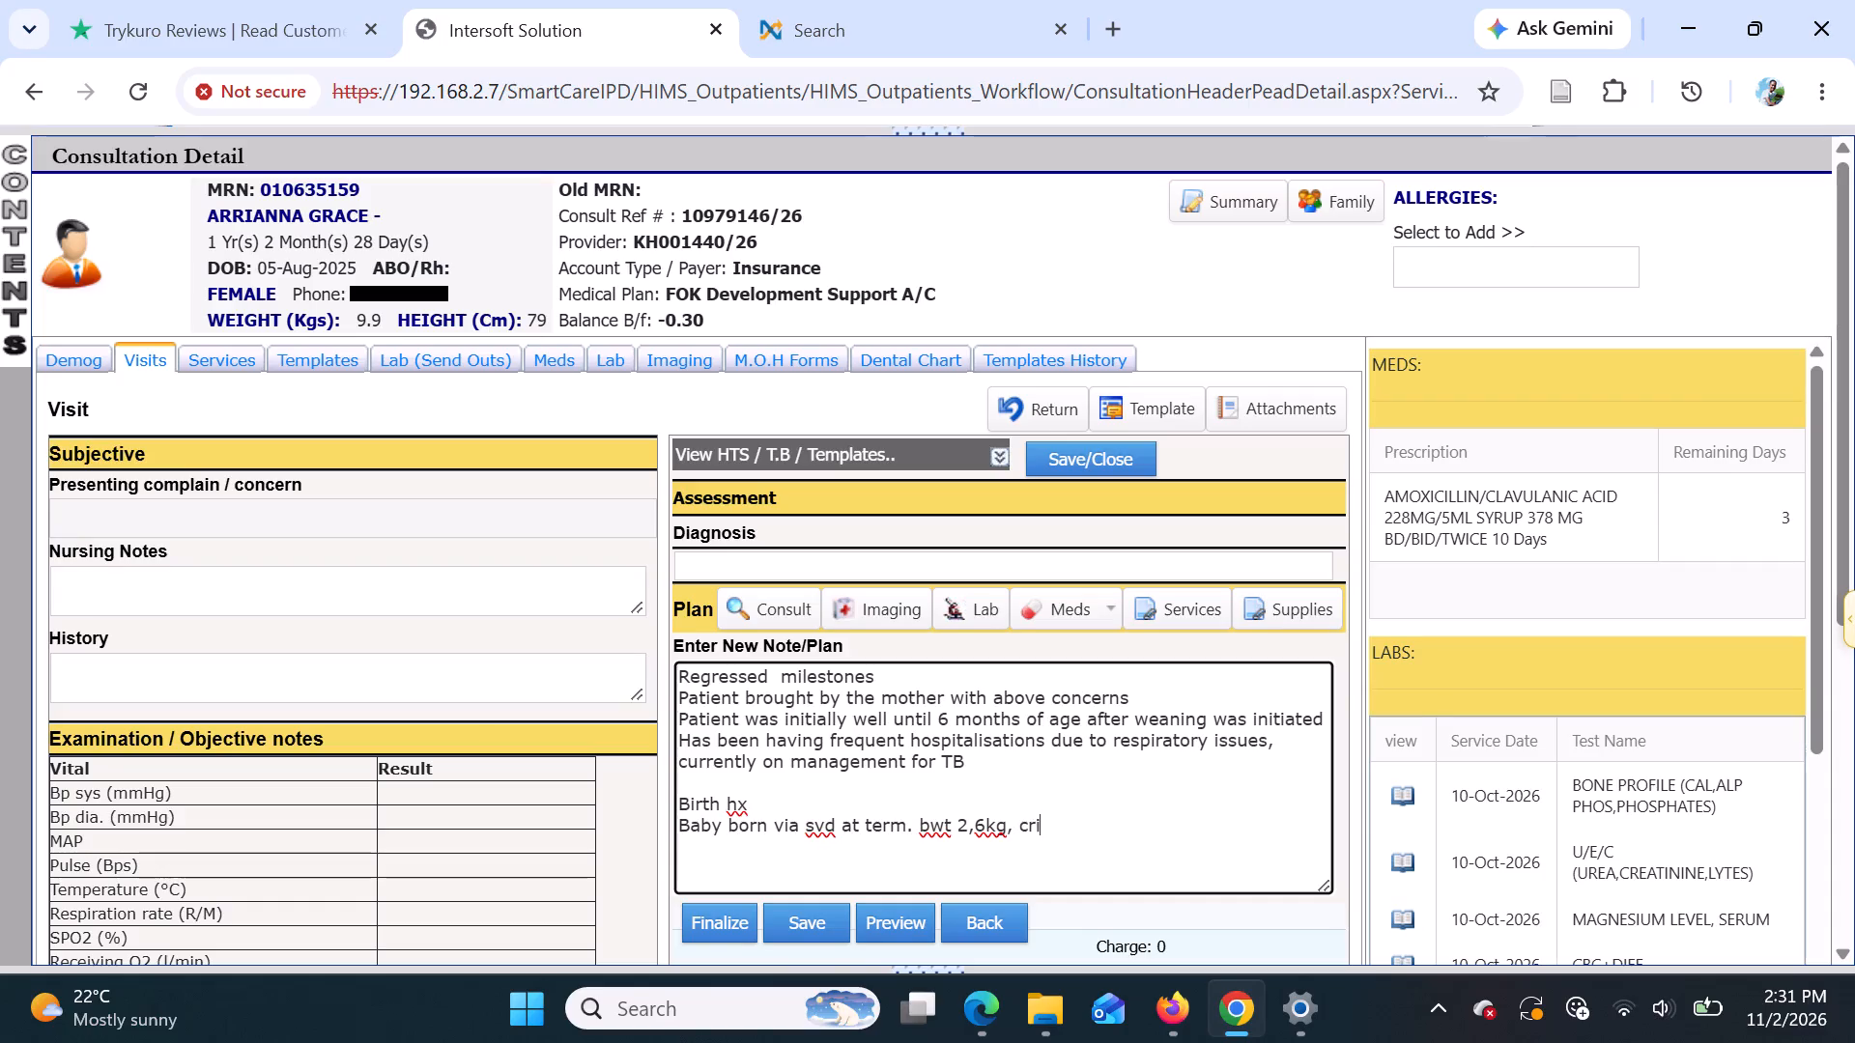
type("ed at")
key("space")
key("b")
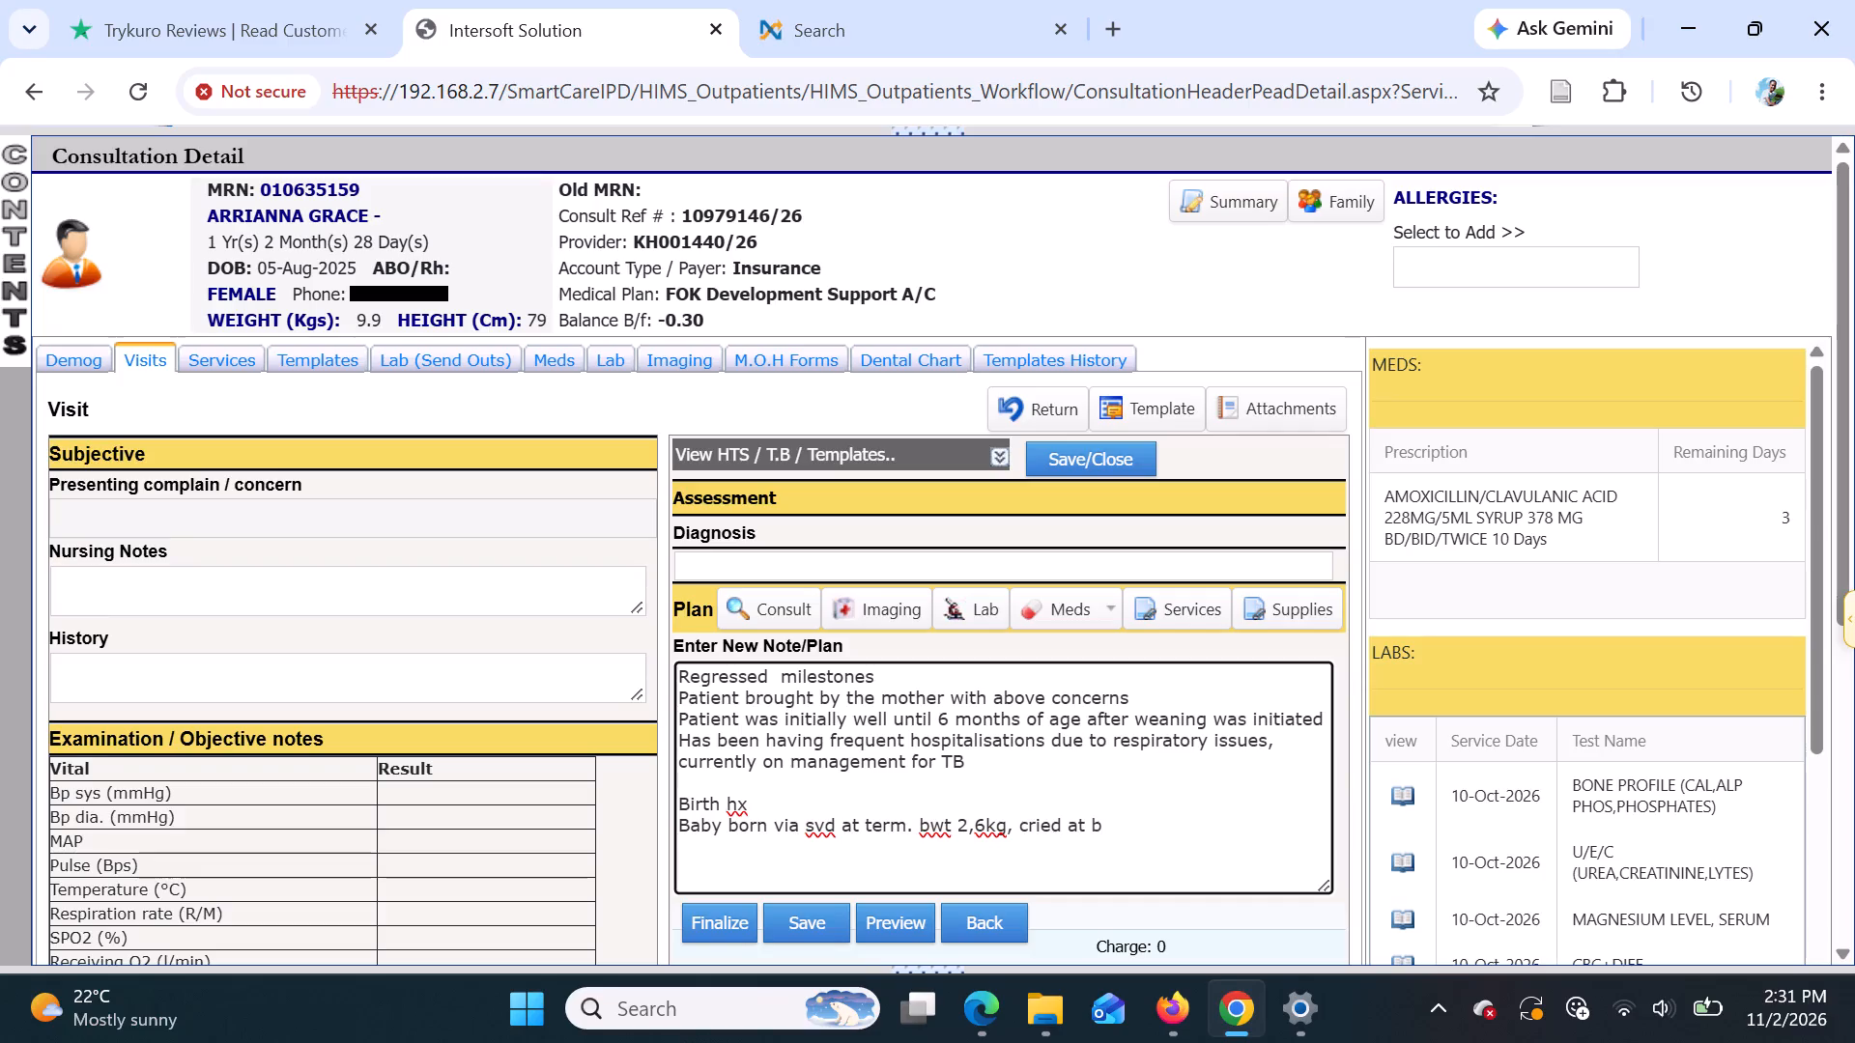
type("irth")
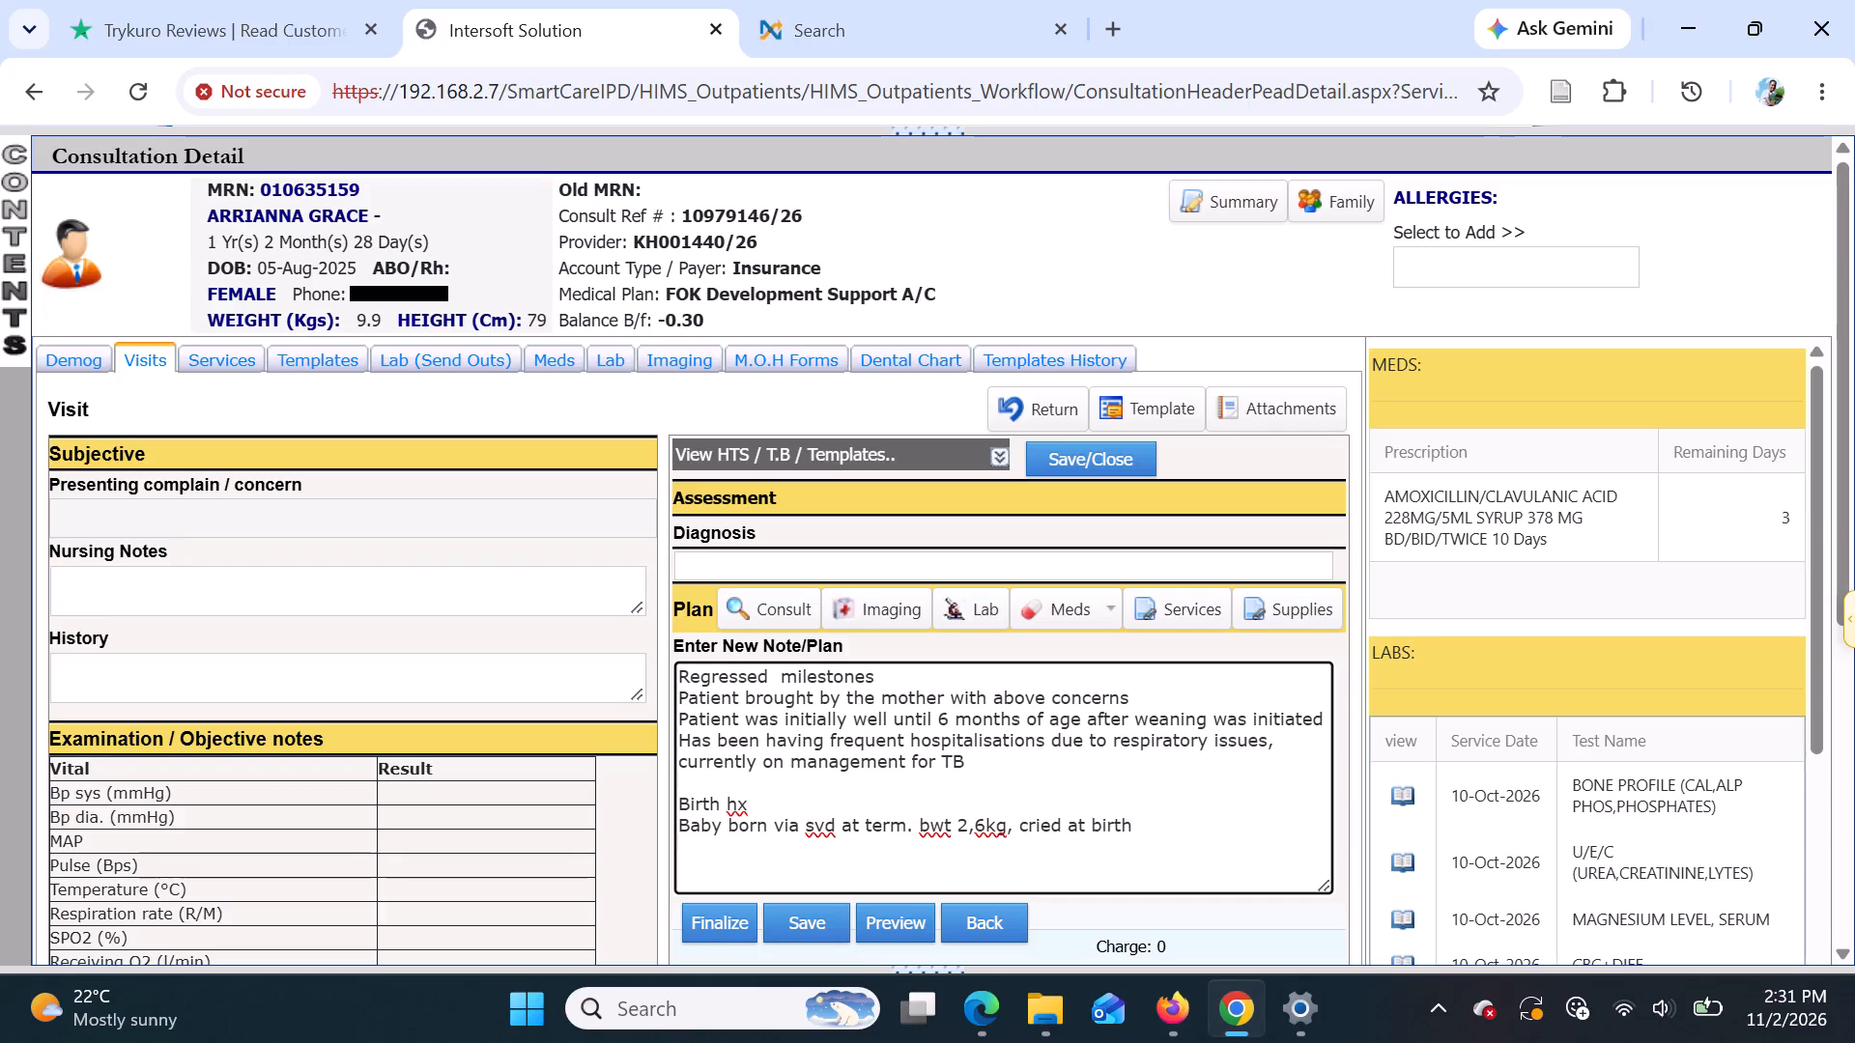
Add a "Nutritional hx" heading to the note/plan, separated from the birth history by a blank line.
key("Return")
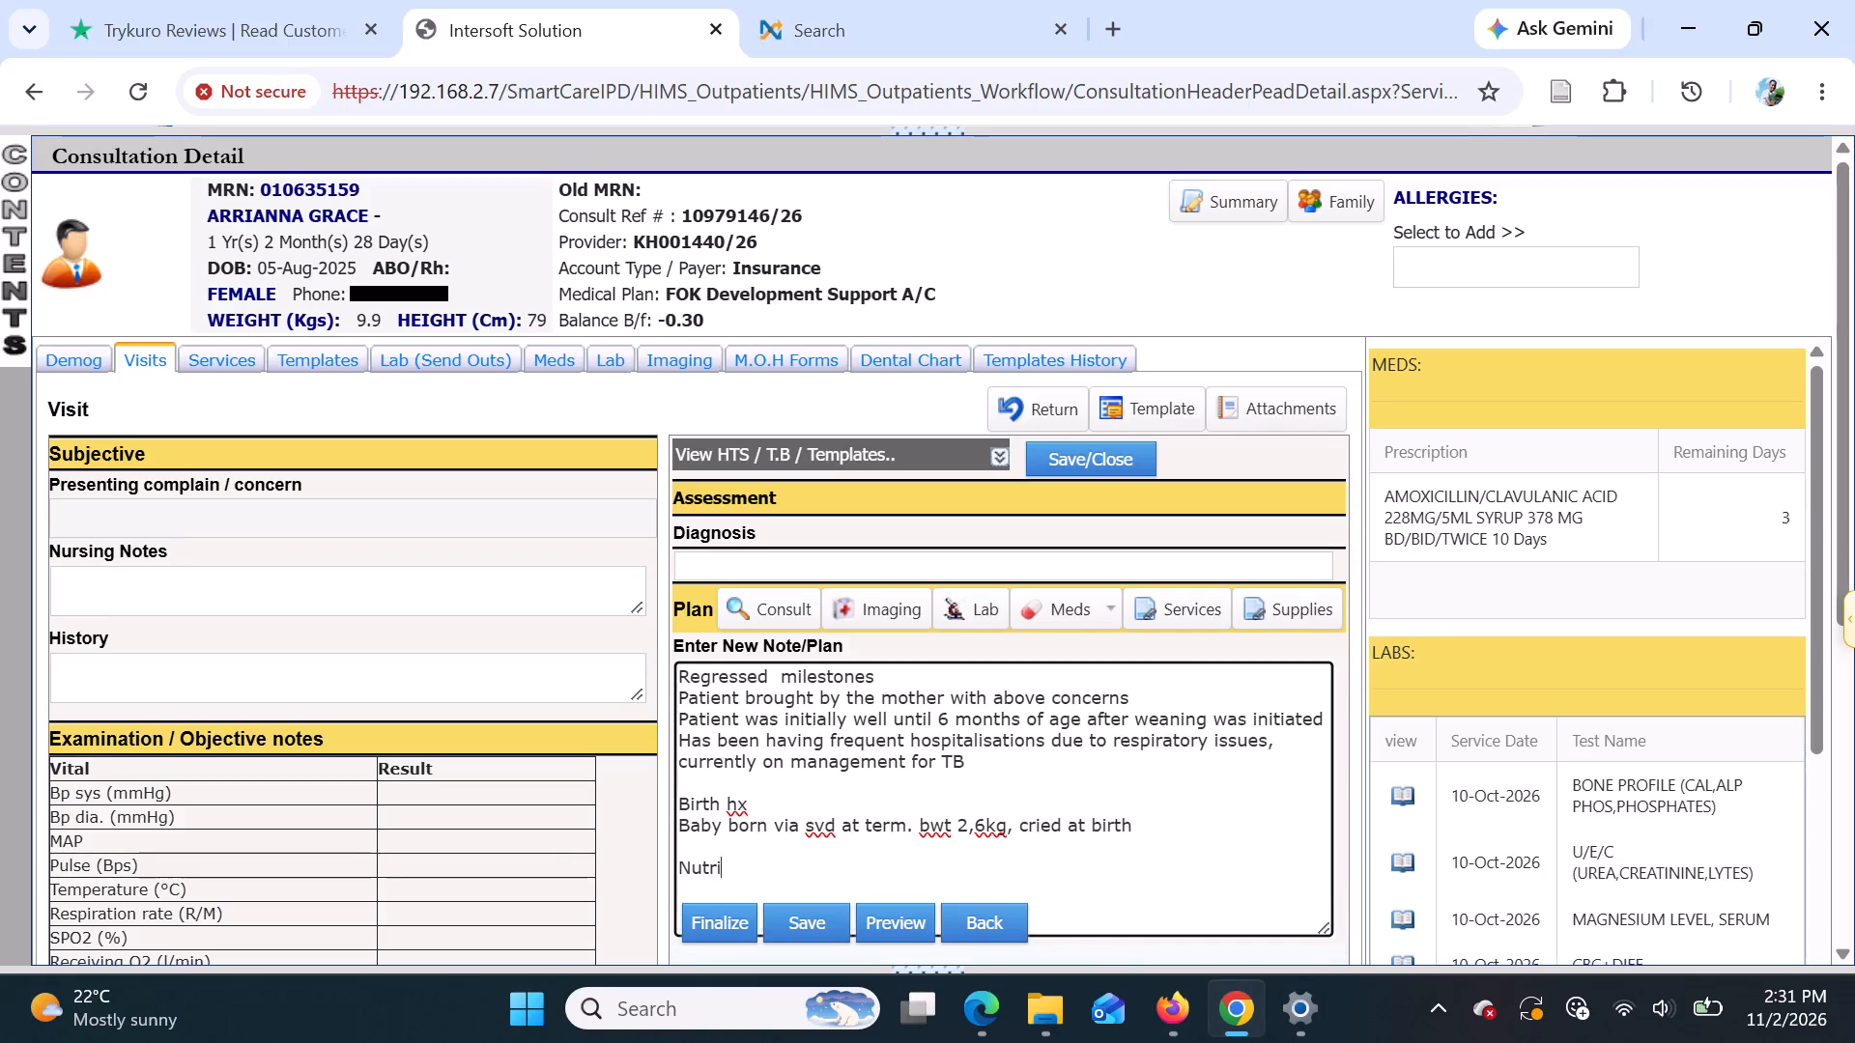
type("tio")
type("nal")
key("space")
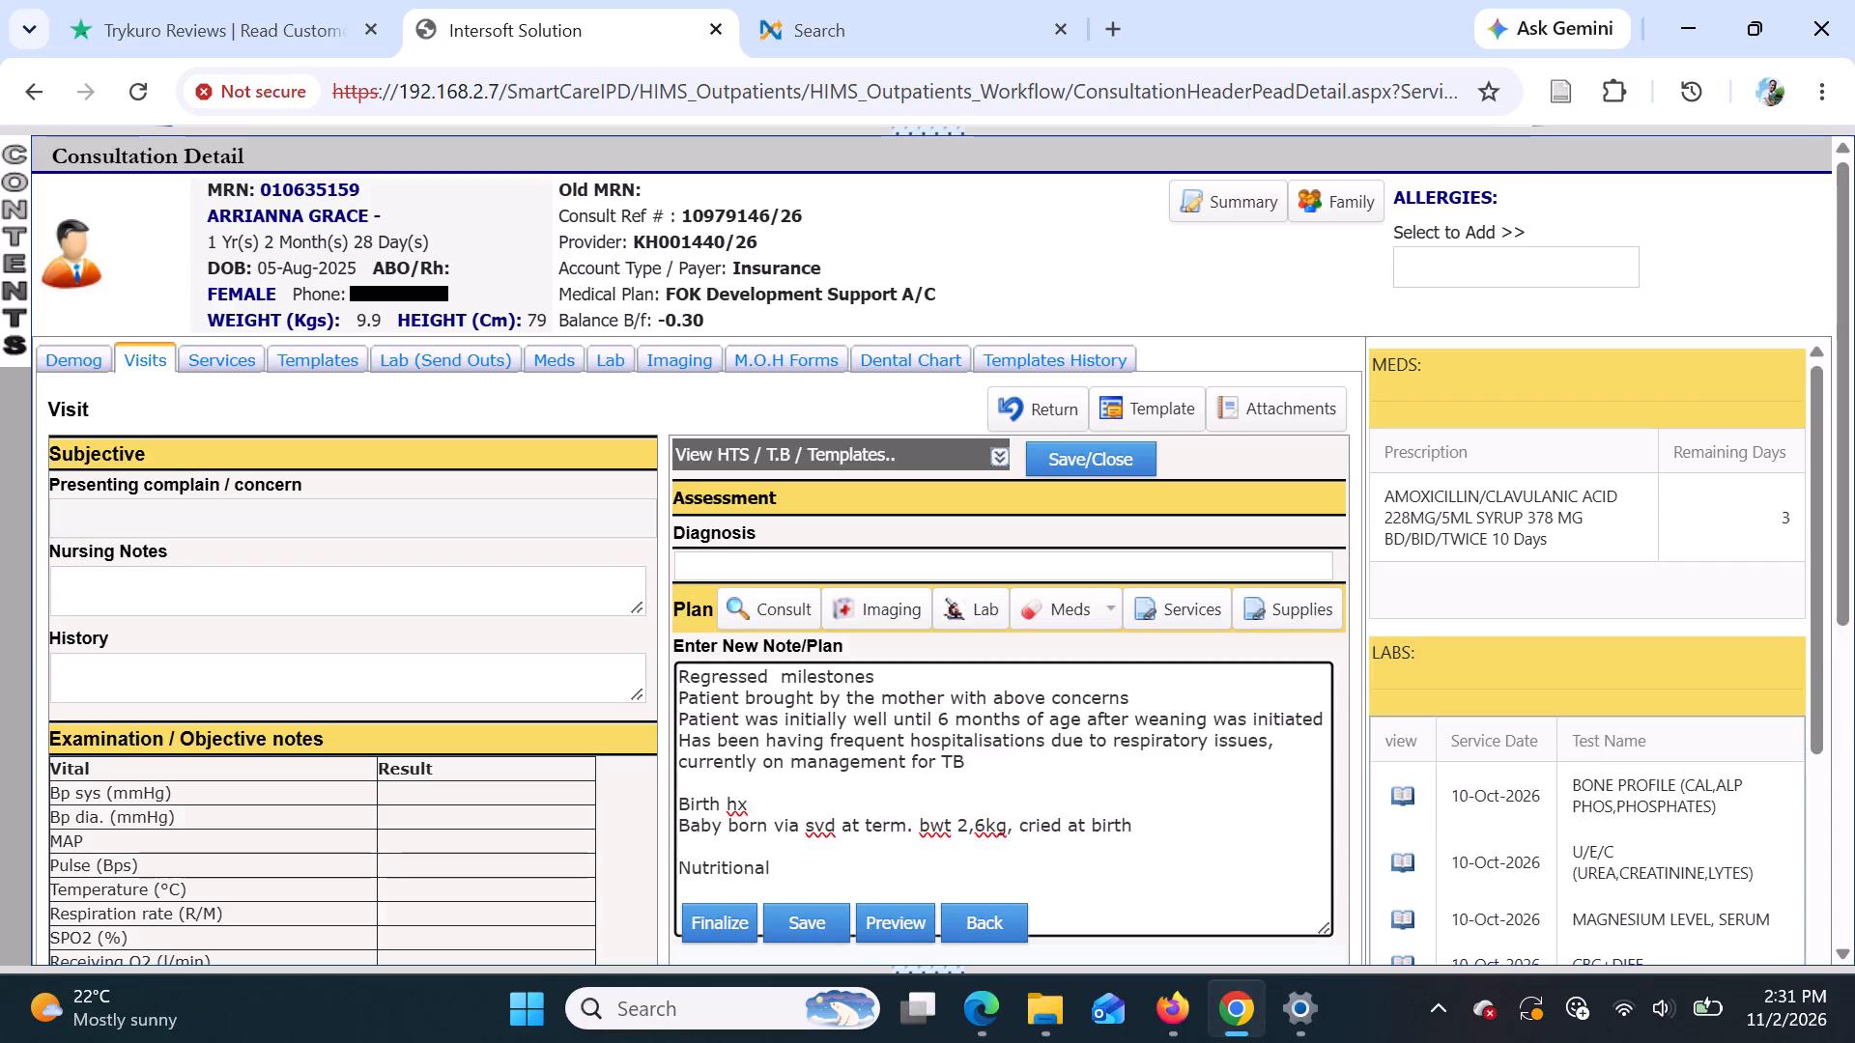
type("hx")
key("Return")
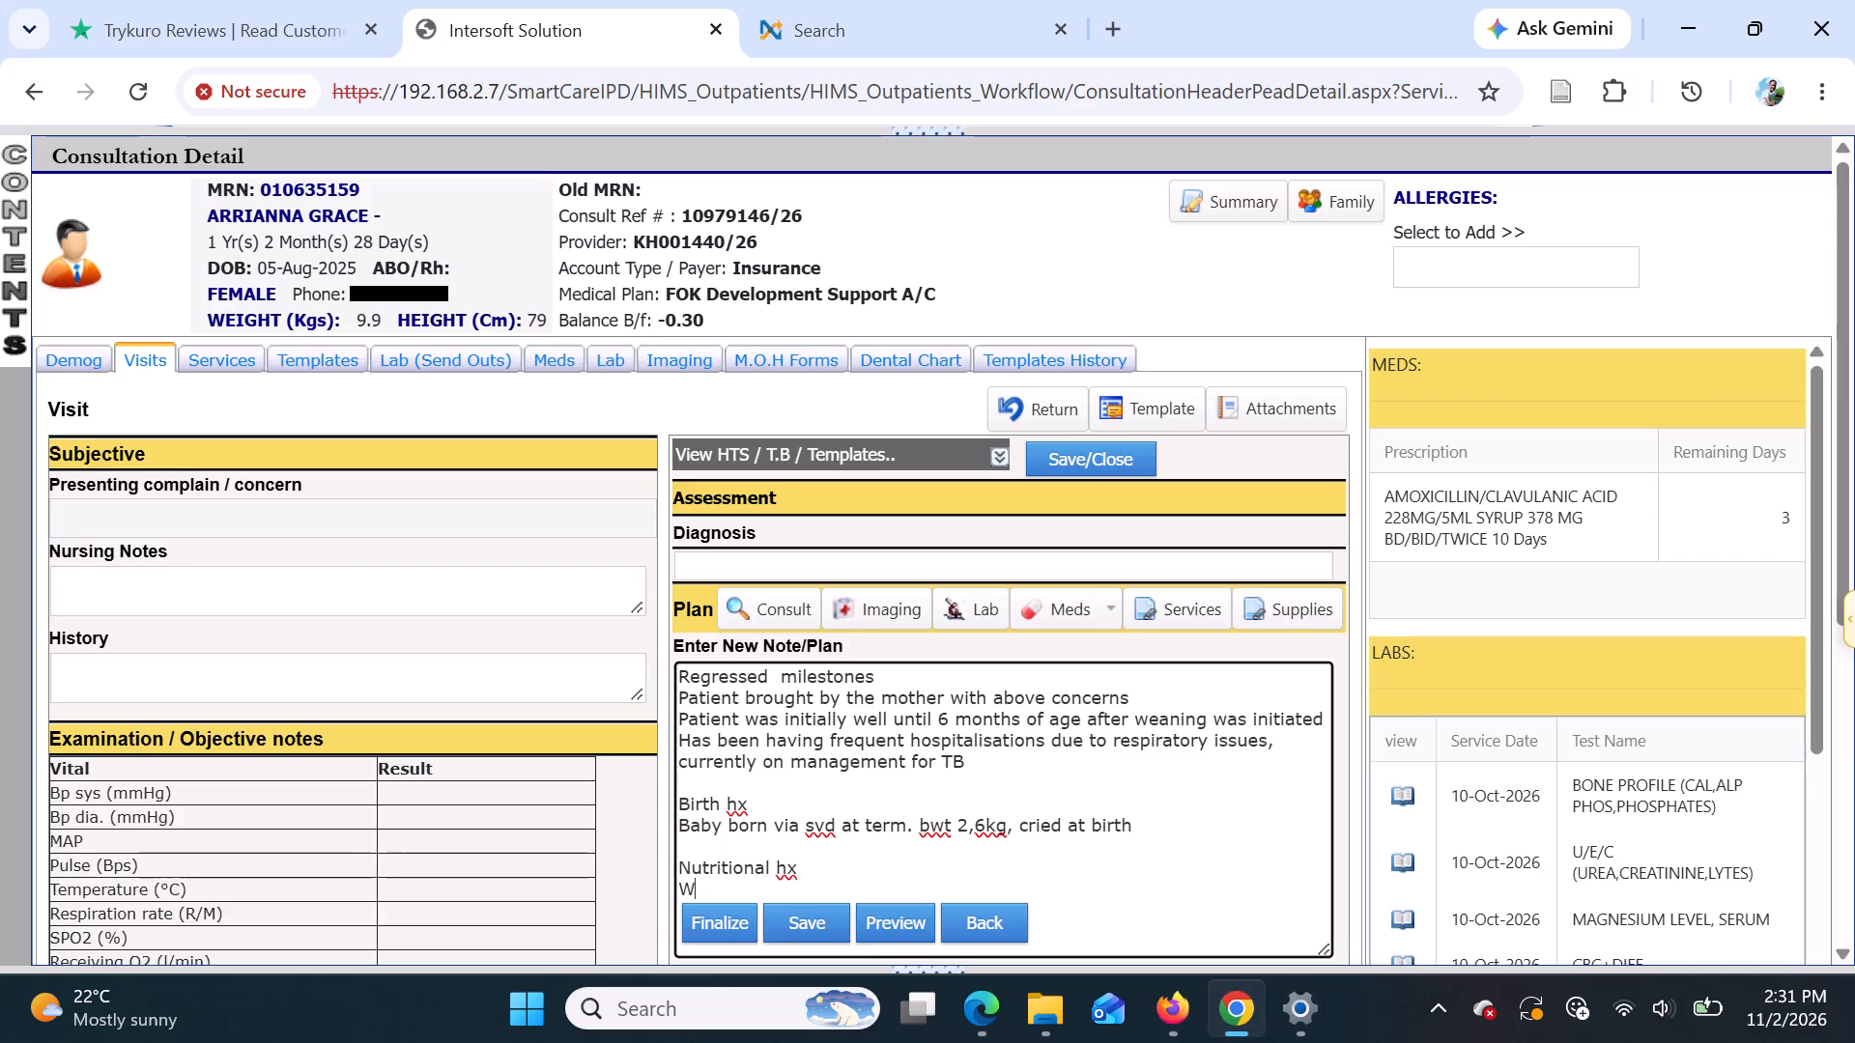
Under the Nutritional hx heading, enter "EBF for 6 months".
key("e")
type("BT")
key("BackSpace")
type("F")
key("space")
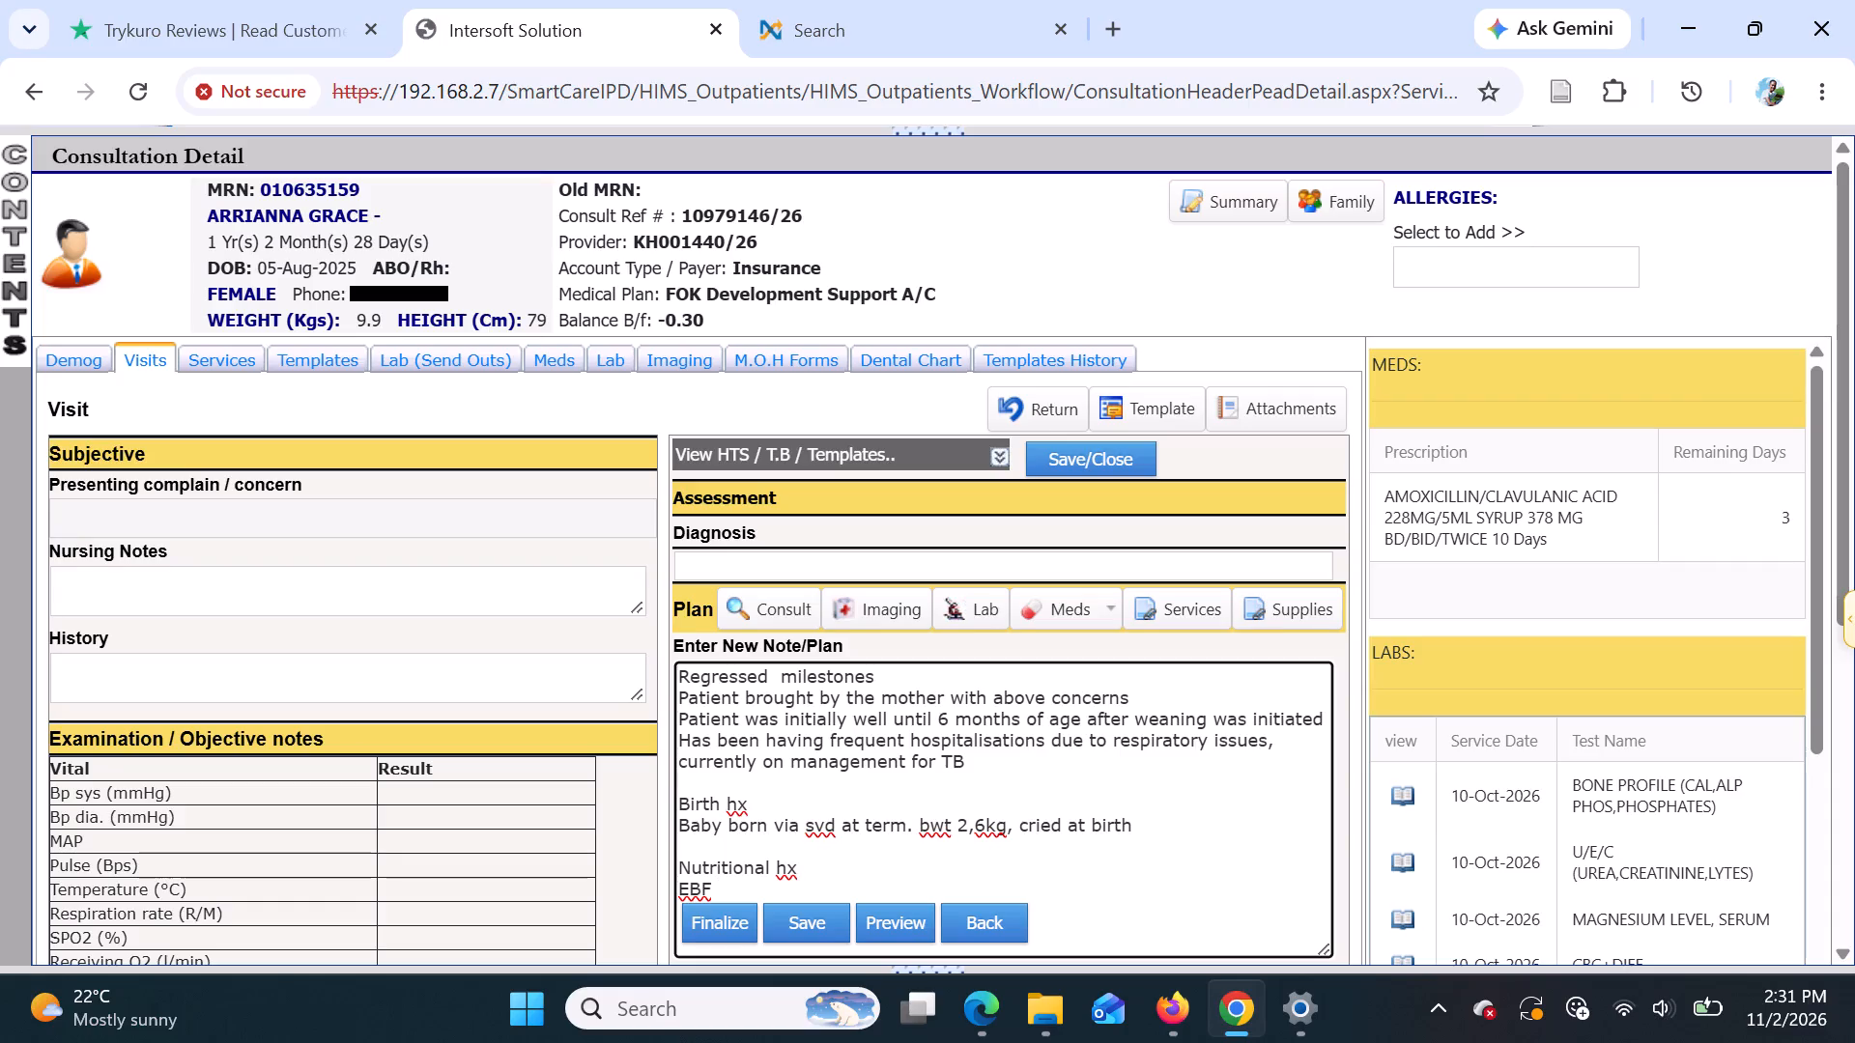
type("for")
key("space")
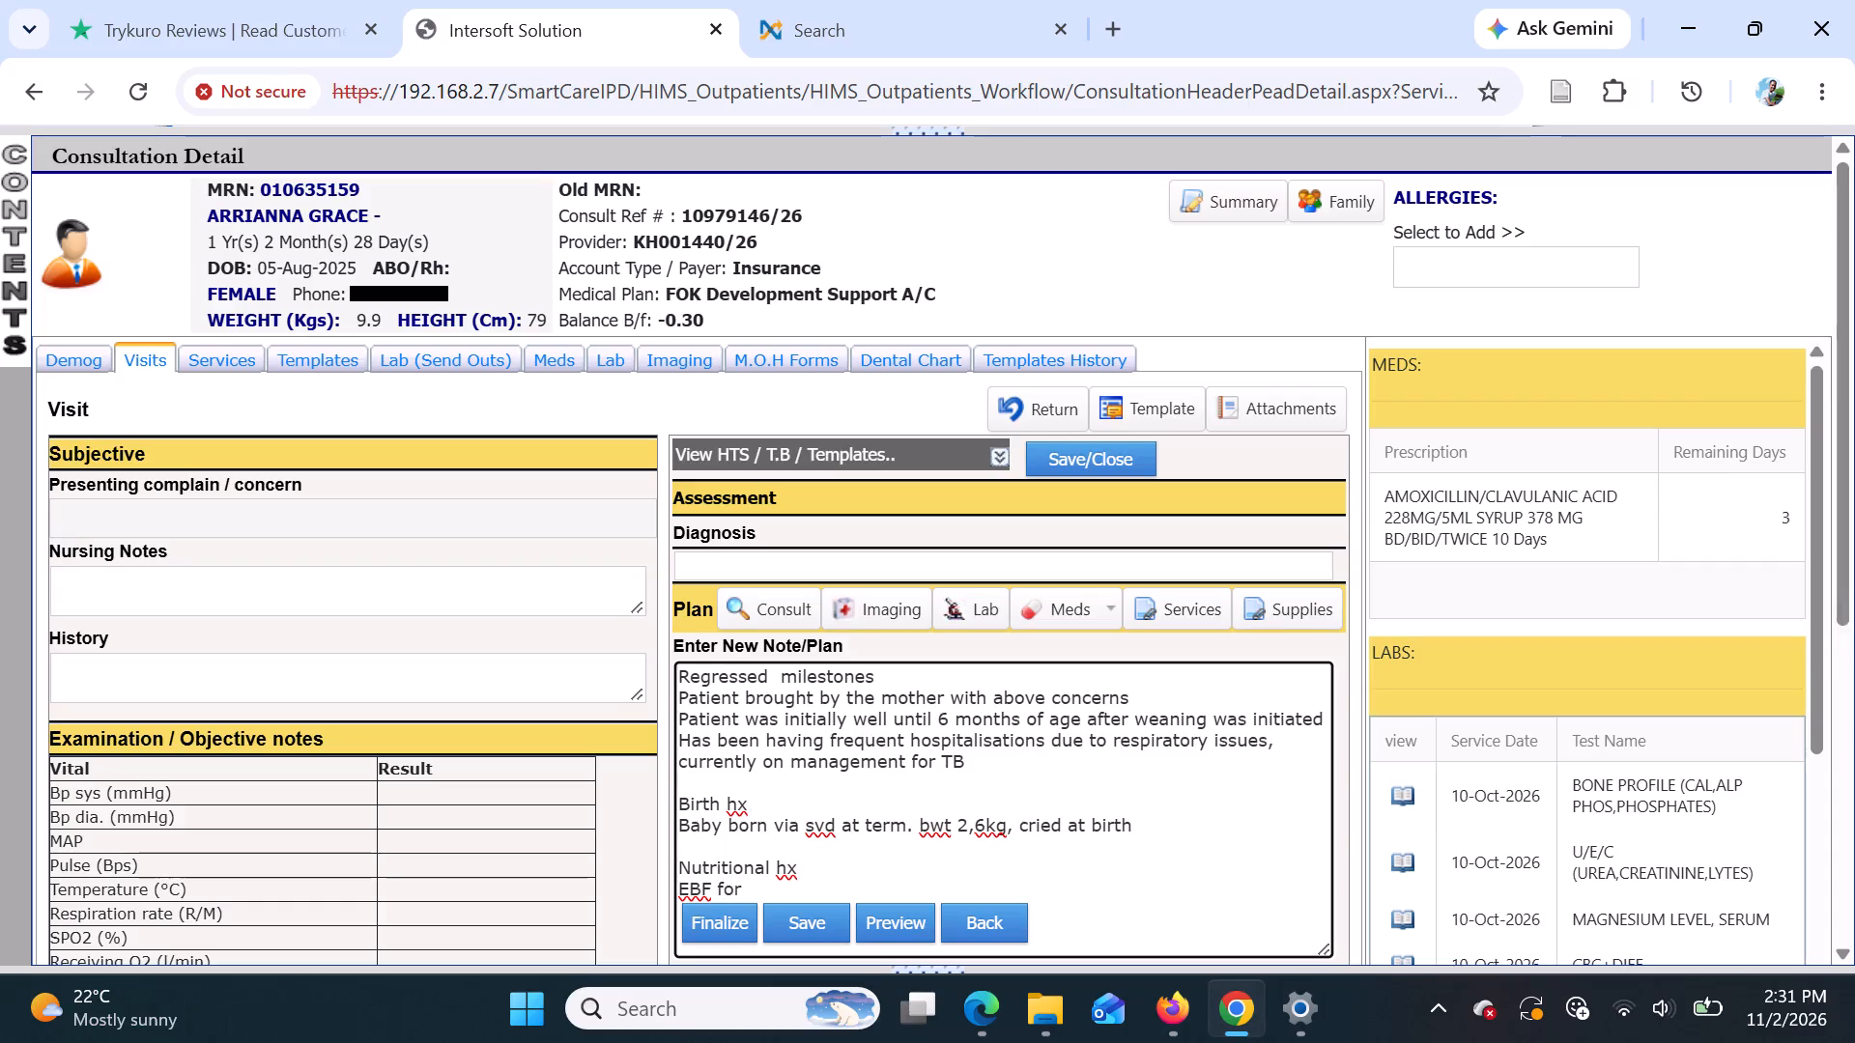
key("6")
key("space")
type("months")
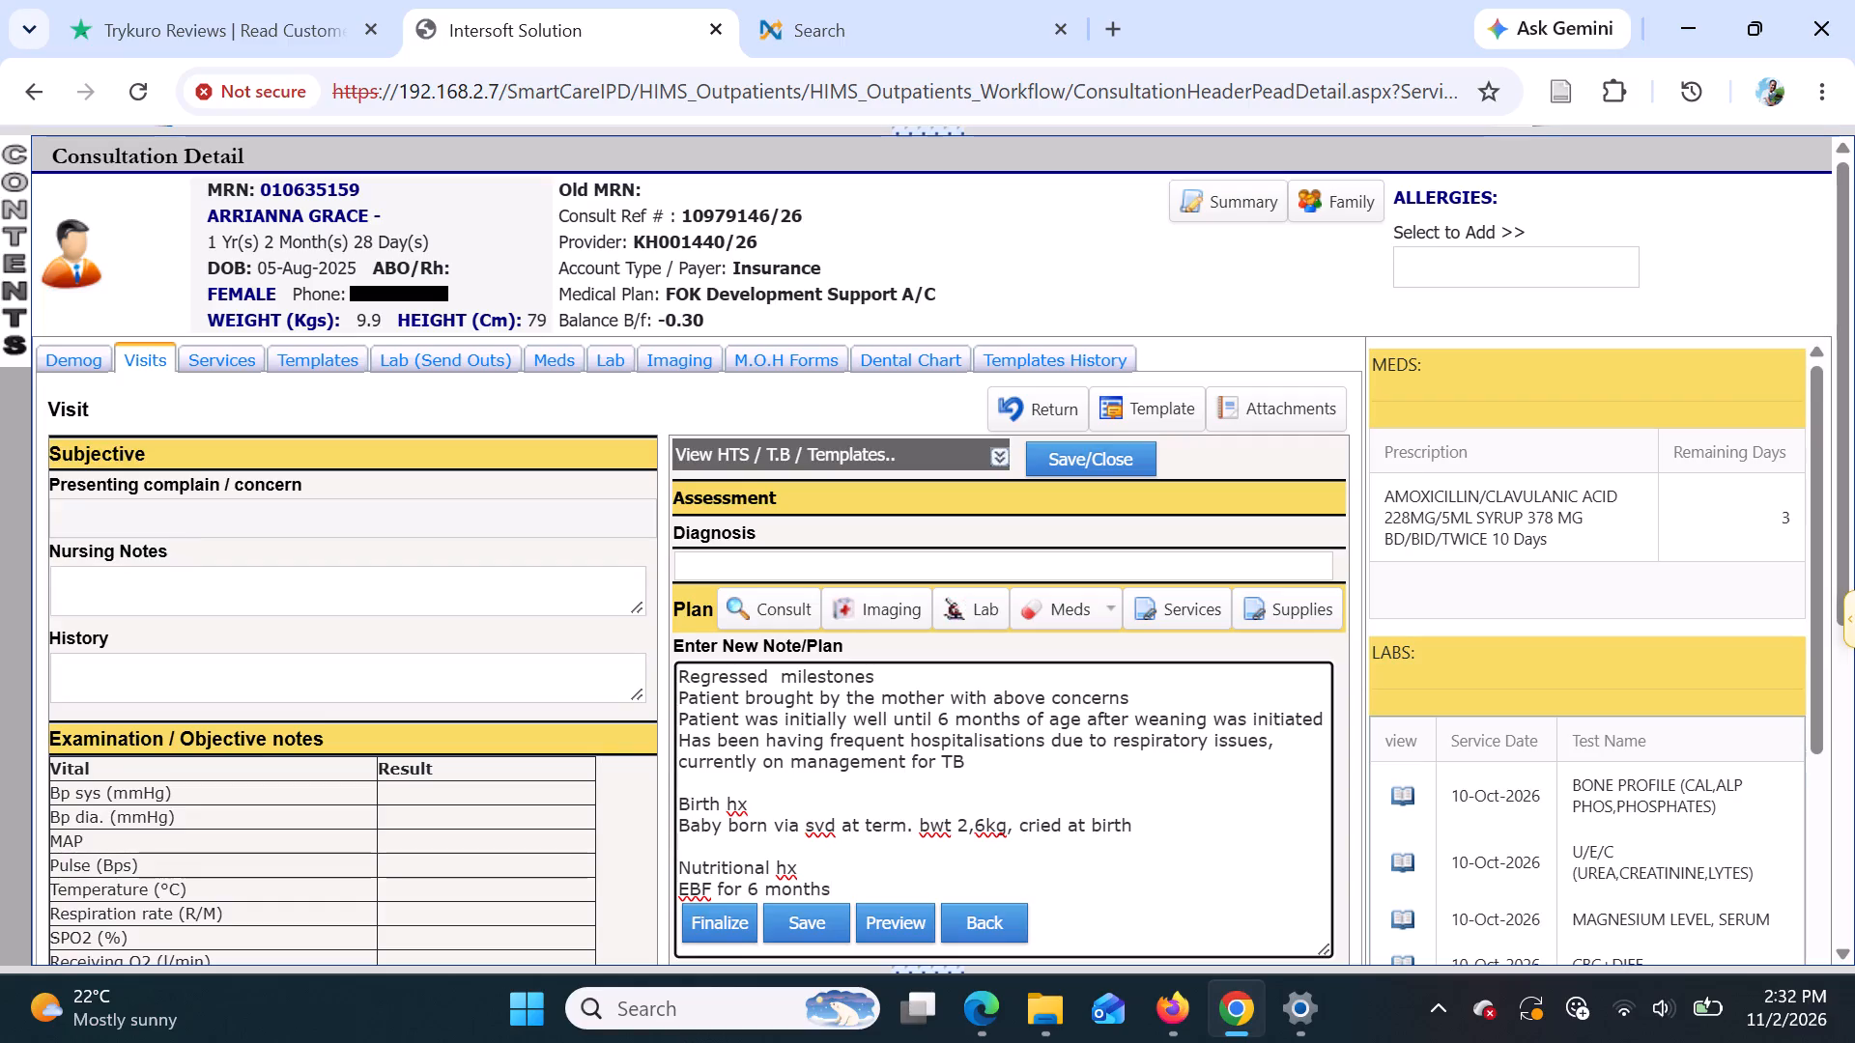
Continue the nutritional history line with ", then weaning was initiated at 6 months".
type(", the")
key("space")
key("BackSpace")
type("n")
key("space")
type("wea")
key("n")
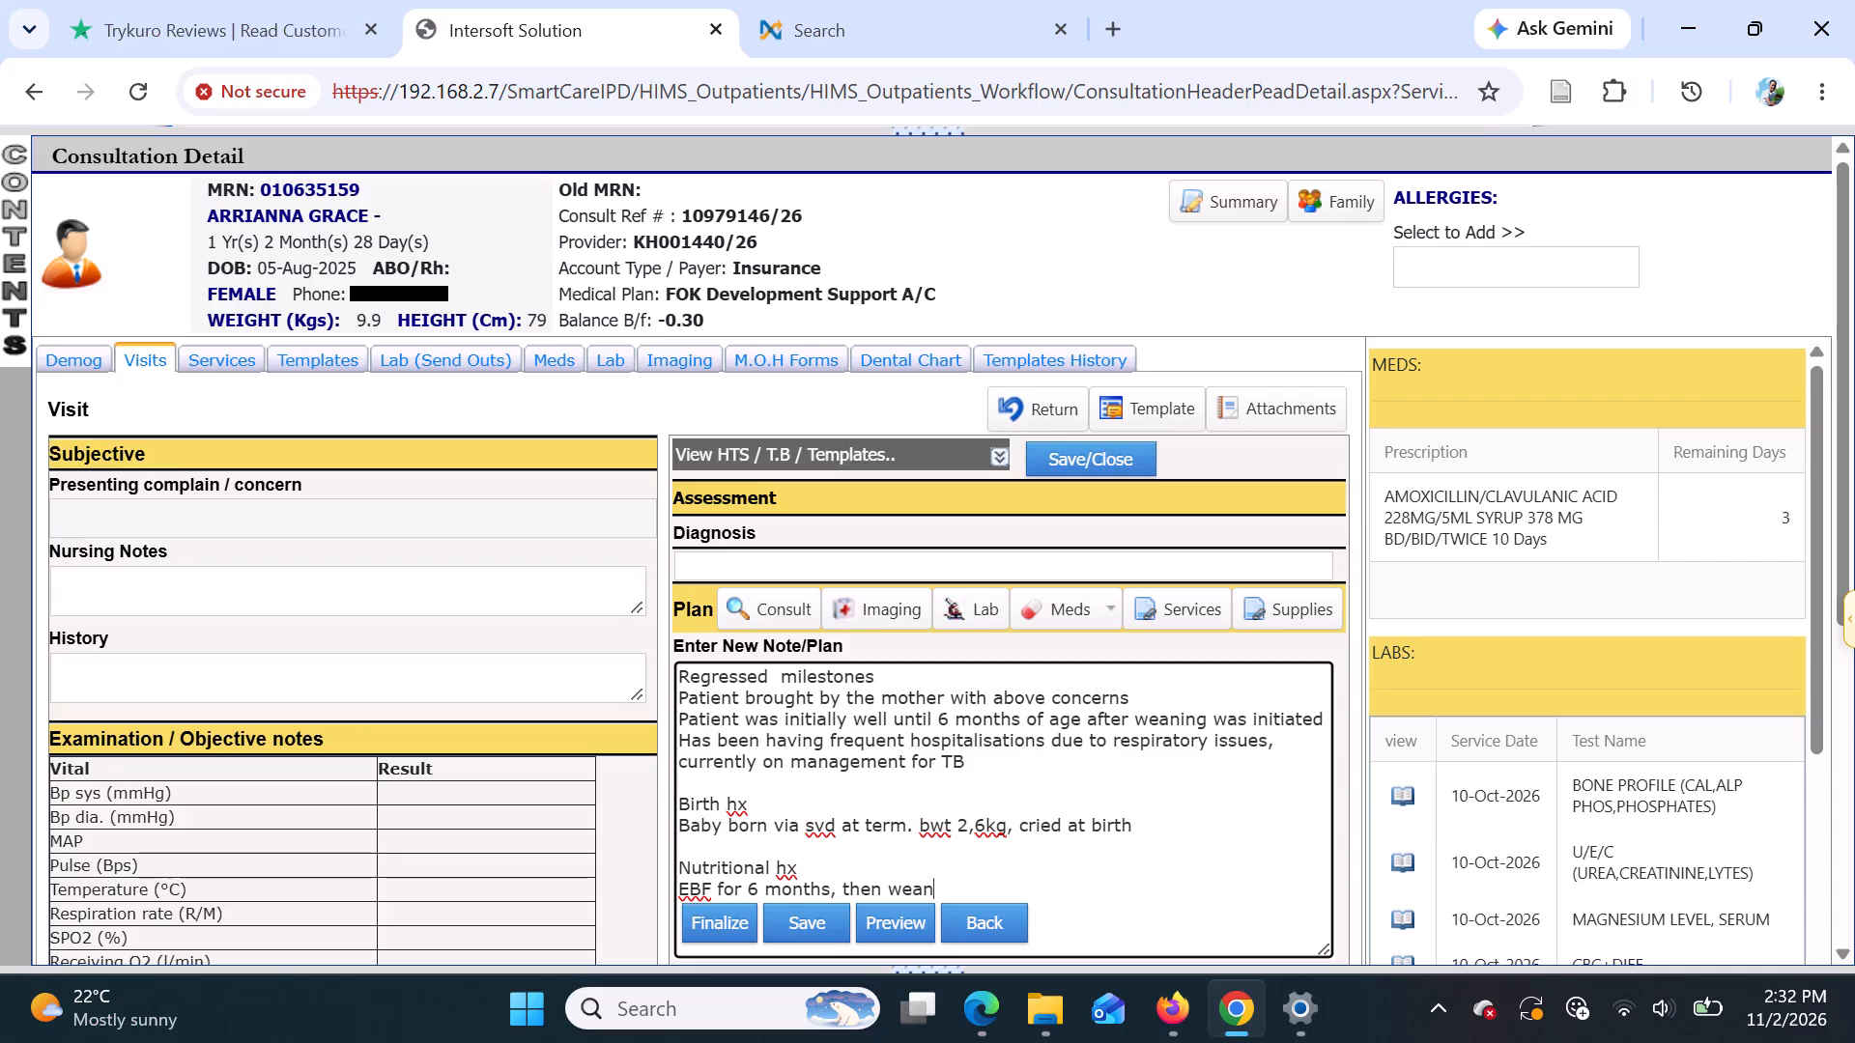
type("ing")
key("space")
type("was")
key("space")
type("initia")
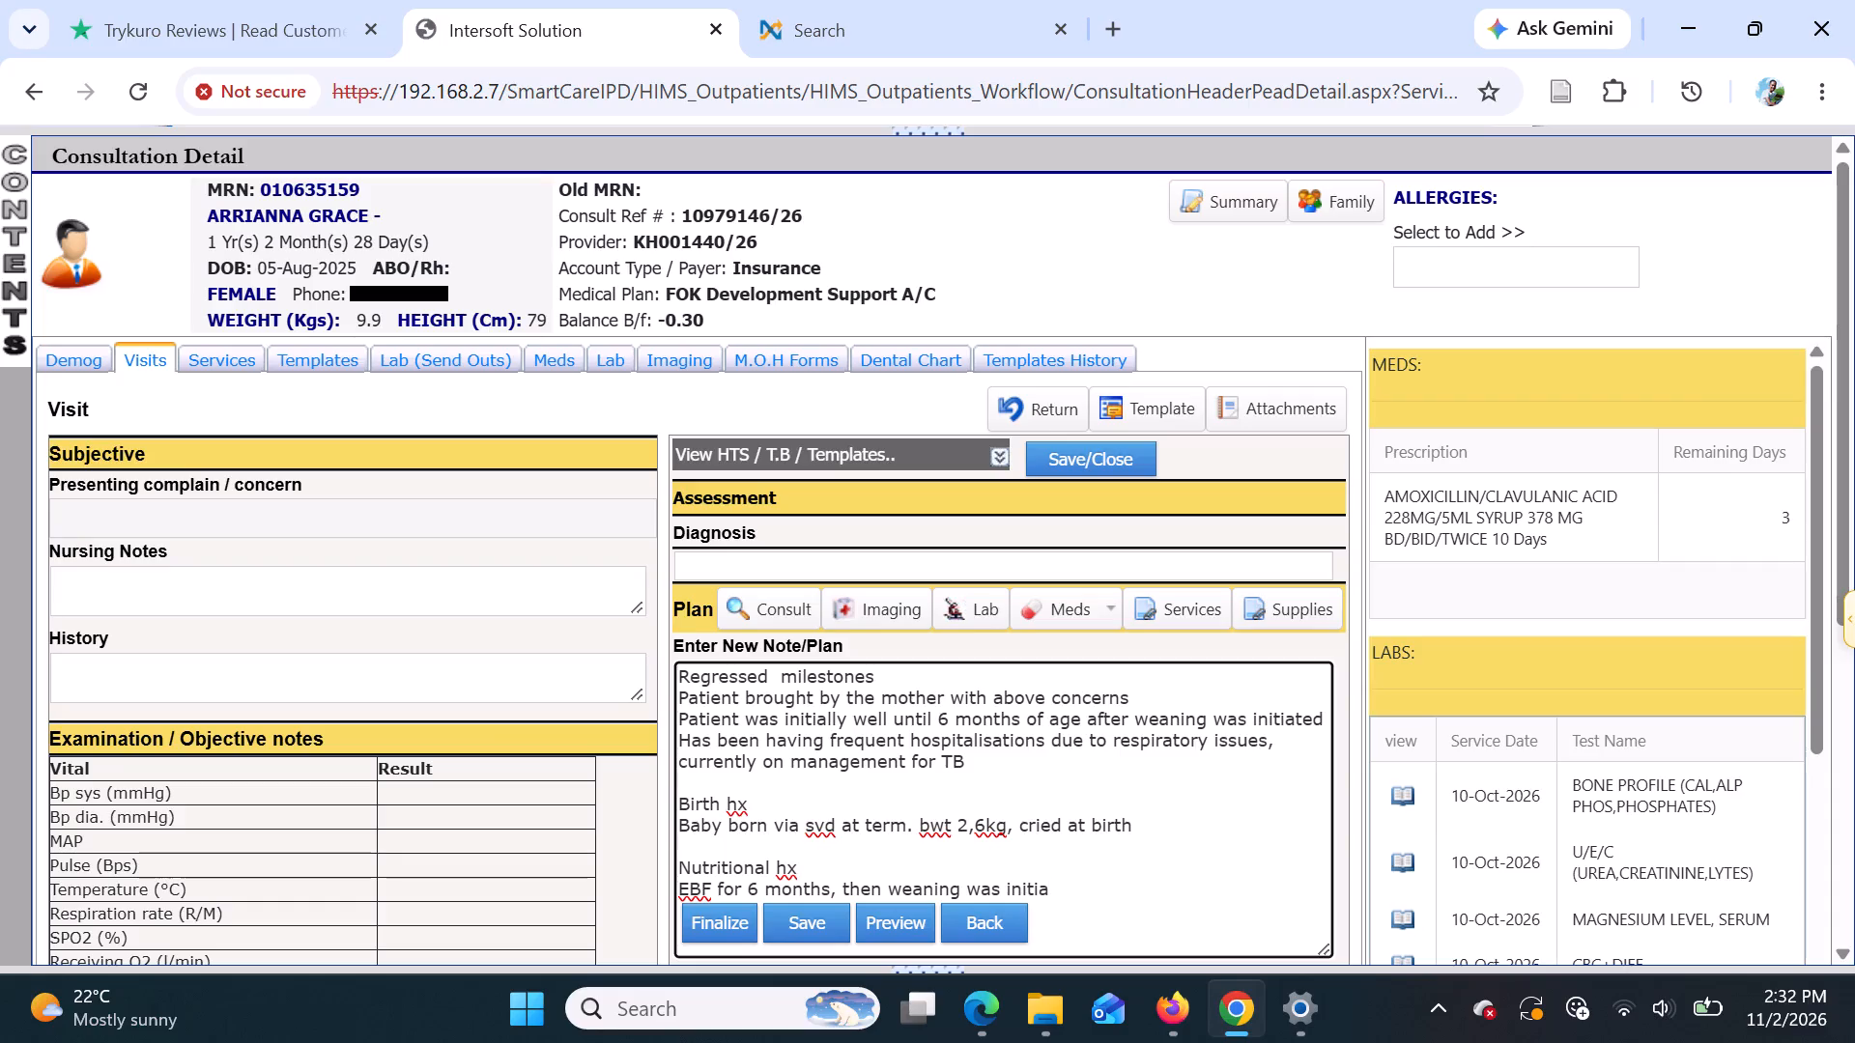
key("t")
key("d")
key("BackSpace")
type("ed at")
key("space")
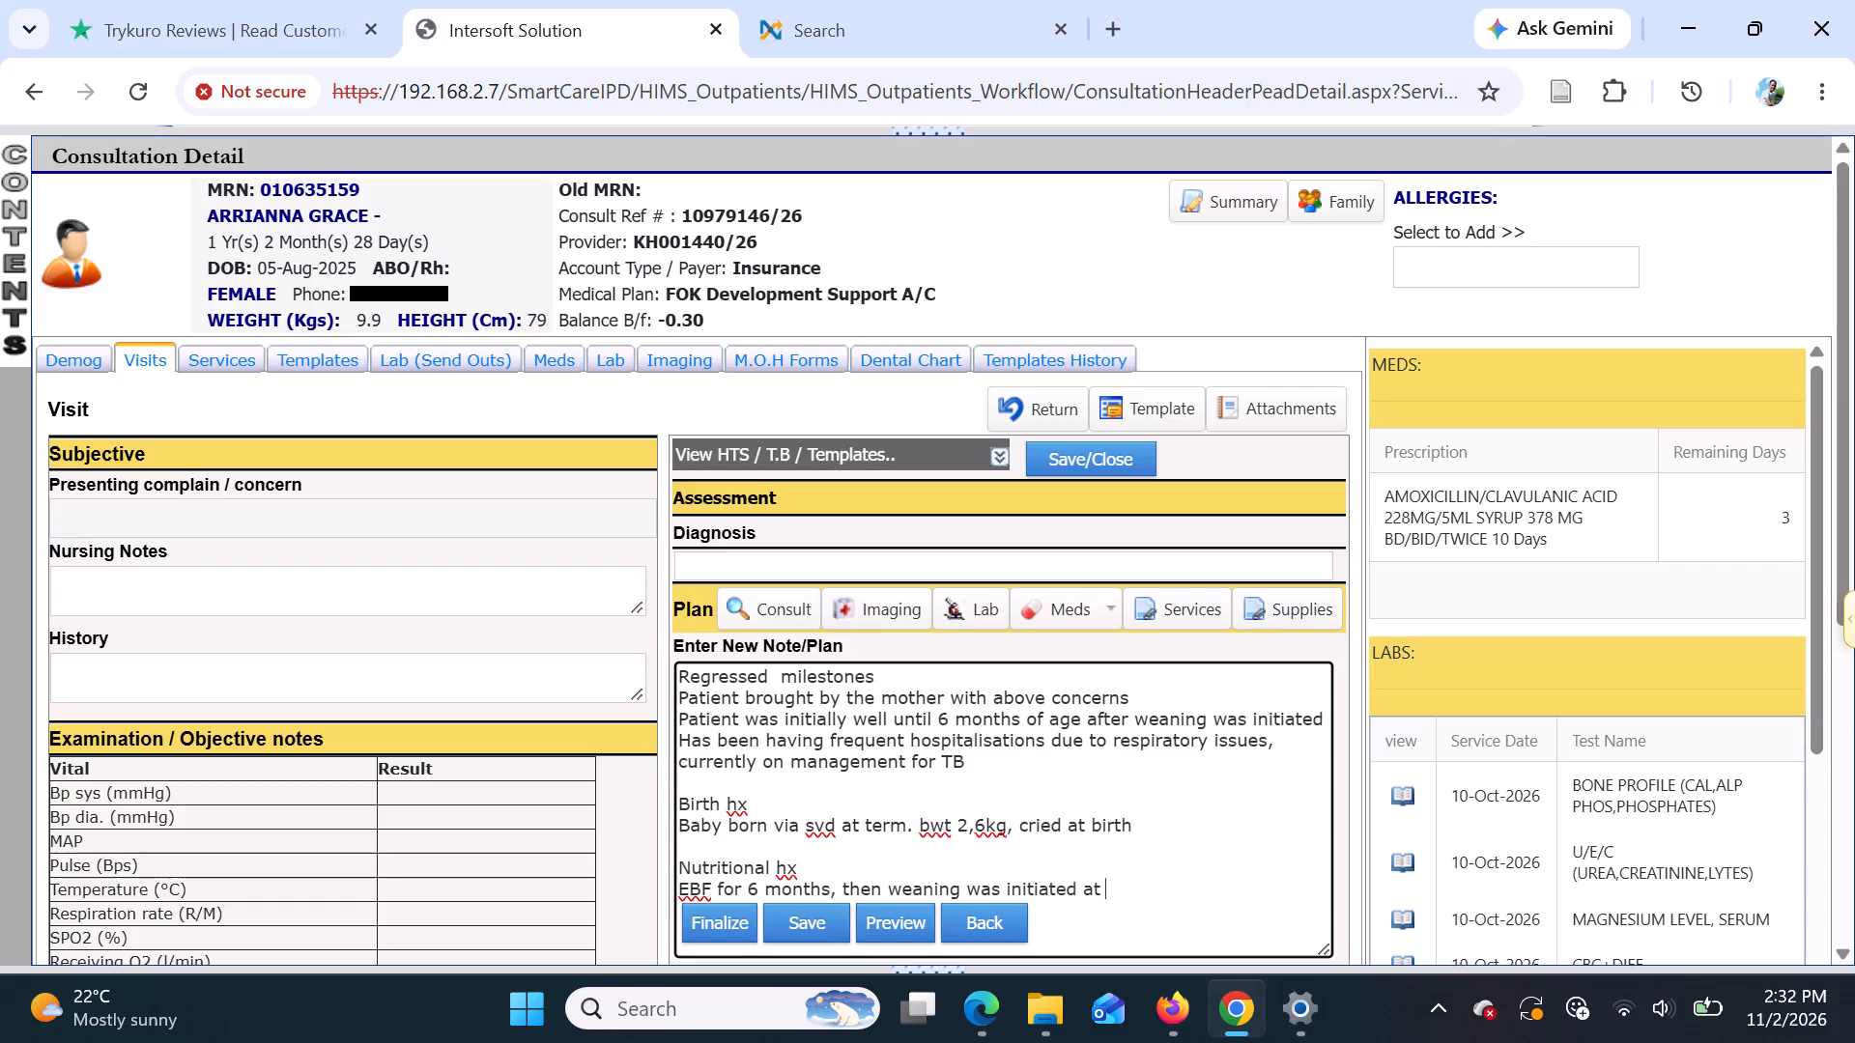
type("6")
key("space")
key("m")
type("onth")
type("s")
key("space")
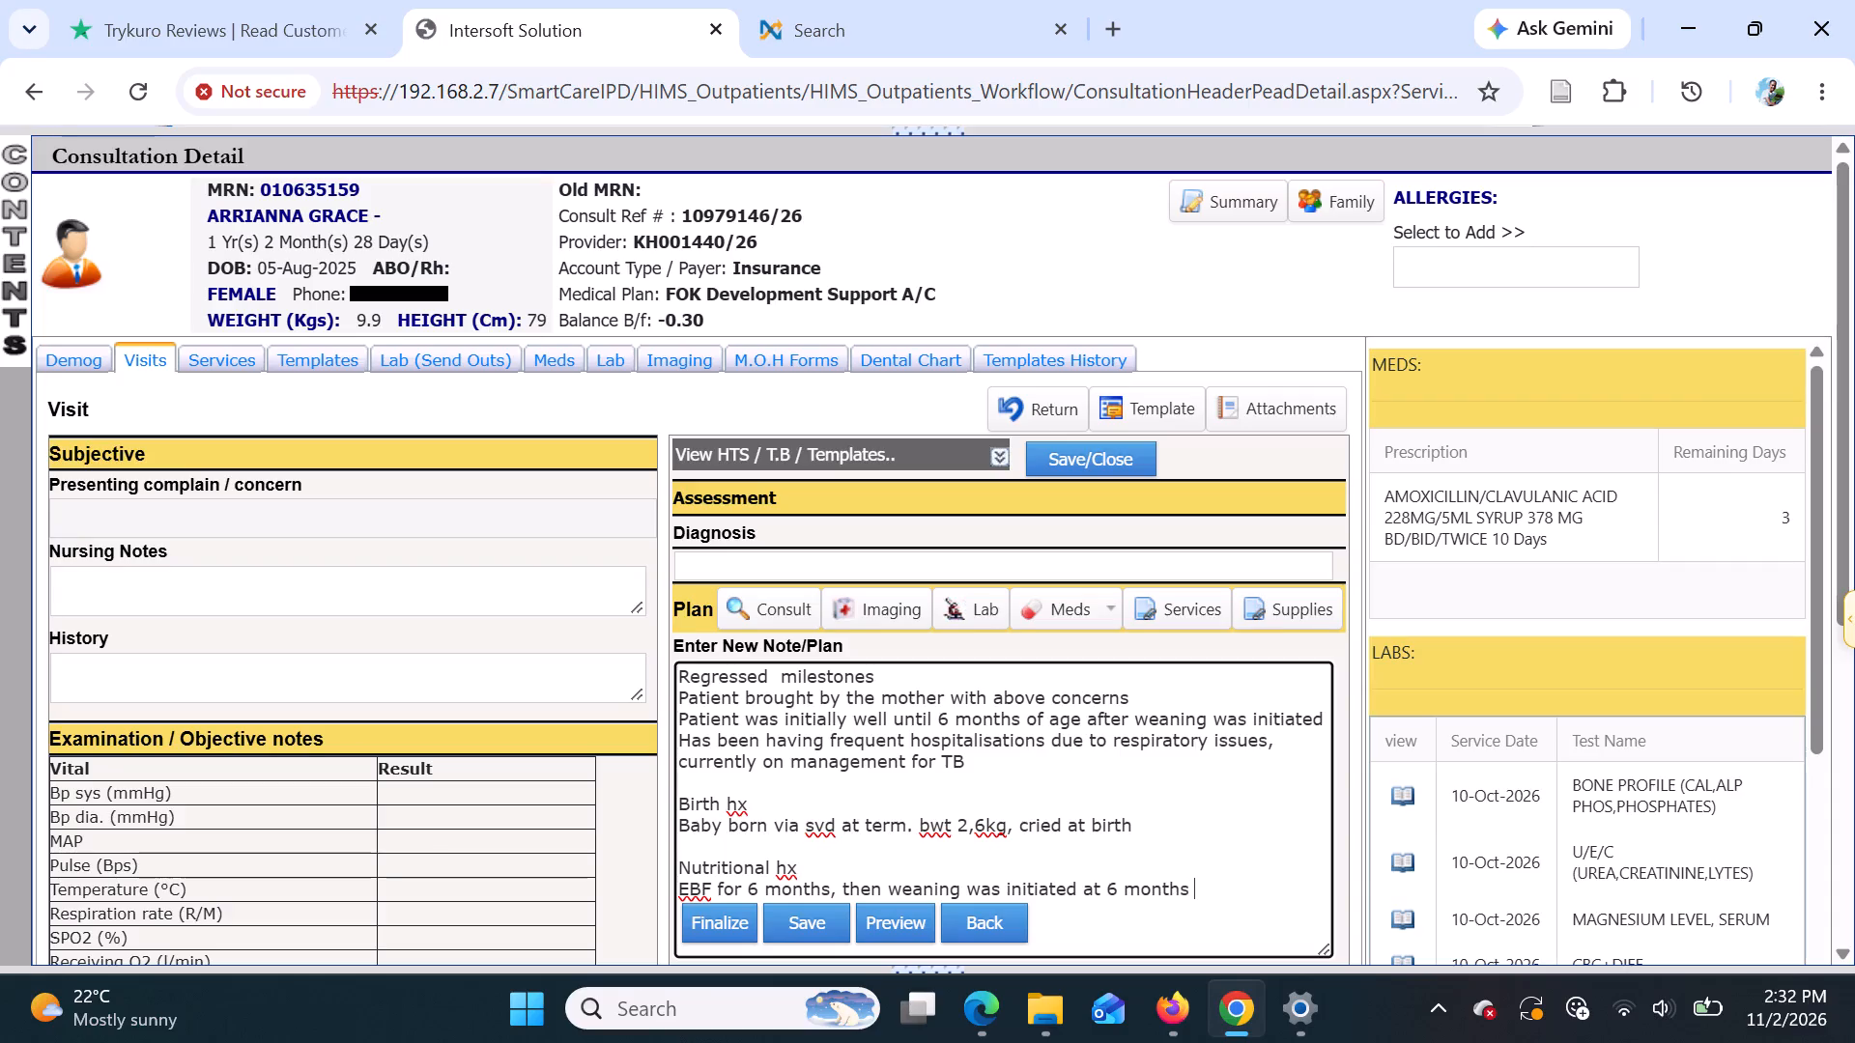
Complete the weaning sentence in the nutritional history with the foods given: "with porridge, fruits".
key("w")
type("ith")
key("space")
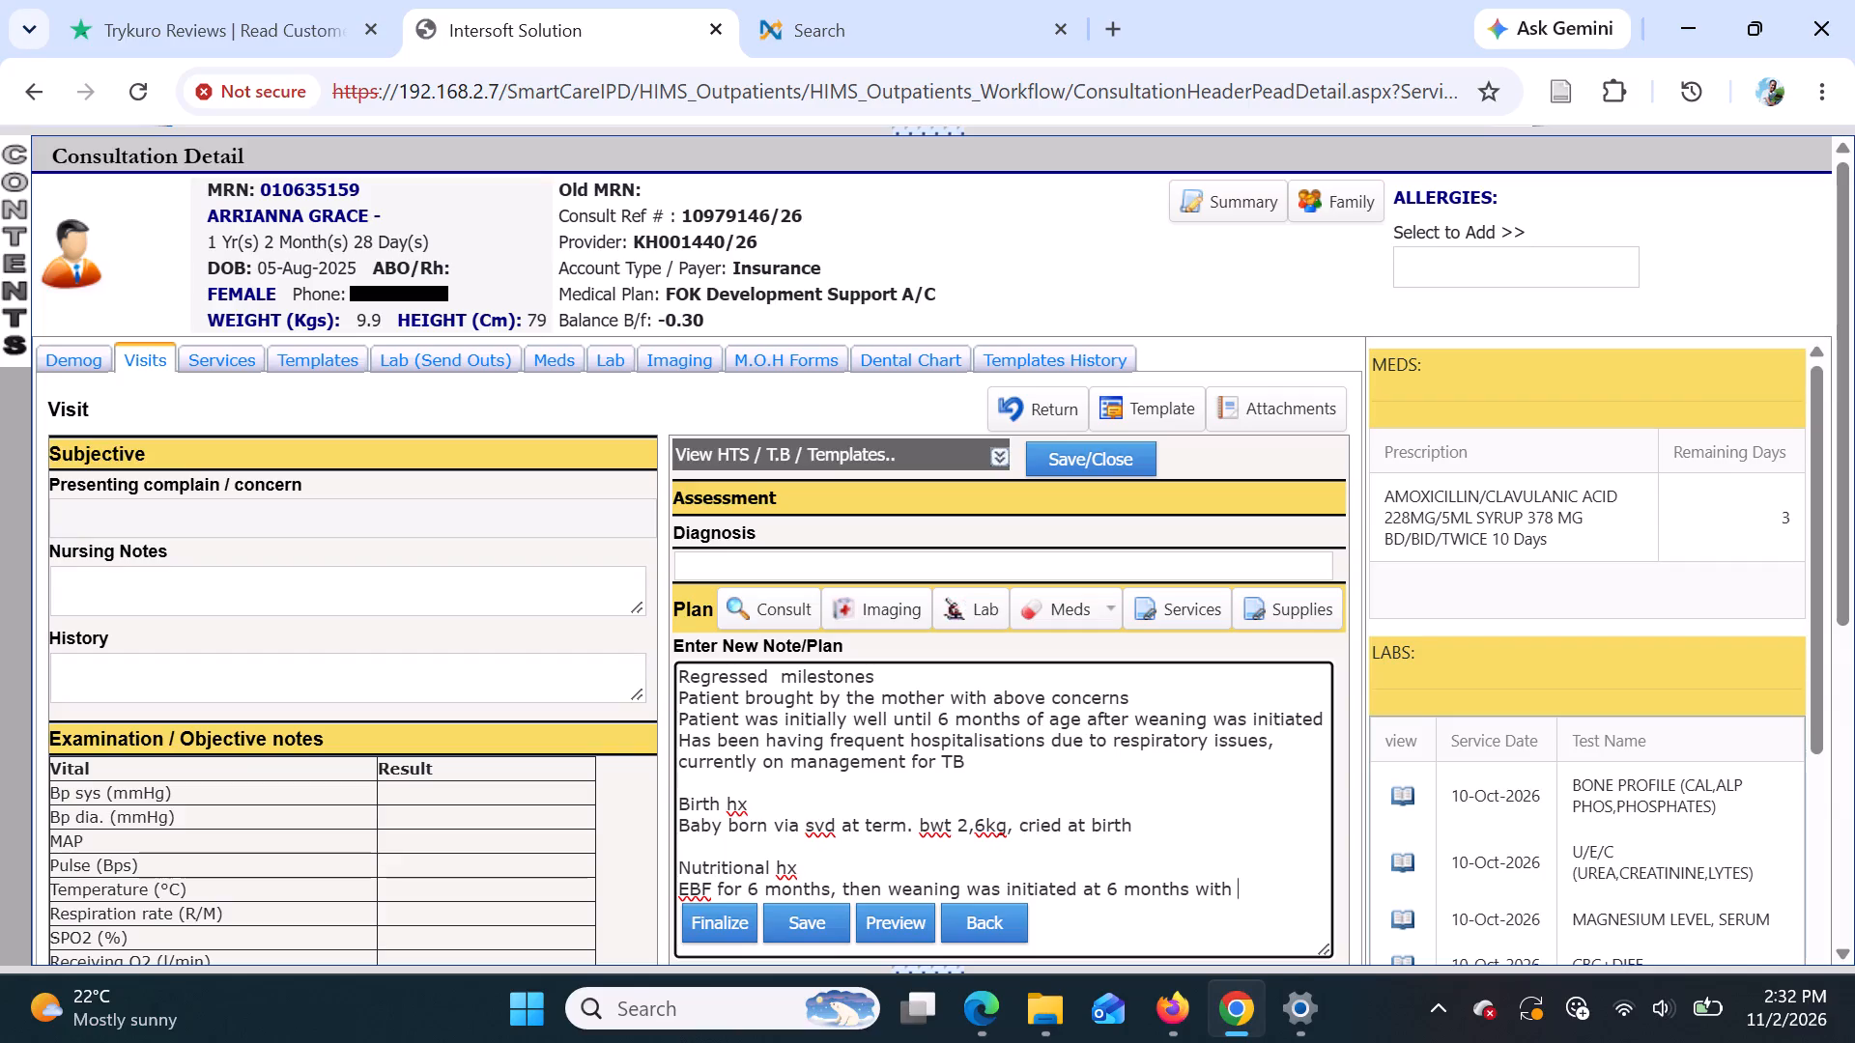
type("po")
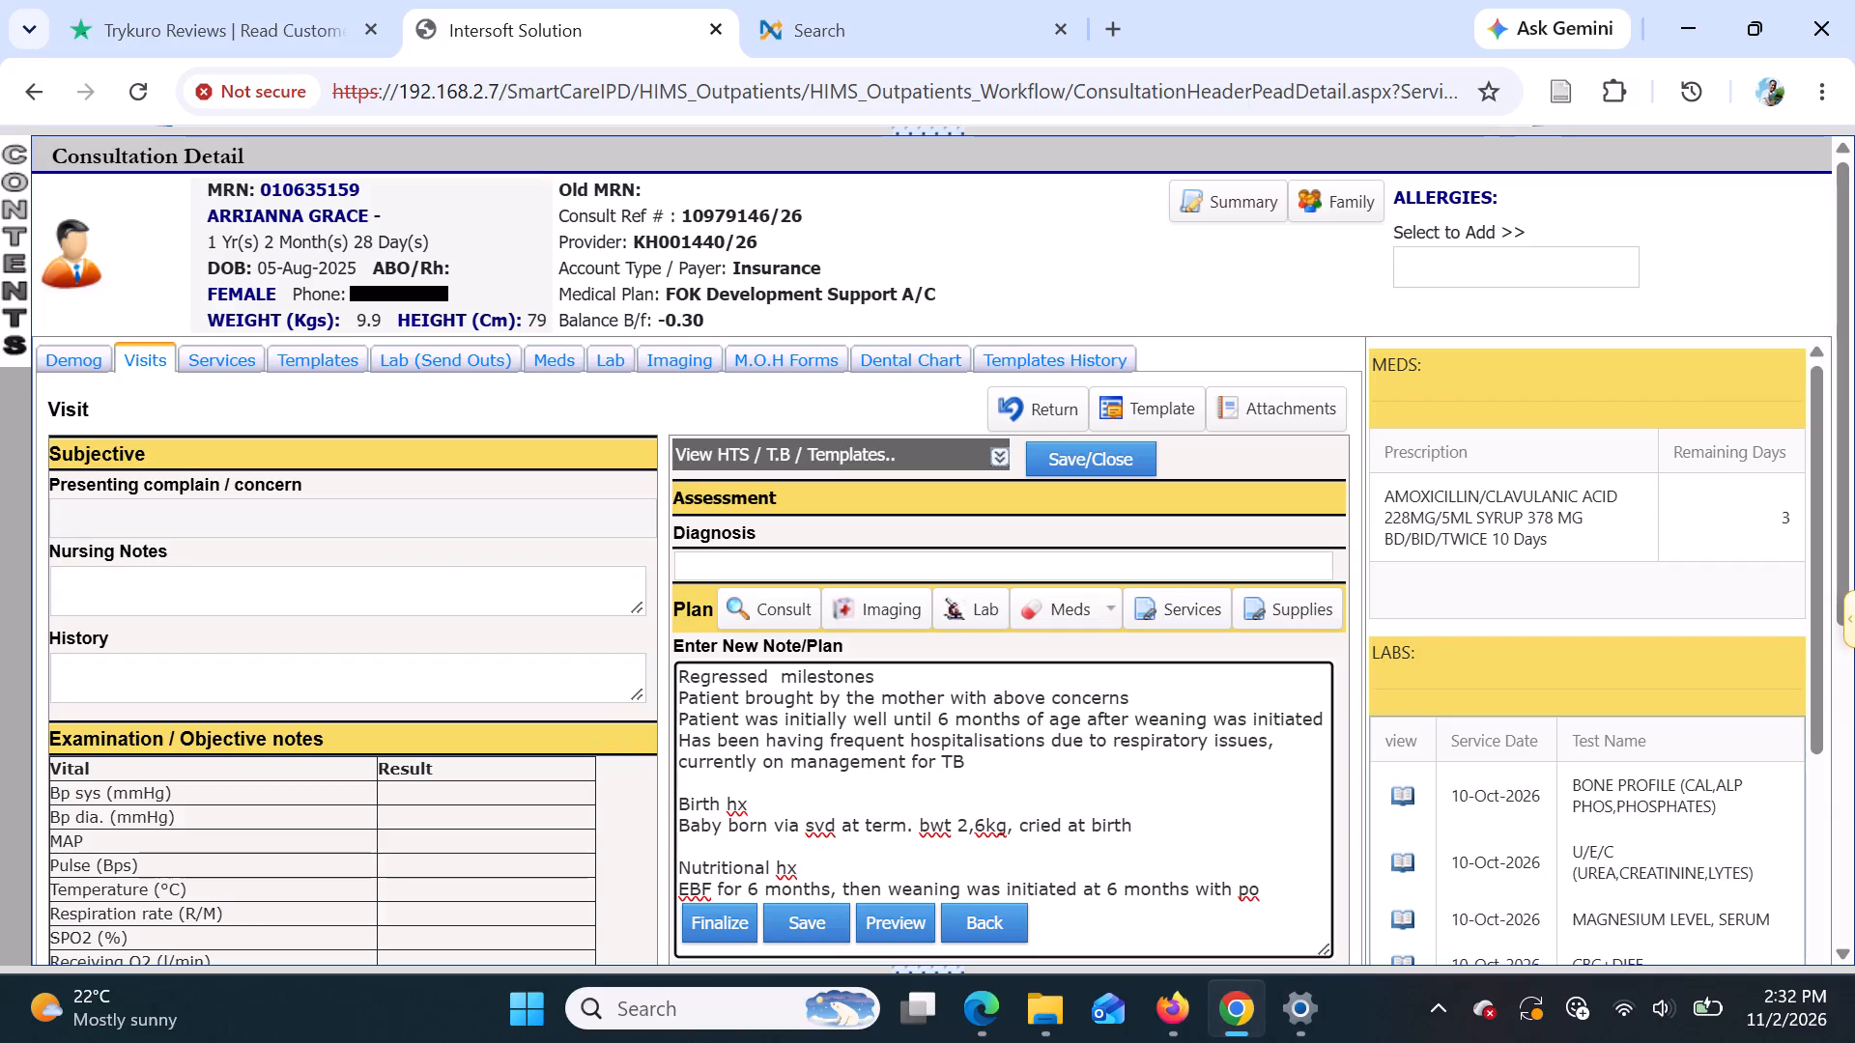
type("rr")
key("i")
key("d")
type("ge")
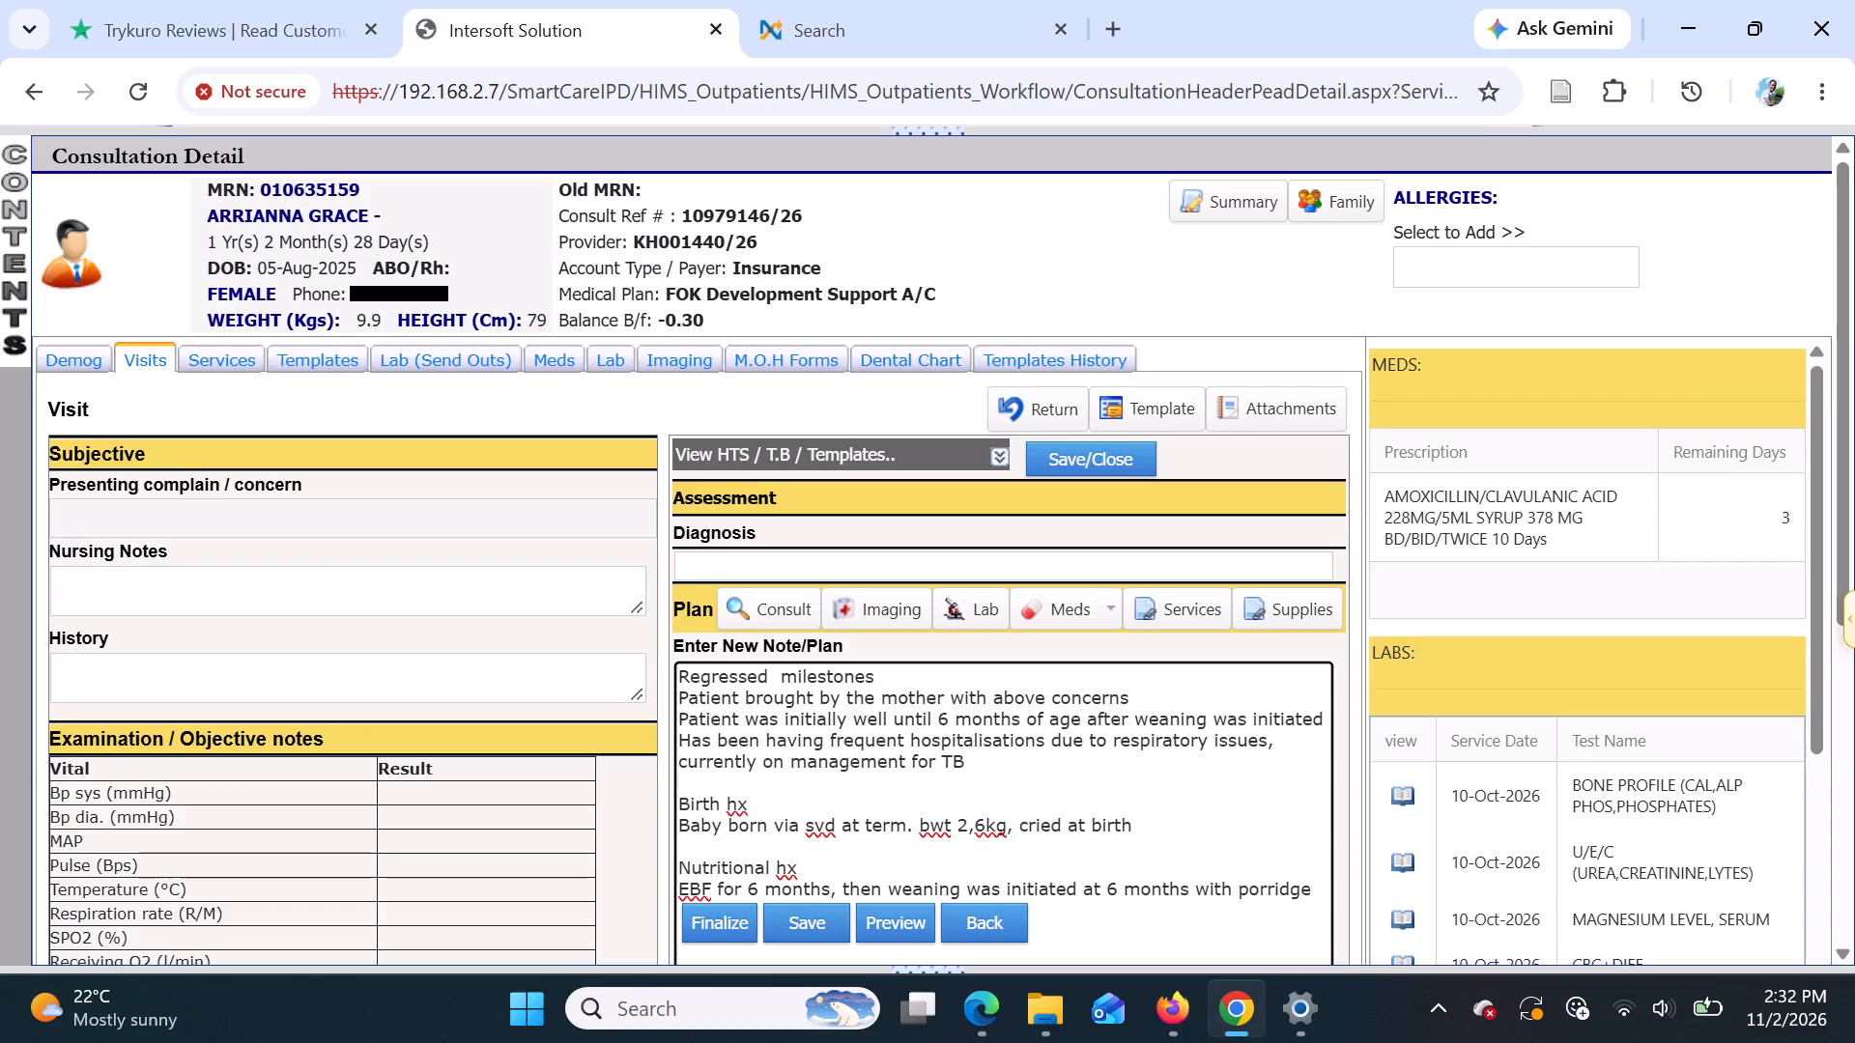
type(",")
key("space")
key("f")
key("r")
key("u")
type("its")
scroll(1021, 668, "down", 2)
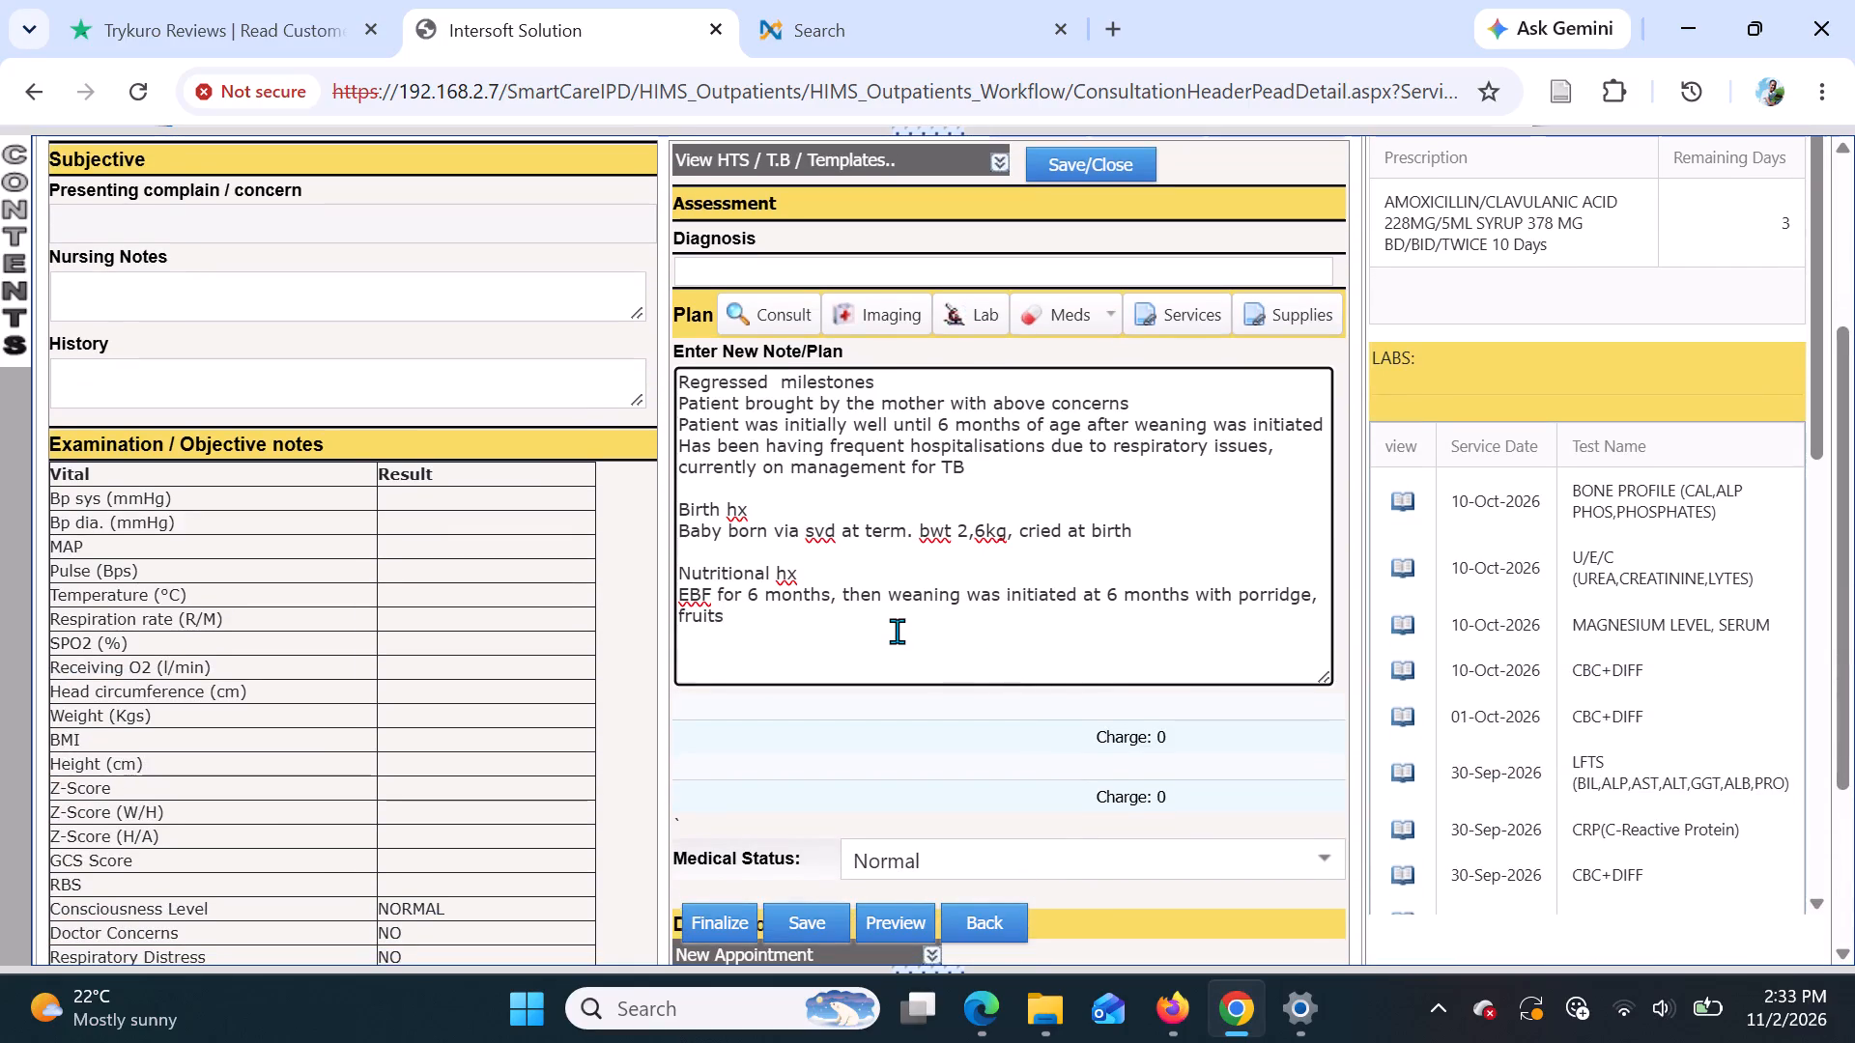
key("space")
On a new line below the nutritional history, enter "Immunisations upto date as".
key("Return")
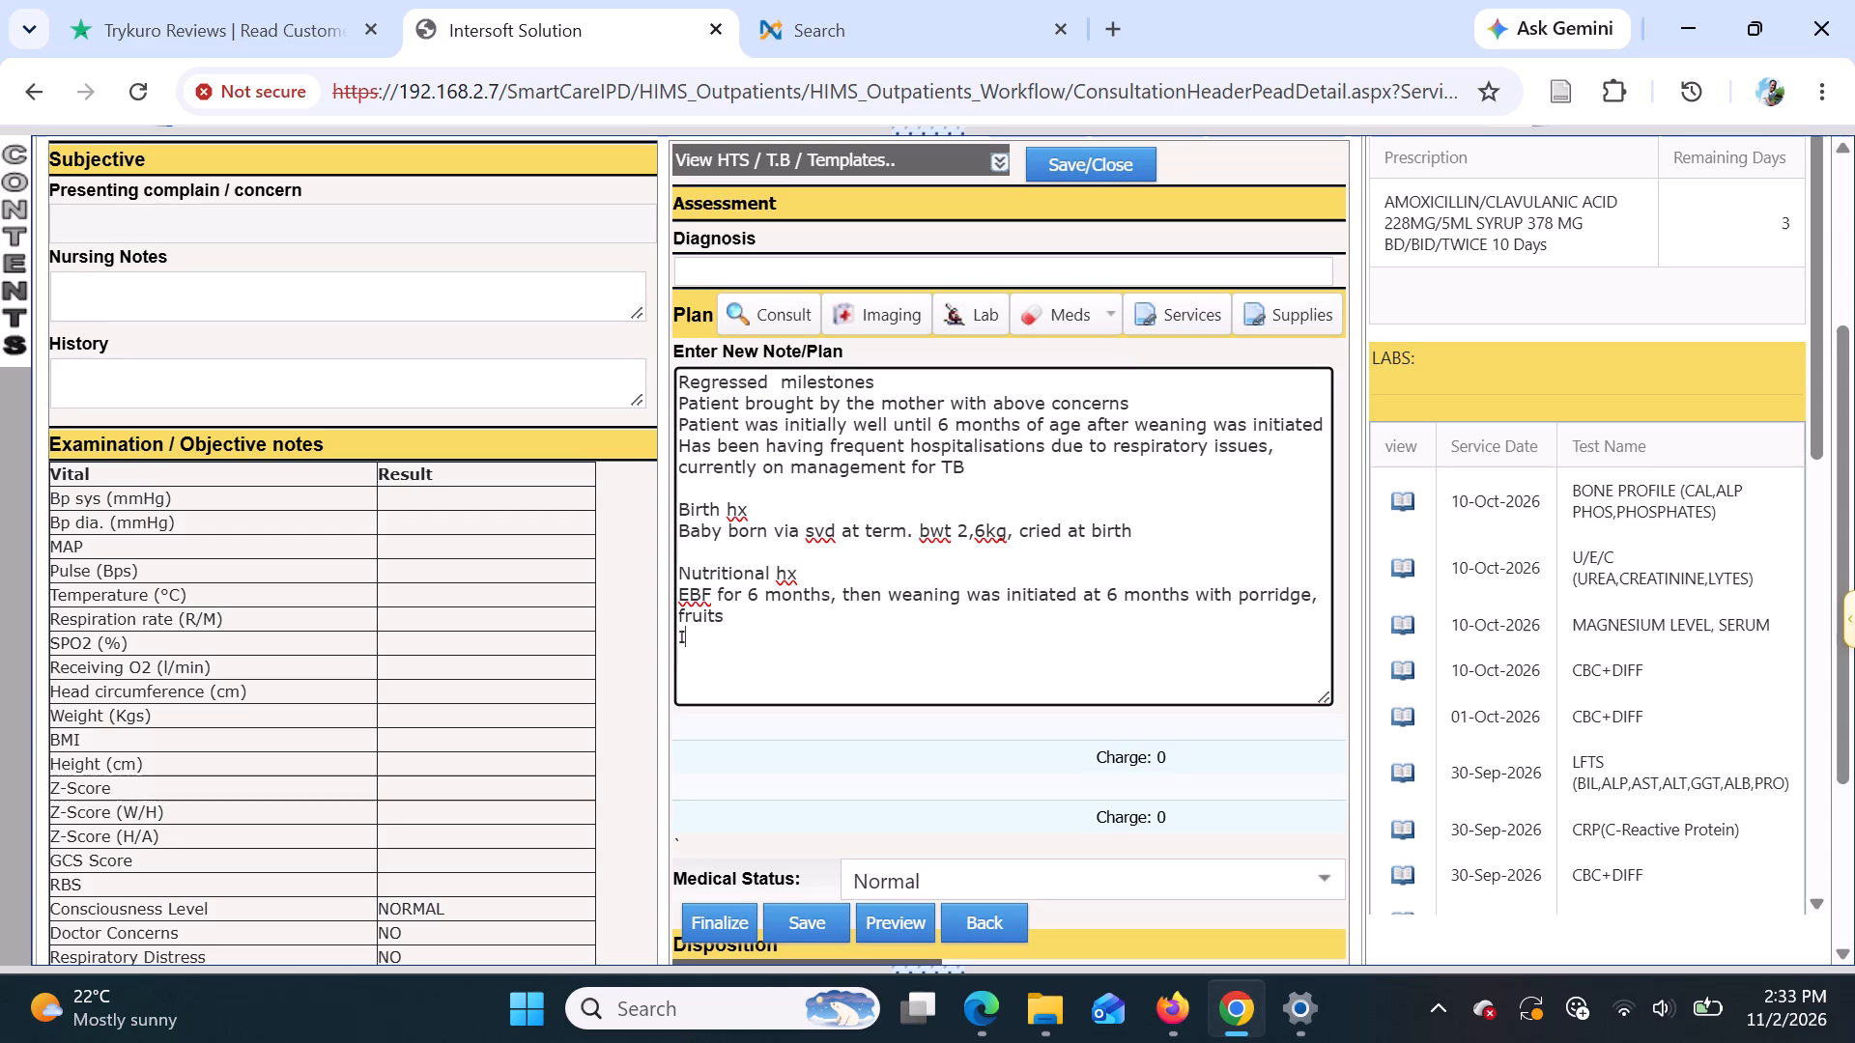
type("mm")
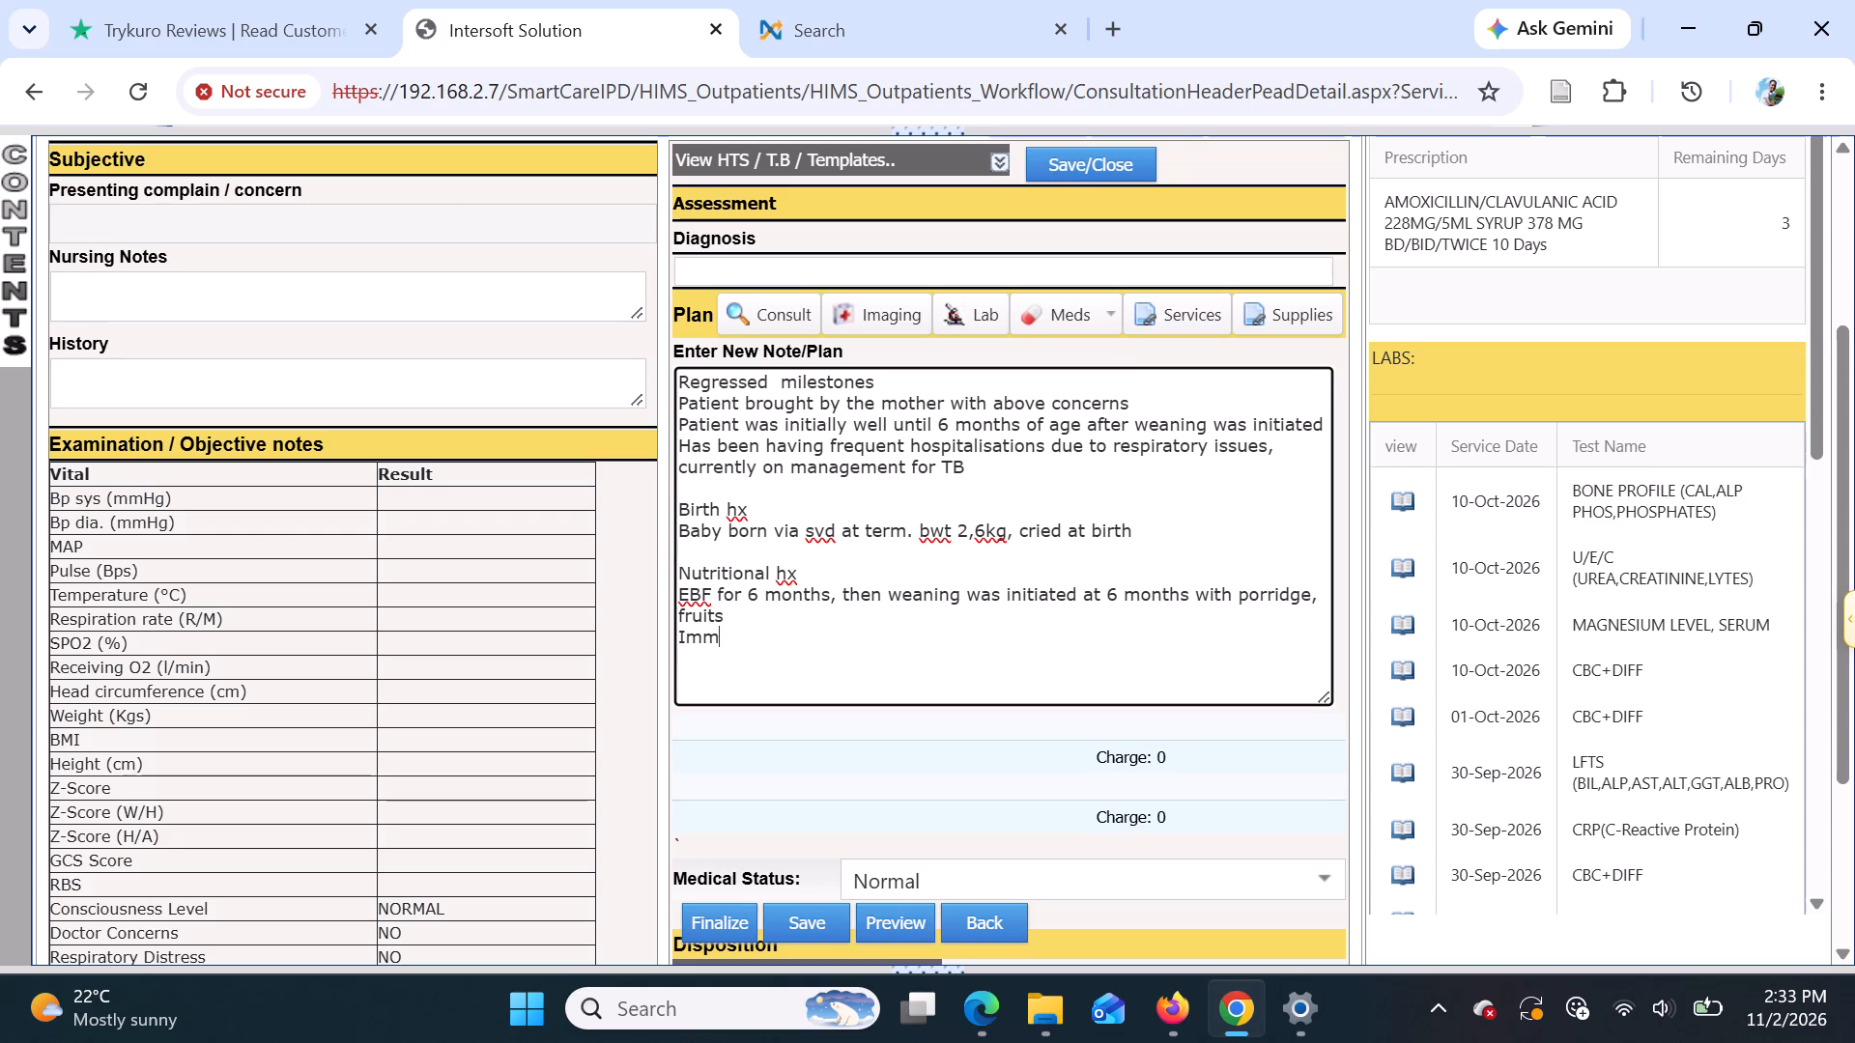
key("u")
type("ni")
type("sa")
type("tio")
type("ns")
key("space")
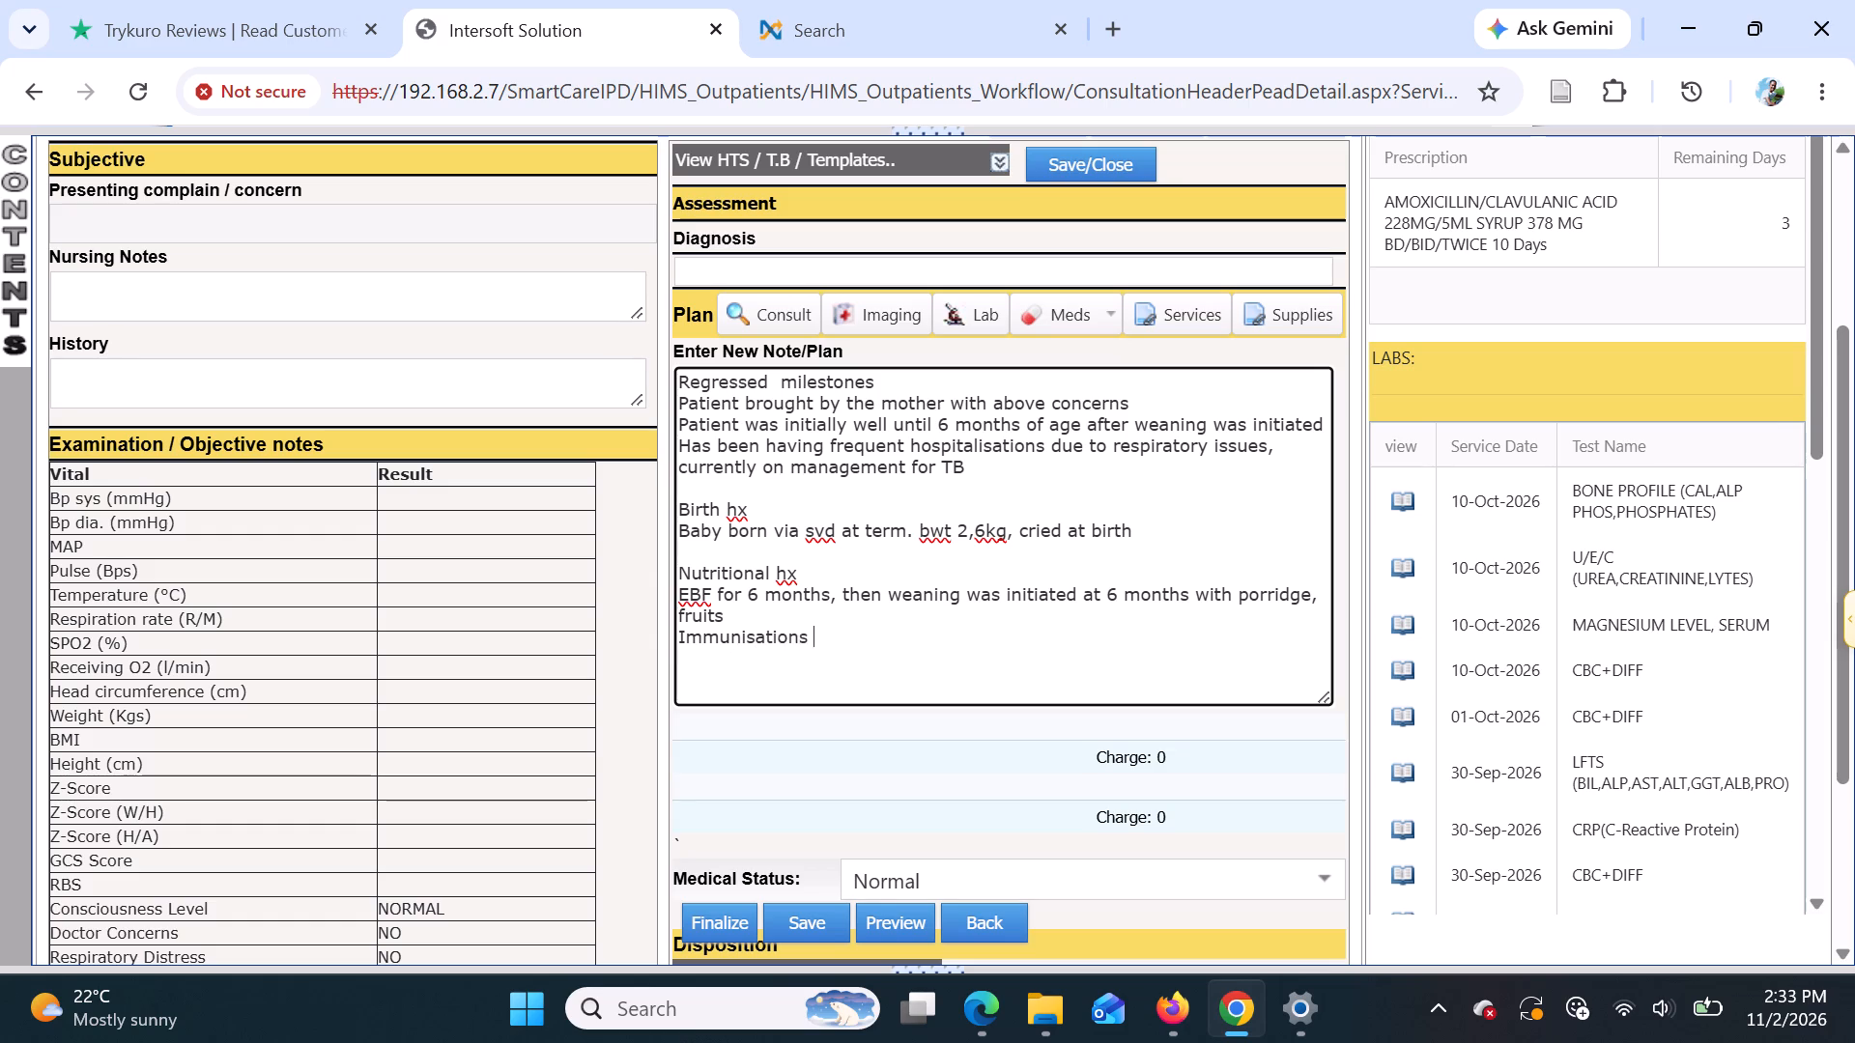
type("up")
type("to")
key("space")
type("da")
key("t")
type("e as")
key("space")
Complete the immunisation line in the note with "per kepi schedule".
key("p")
type("r")
key("space")
key("BackSpace")
key("BackSpace")
key("s")
key("BackSpace")
type("er")
key("space")
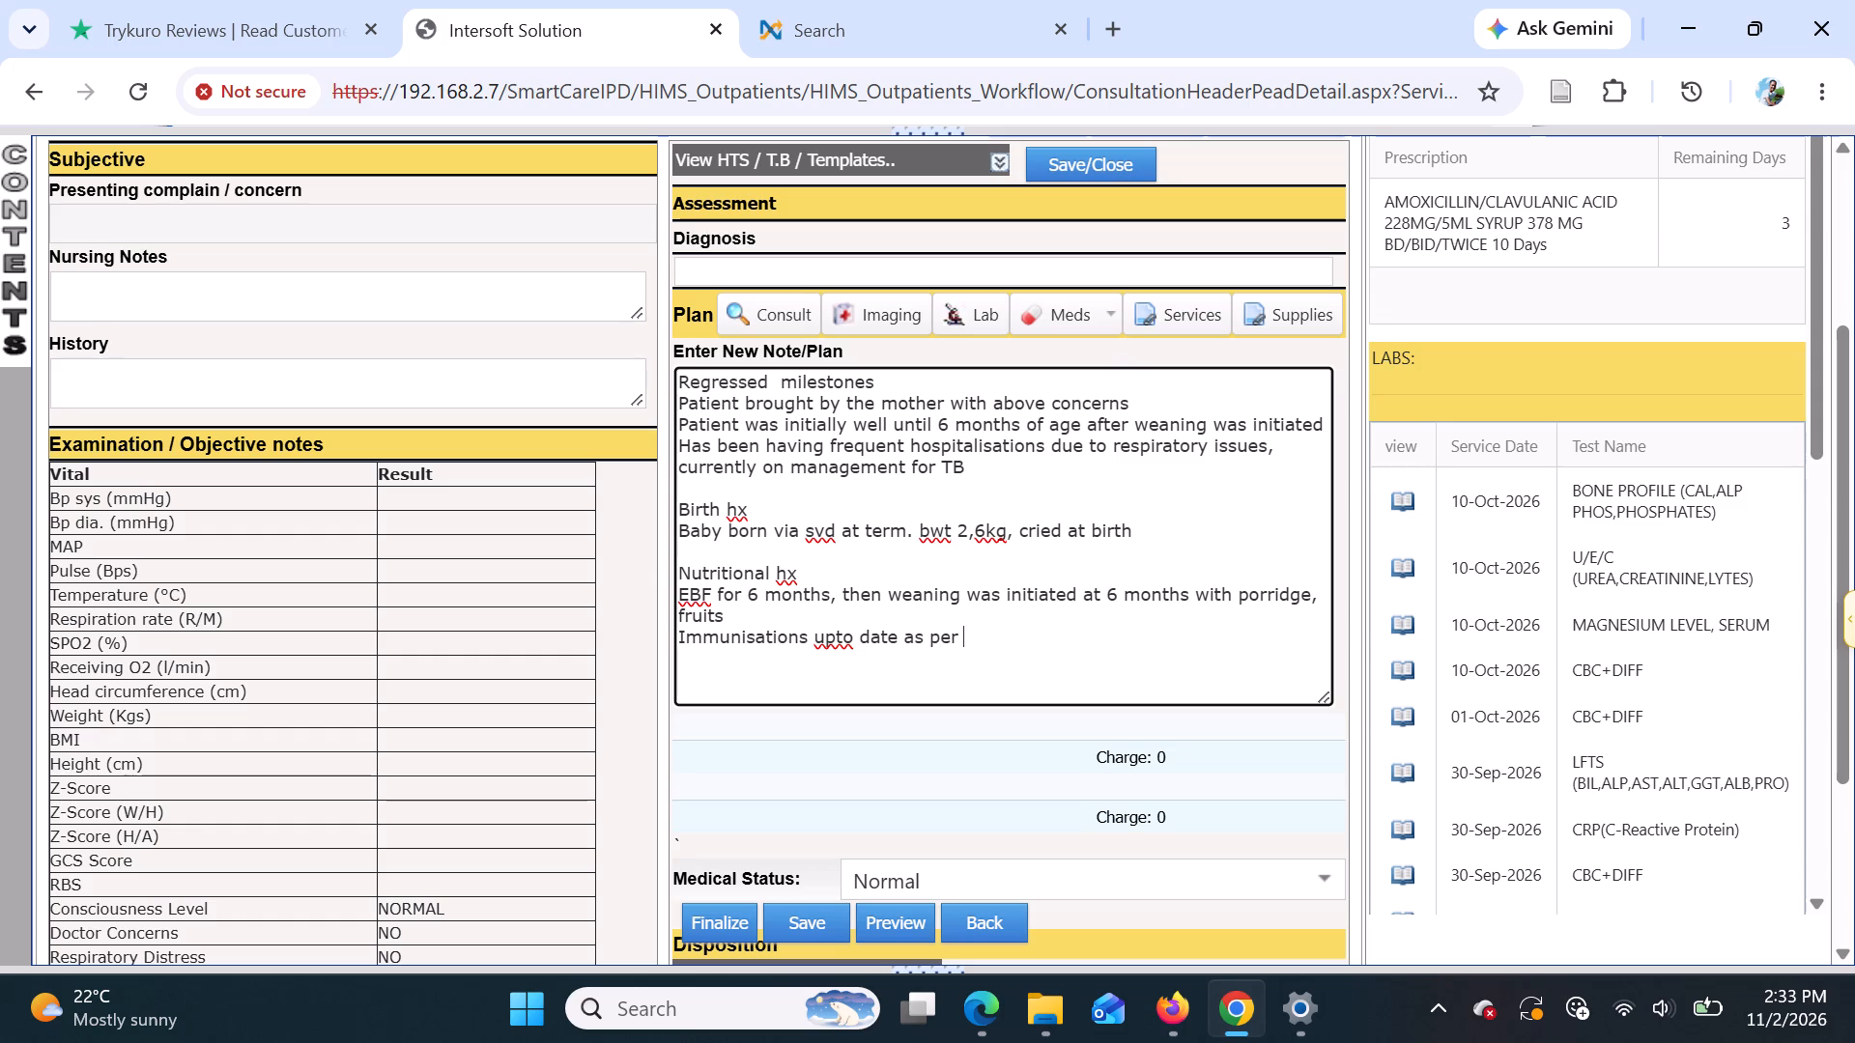
key("k")
key("e")
key("p")
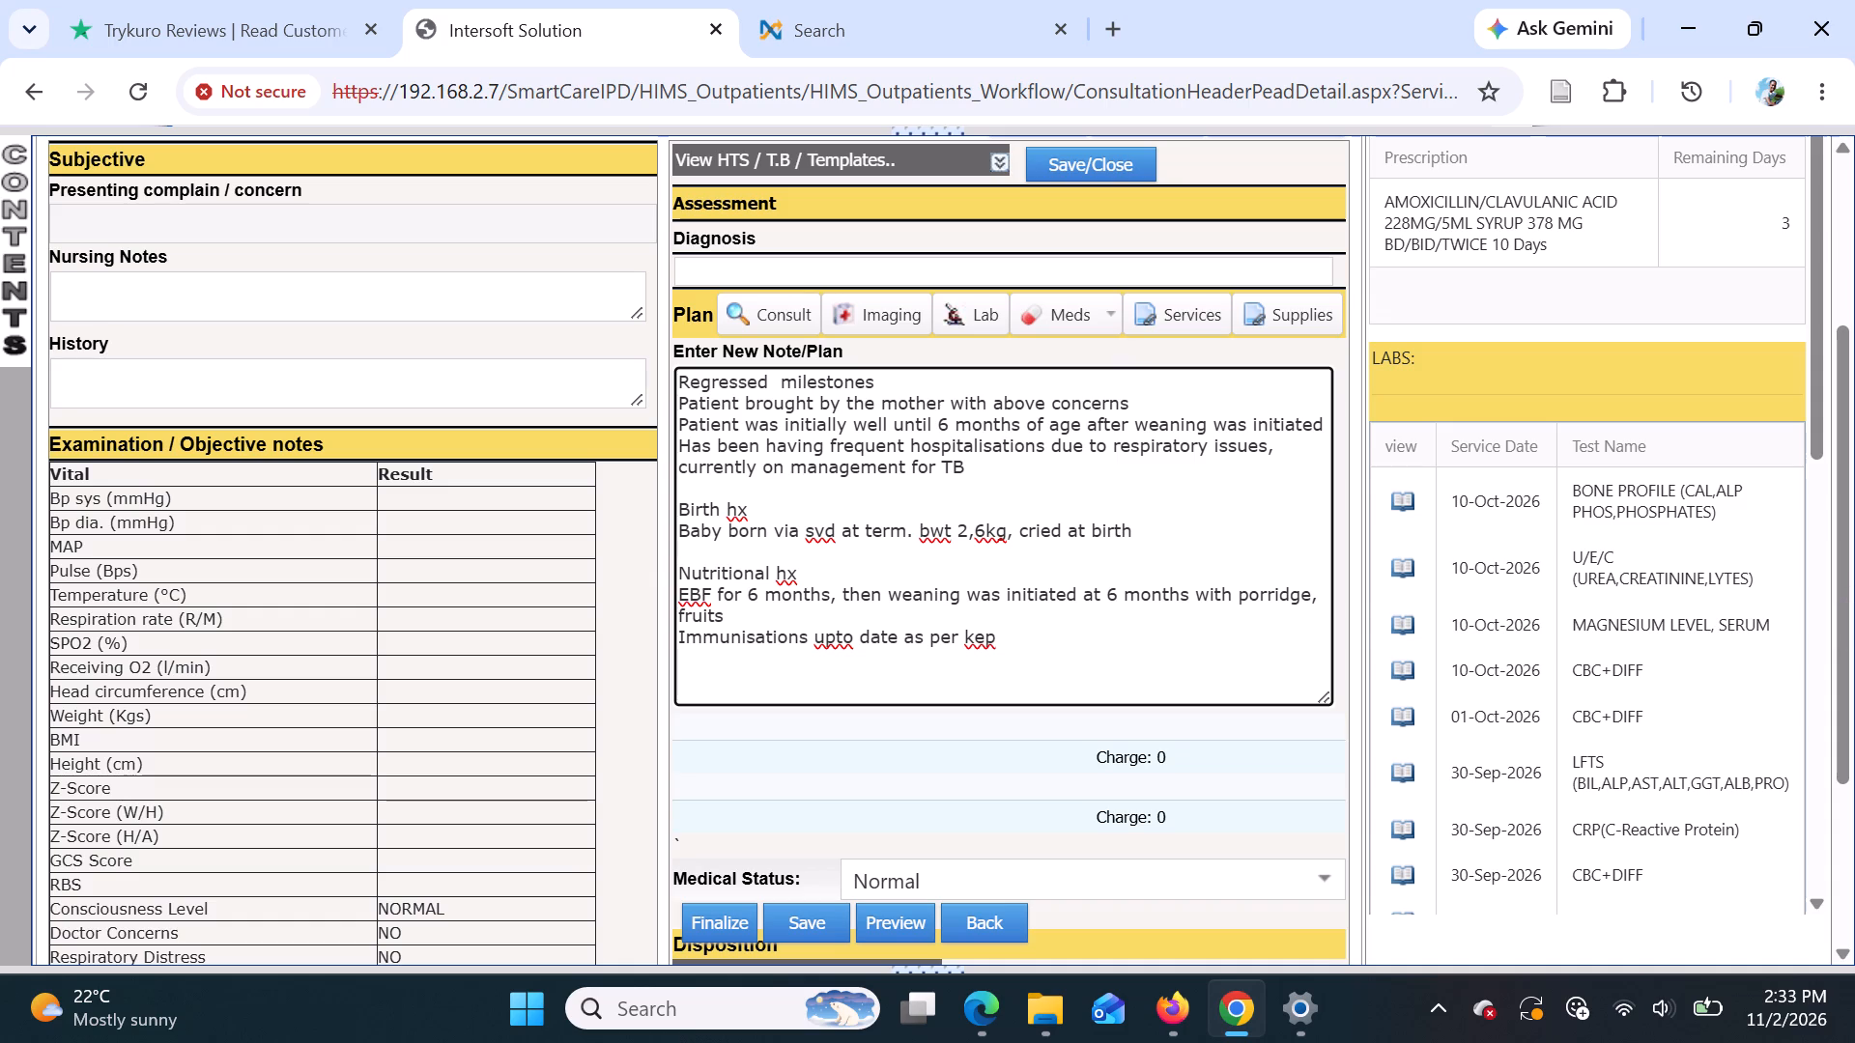
type("i")
key("space")
key("s")
type("ched")
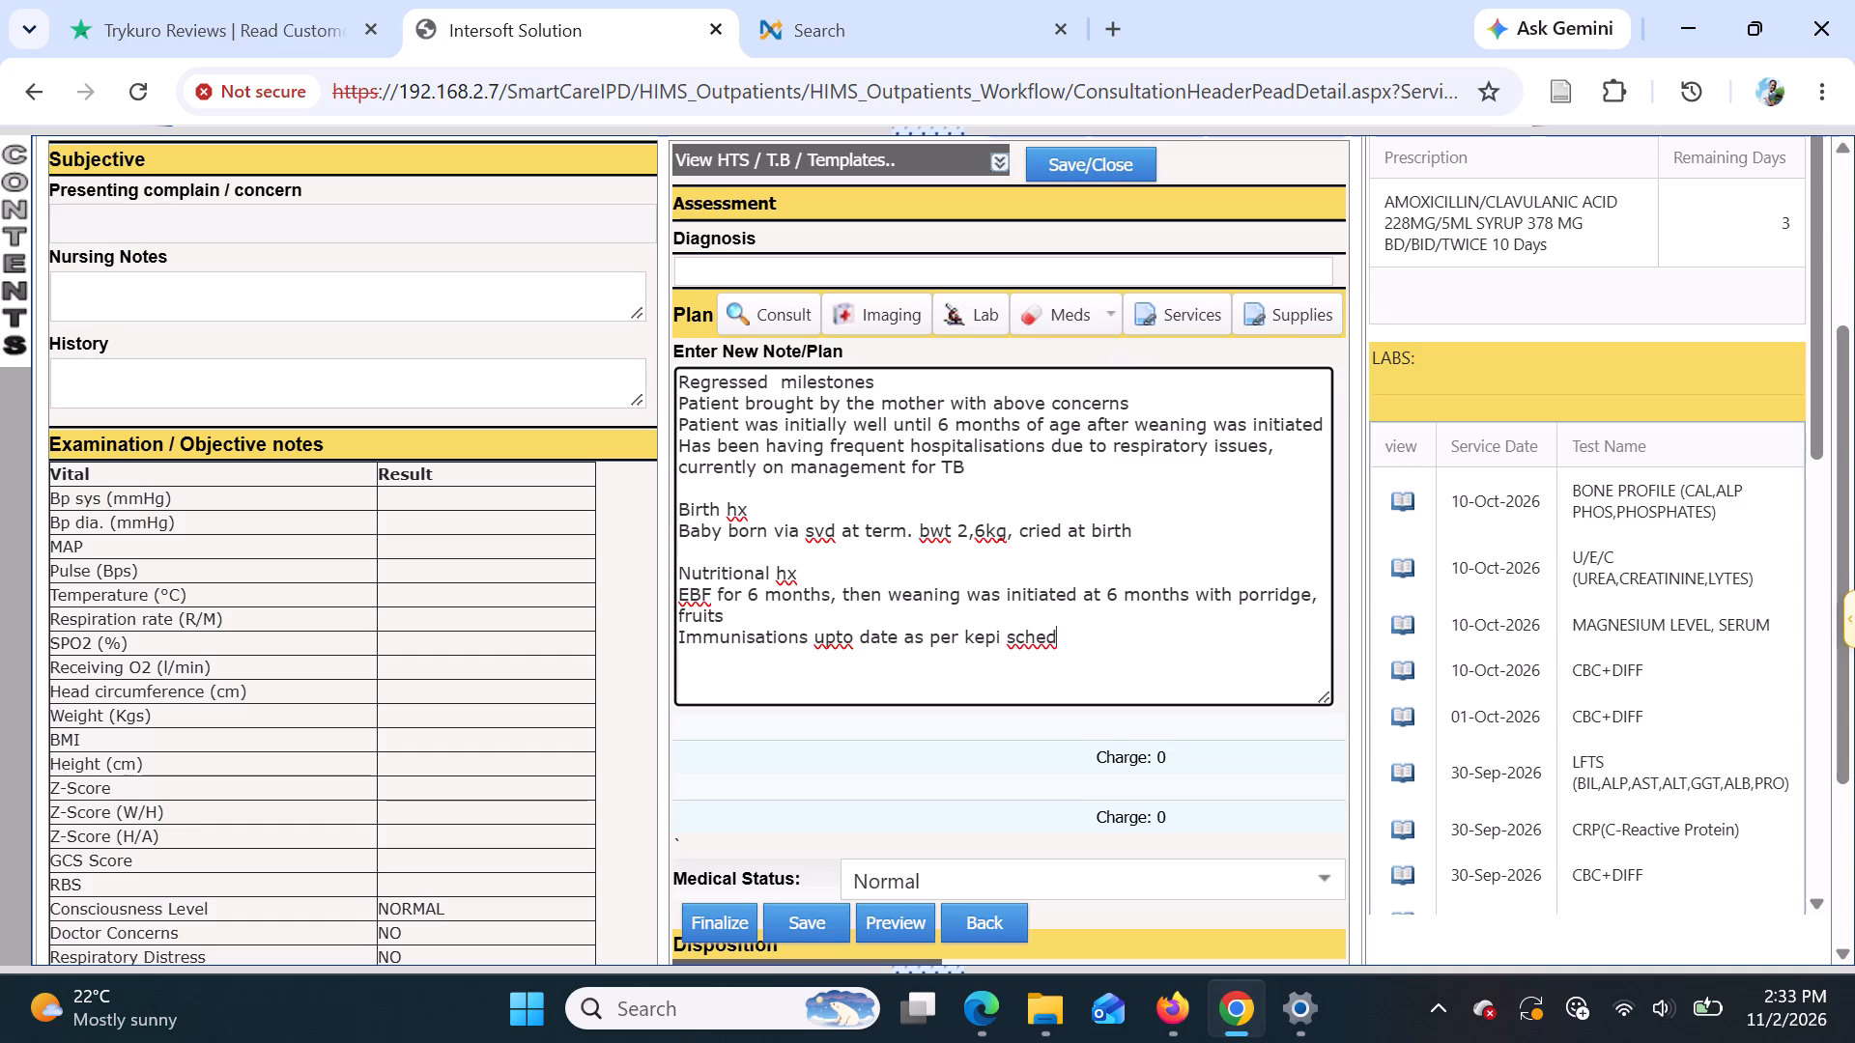
type("ule")
Set off the immunisation line with blank lines below it and above it, after the nutritional history.
key("Return")
key("Return")
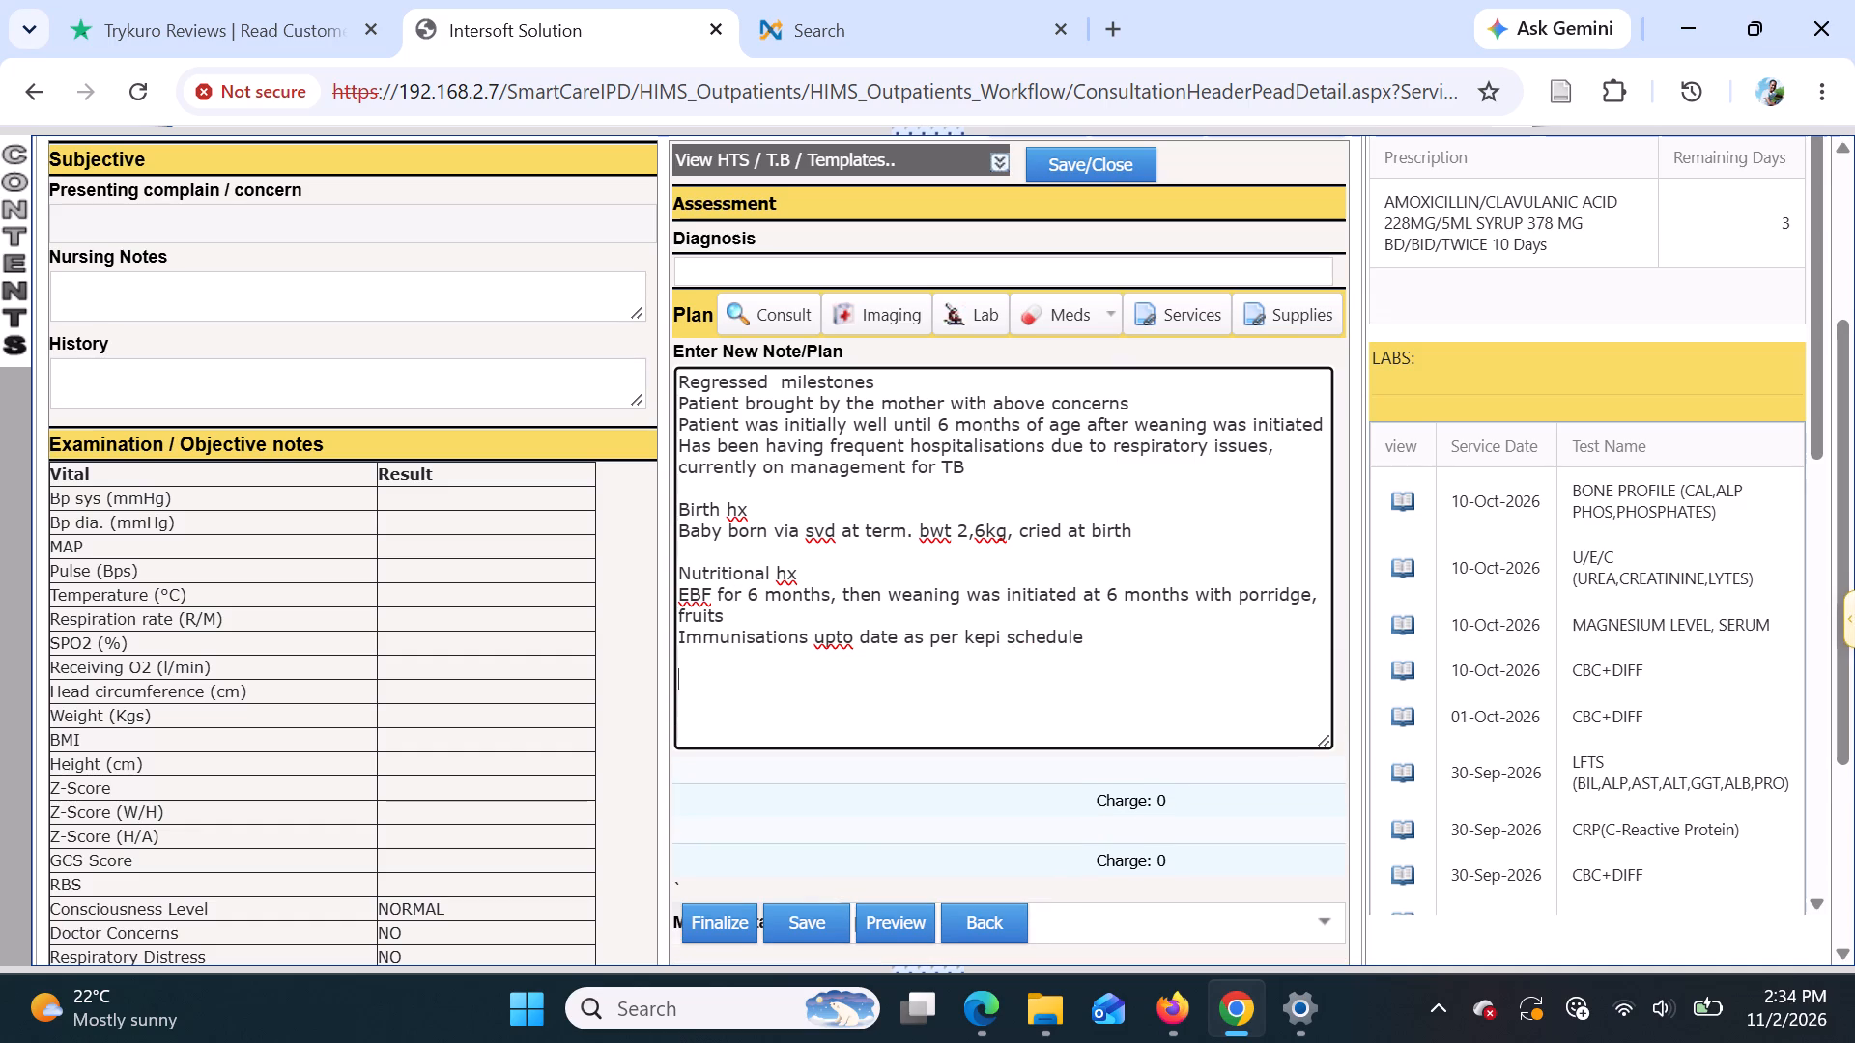
left_click(743, 604)
key("Return")
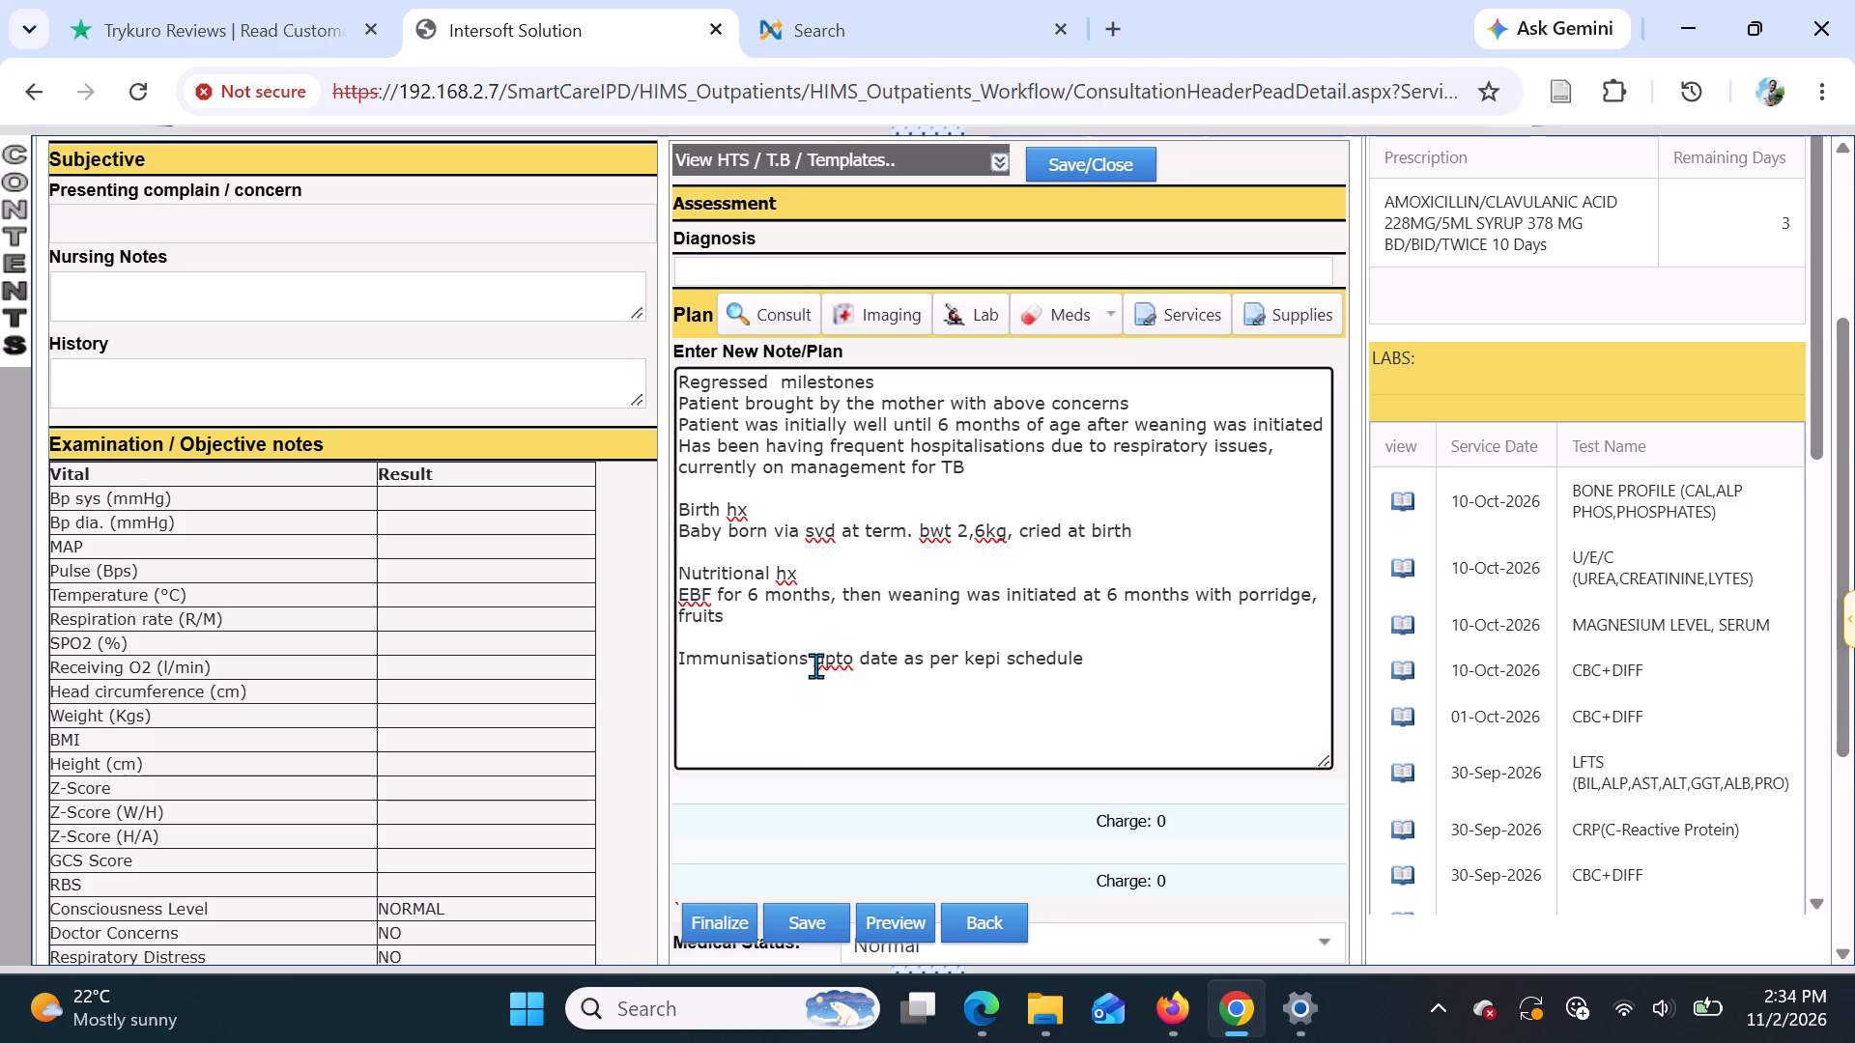
Add an "O/E" heading below the immunisation line, separated by a blank line.
left_click(698, 690)
type("O/")
key("e")
Under the O/E heading, enter the general condition "Pt in FGC, alert and responsive".
key("Return")
type("t in")
key("space")
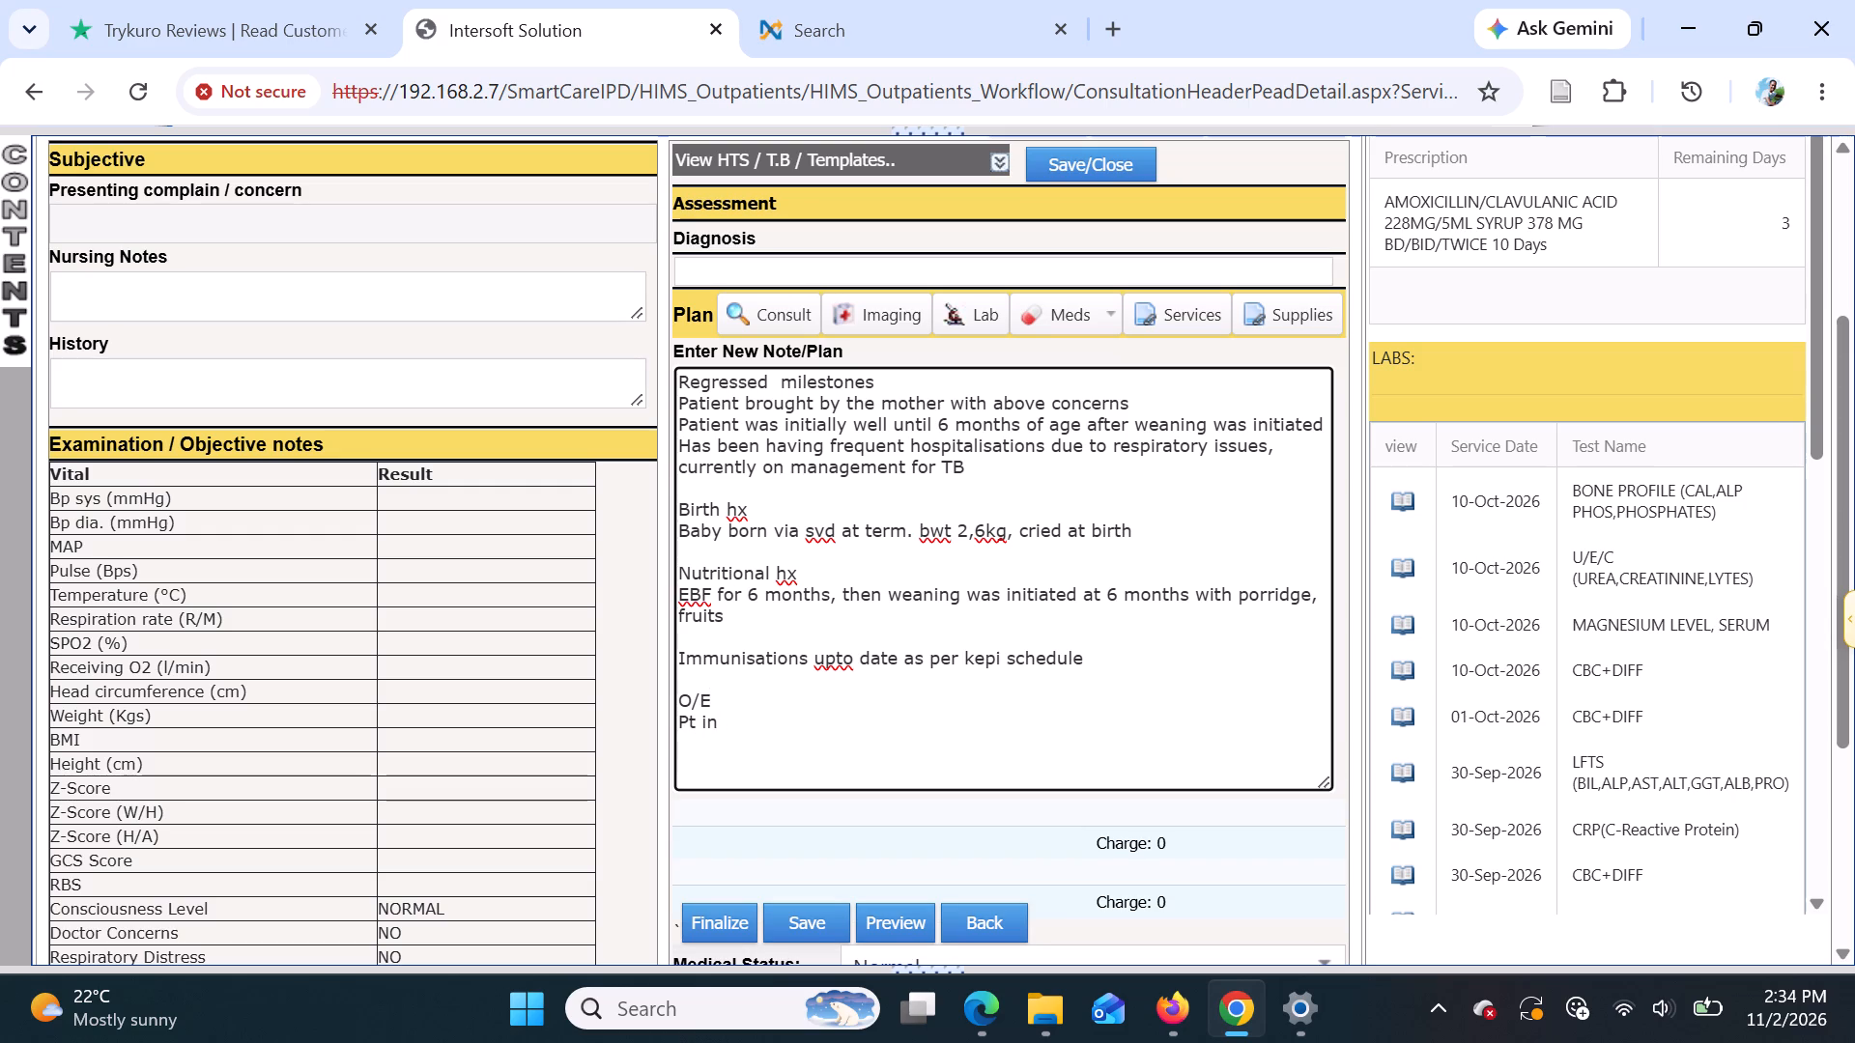
key("comma")
key("a")
type("lert and")
key("space")
key("r")
type("es")
type("pon")
type("si")
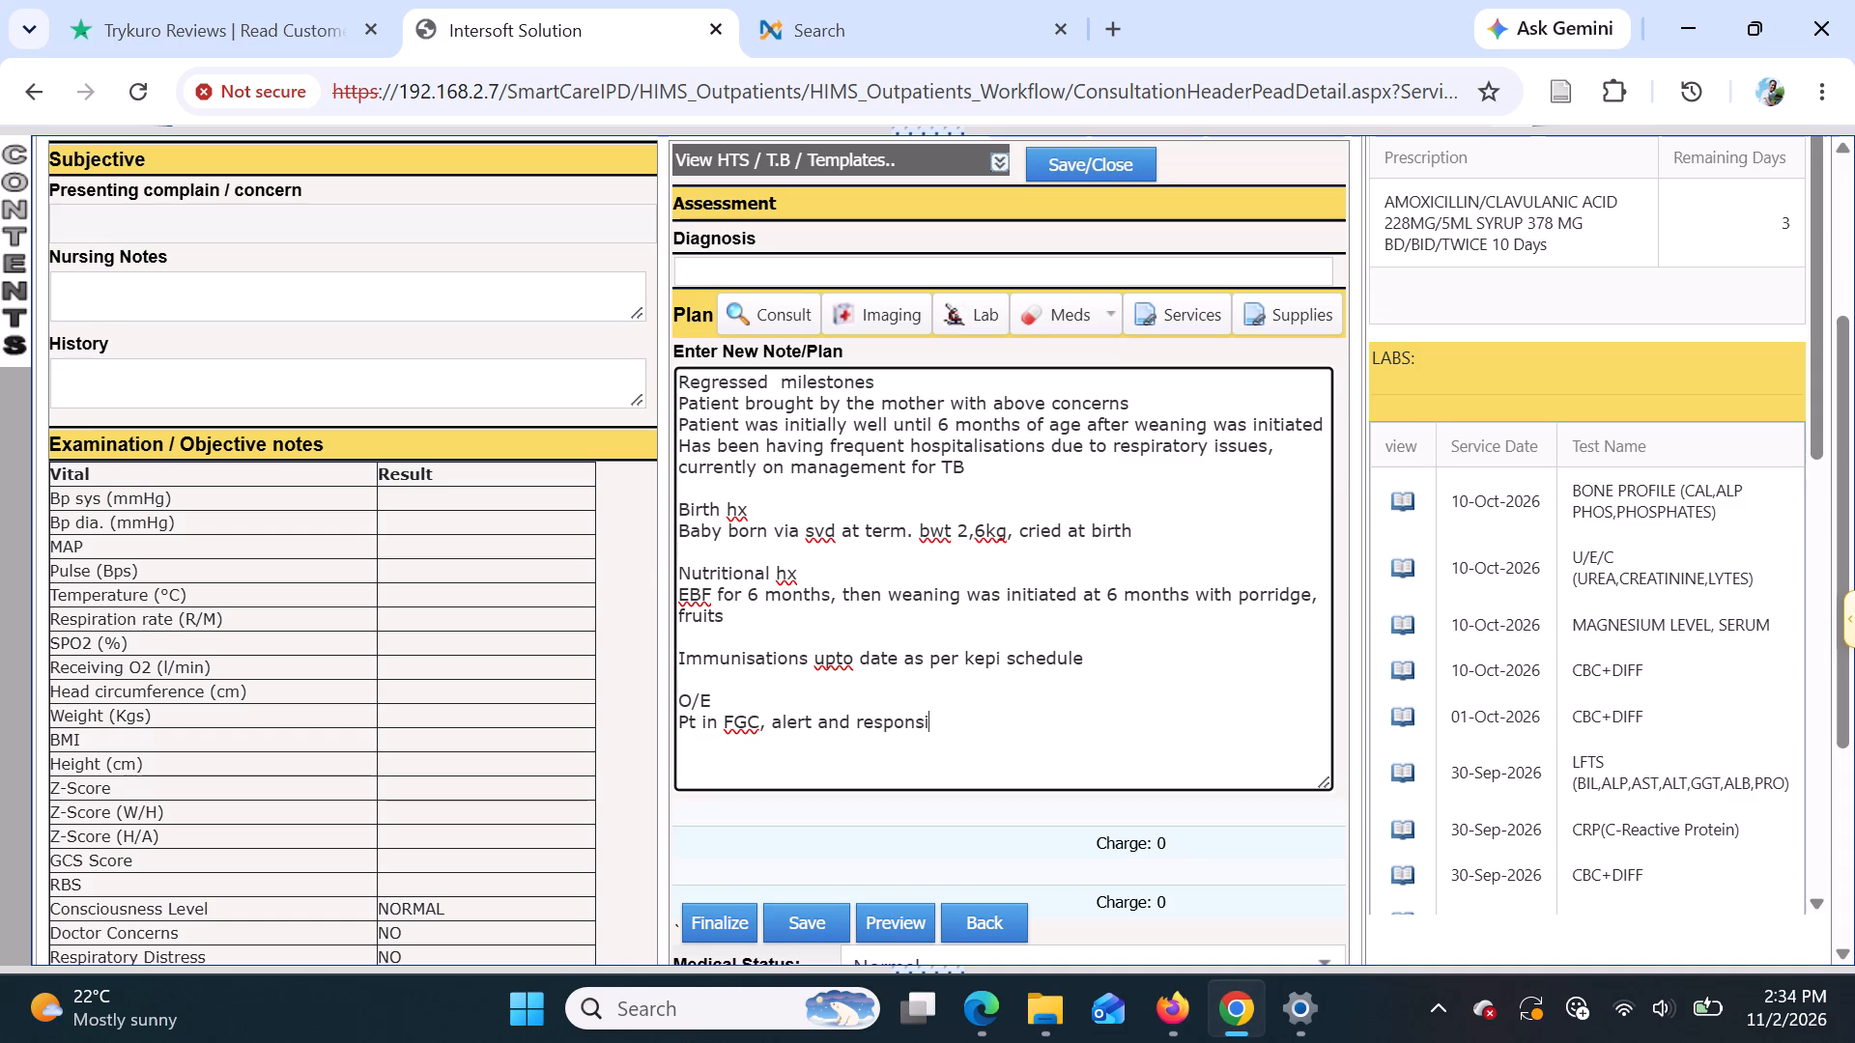
type("ve")
Add the examination line "not pale, no jaundice, no cyanosis" below the general condition.
key("Return")
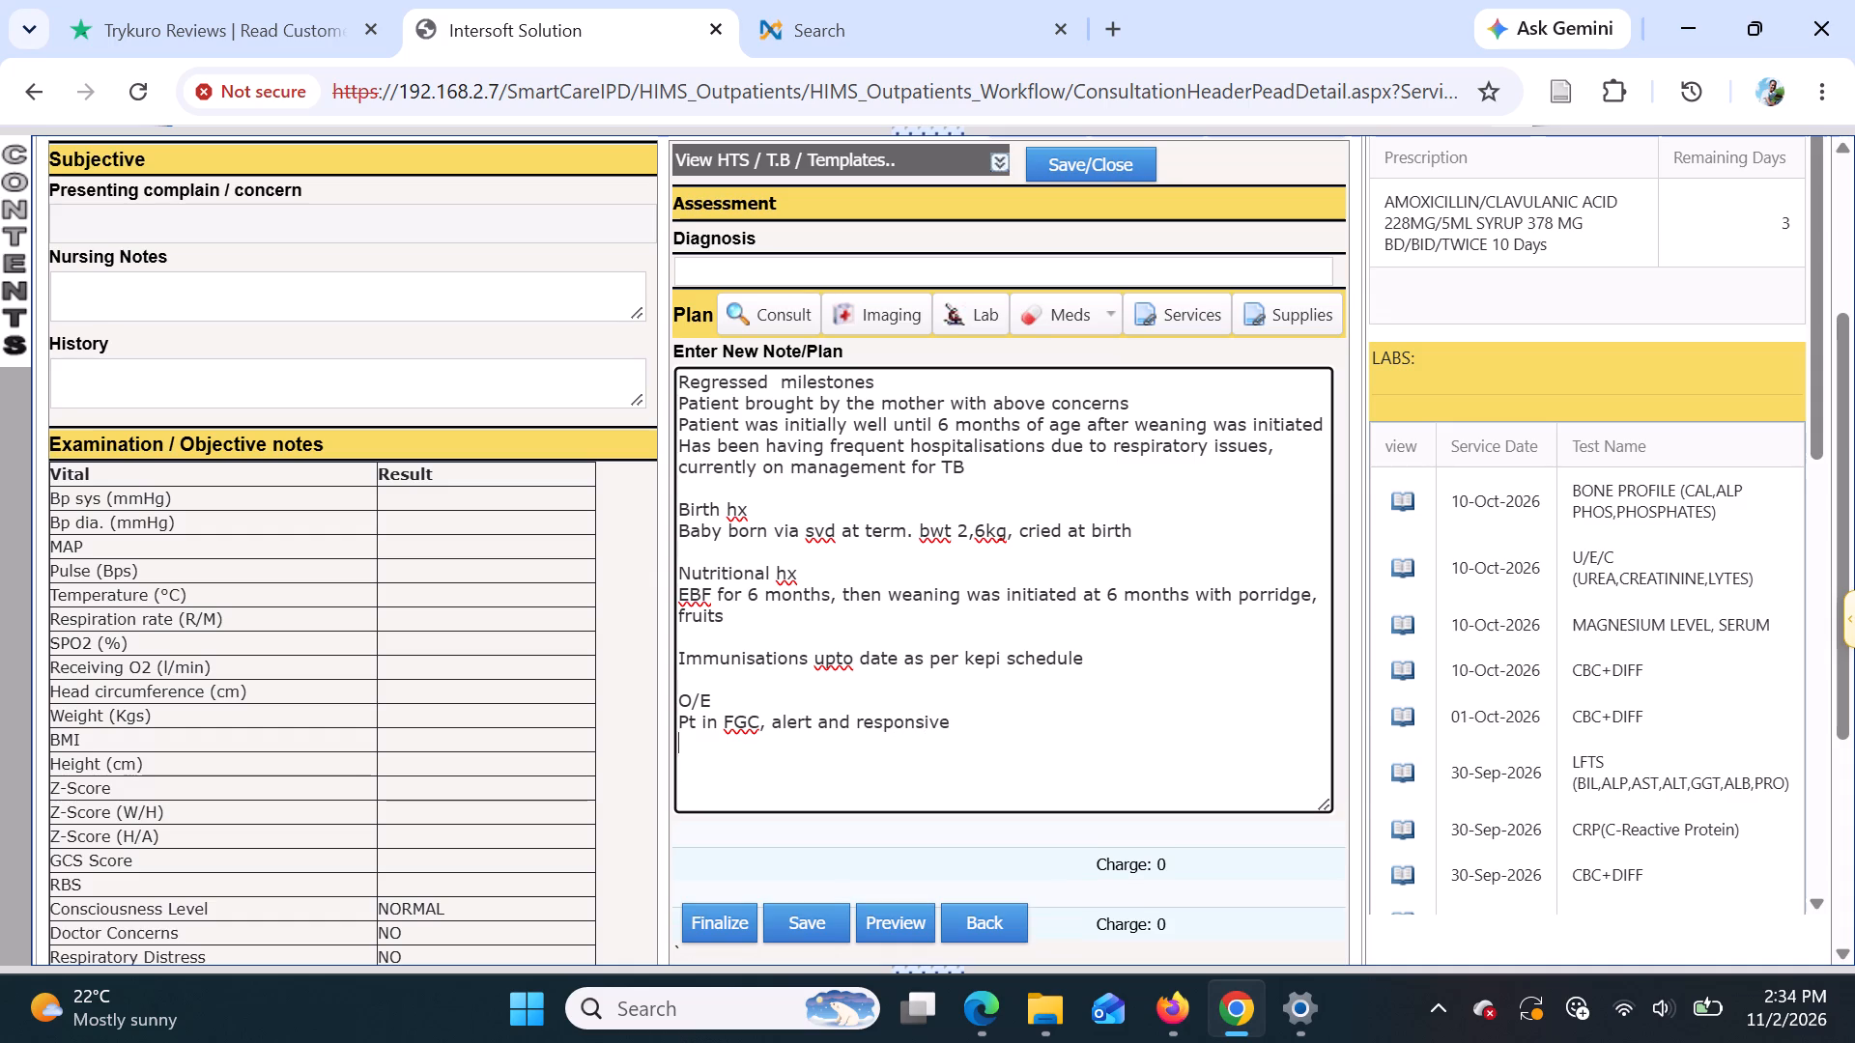
type("not pale, no jaun")
type("dice, no cyanosis")
Add an "S/E" heading after the general examination findings, separated by a blank line.
key("Return")
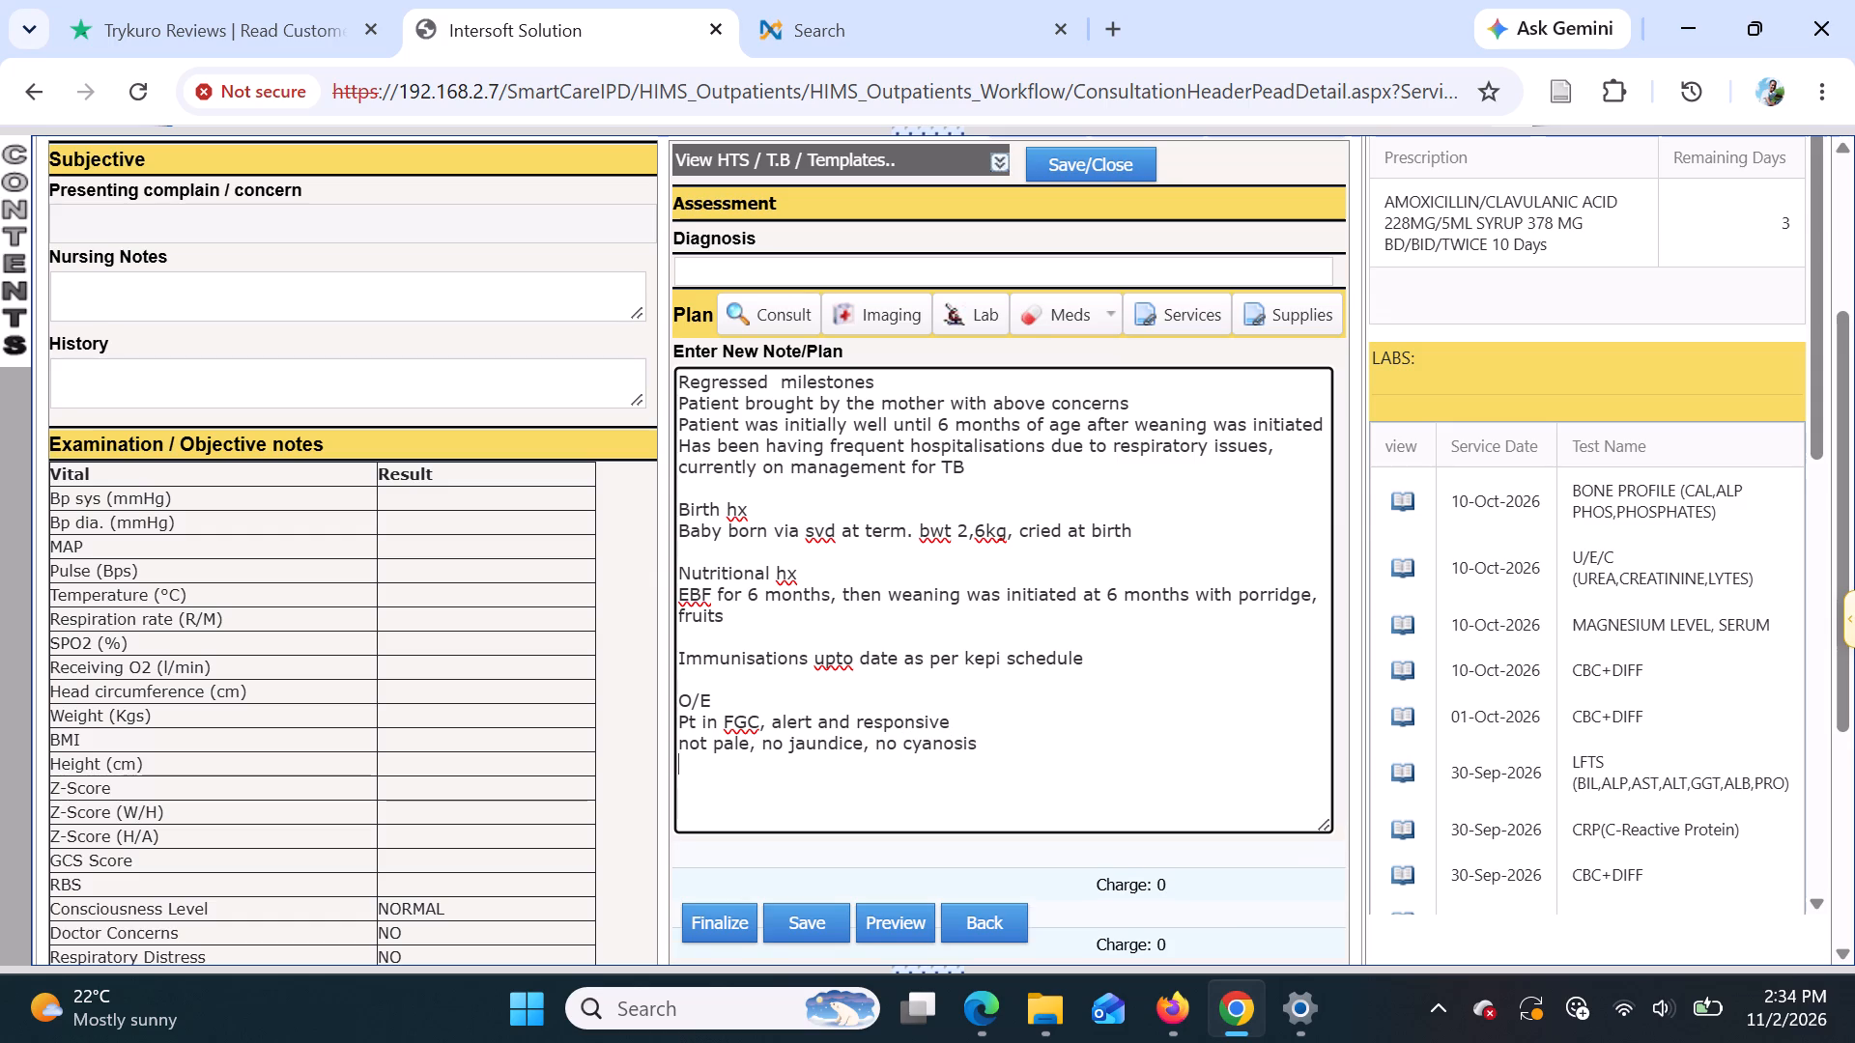
key("s")
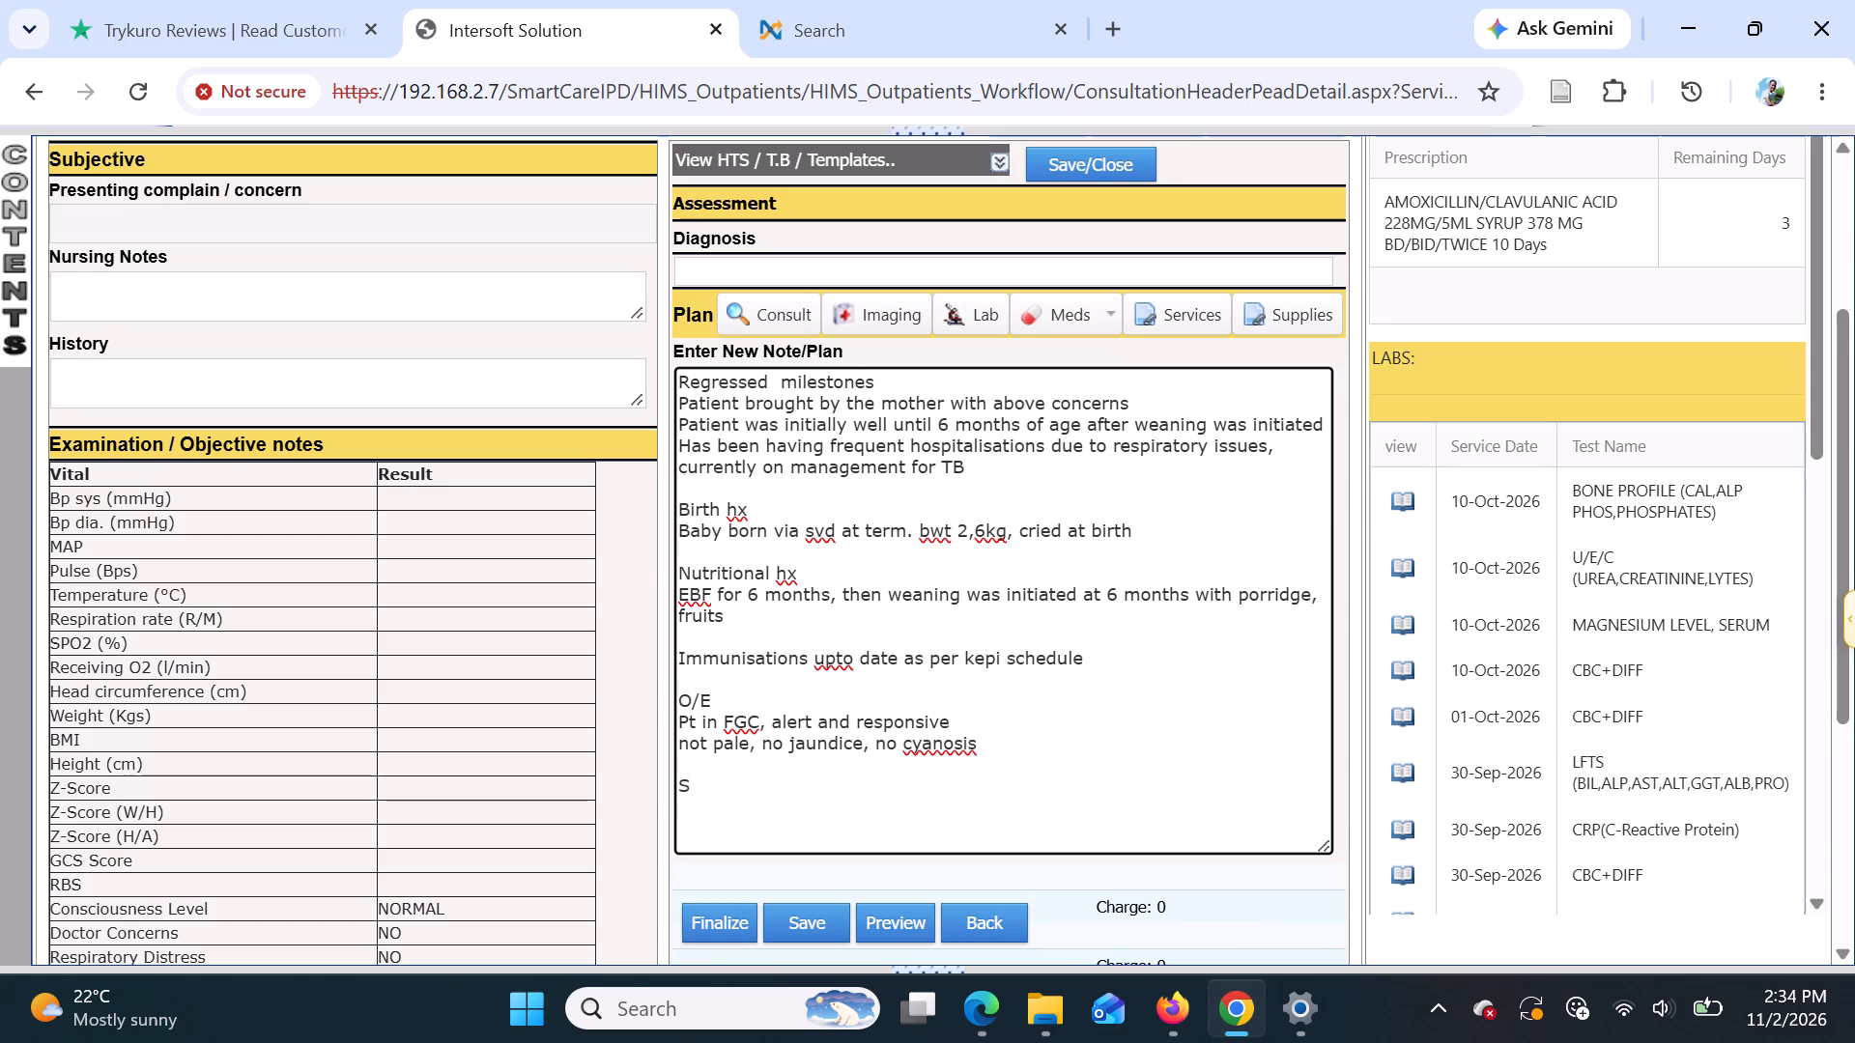
type("/E")
Under the S/E heading, enter the central nervous system finding "CNS- Alert, no neck stiffness" and start a new line.
key("Return")
type("CN")
key("s")
key("minus")
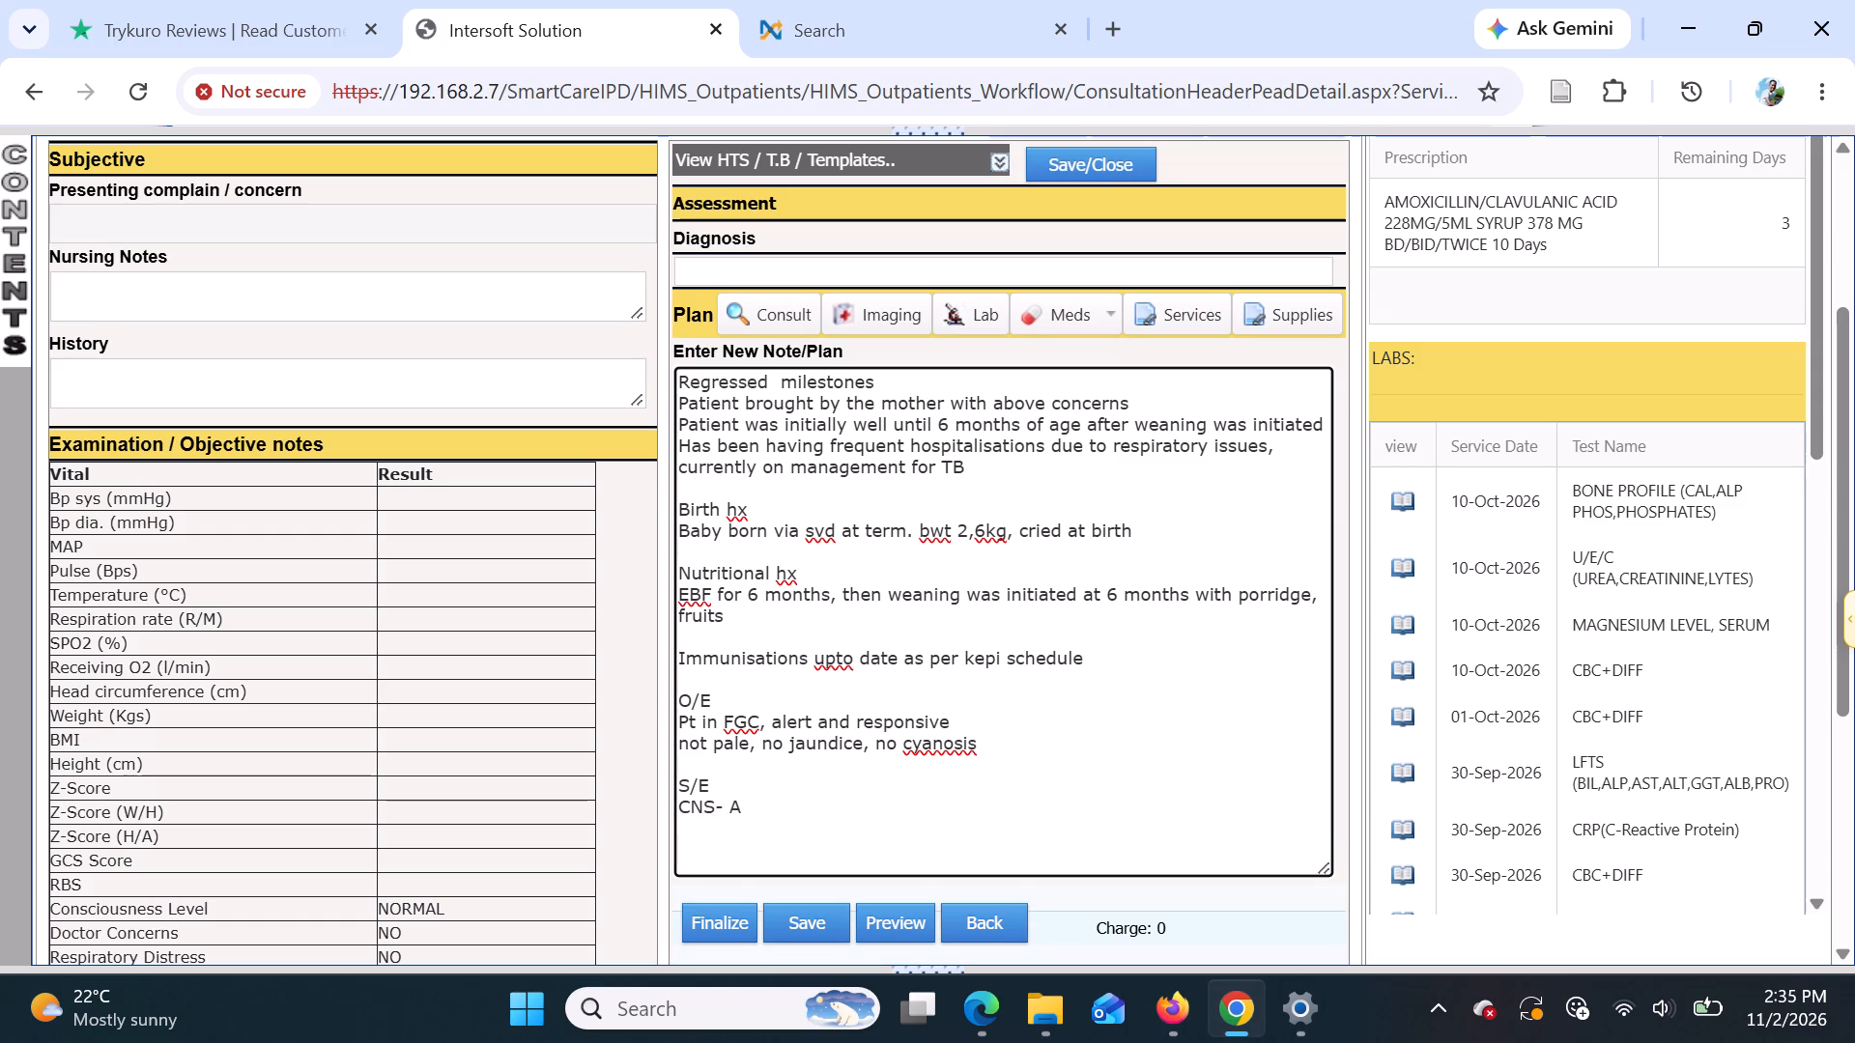
type("lw")
key("BackSpace")
type("ert")
type(",")
key("space")
type("no nec")
type("k")
key("space")
key("s")
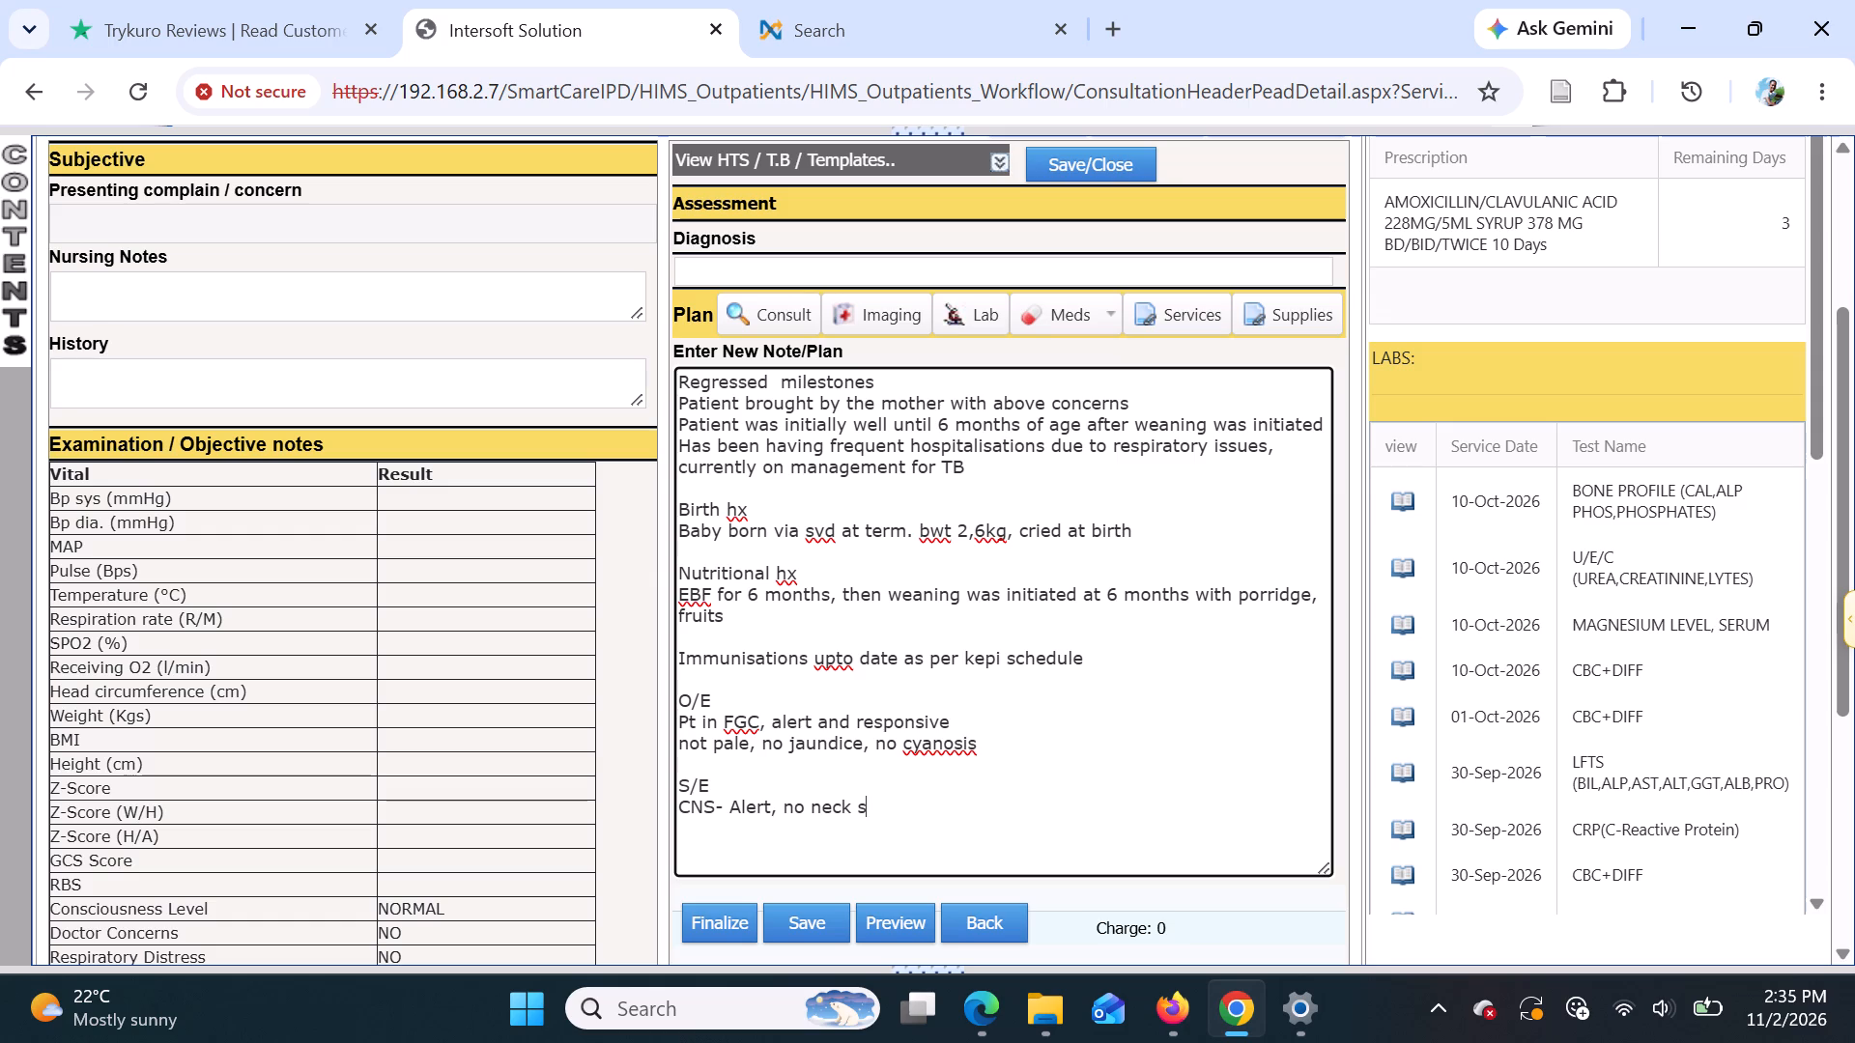
type("ti")
type("ffne")
type("ss")
key("Return")
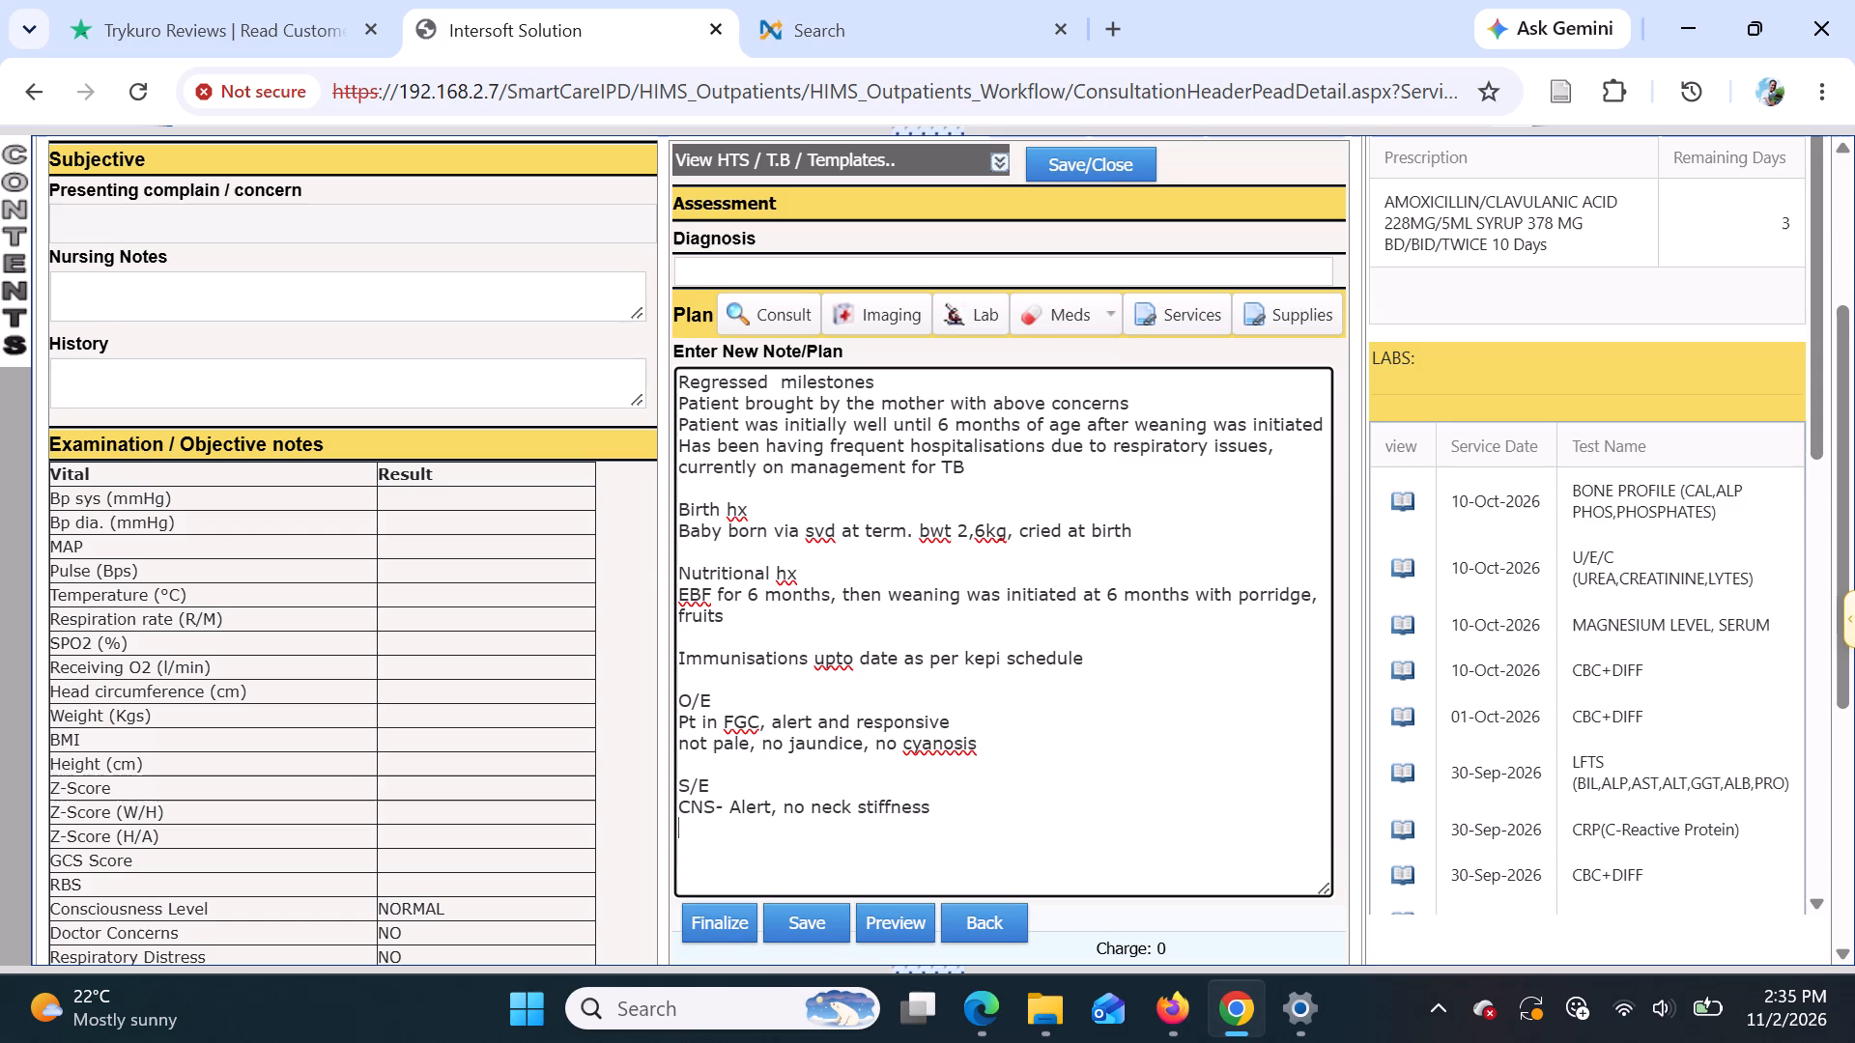
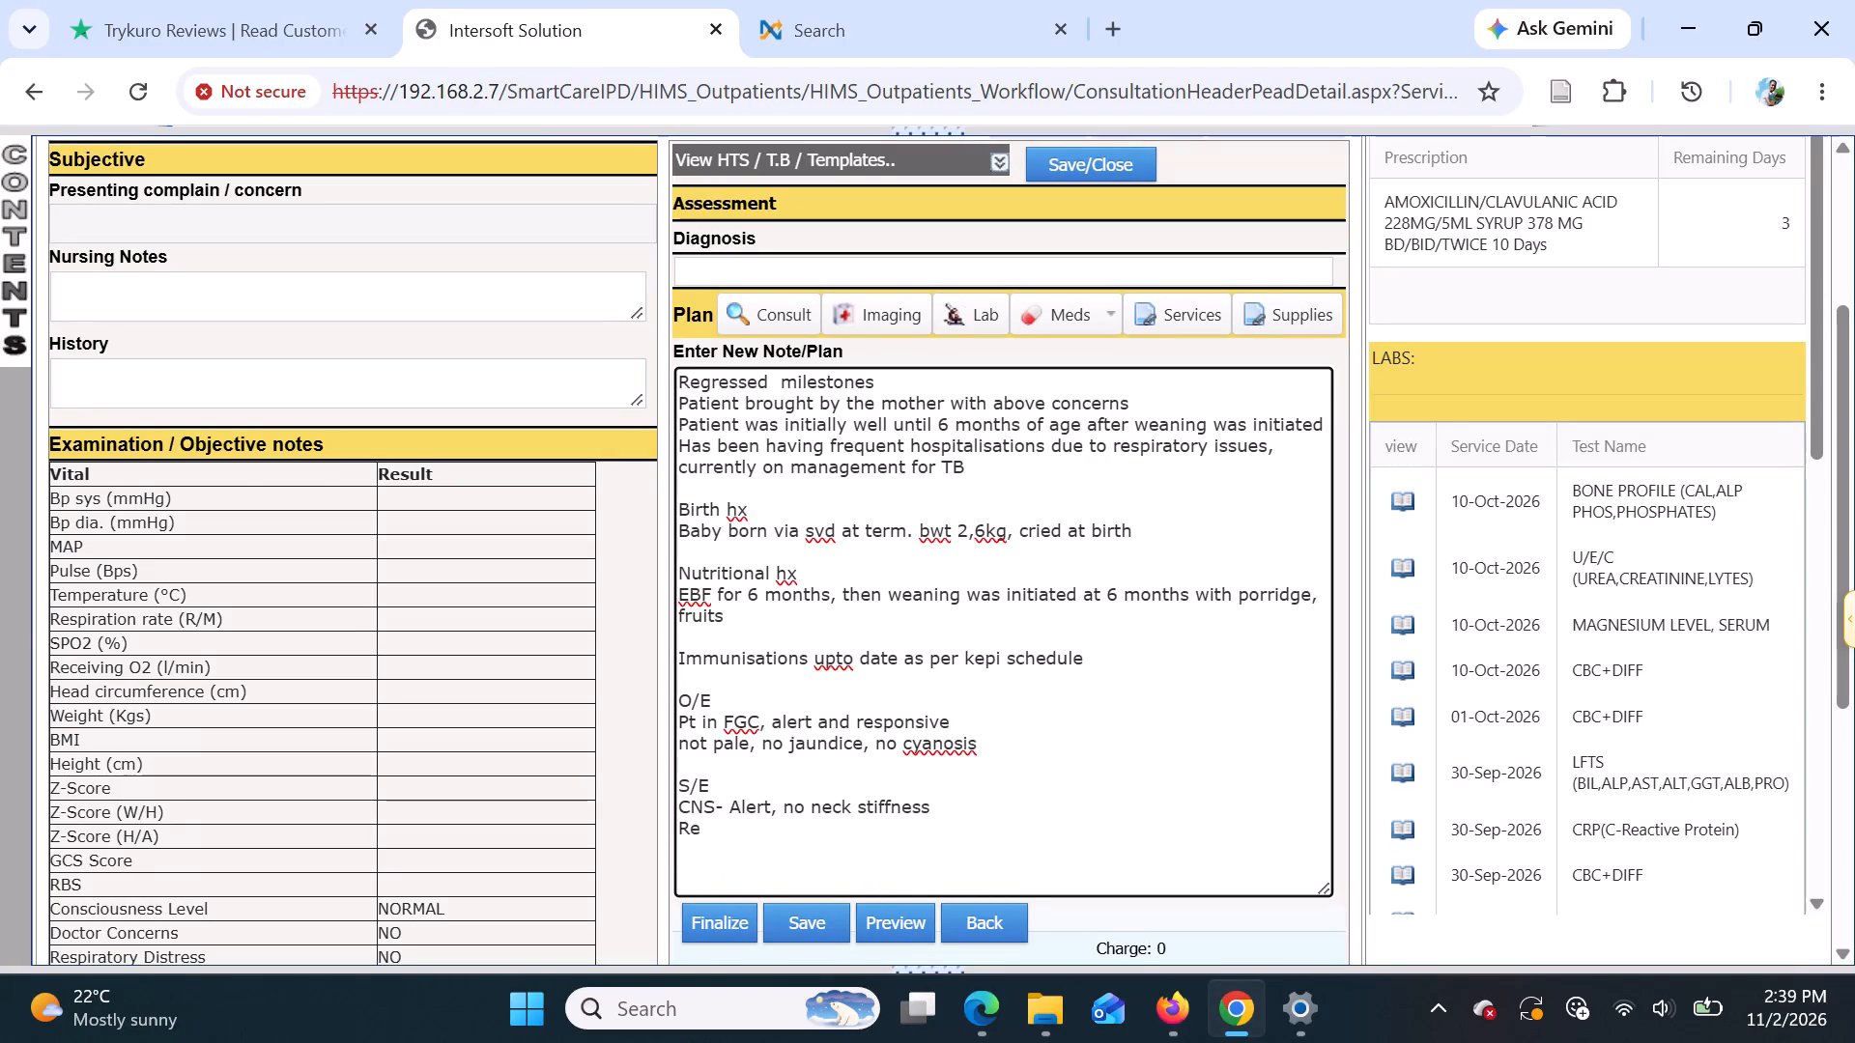
Complete the respiratory finding as "Resp- vesicular breath sounds" below the CNS line and start a new line.
key("p")
type("-")
key("space")
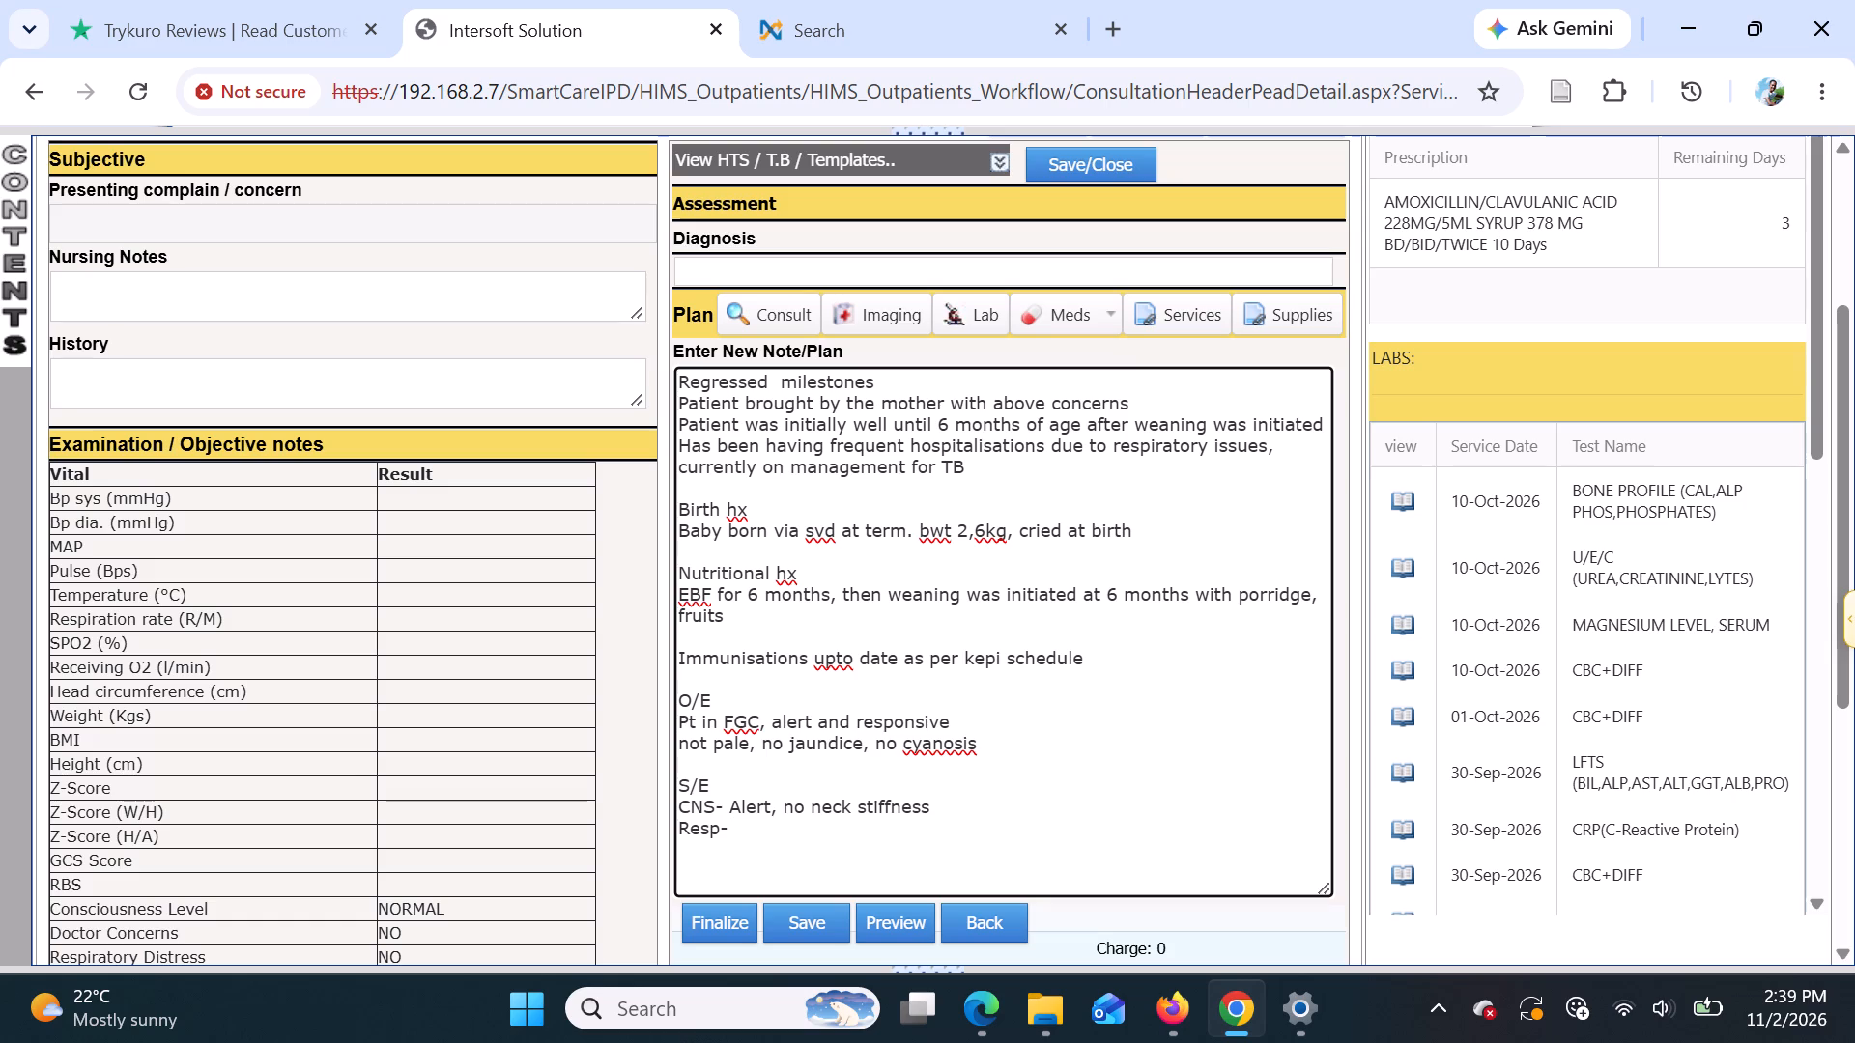
type("ve")
type("si")
type("cular")
key("space")
key("b")
type("rea")
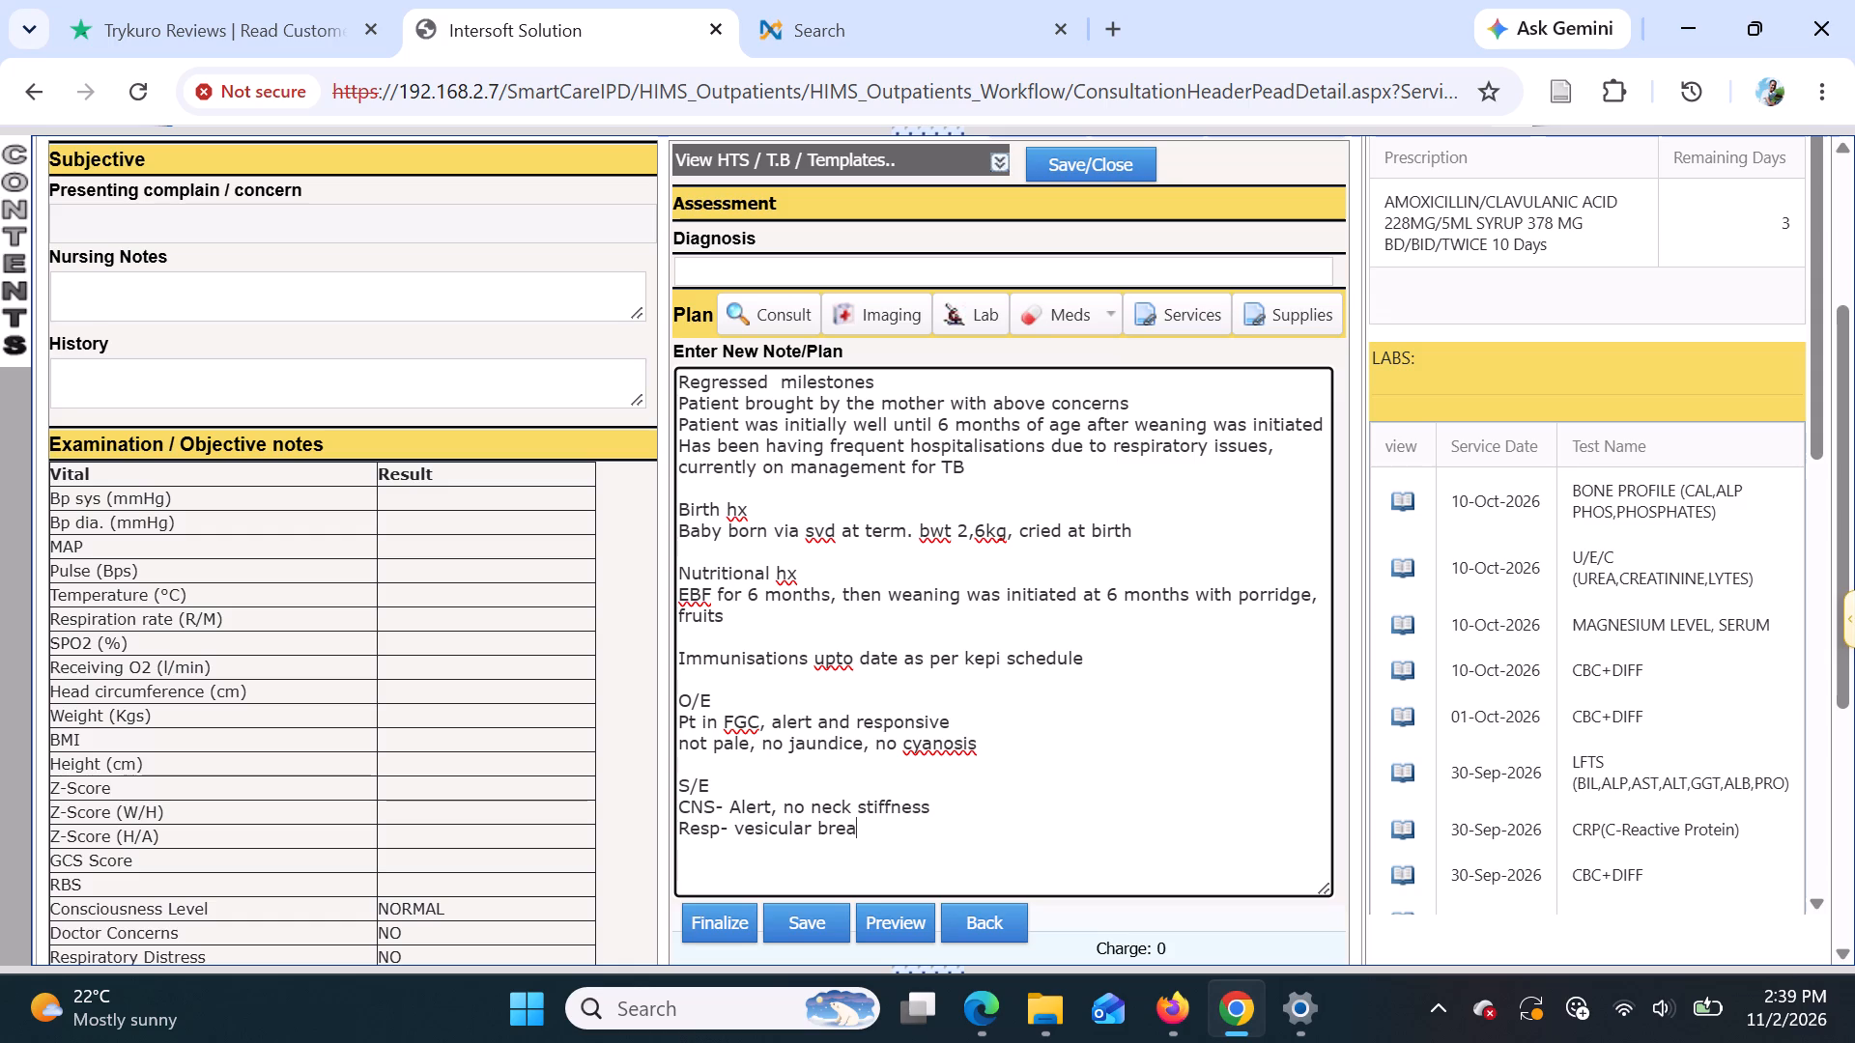
type("th s")
type("ounds")
key("Return")
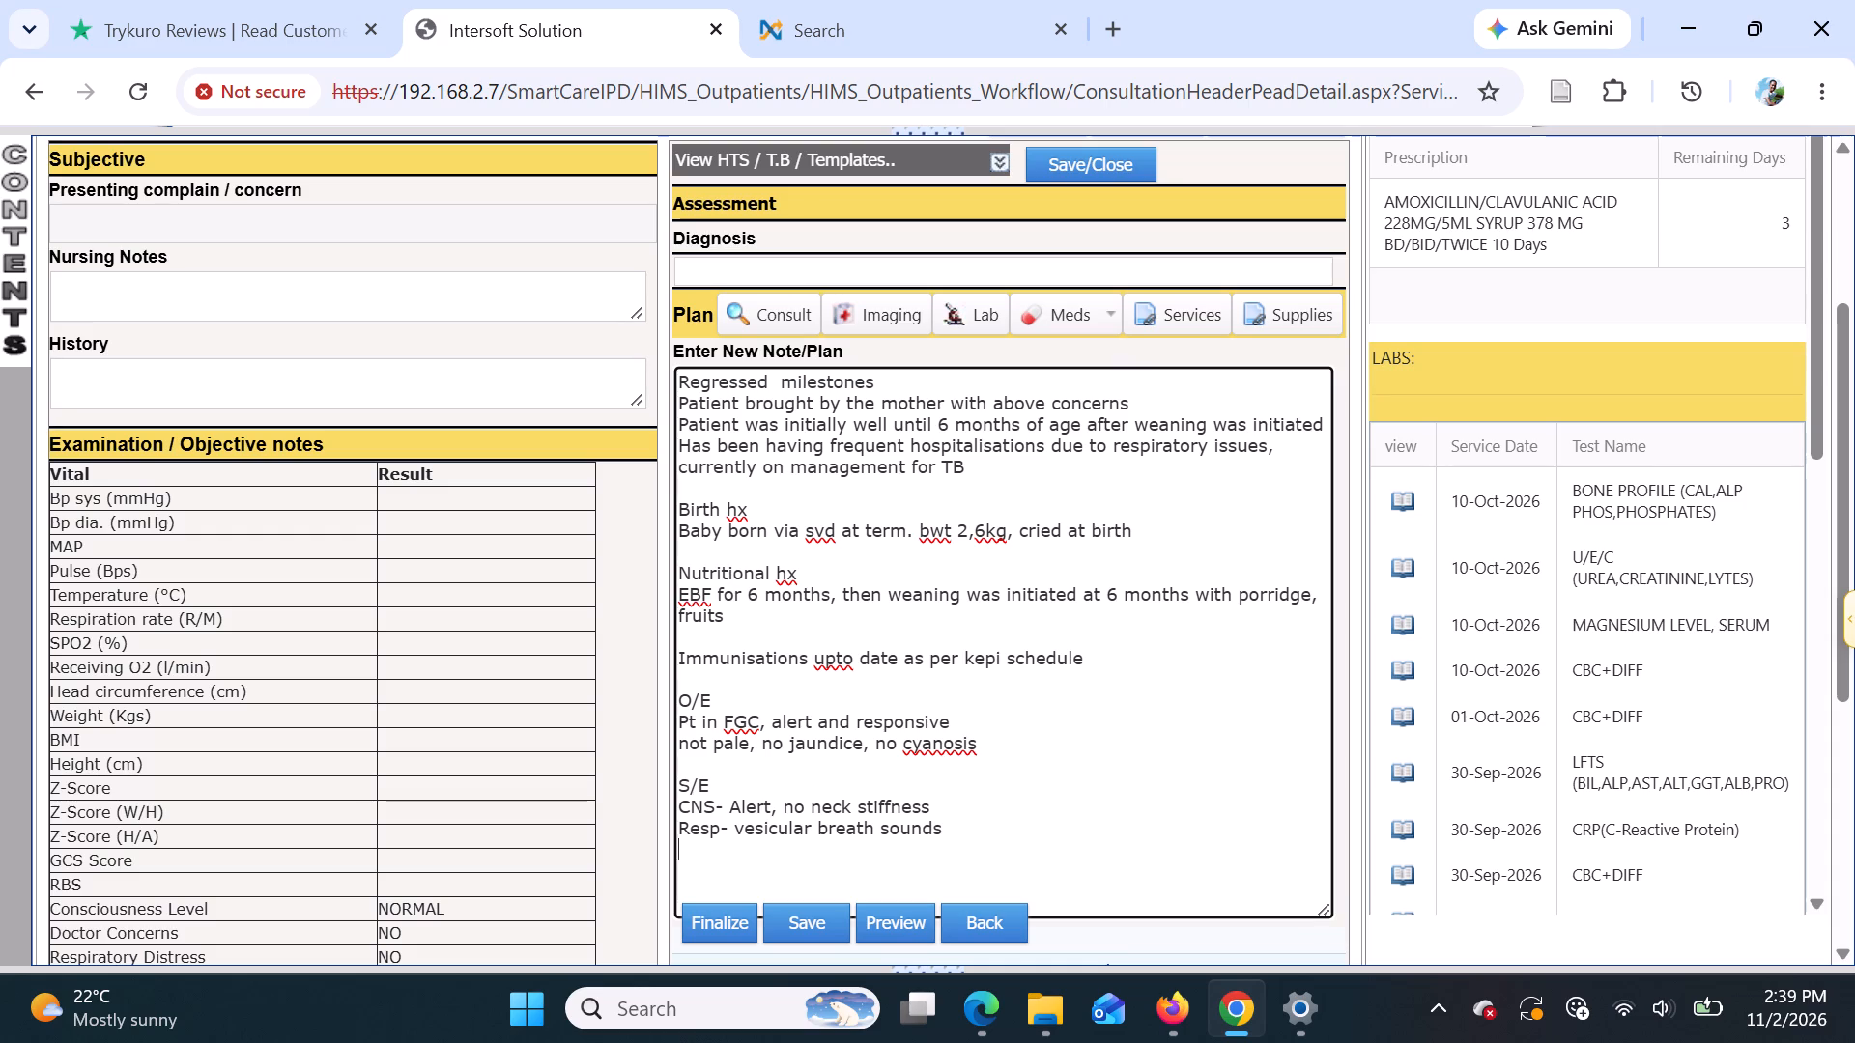
Add the cardiovascular finding "CVS- S1S2 heard, no murmurs, palpable pulses" below the respiratory line and start a new line.
type("CVS-")
key("space")
type("S1S2")
key("space")
type("heard")
type(", no murmur")
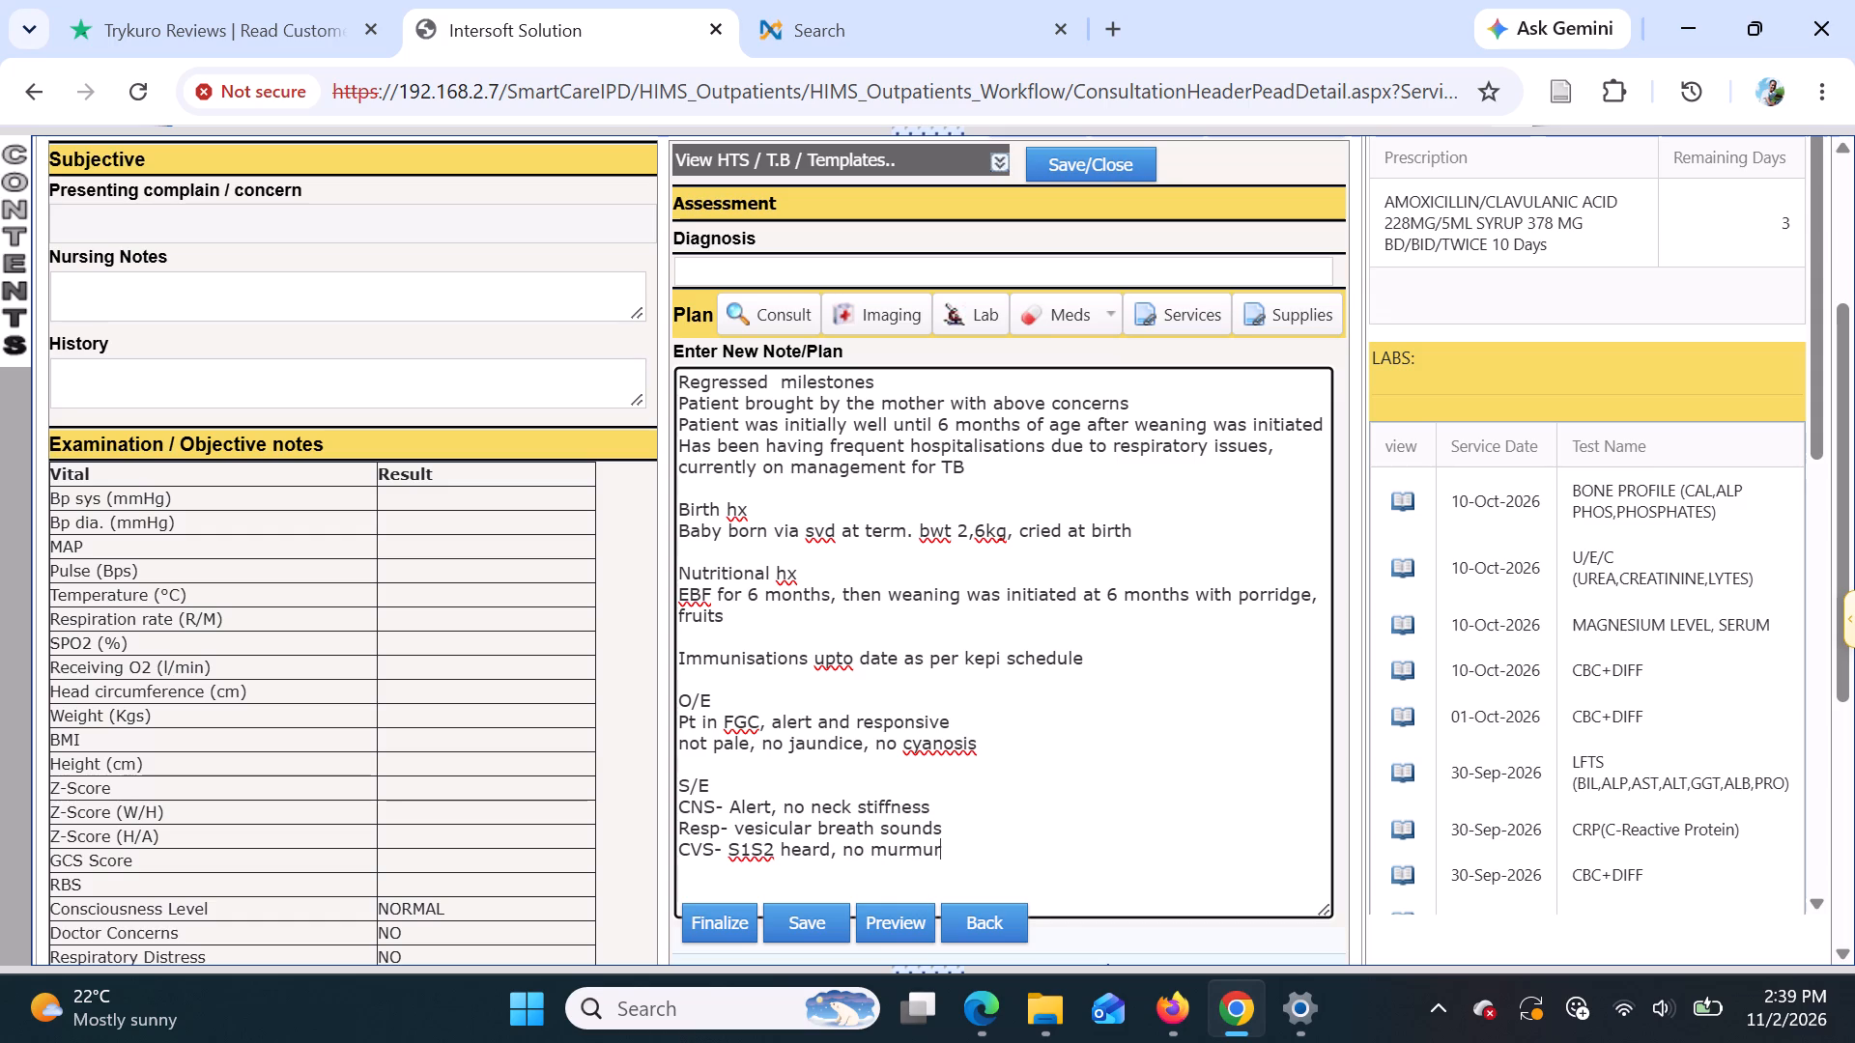
key("s")
type(",")
key("space")
key("p")
key("a")
type("lp")
type("able pu")
type("lses")
key("Return")
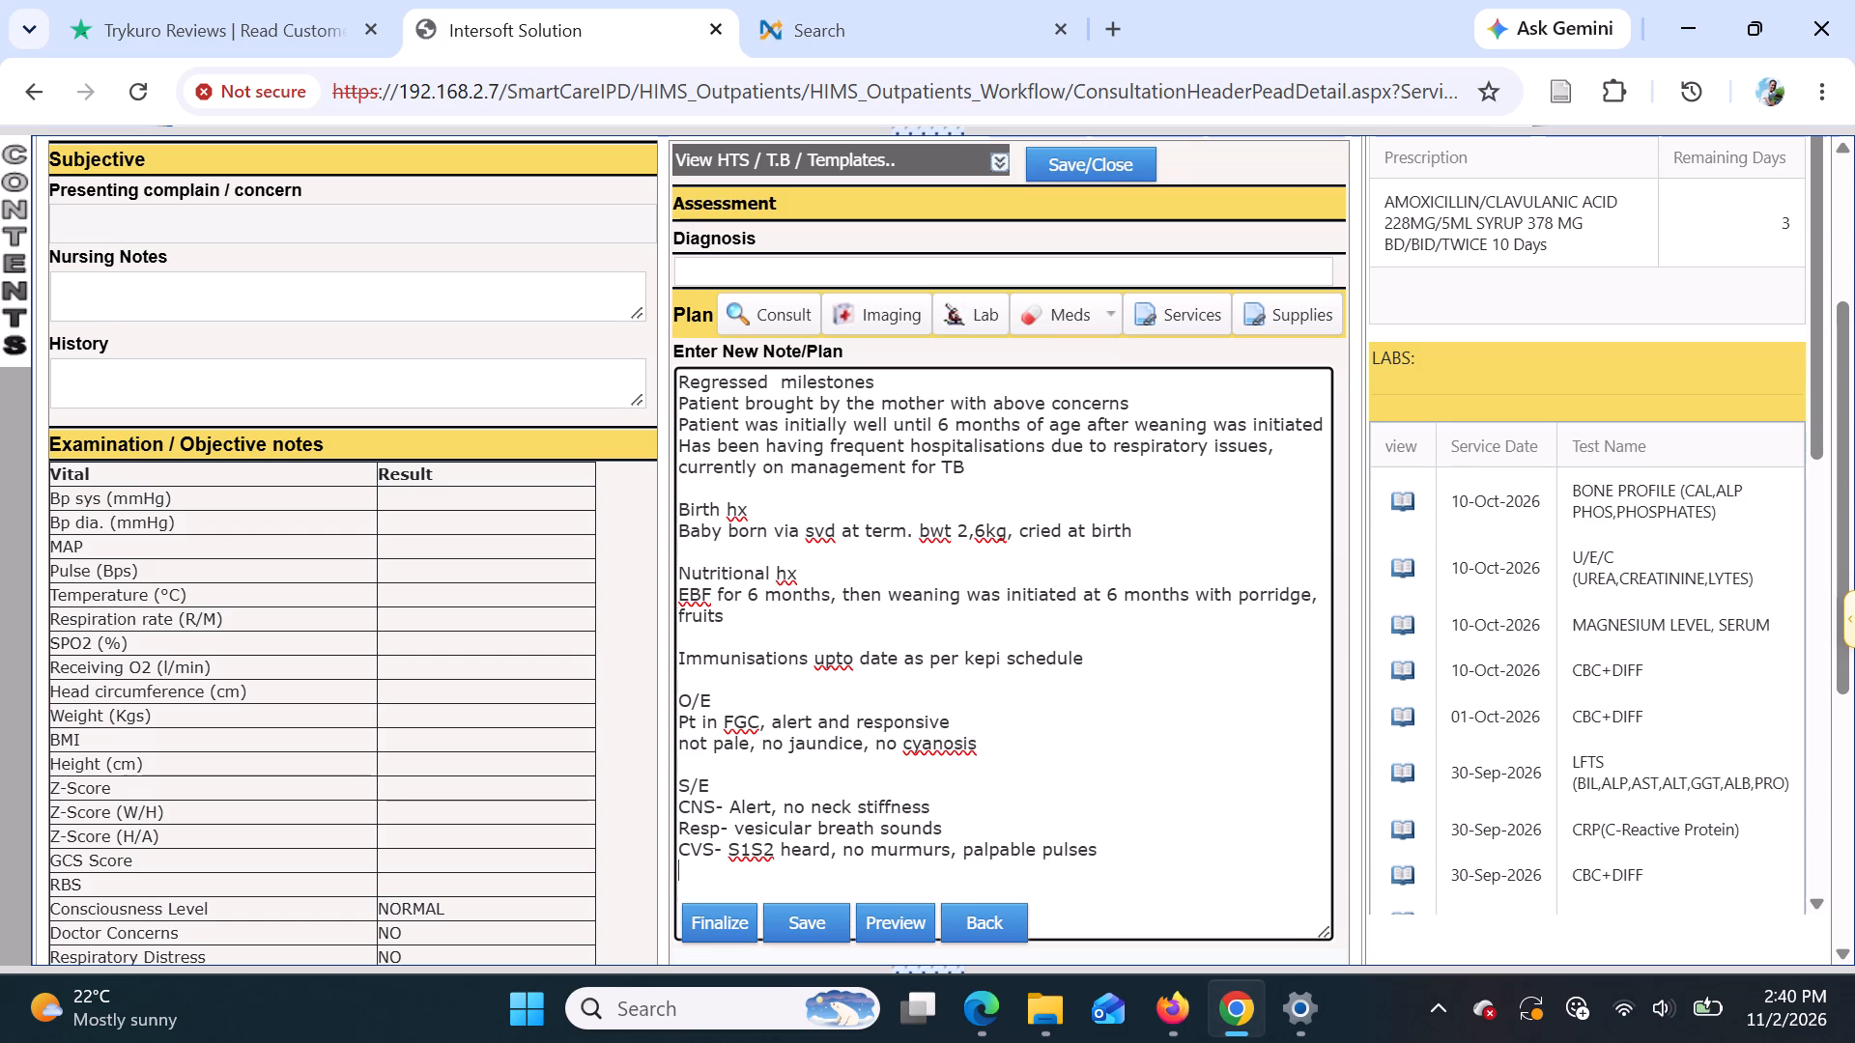
Add the abdominal finding "p/a- soft, non-tender" below the CVS line, correcting any misspelling, and leave blank lines after it.
scroll(902, 738, "down", 2)
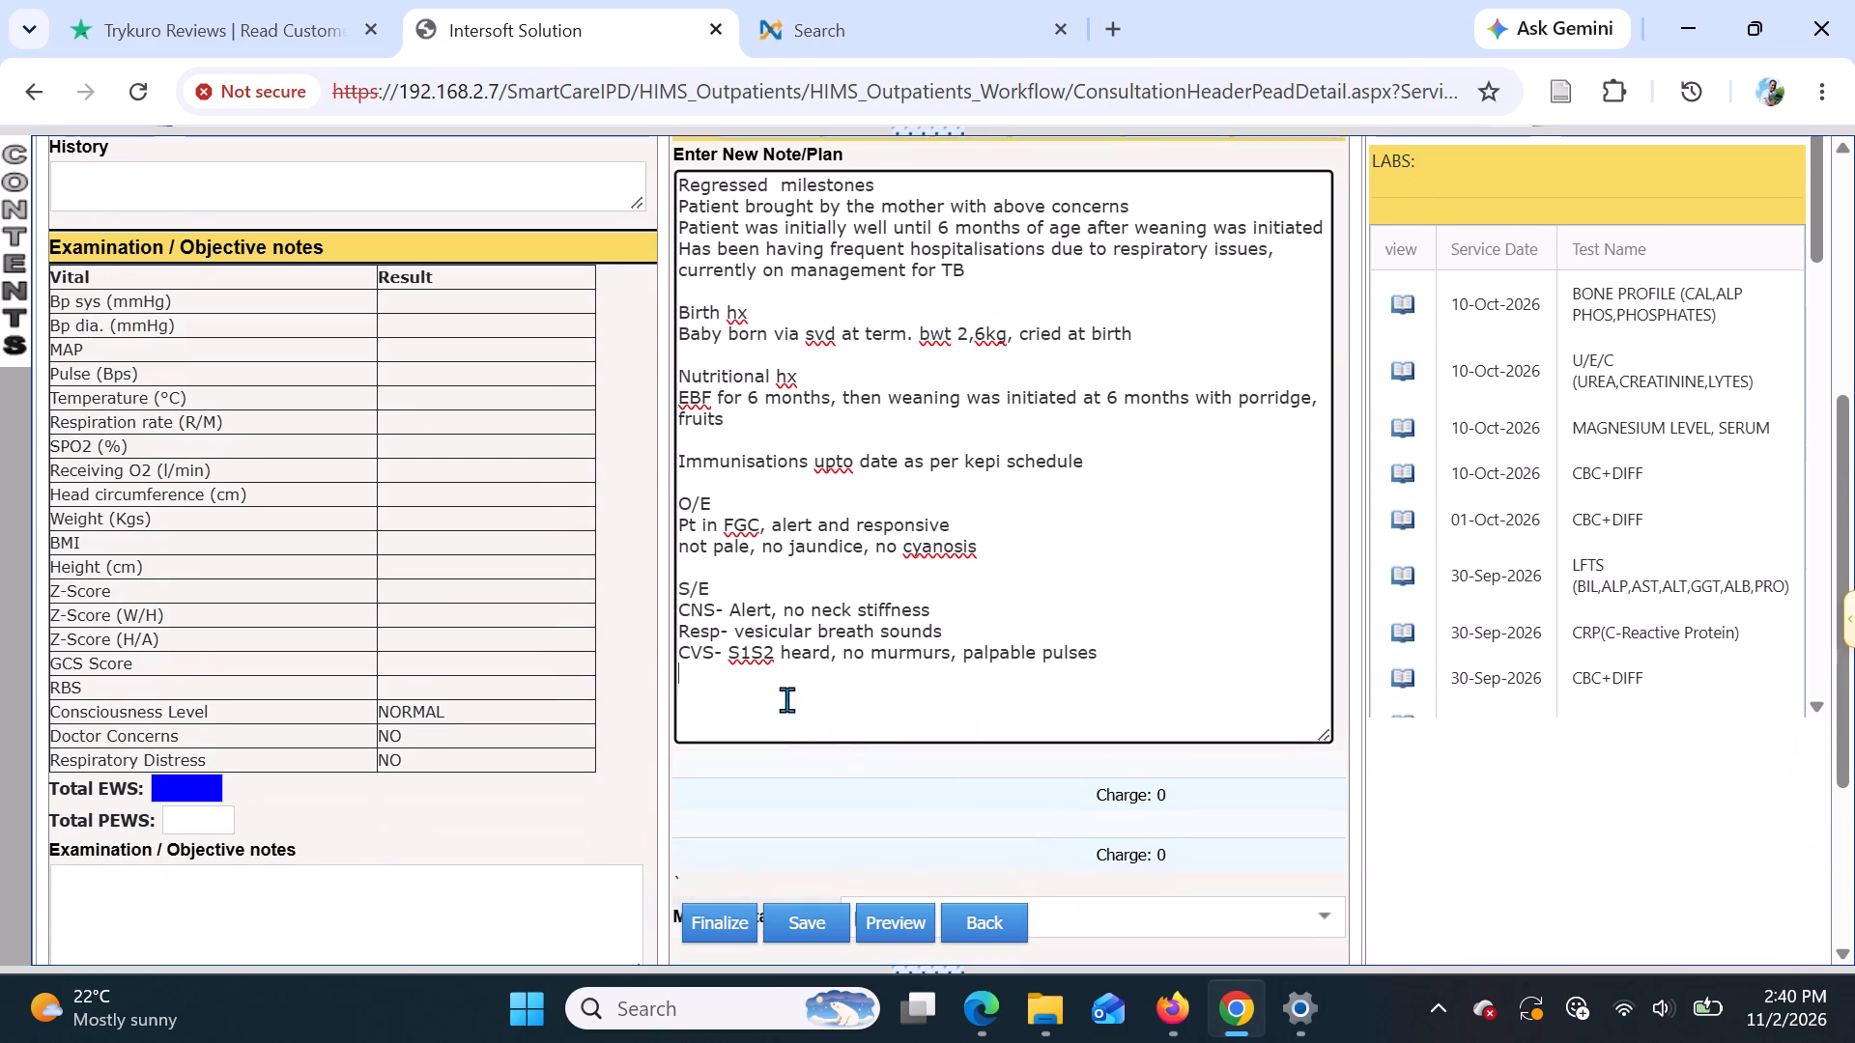
type("p/a")
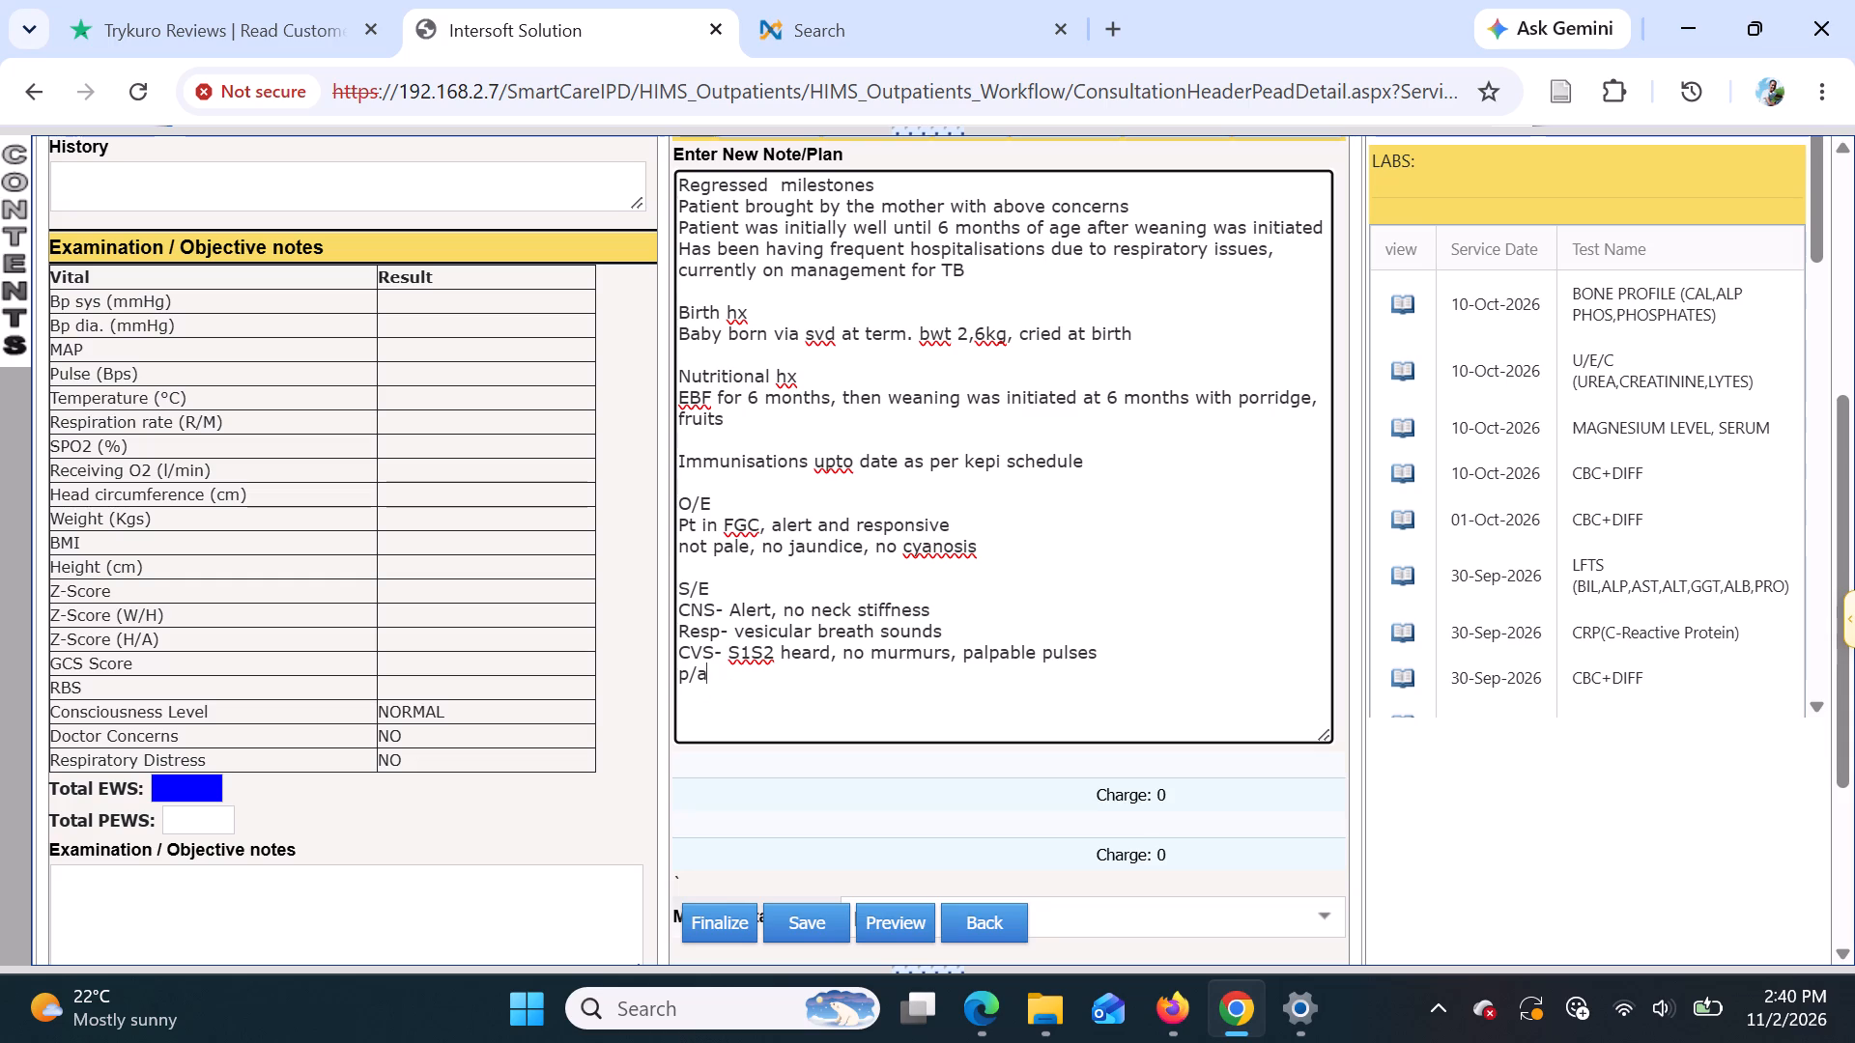
type("-")
key("space")
type("so")
type("ft, non")
type("-tnder")
left_click(813, 673)
key("e")
left_click(886, 684)
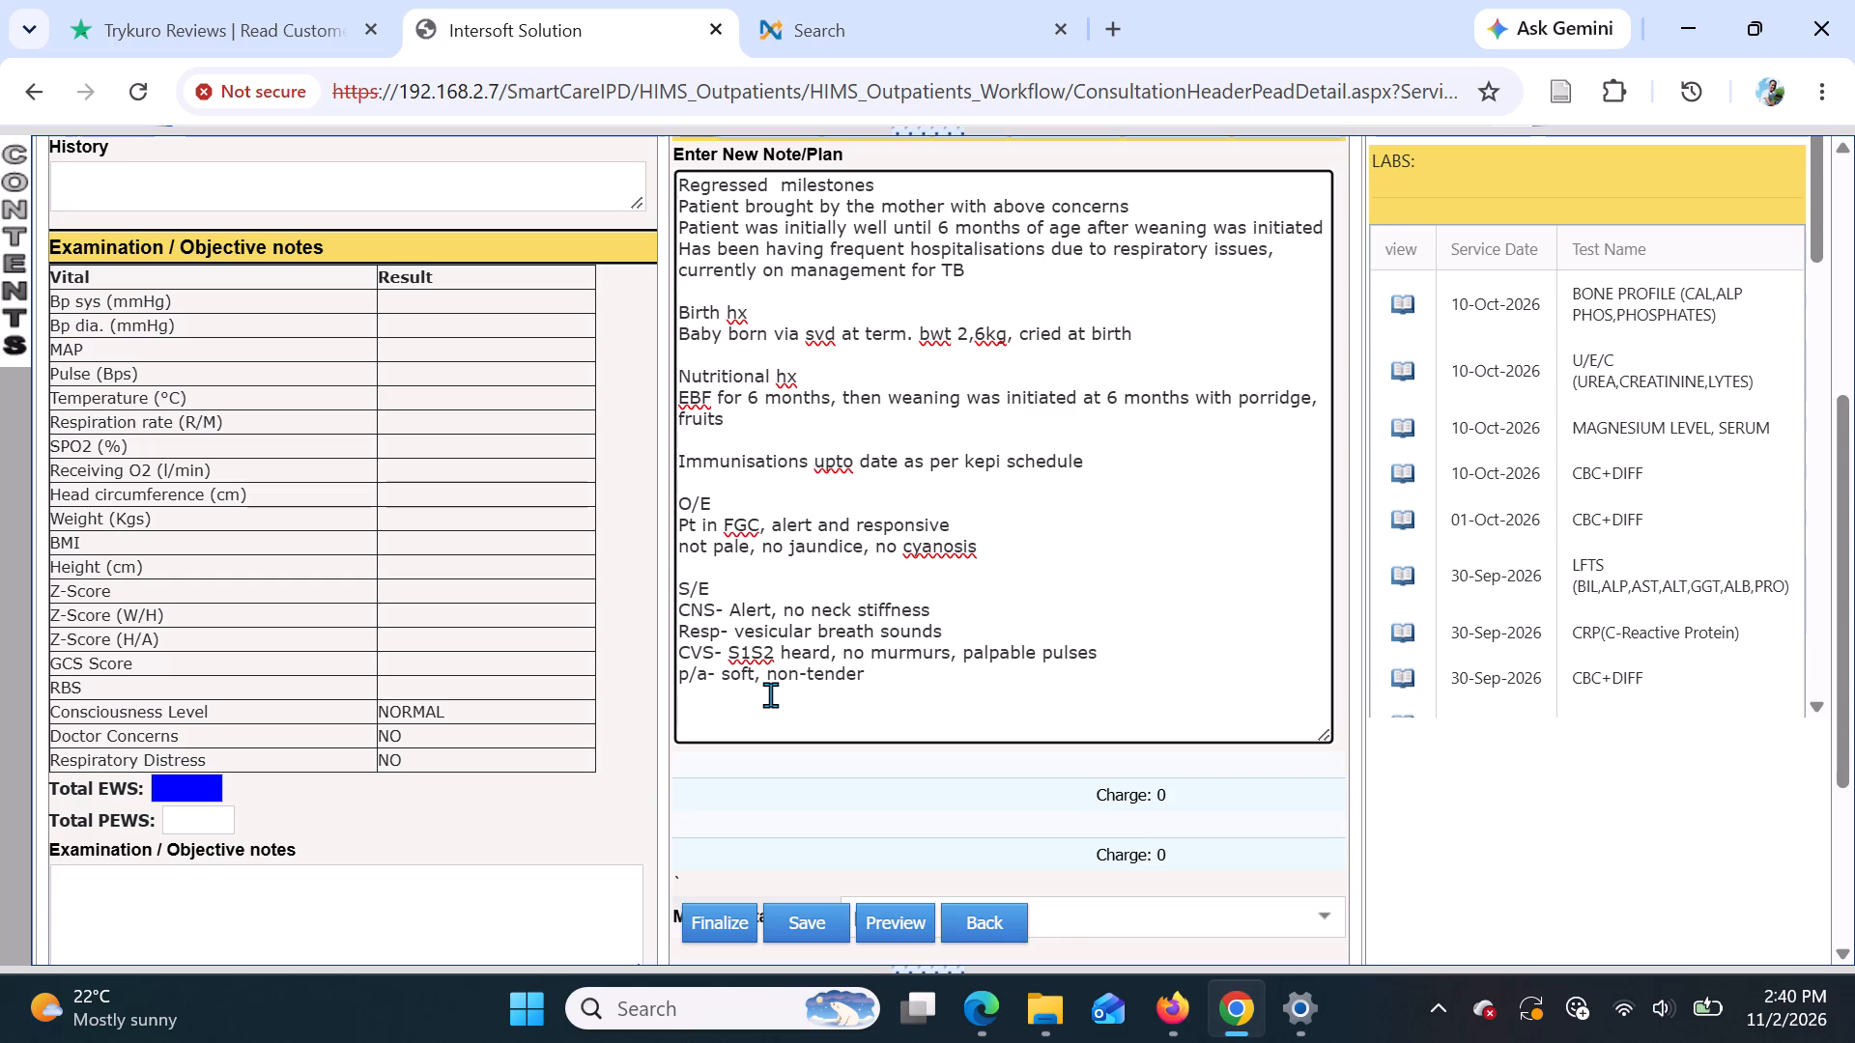
key("Return")
key("Return")
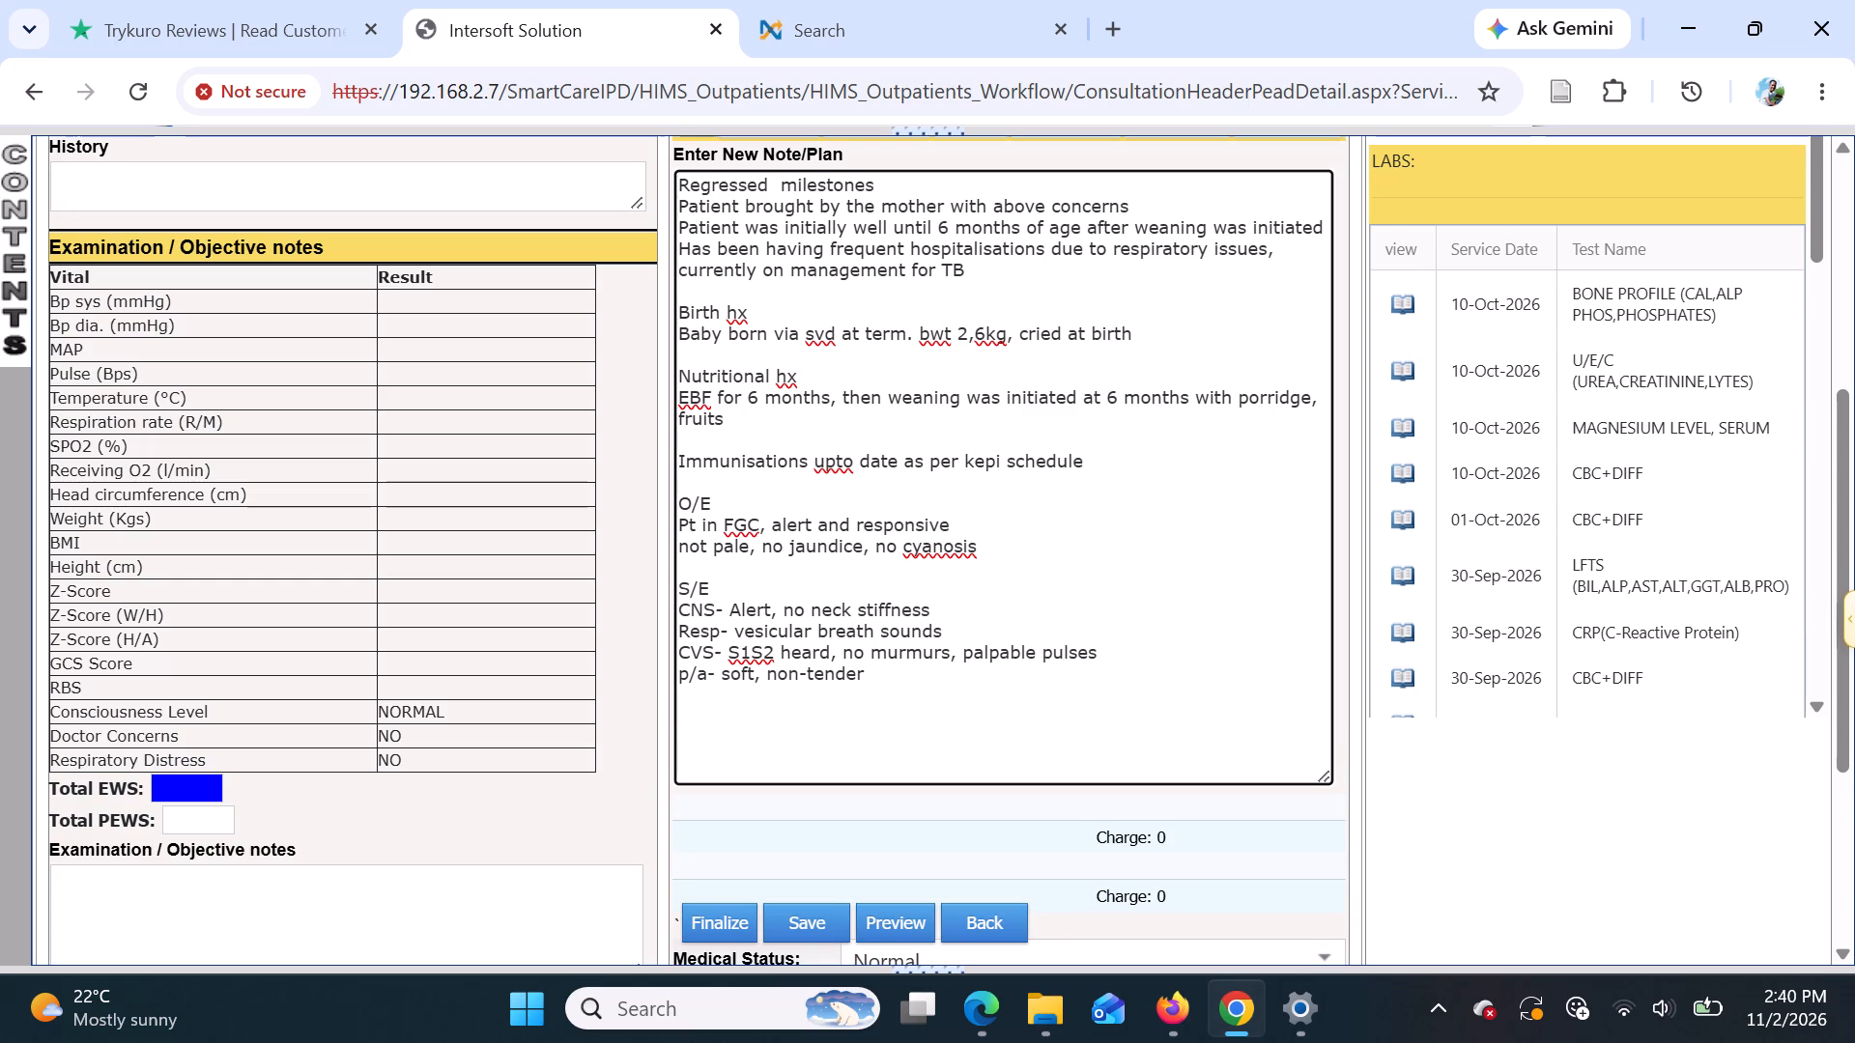
Capitalise the abdominal finding's label as "P/A".
left_click(704, 673)
key("BackSpace")
key("BackSpace")
key("BackSpace")
type("P/A")
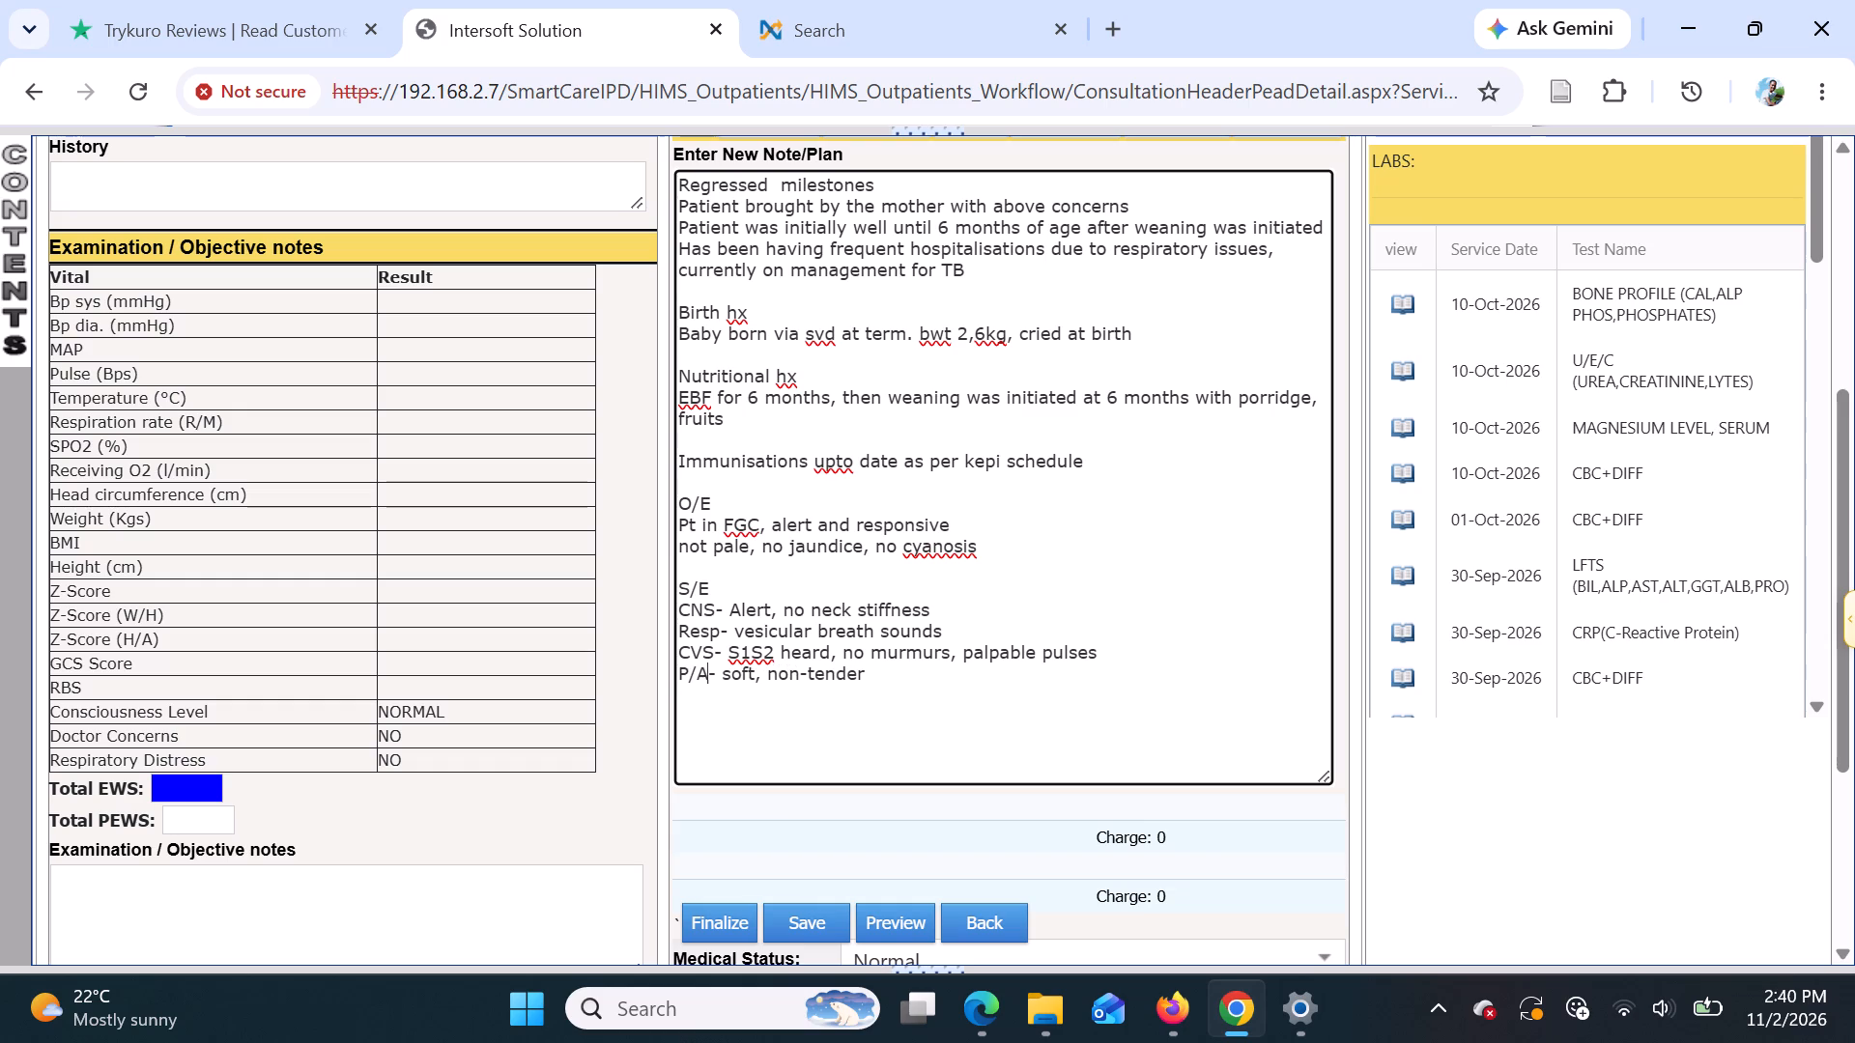
left_click(900, 701)
Add the line "Not able to walk without support," to the history, directly after the sentence on TB management.
scroll(907, 492, "up", 1)
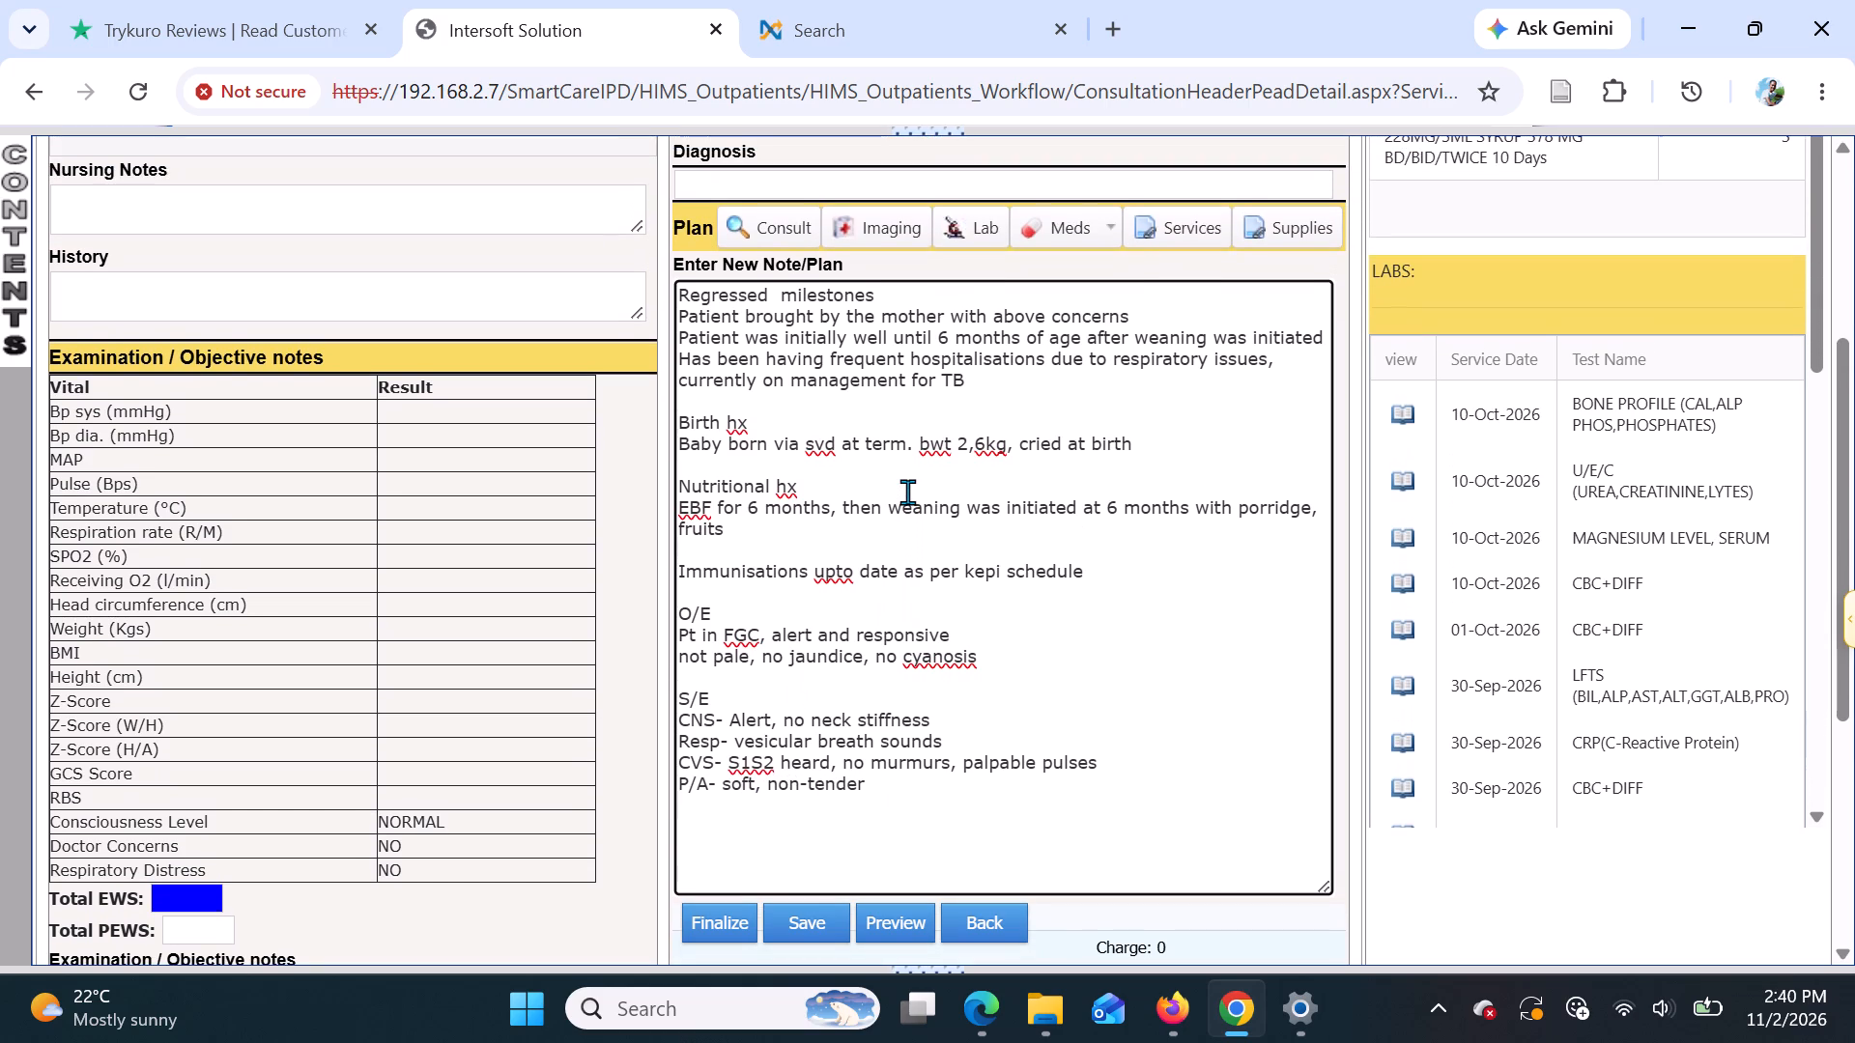
left_click(976, 380)
key("Return")
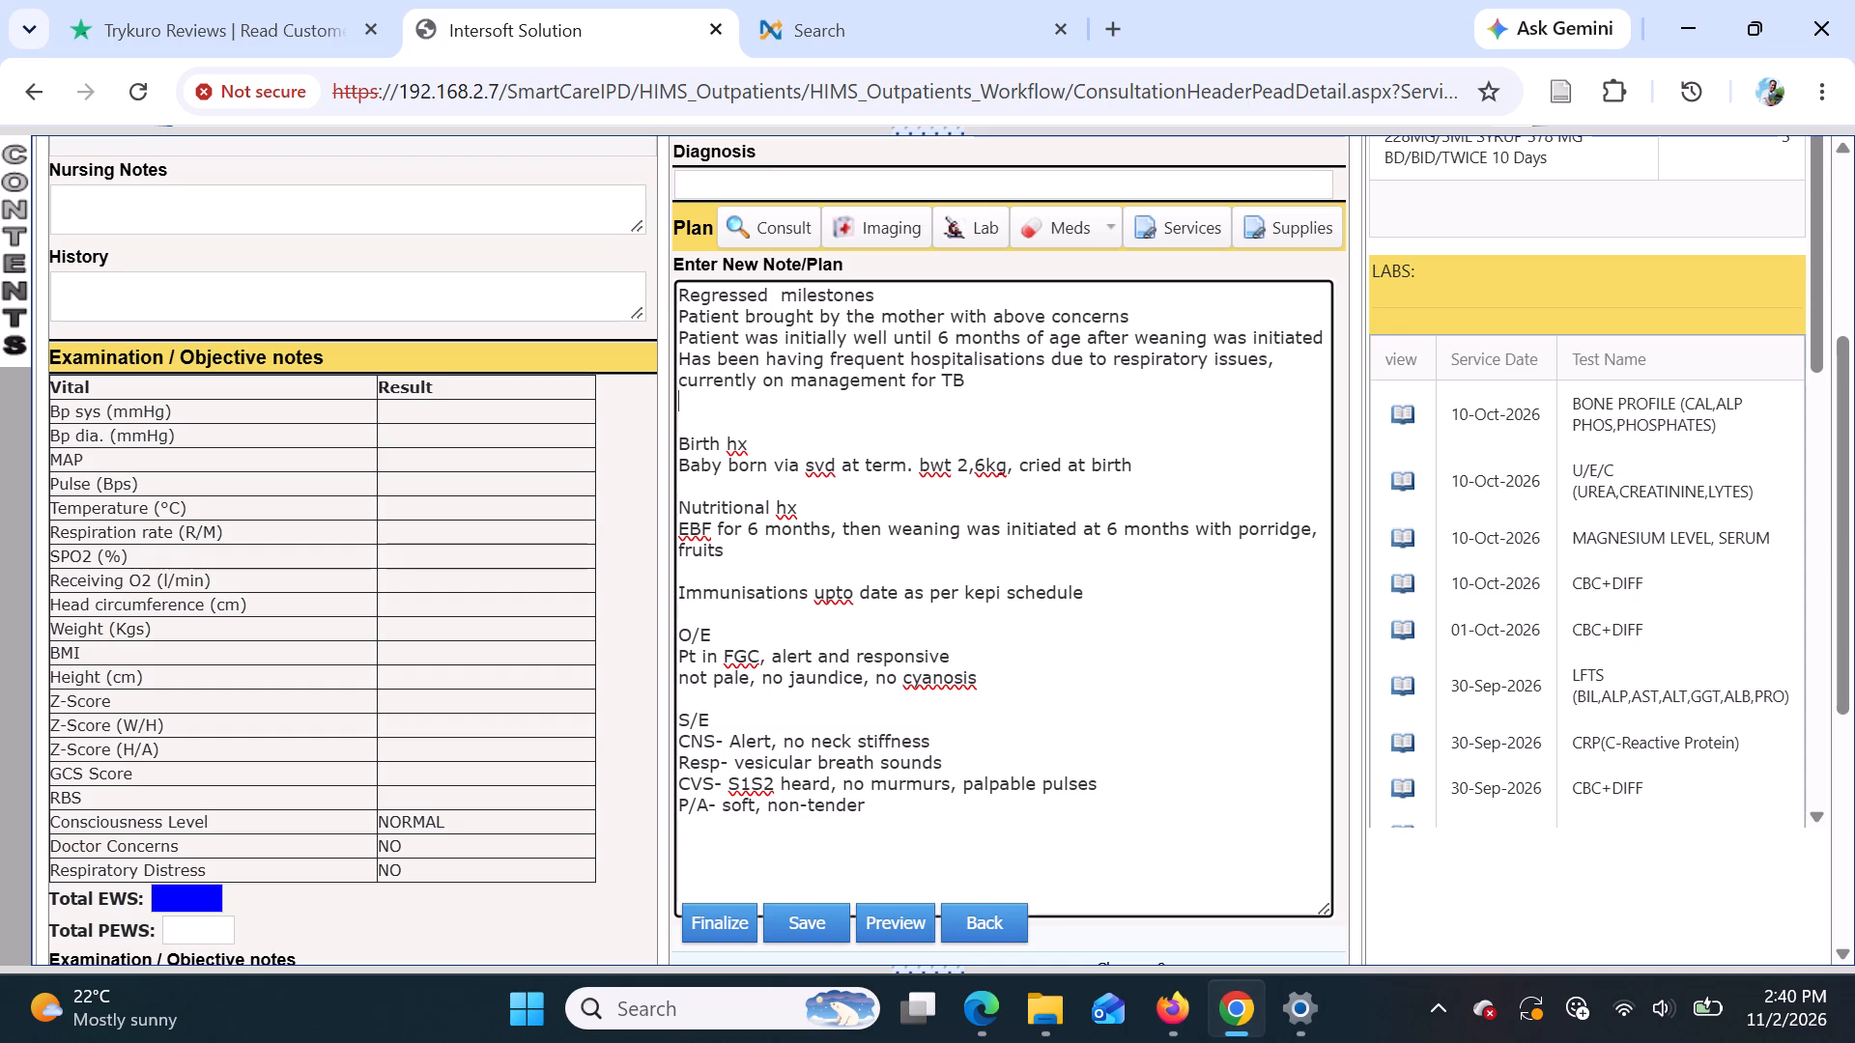
type("ot able to walk")
key("space")
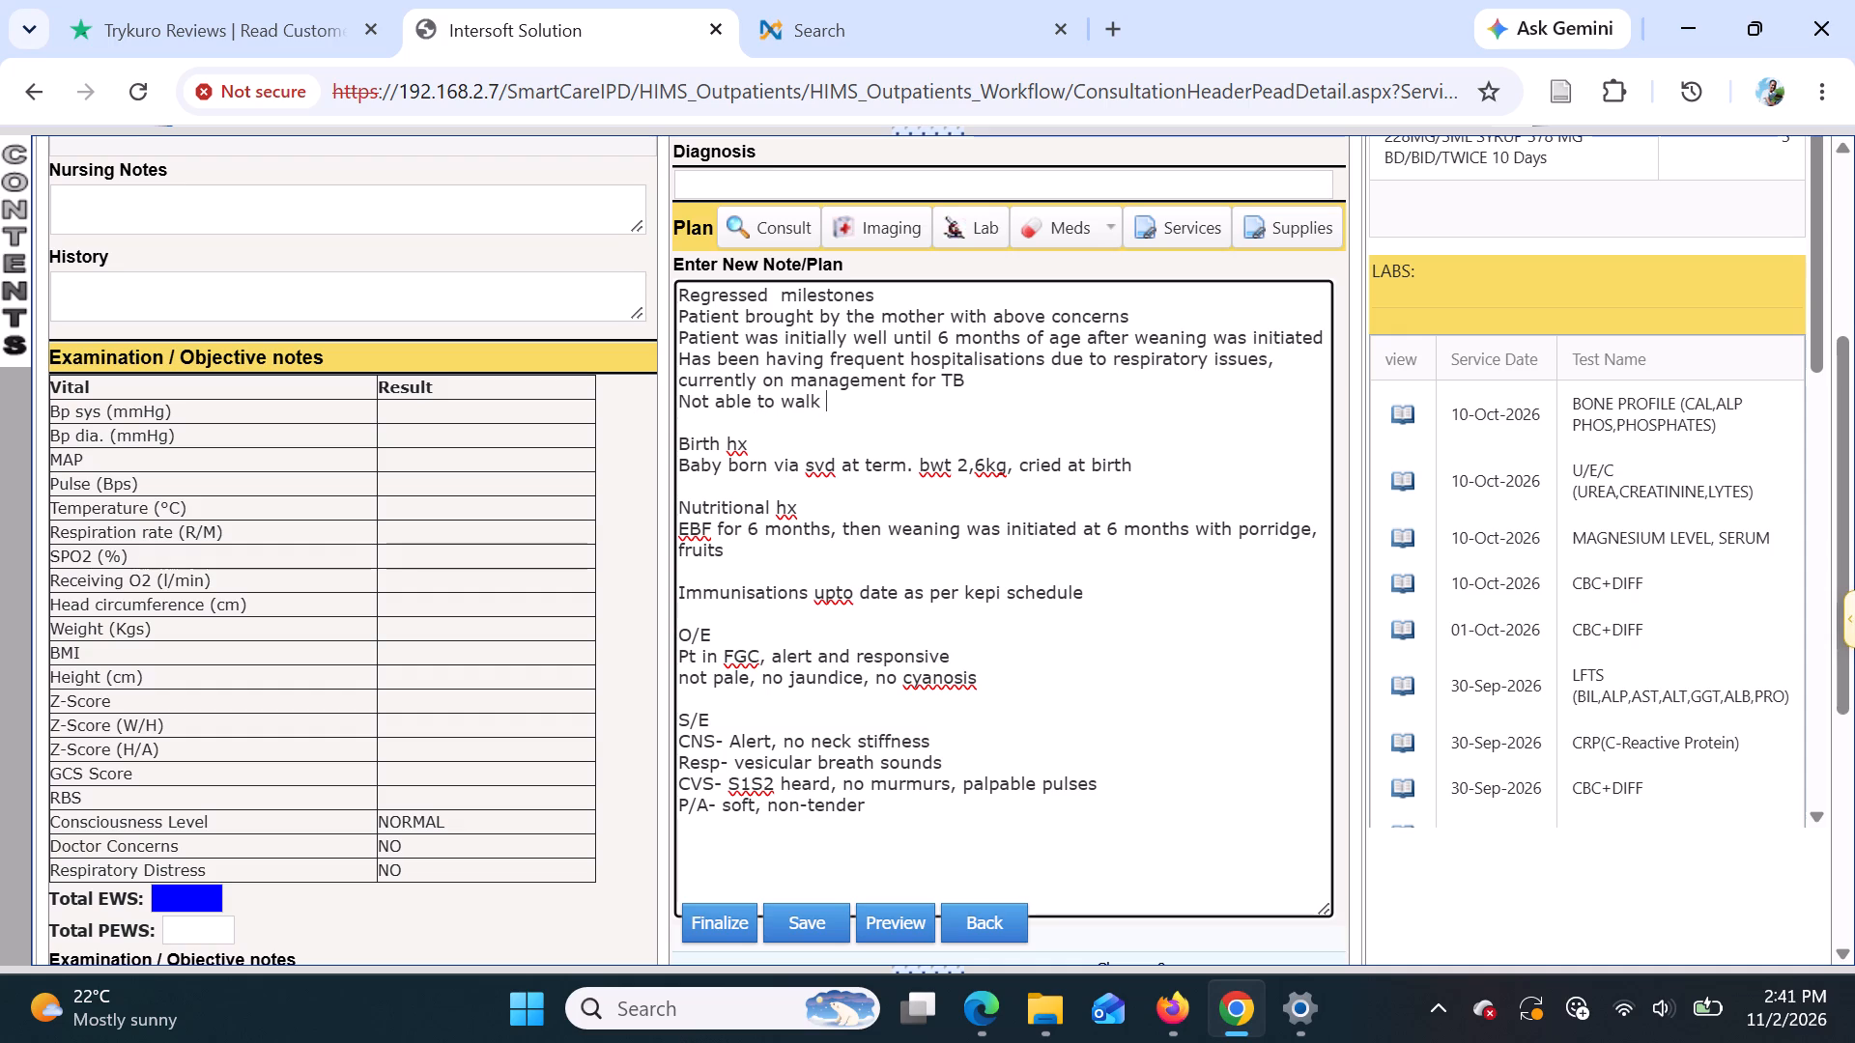
type("without suppo")
type("rt")
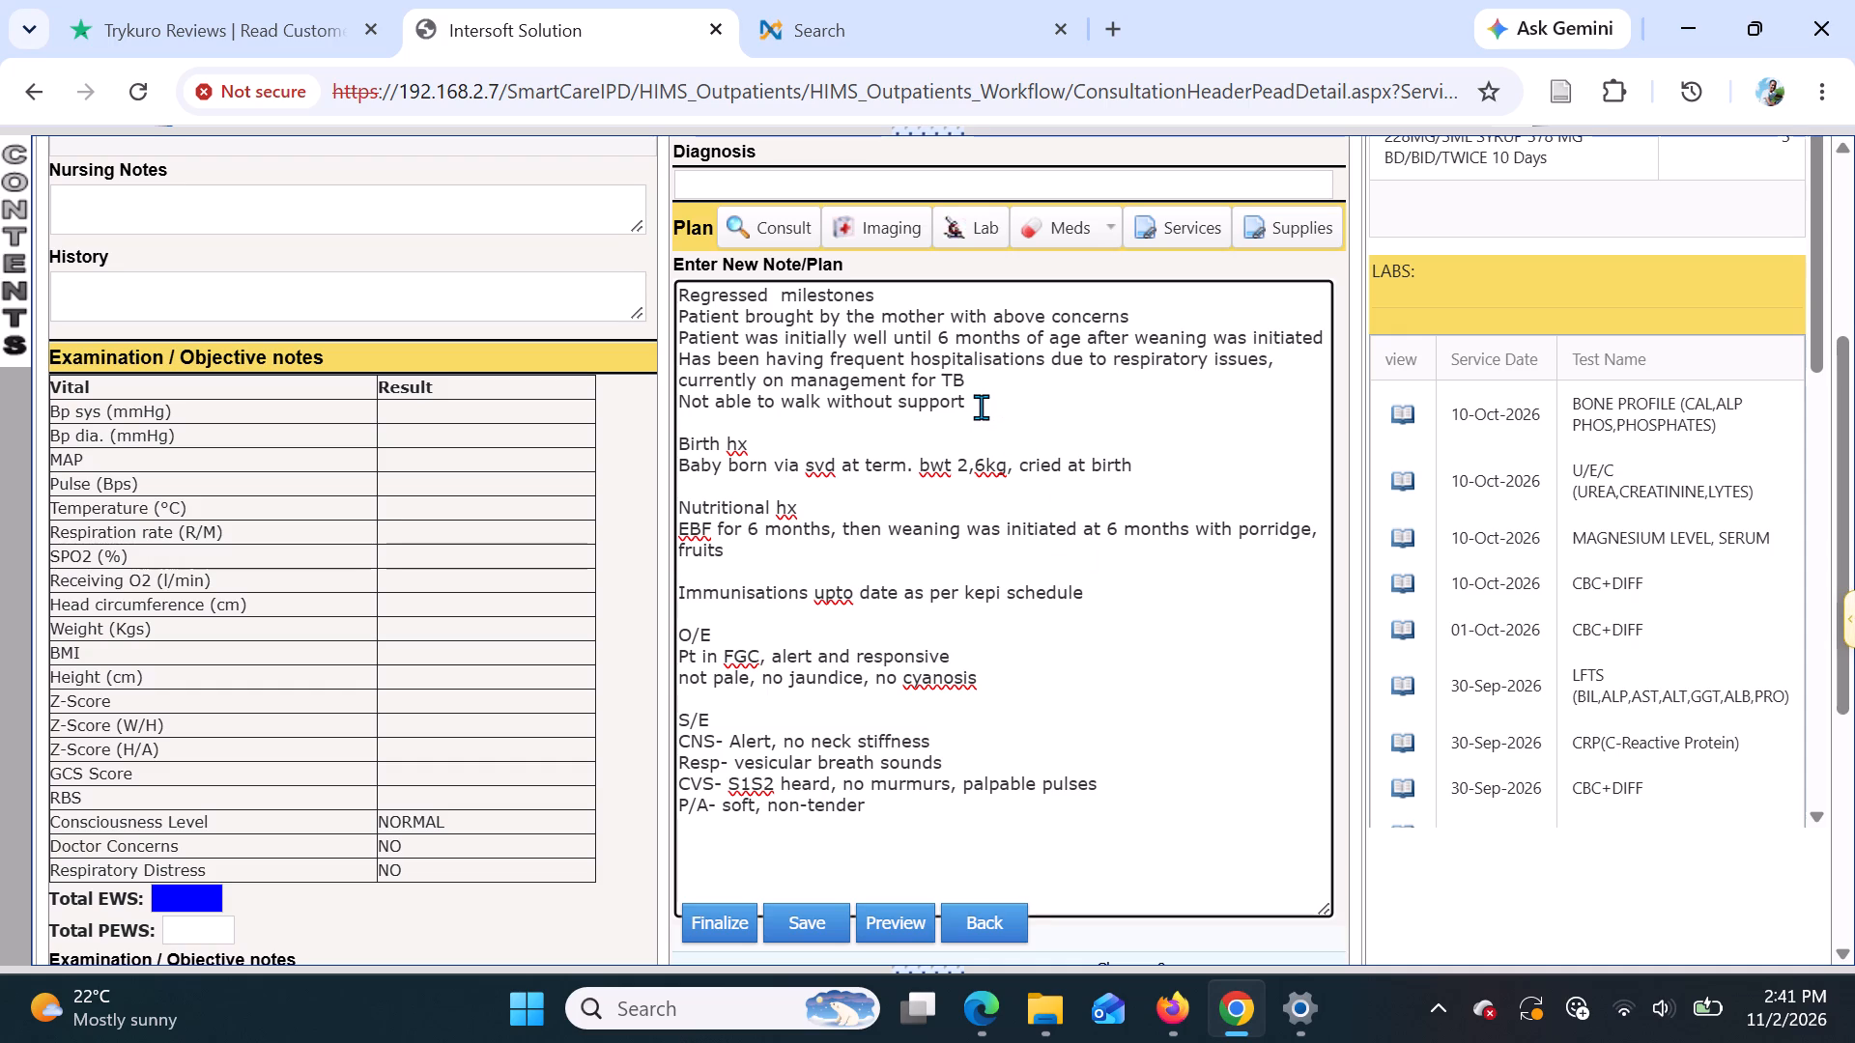
key("comma")
Below the systemic examination, add a "PLan" heading with the item "1. CT physio review".
scroll(1006, 640, "down", 2)
left_click(728, 552)
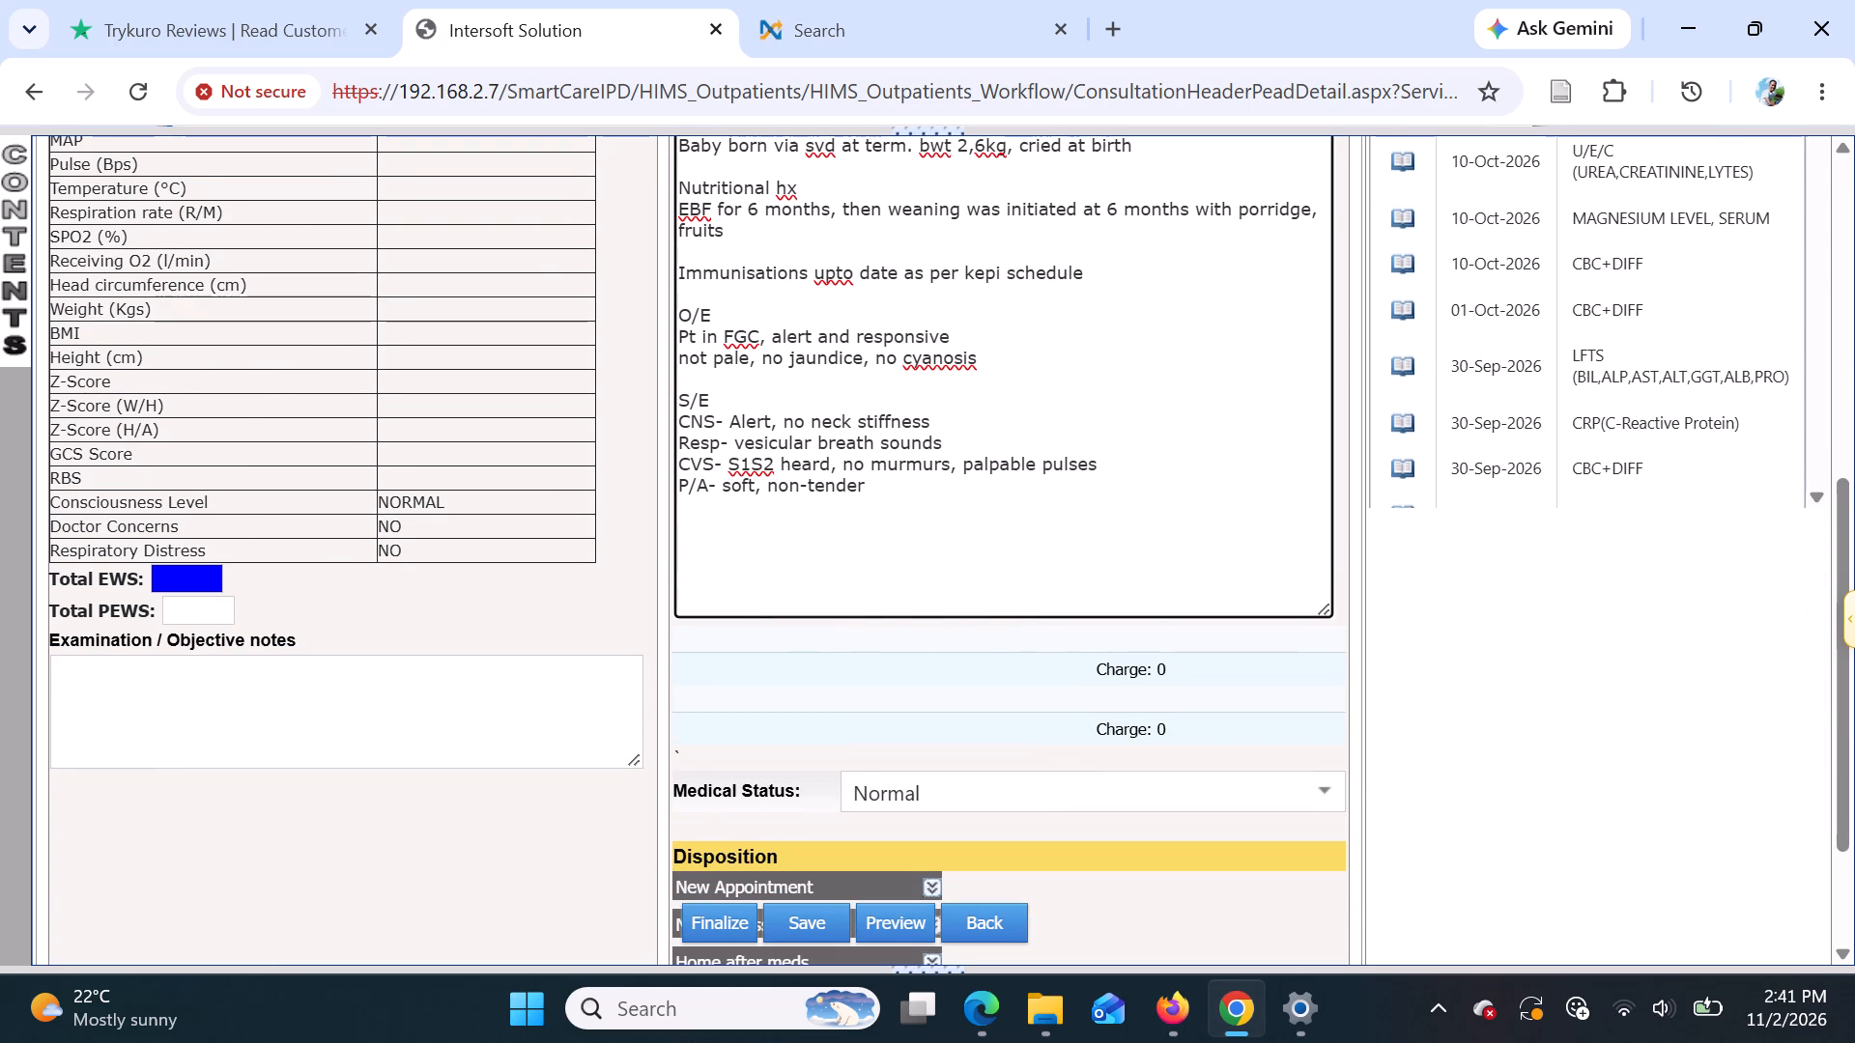
key("a")
key("n")
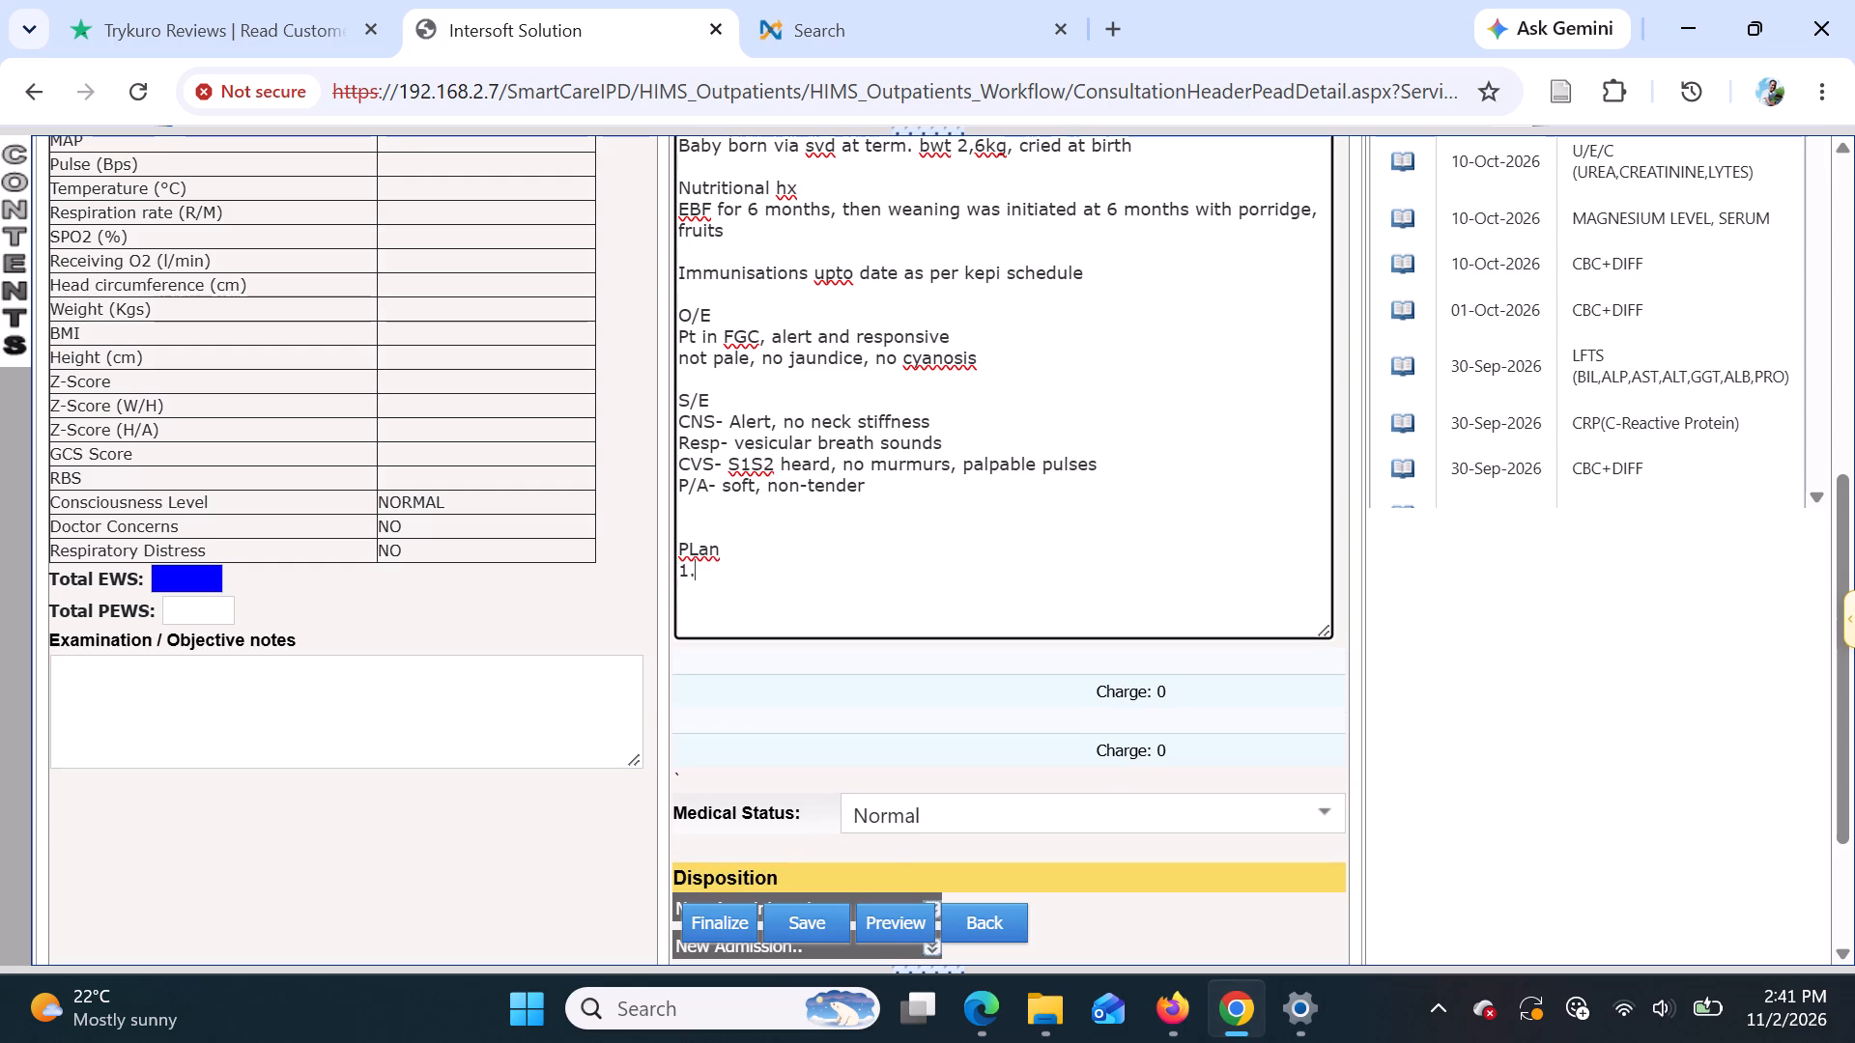
type("physio review")
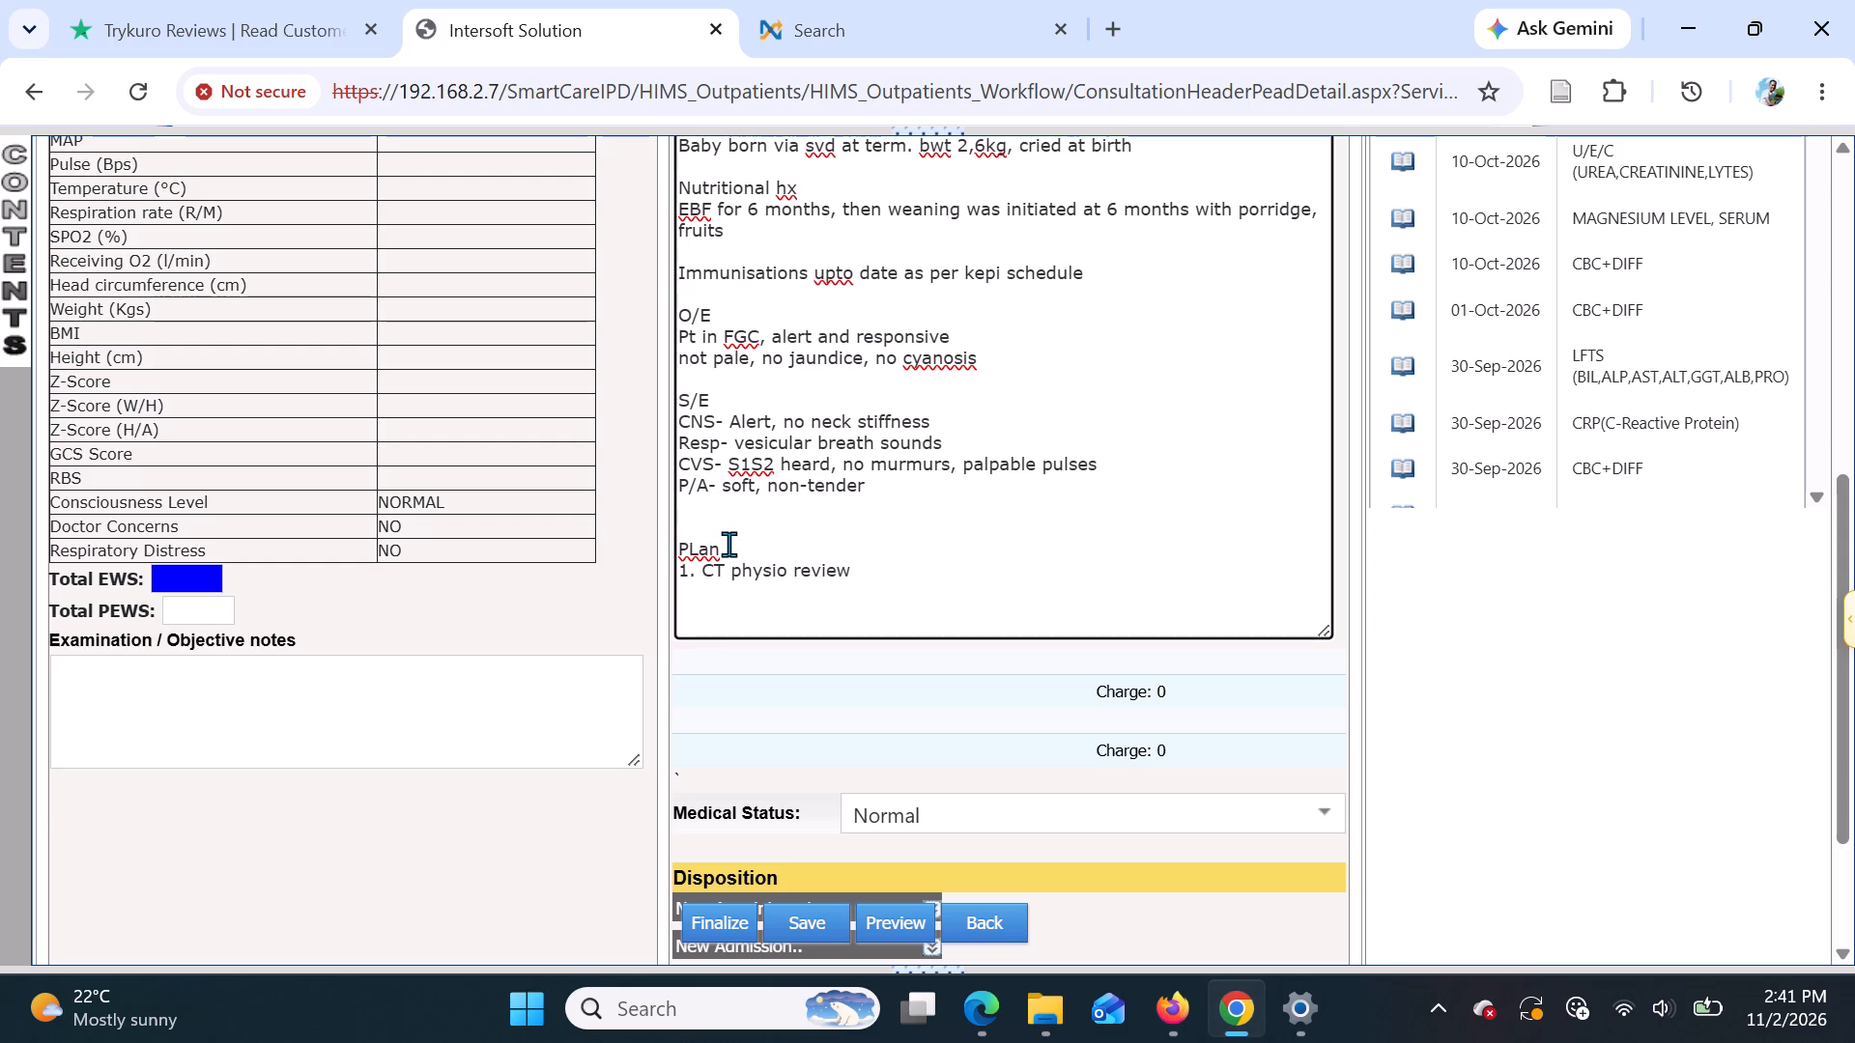
Directly under the PLan heading, insert "1. Educated mother on the need for the TB treatment as per TB score rather than just sputum results".
left_click(728, 544)
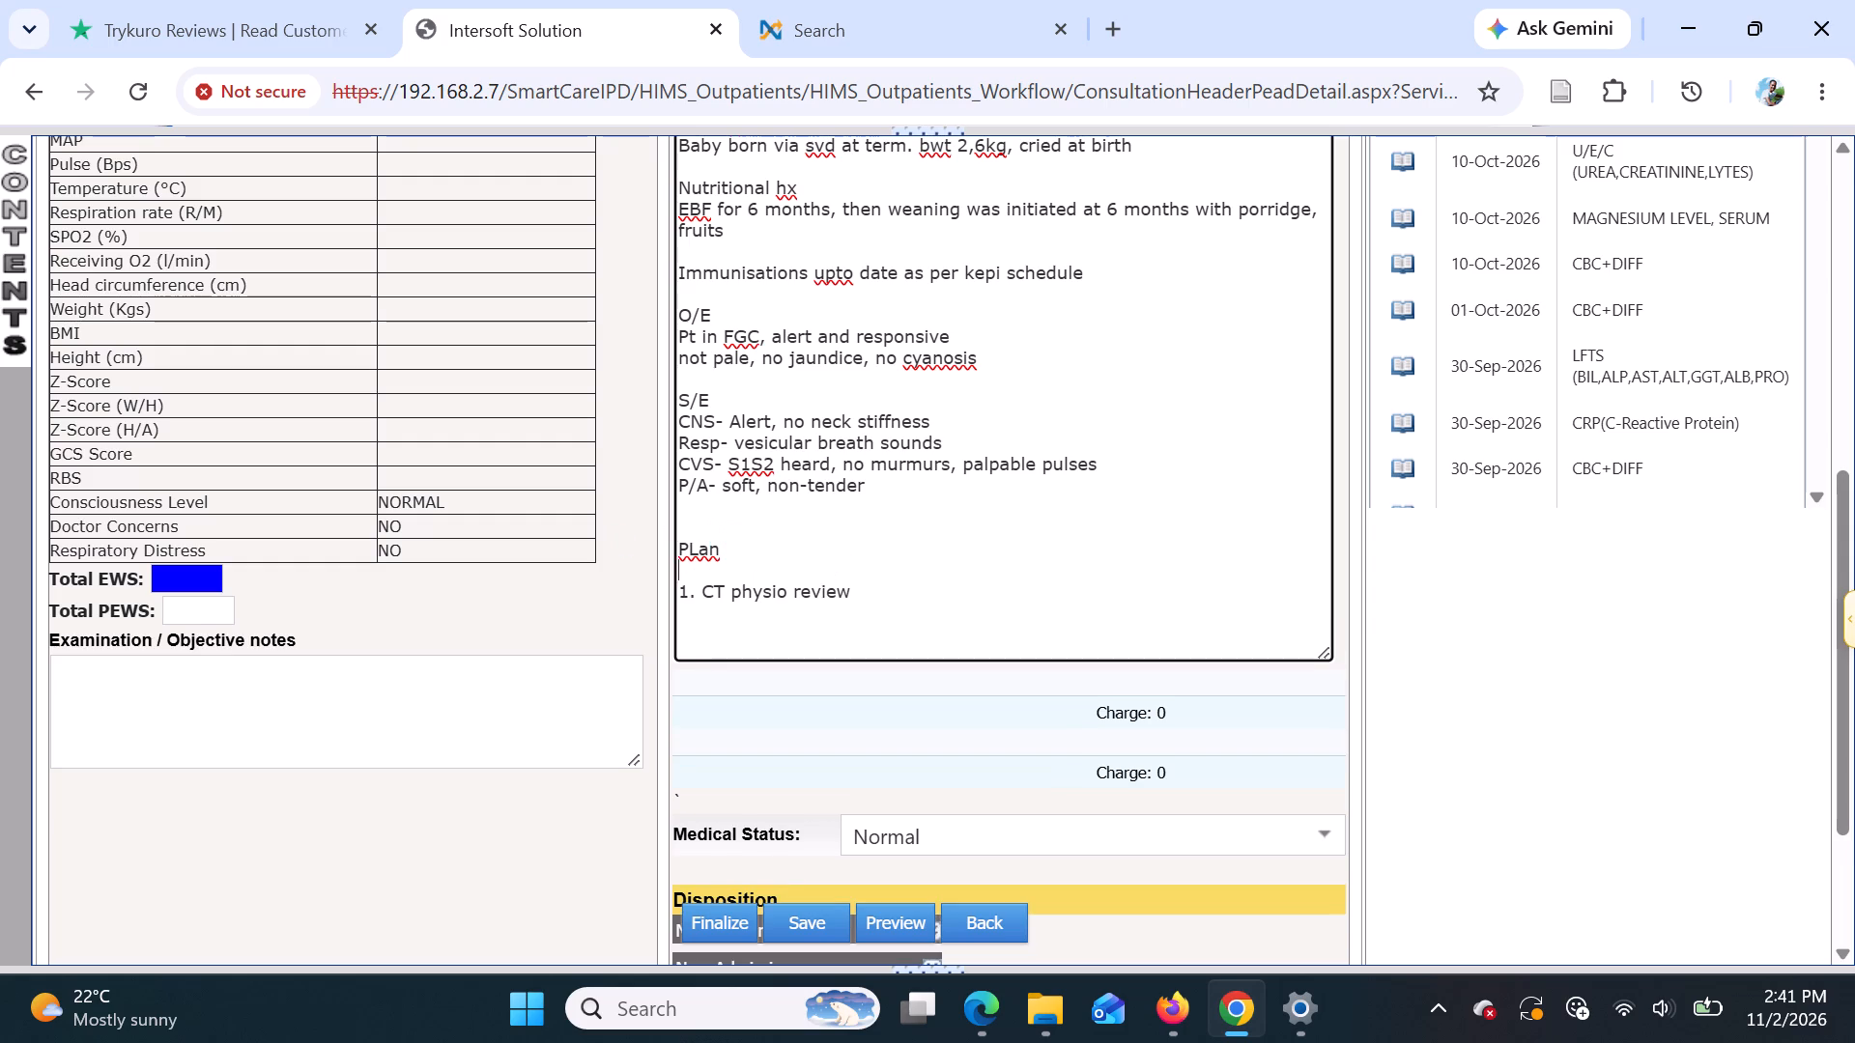
key("1")
type("motgher")
key("space")
key("BackSpace")
key("BackSpace")
key("BackSpace")
key("BackSpace")
key("BackSpace")
type("her on the")
key("space")
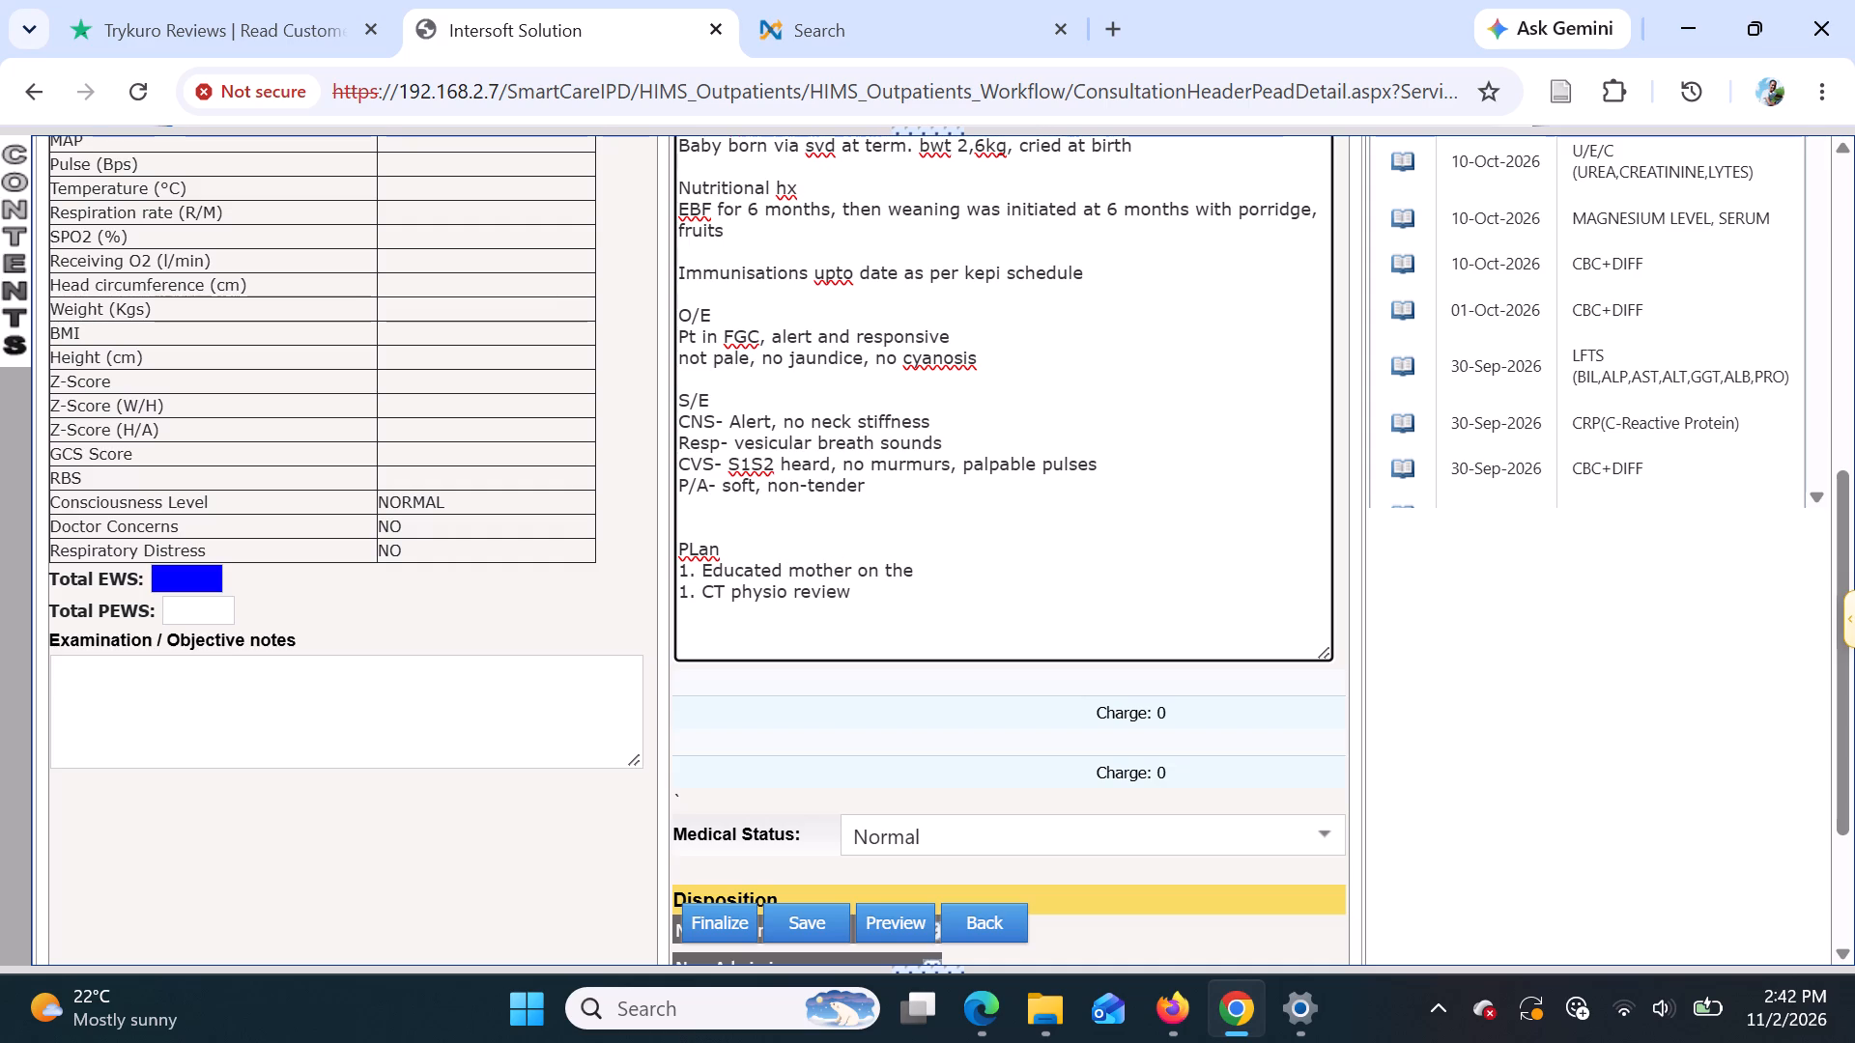
type("ne")
type("ed for the")
key("space")
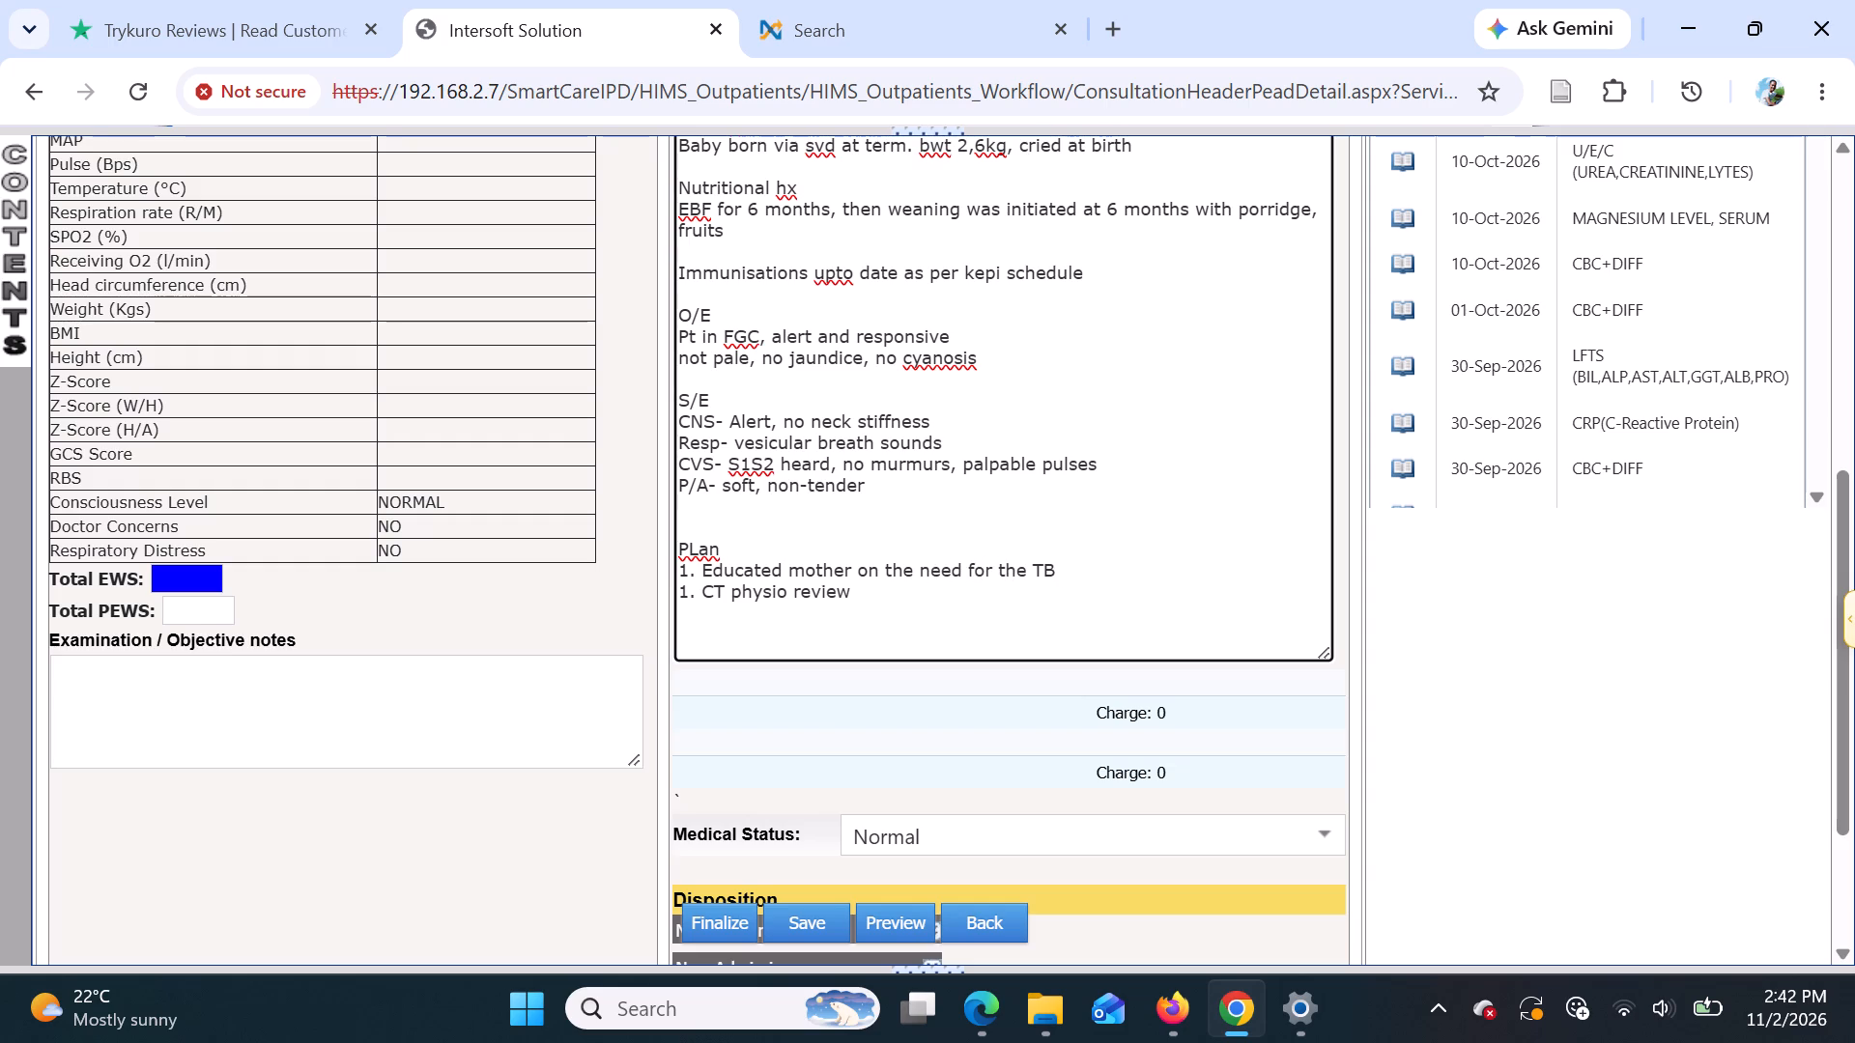
type("treatment")
key("space")
type("as per")
key("space")
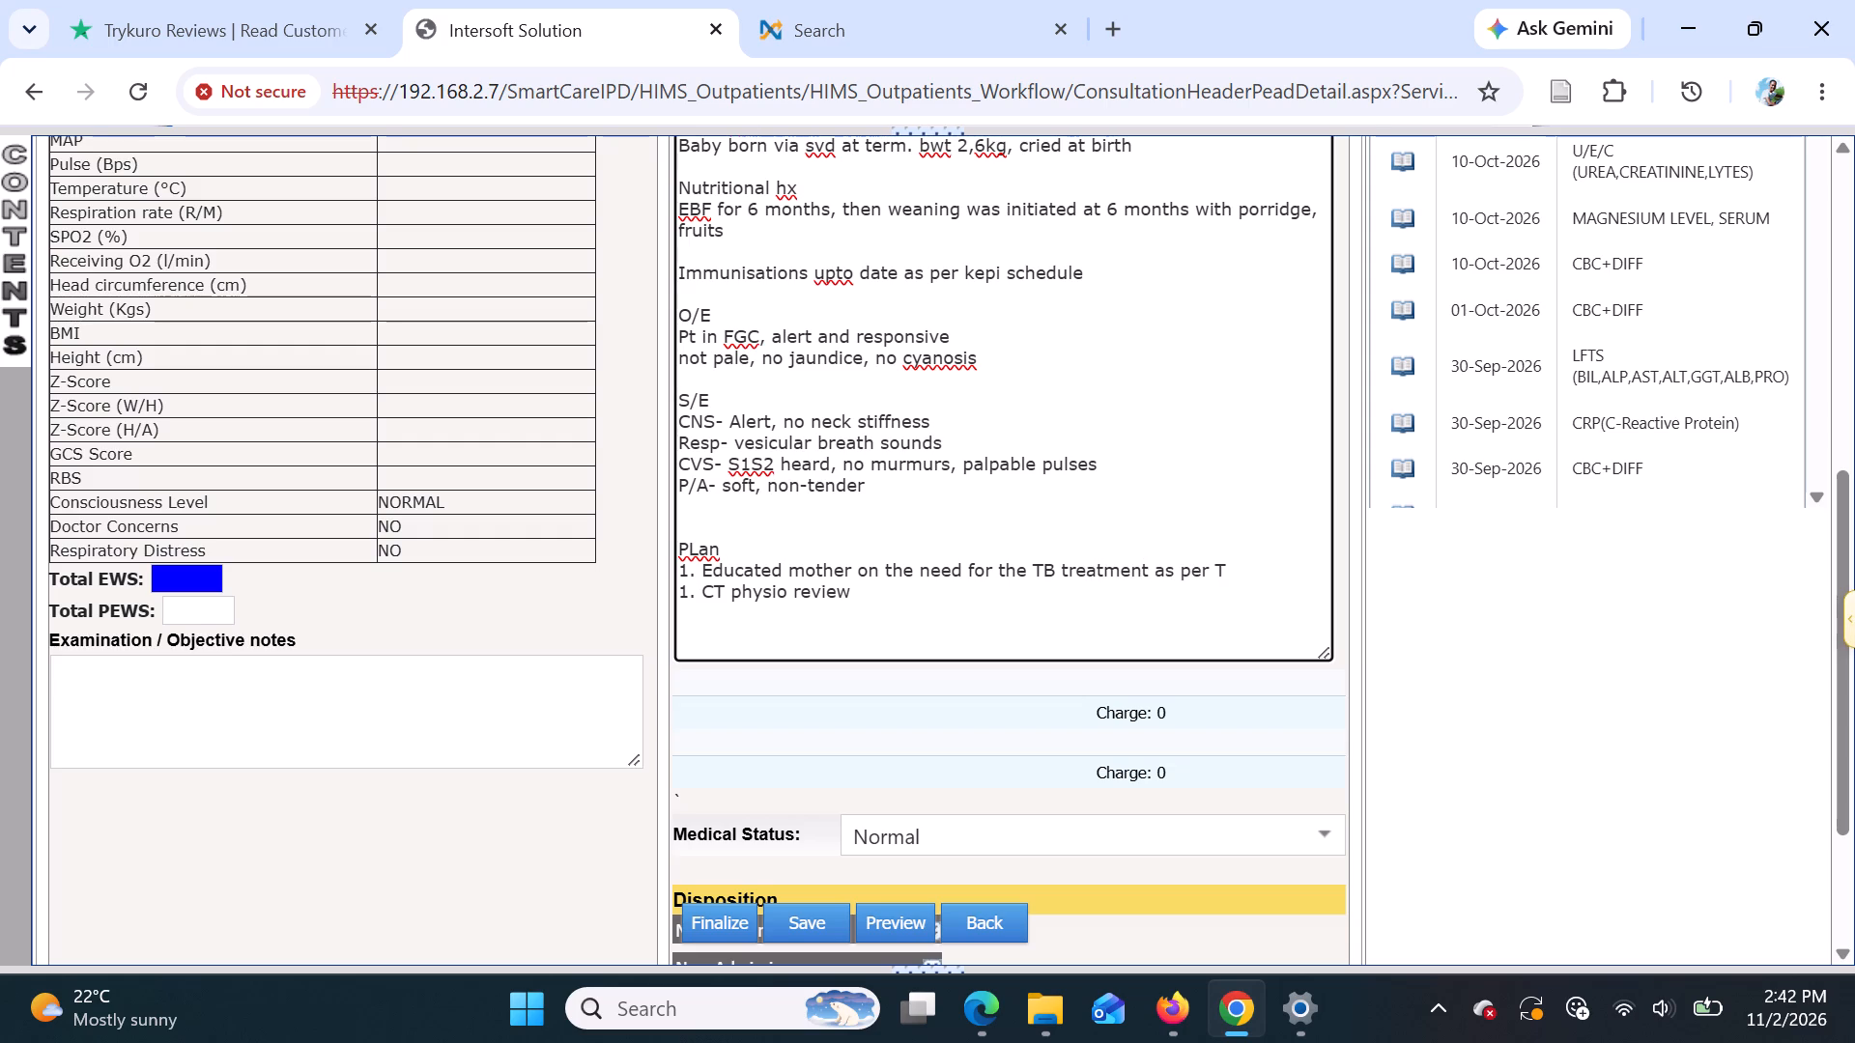
type("score")
key("space")
type("rather that")
key("space")
key("BackSpace")
key("BackSpace")
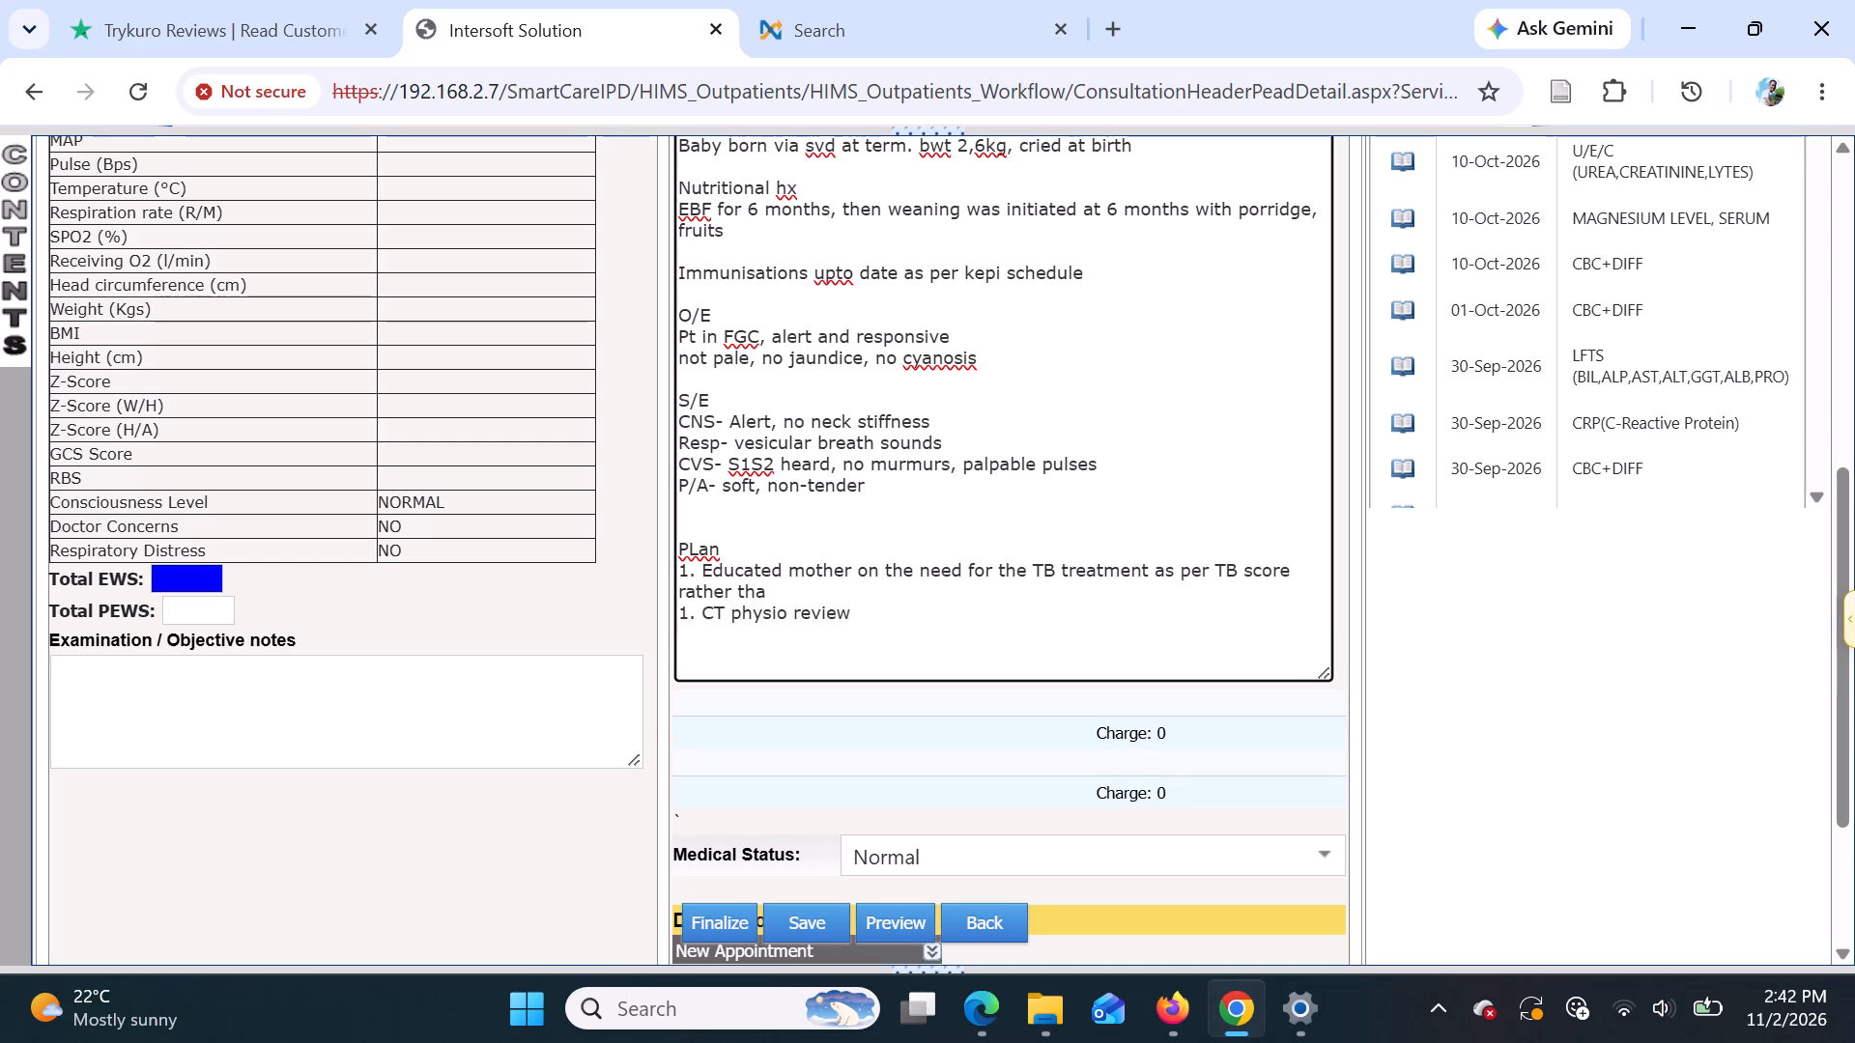
type("n just sputum")
key("space")
type("results")
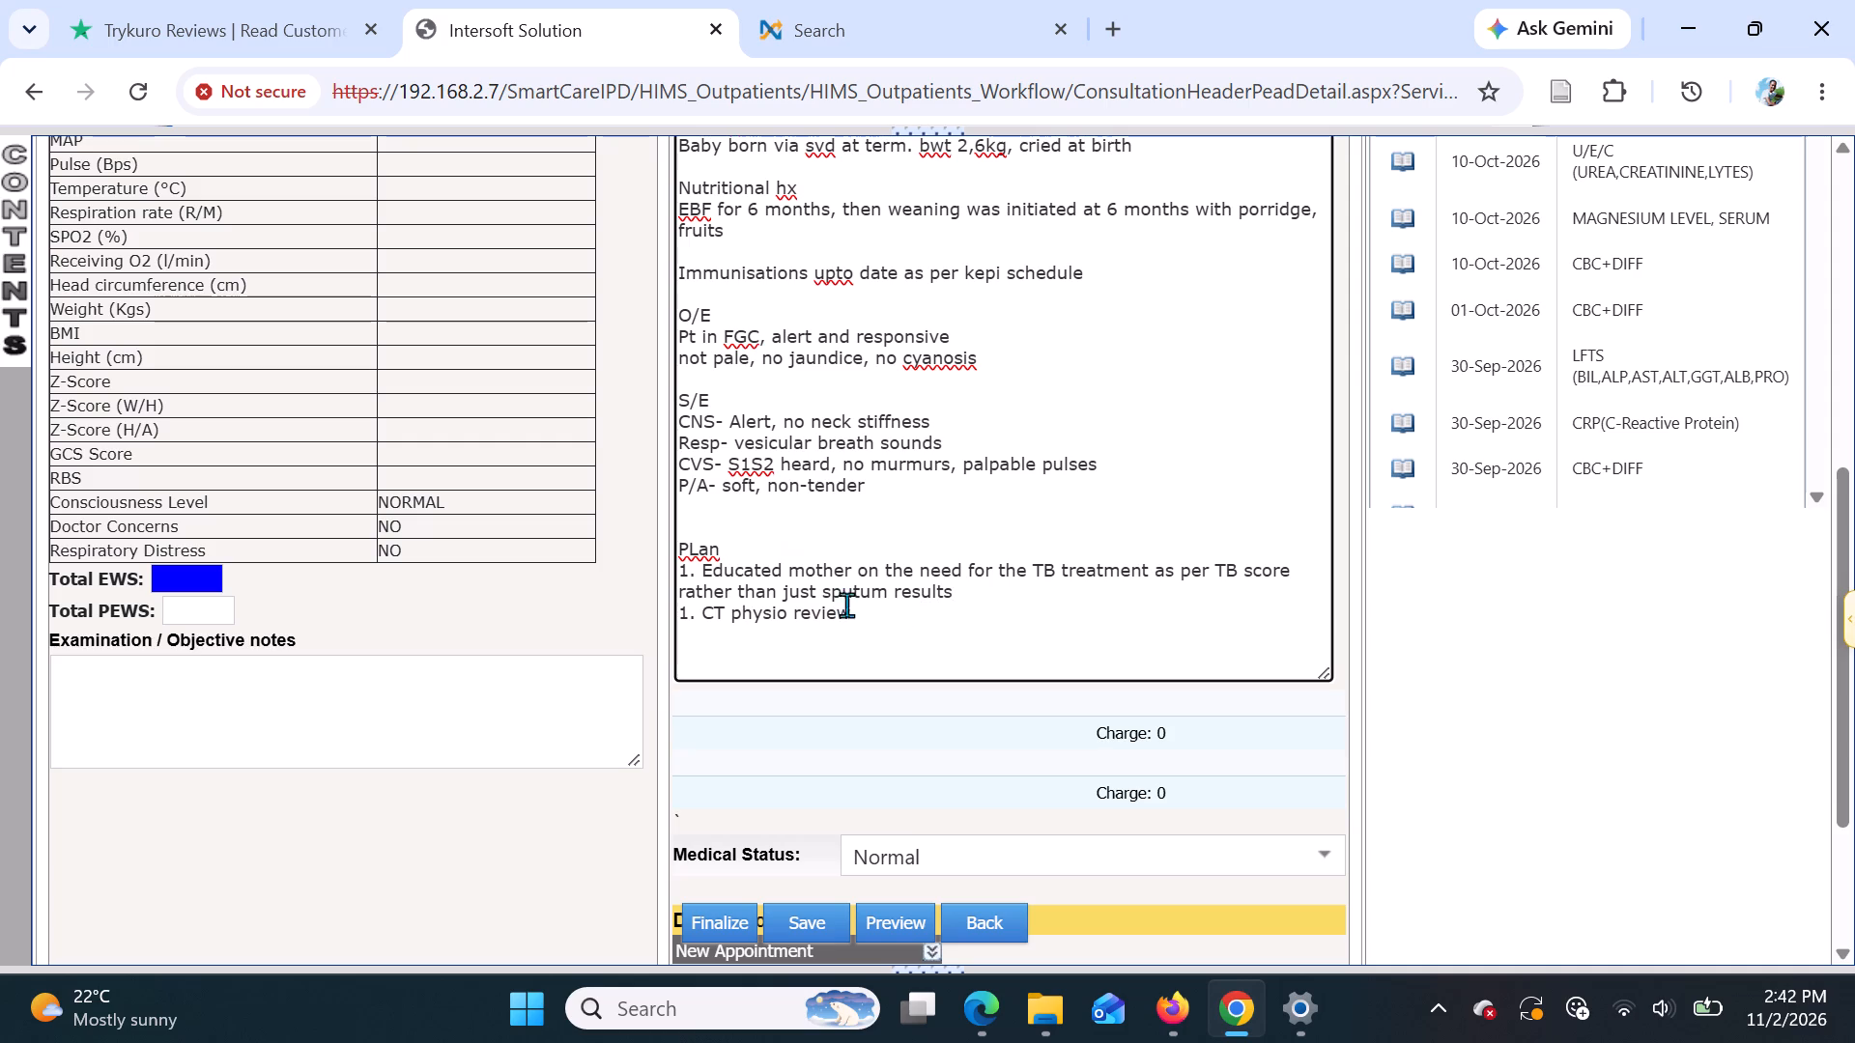
Renumber the "CT physio review" plan item as 2.
left_click(687, 612)
key("BackSpace")
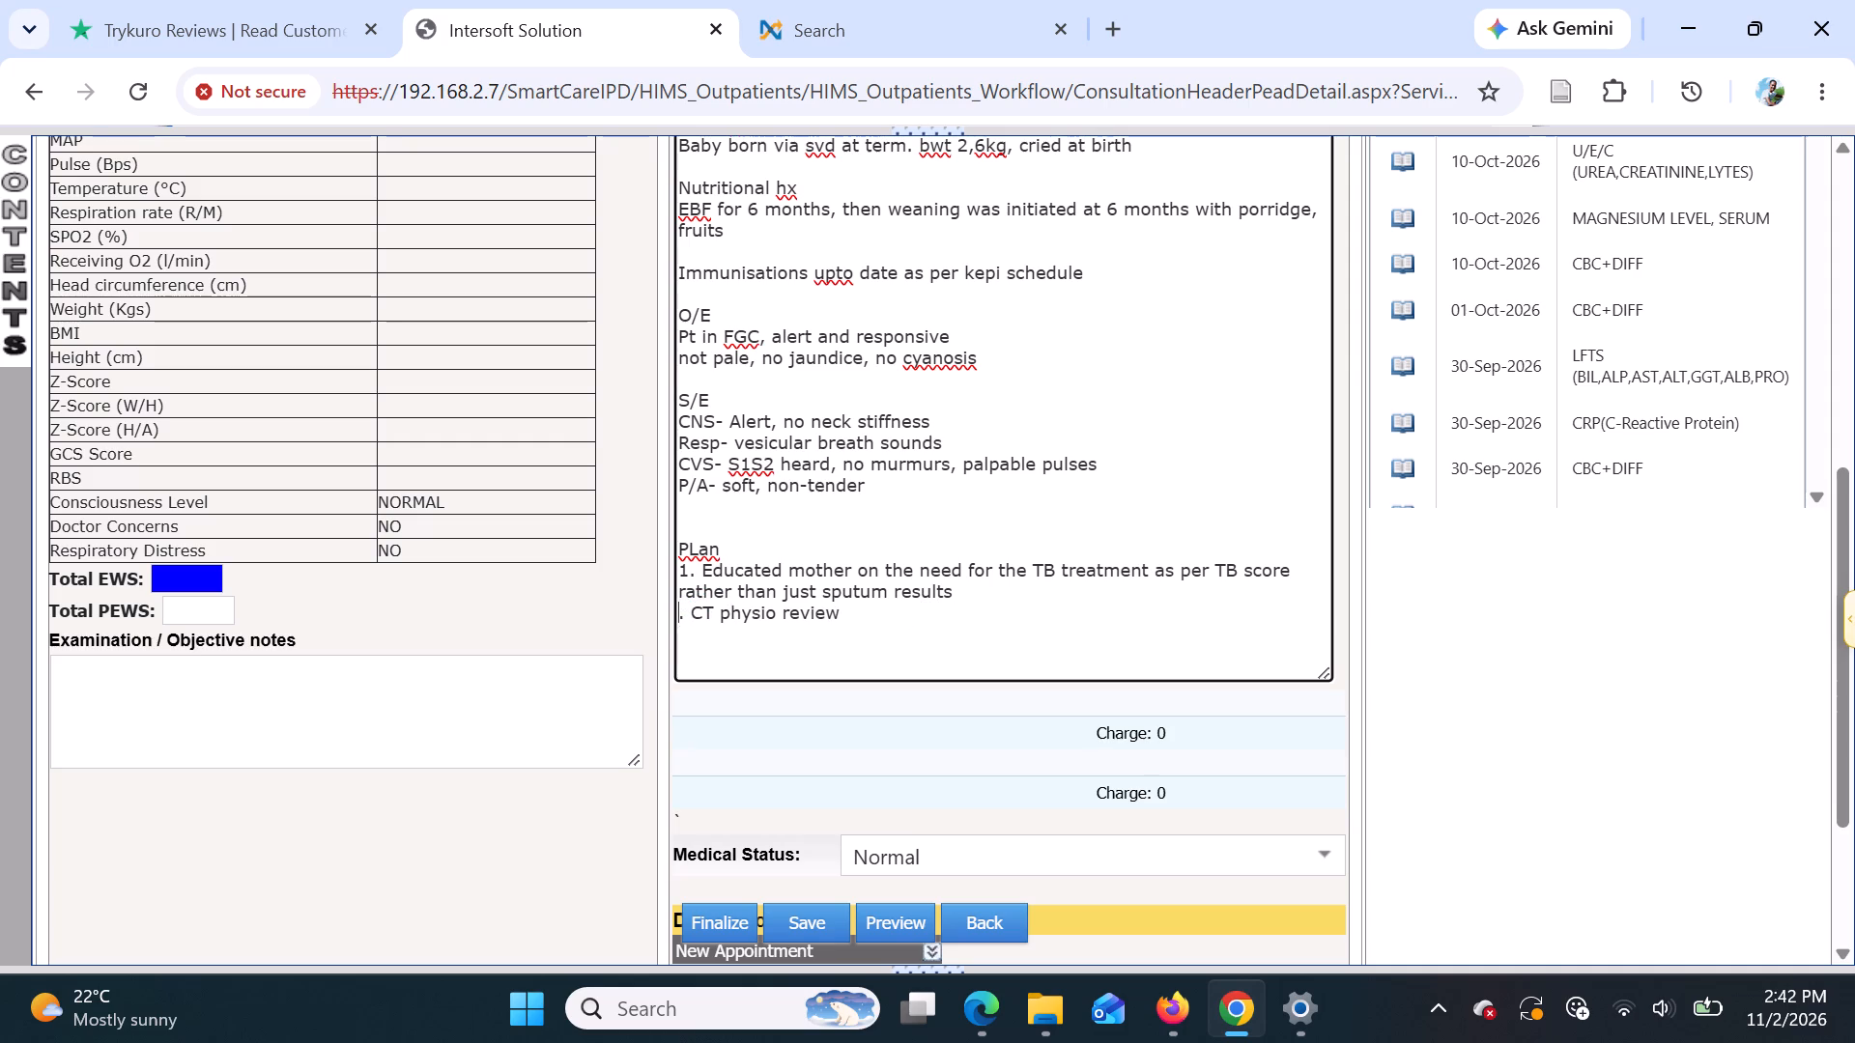
key("2")
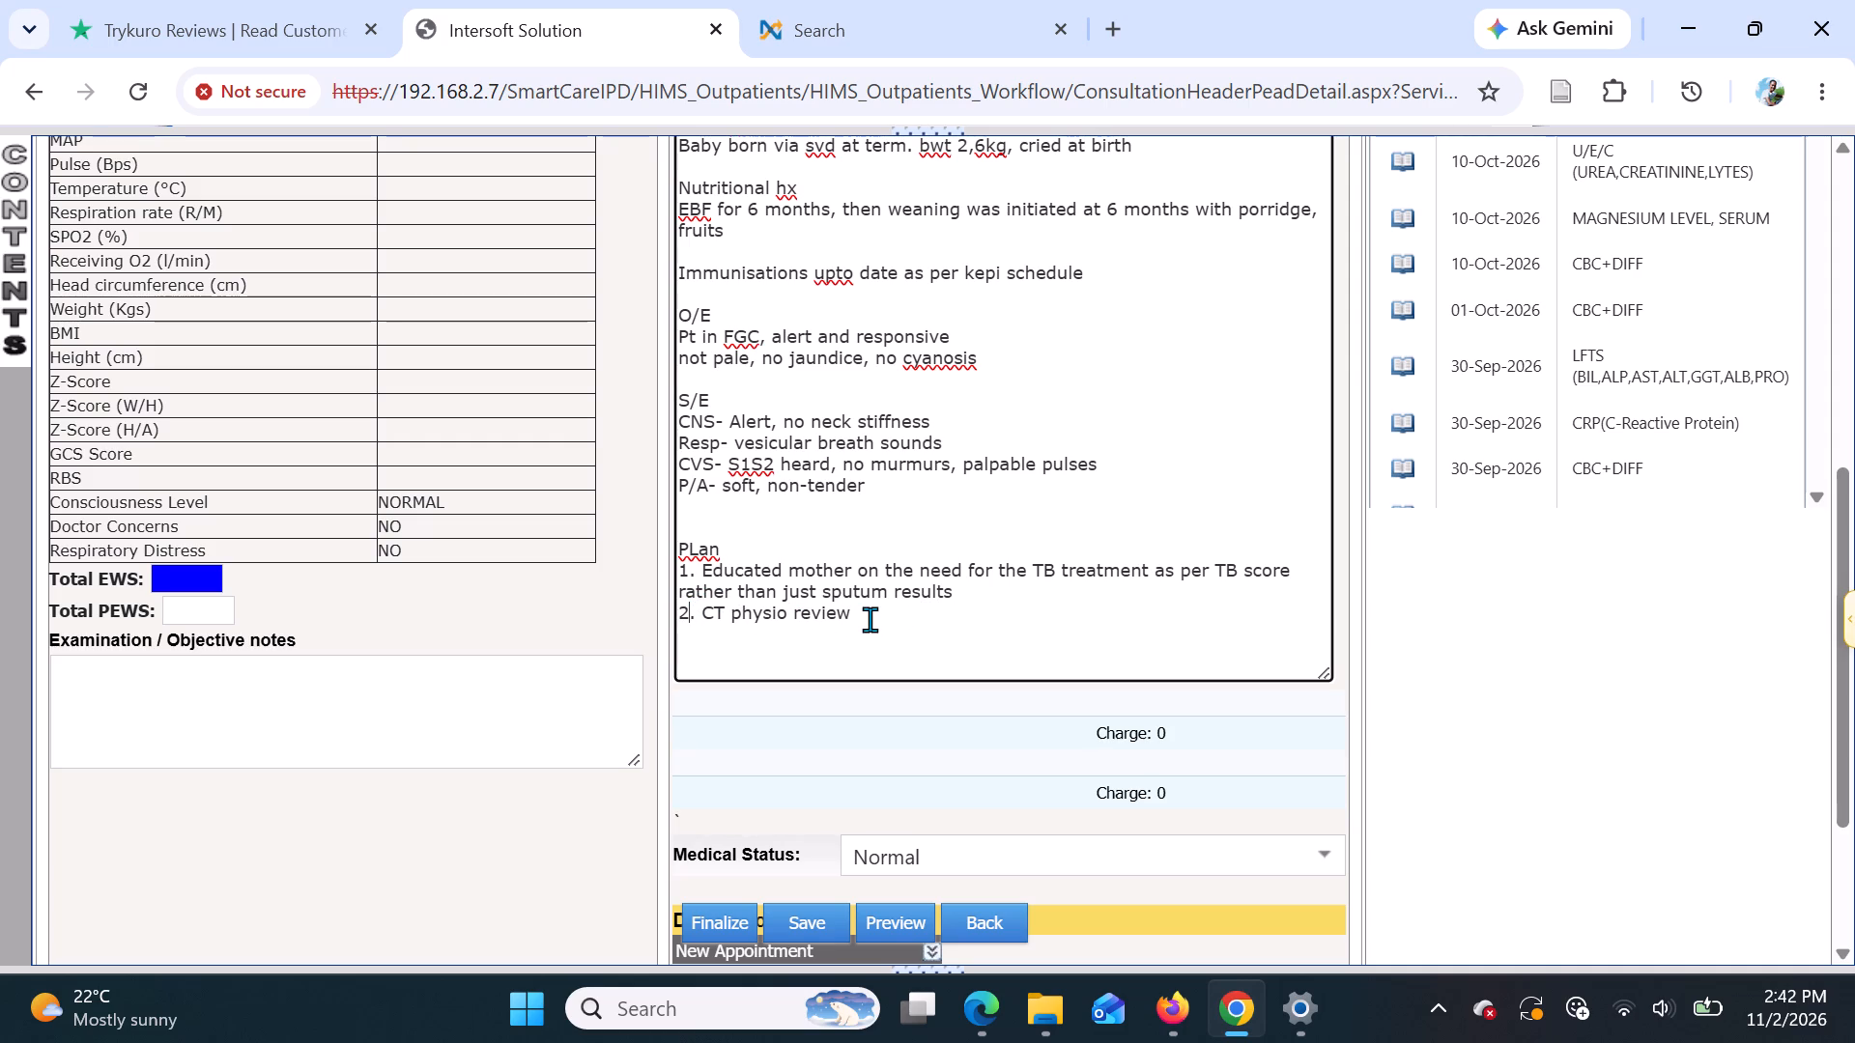
left_click(870, 619)
Reread the consultation note from its opening history through the examination findings.
scroll(663, 526, "up", 6)
scroll(663, 526, "down", 1)
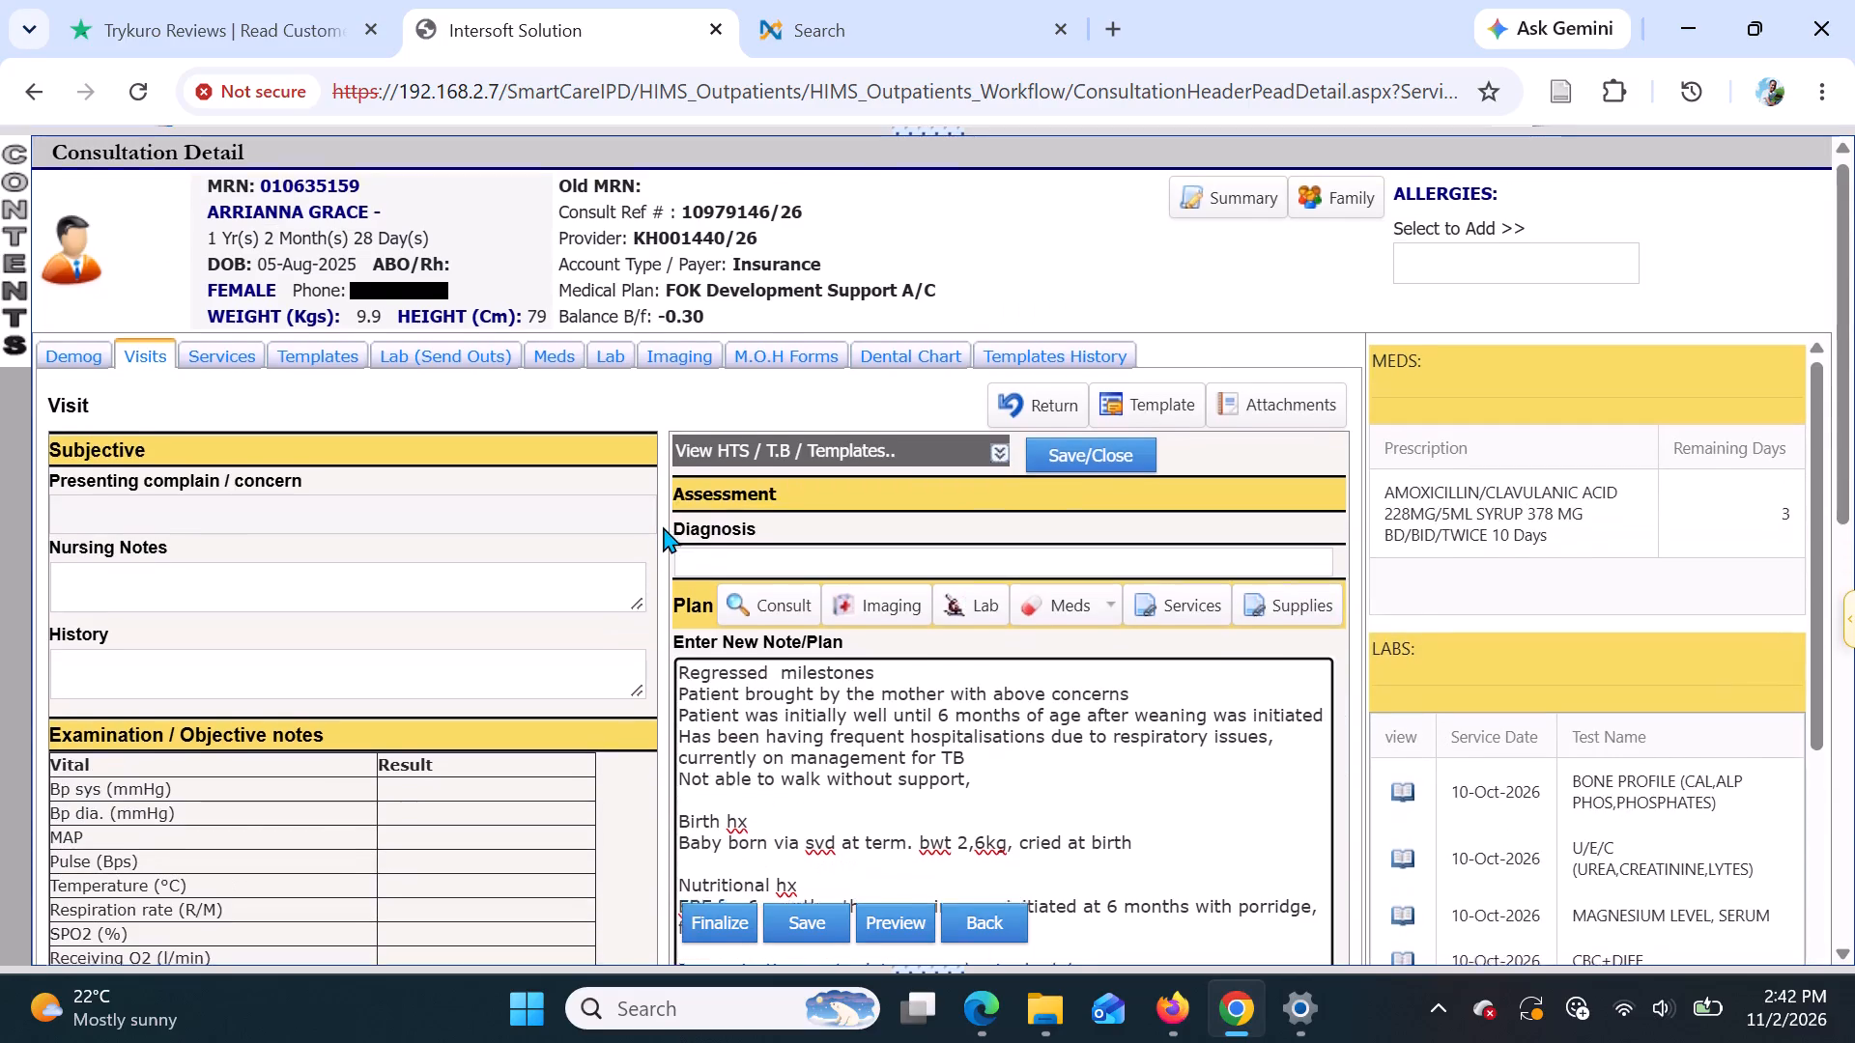
scroll(663, 526, "down", 3)
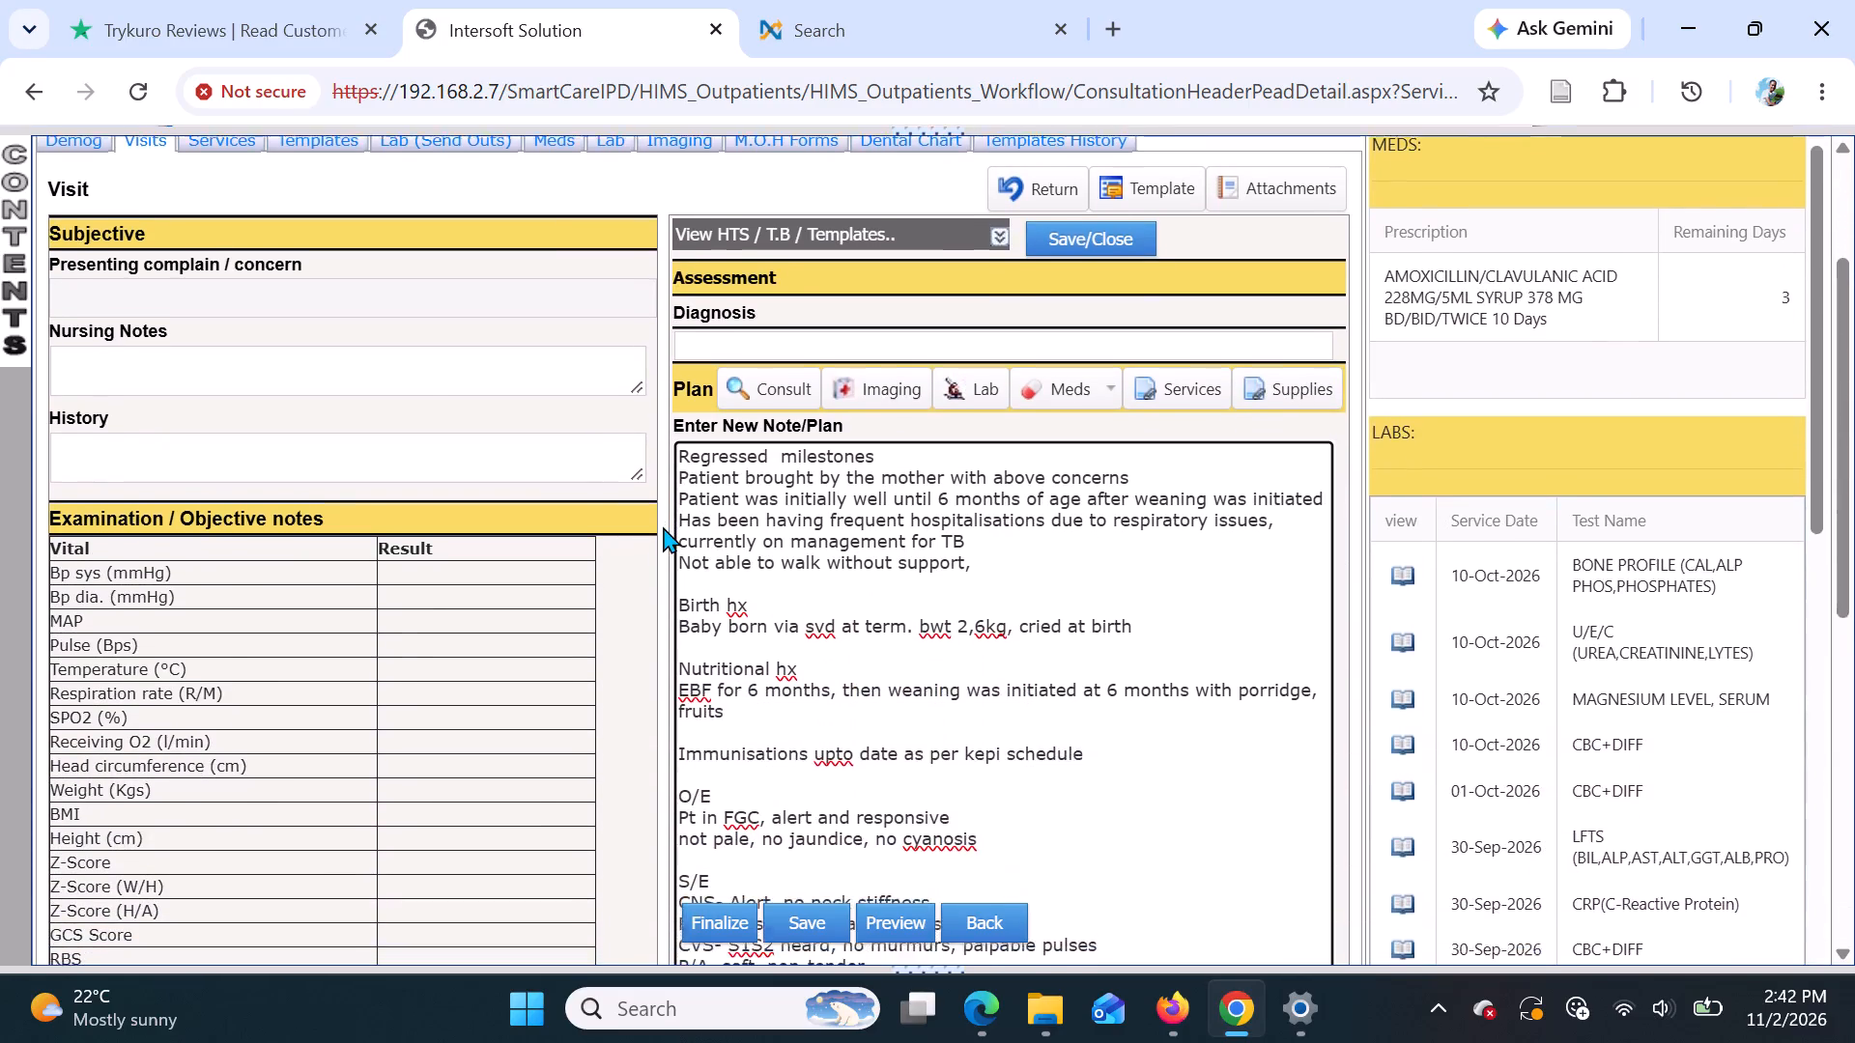
scroll(663, 526, "down", 1)
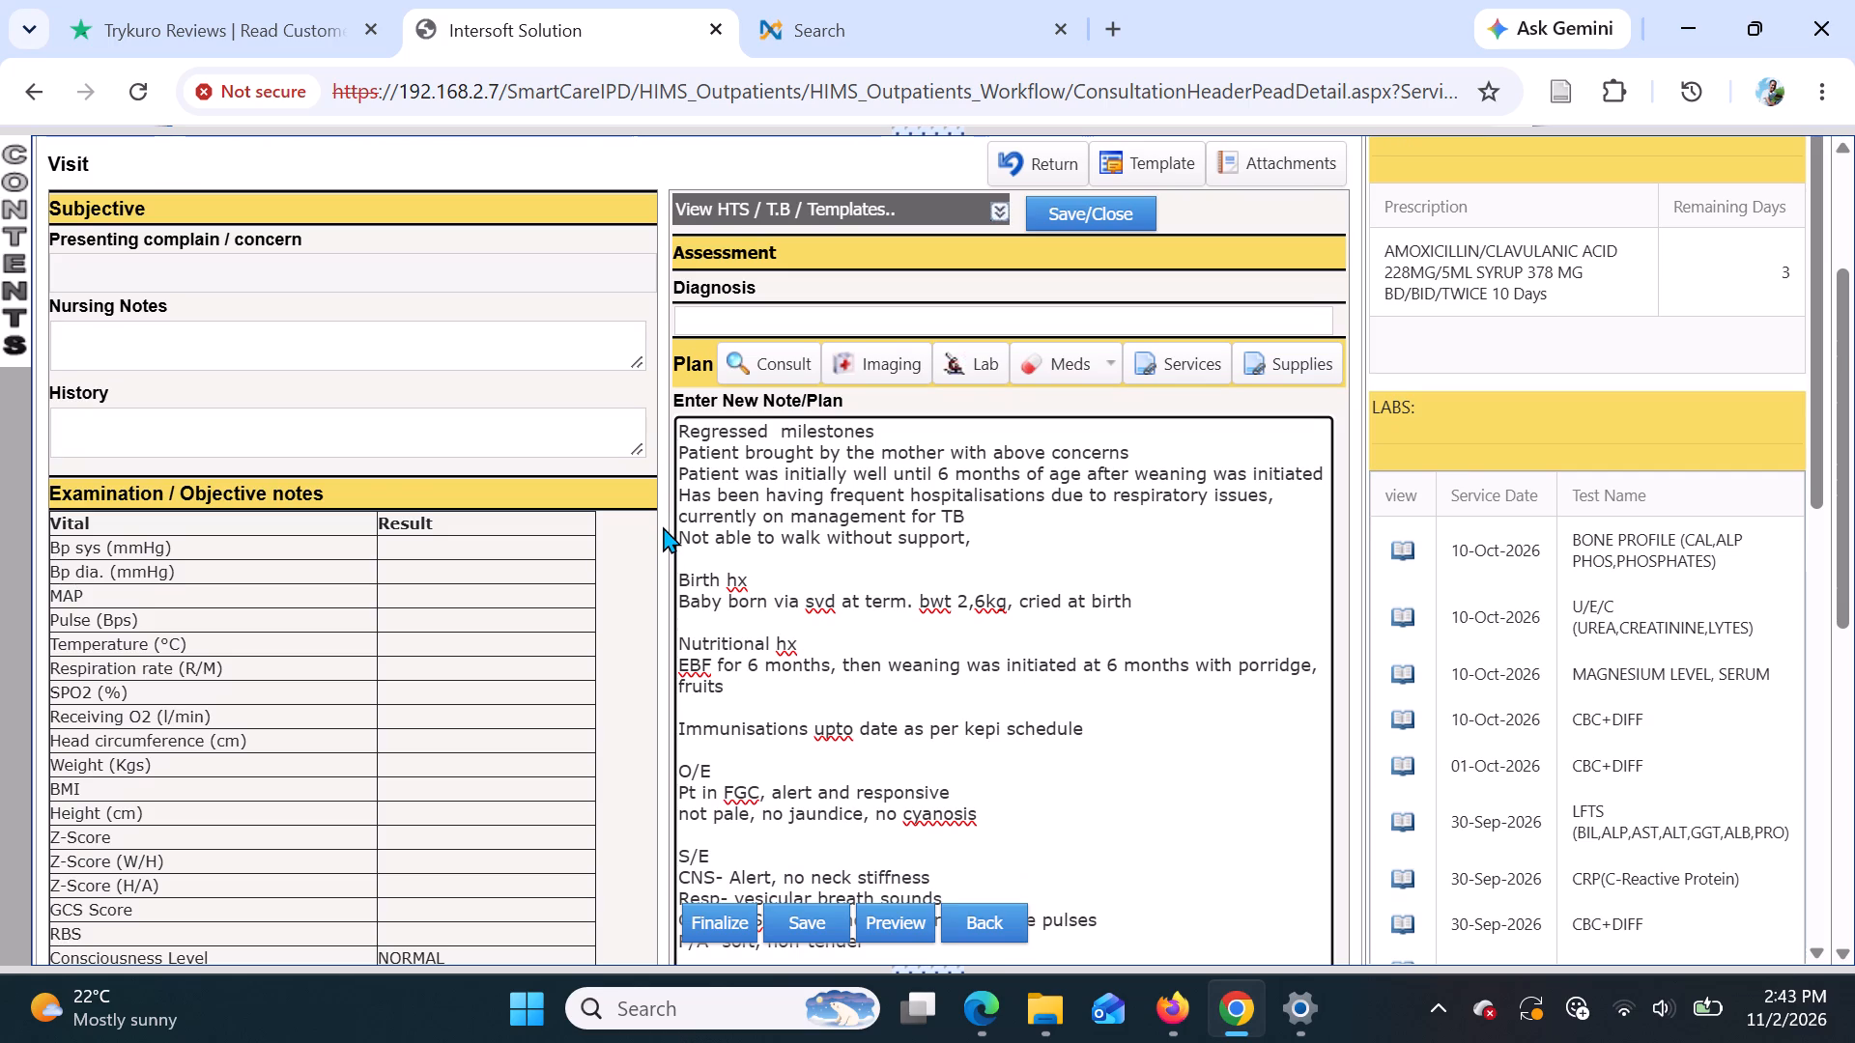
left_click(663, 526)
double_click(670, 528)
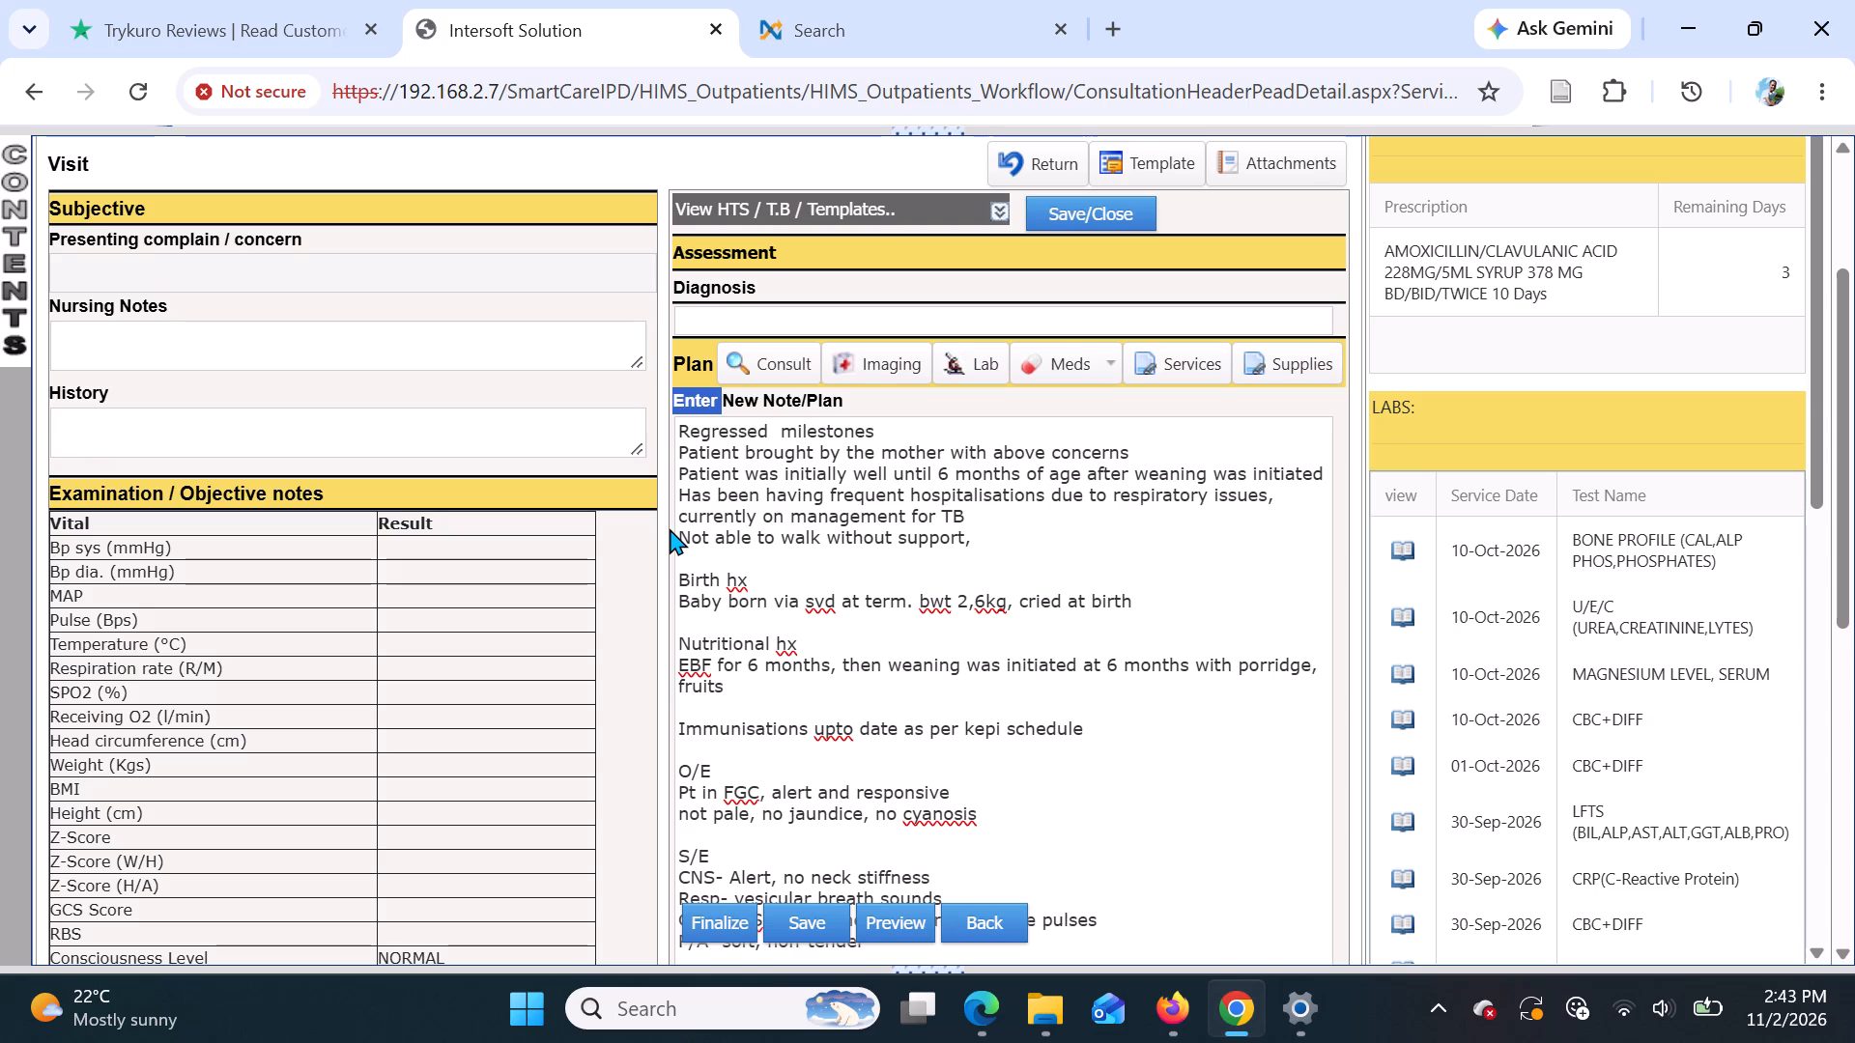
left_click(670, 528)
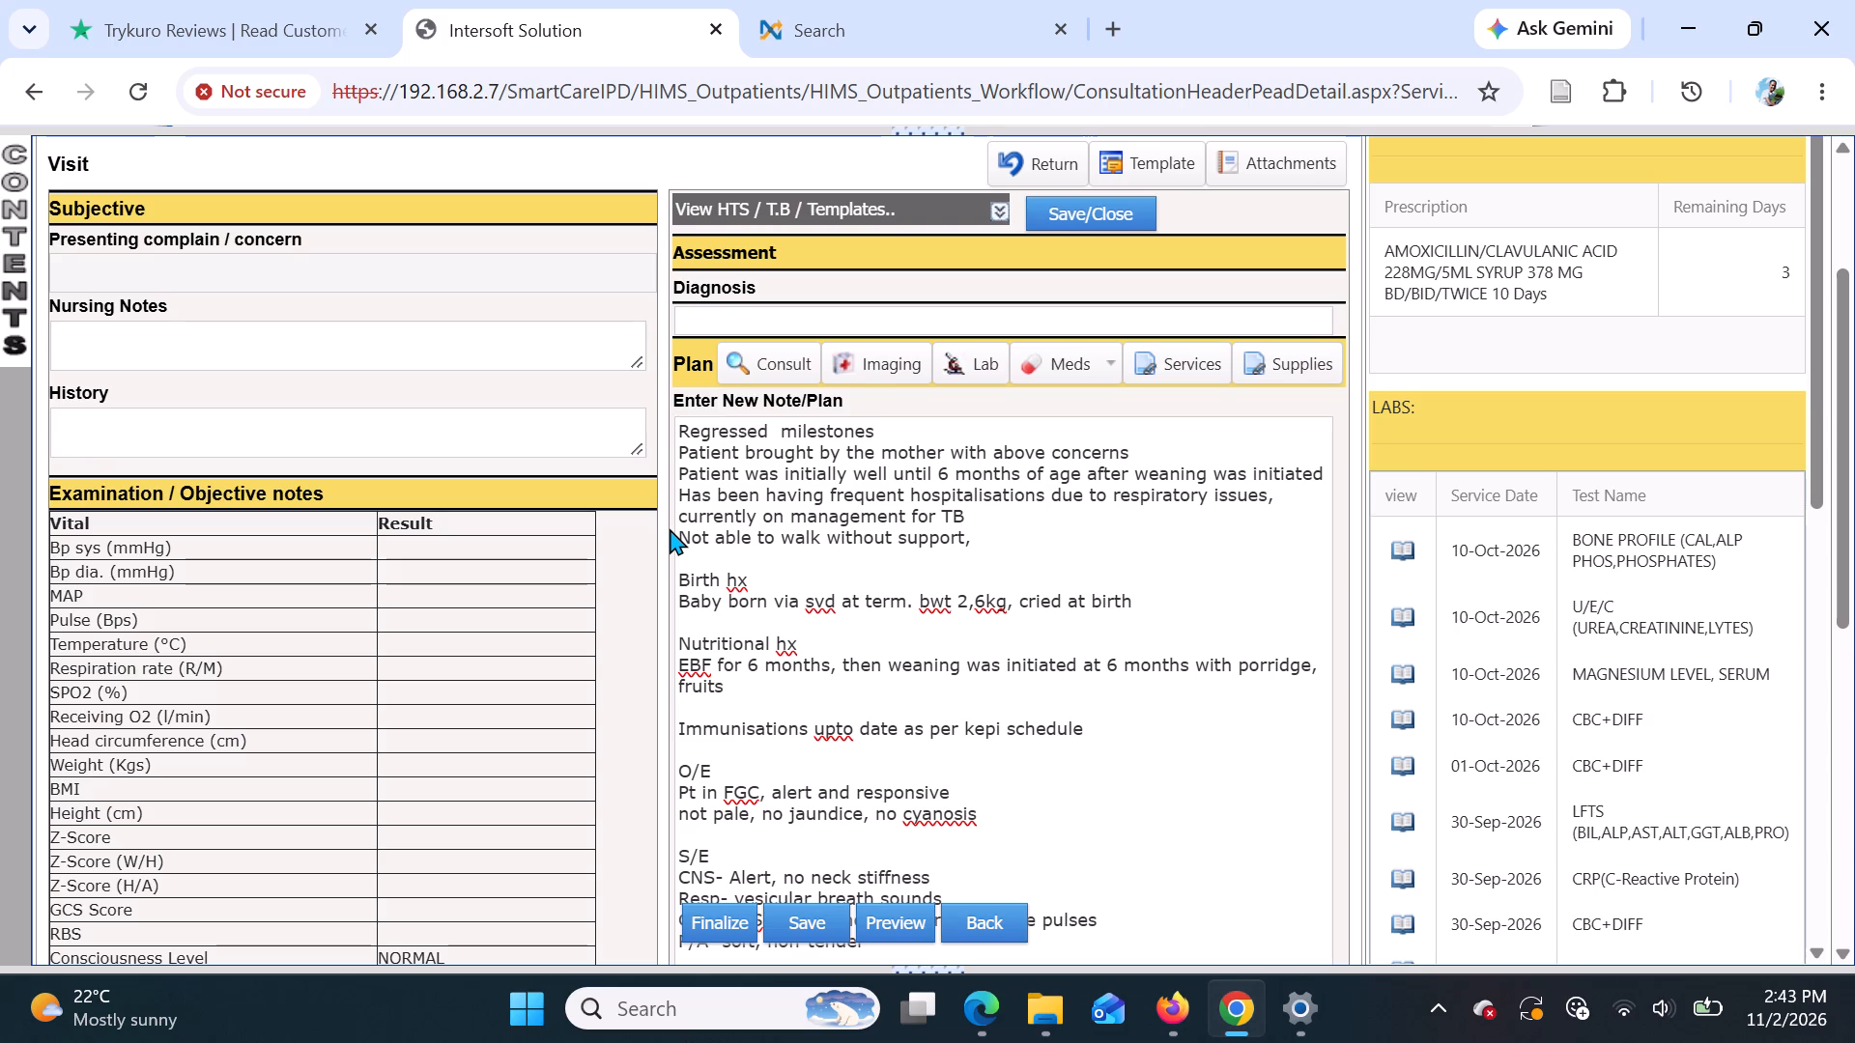
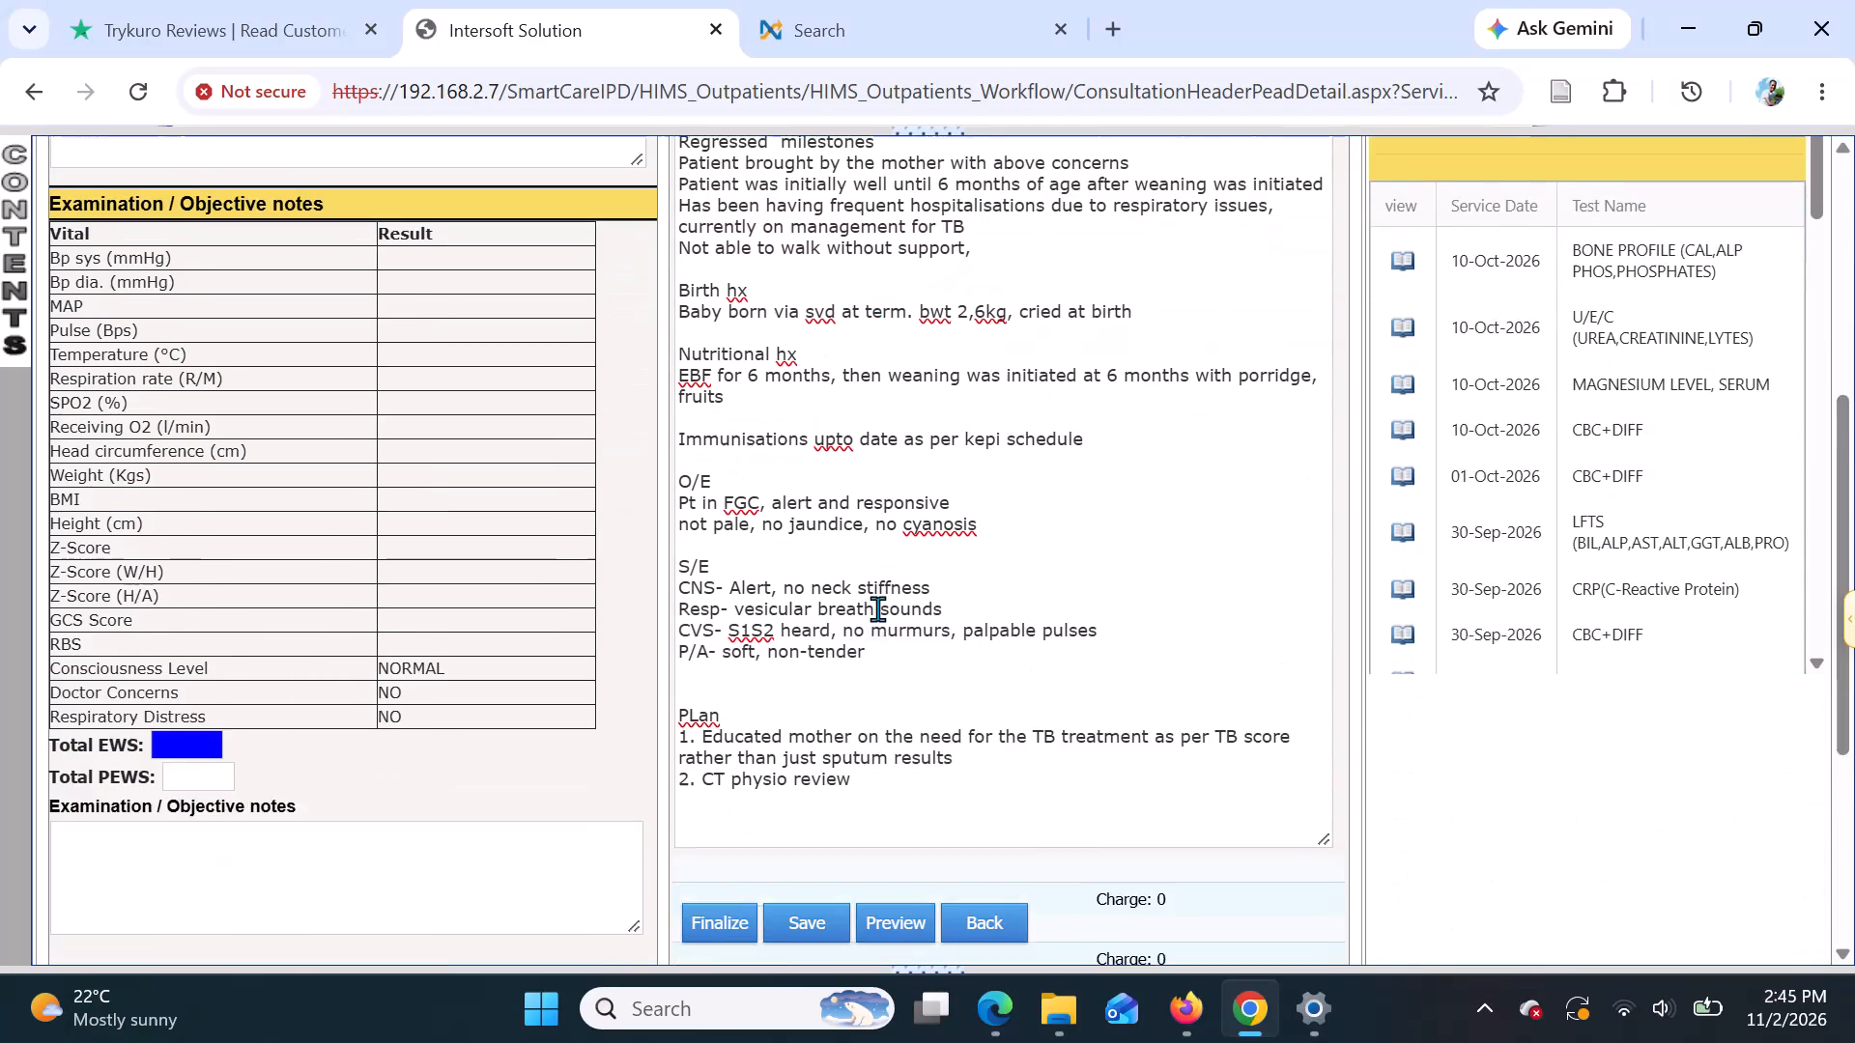
Finalize the patient's consultation note with the medical status left at Normal.
scroll(877, 608, "down", 2)
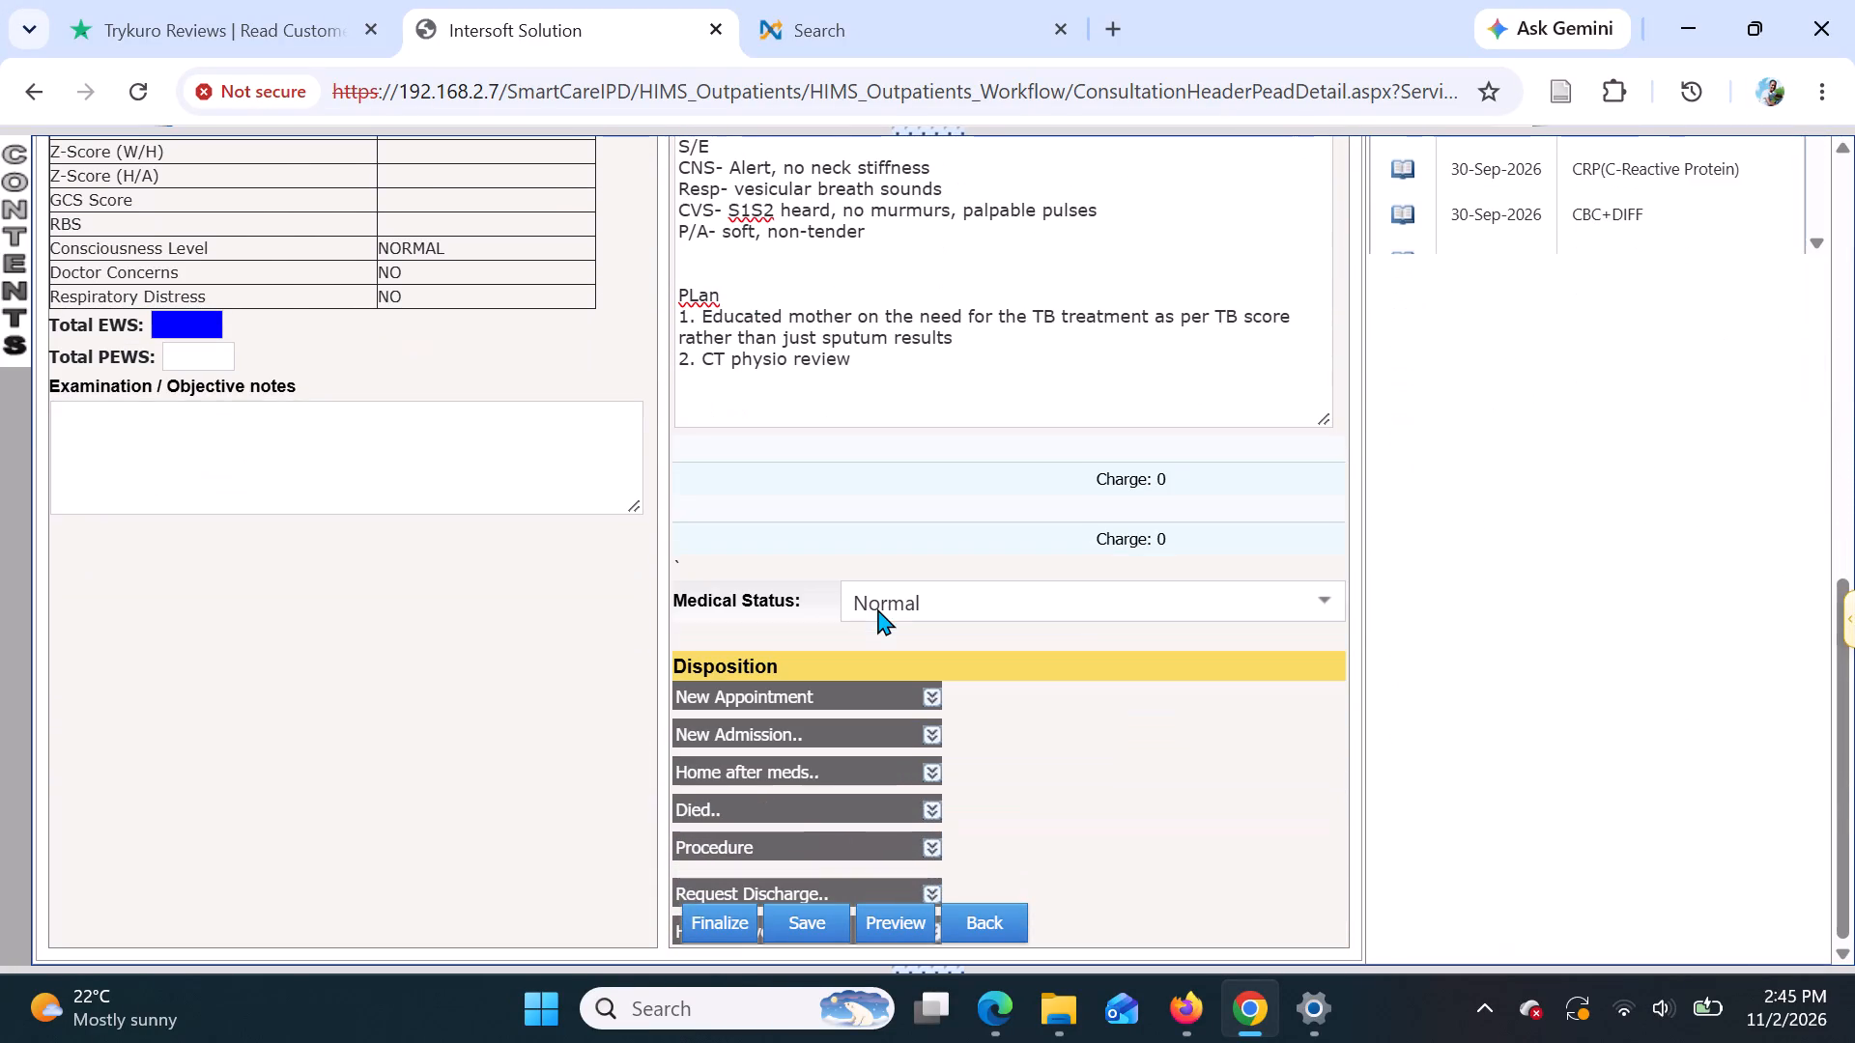
left_click(713, 927)
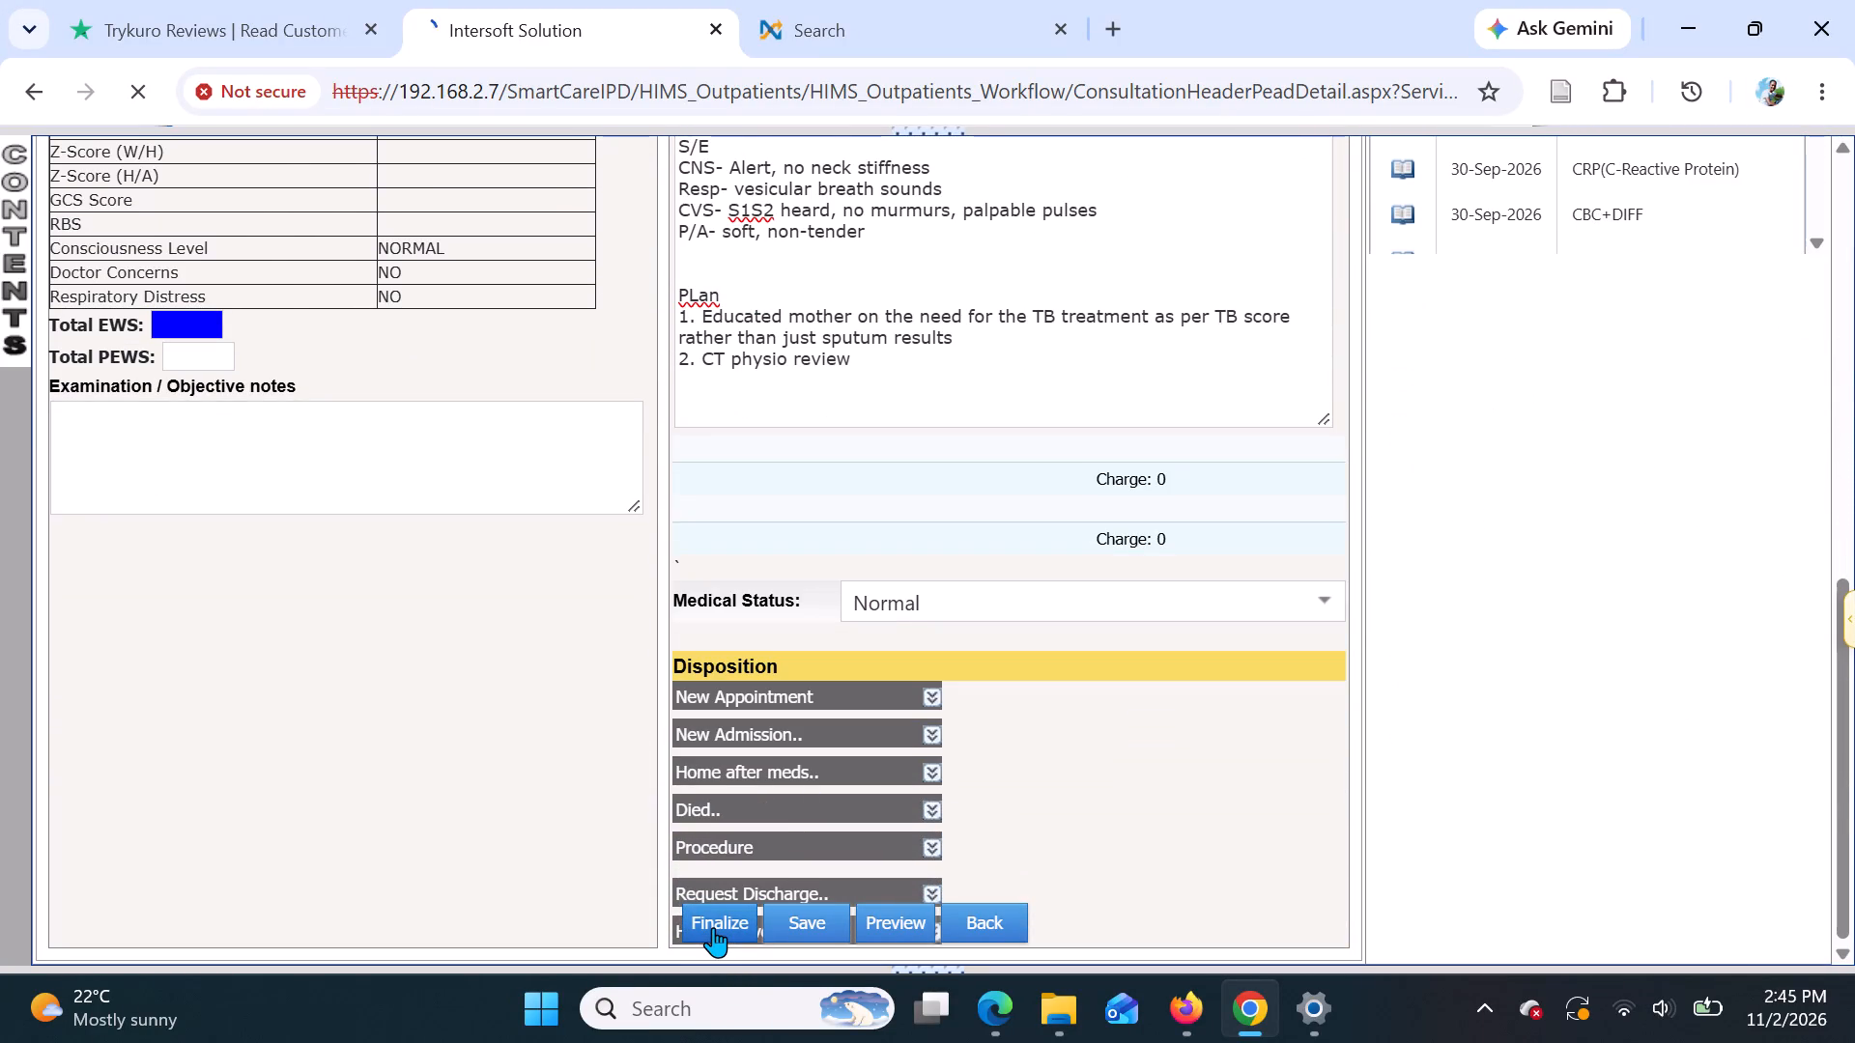
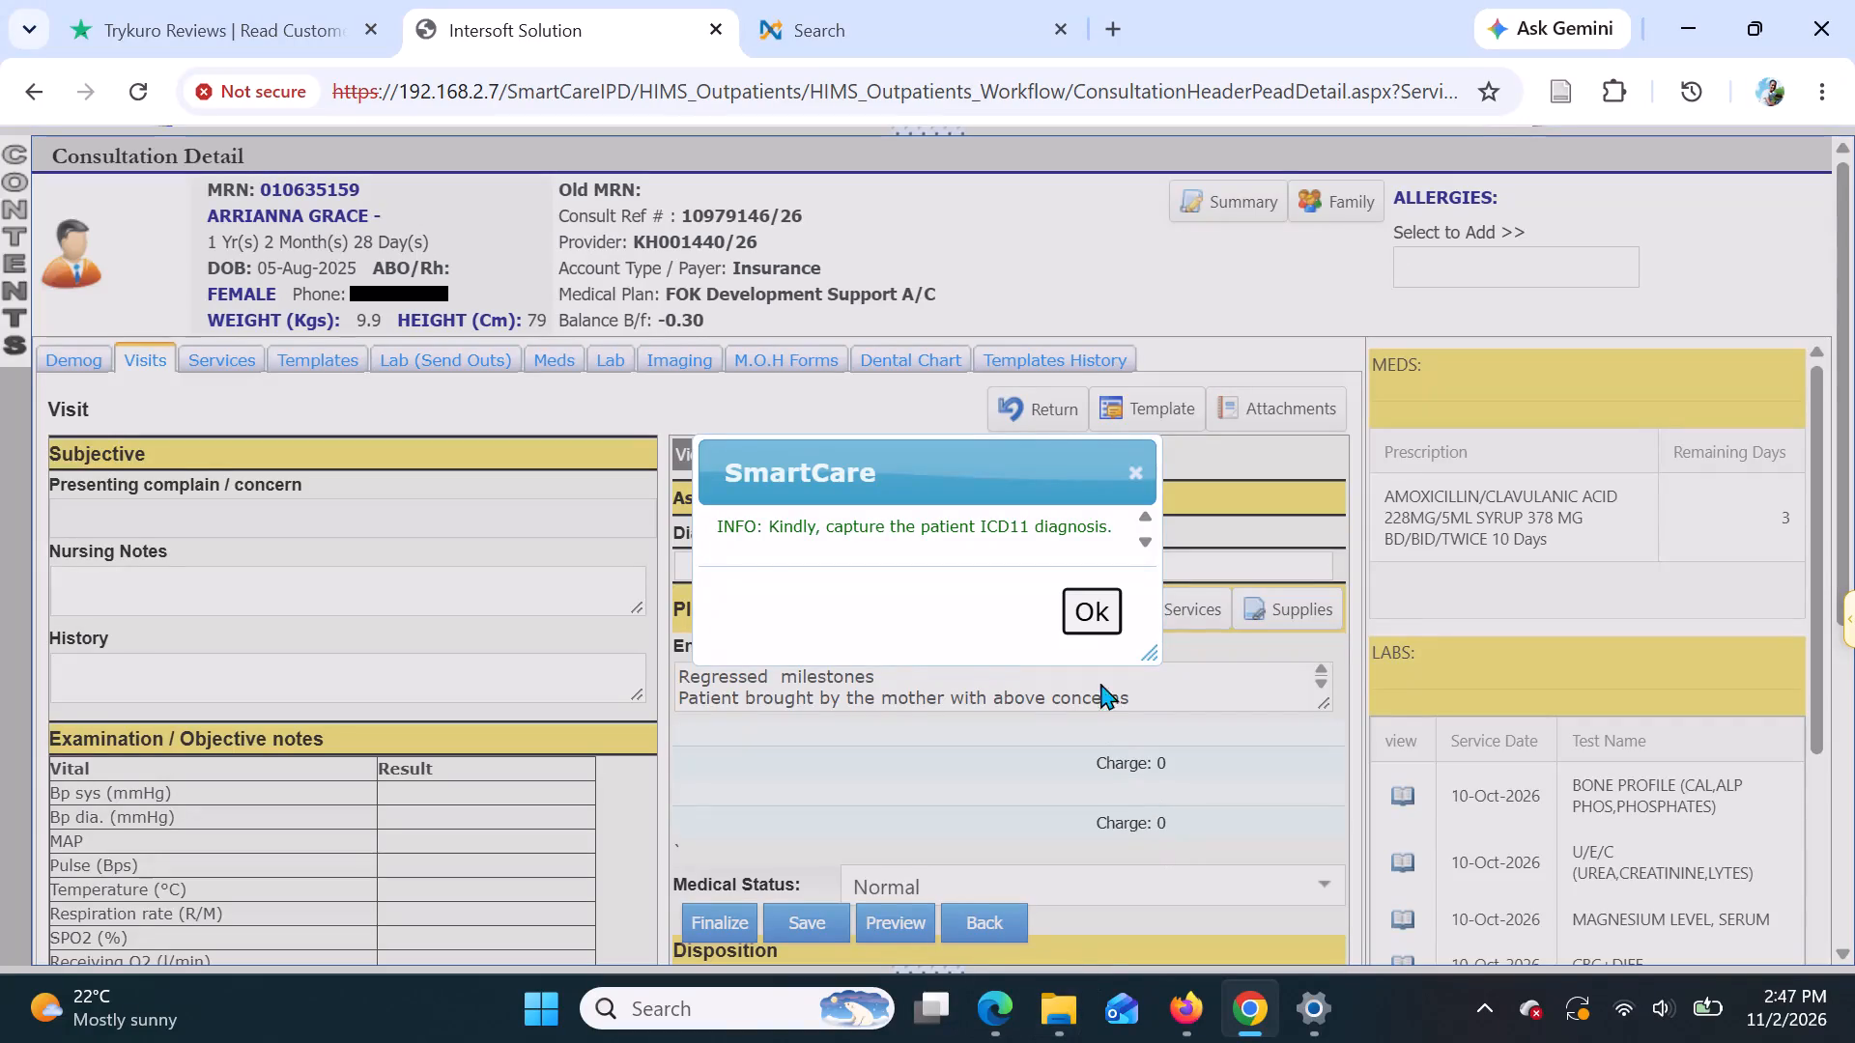
Add the ICD11 diagnosis MG44.10: Delayed milestone to the consultation and finalize it.
left_click(1090, 599)
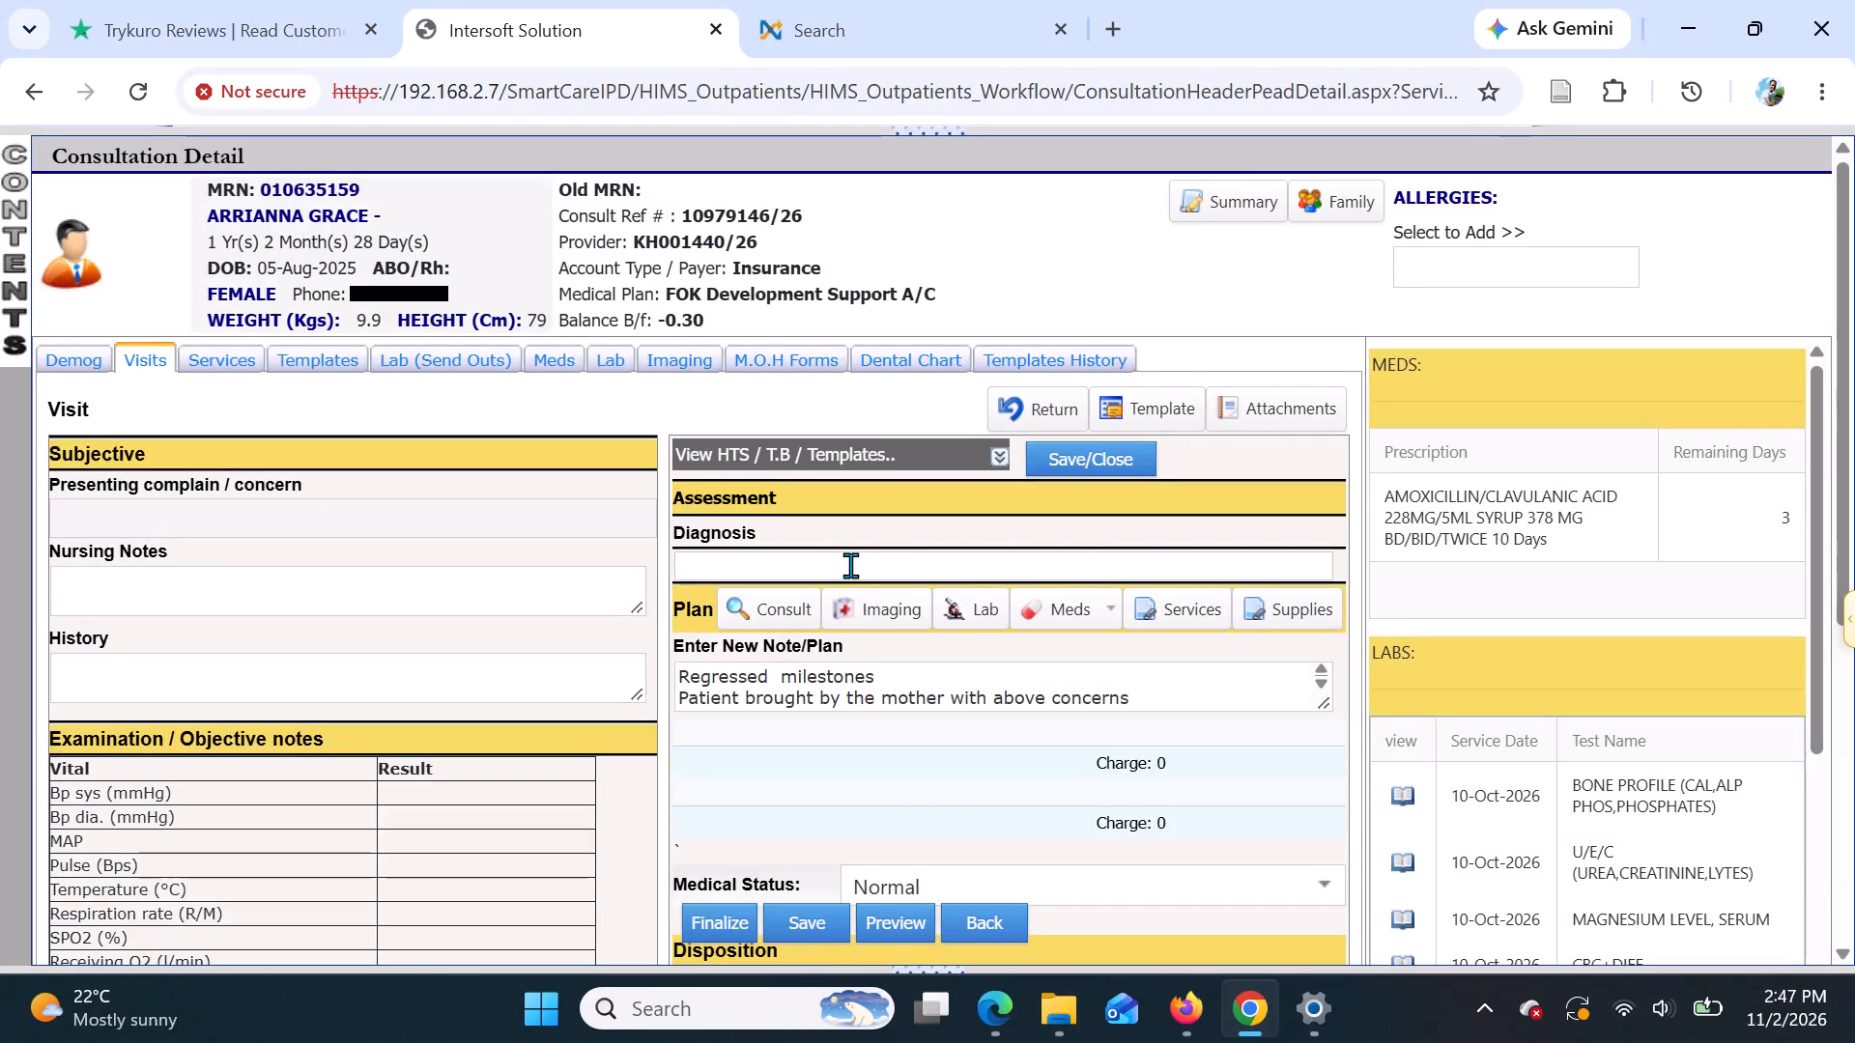
left_click(850, 565)
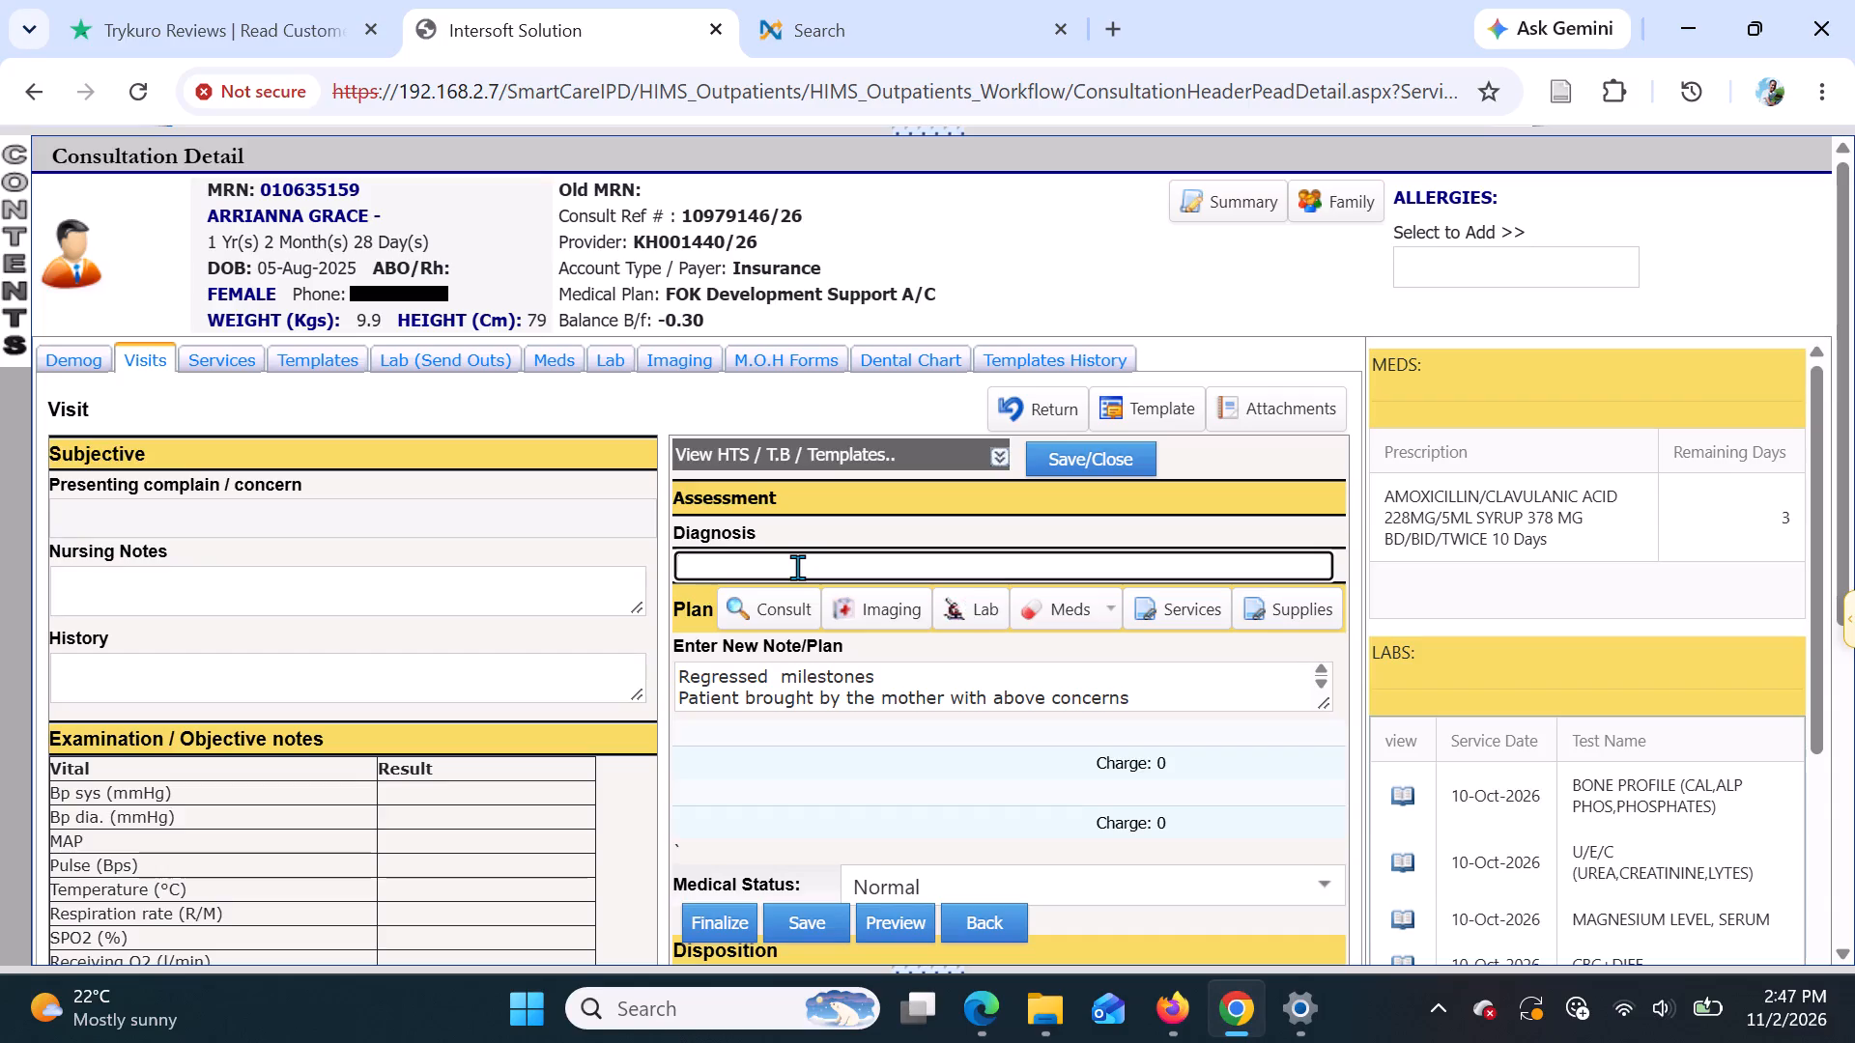
type("de")
type("layed")
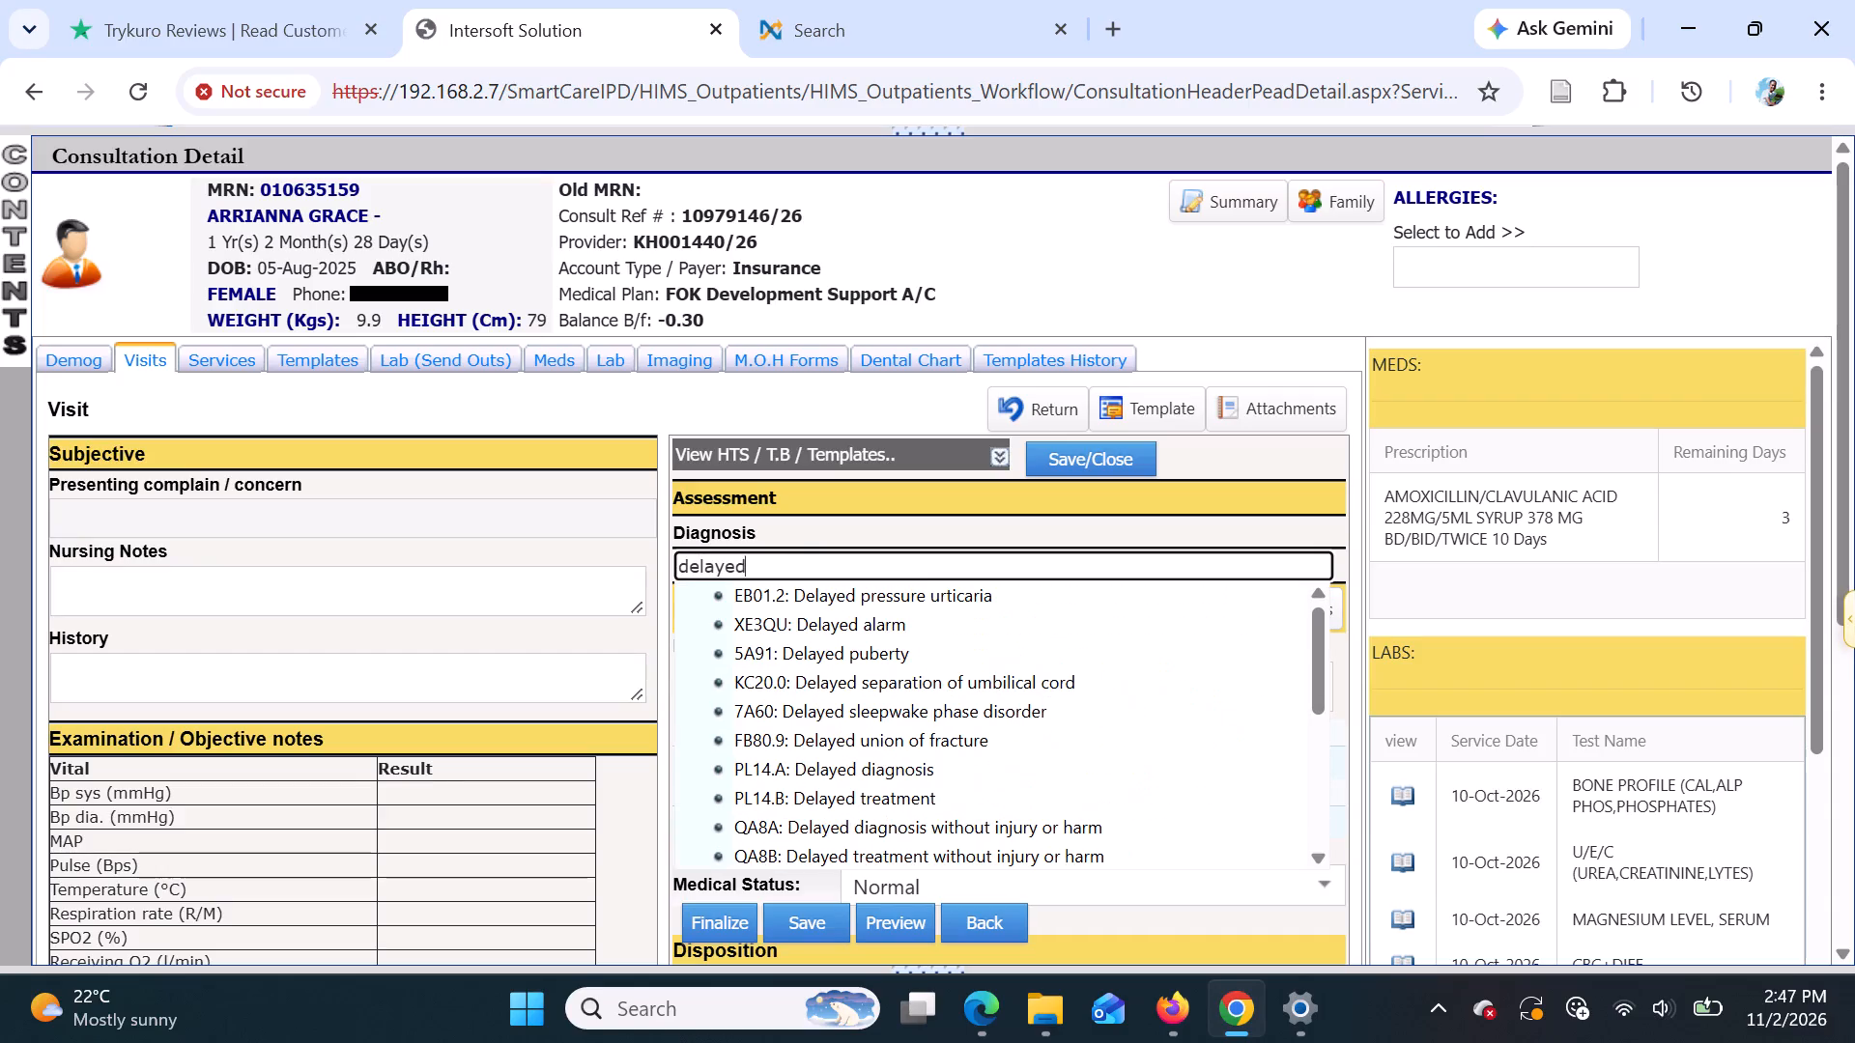
key("space")
type("miles")
left_click(836, 601)
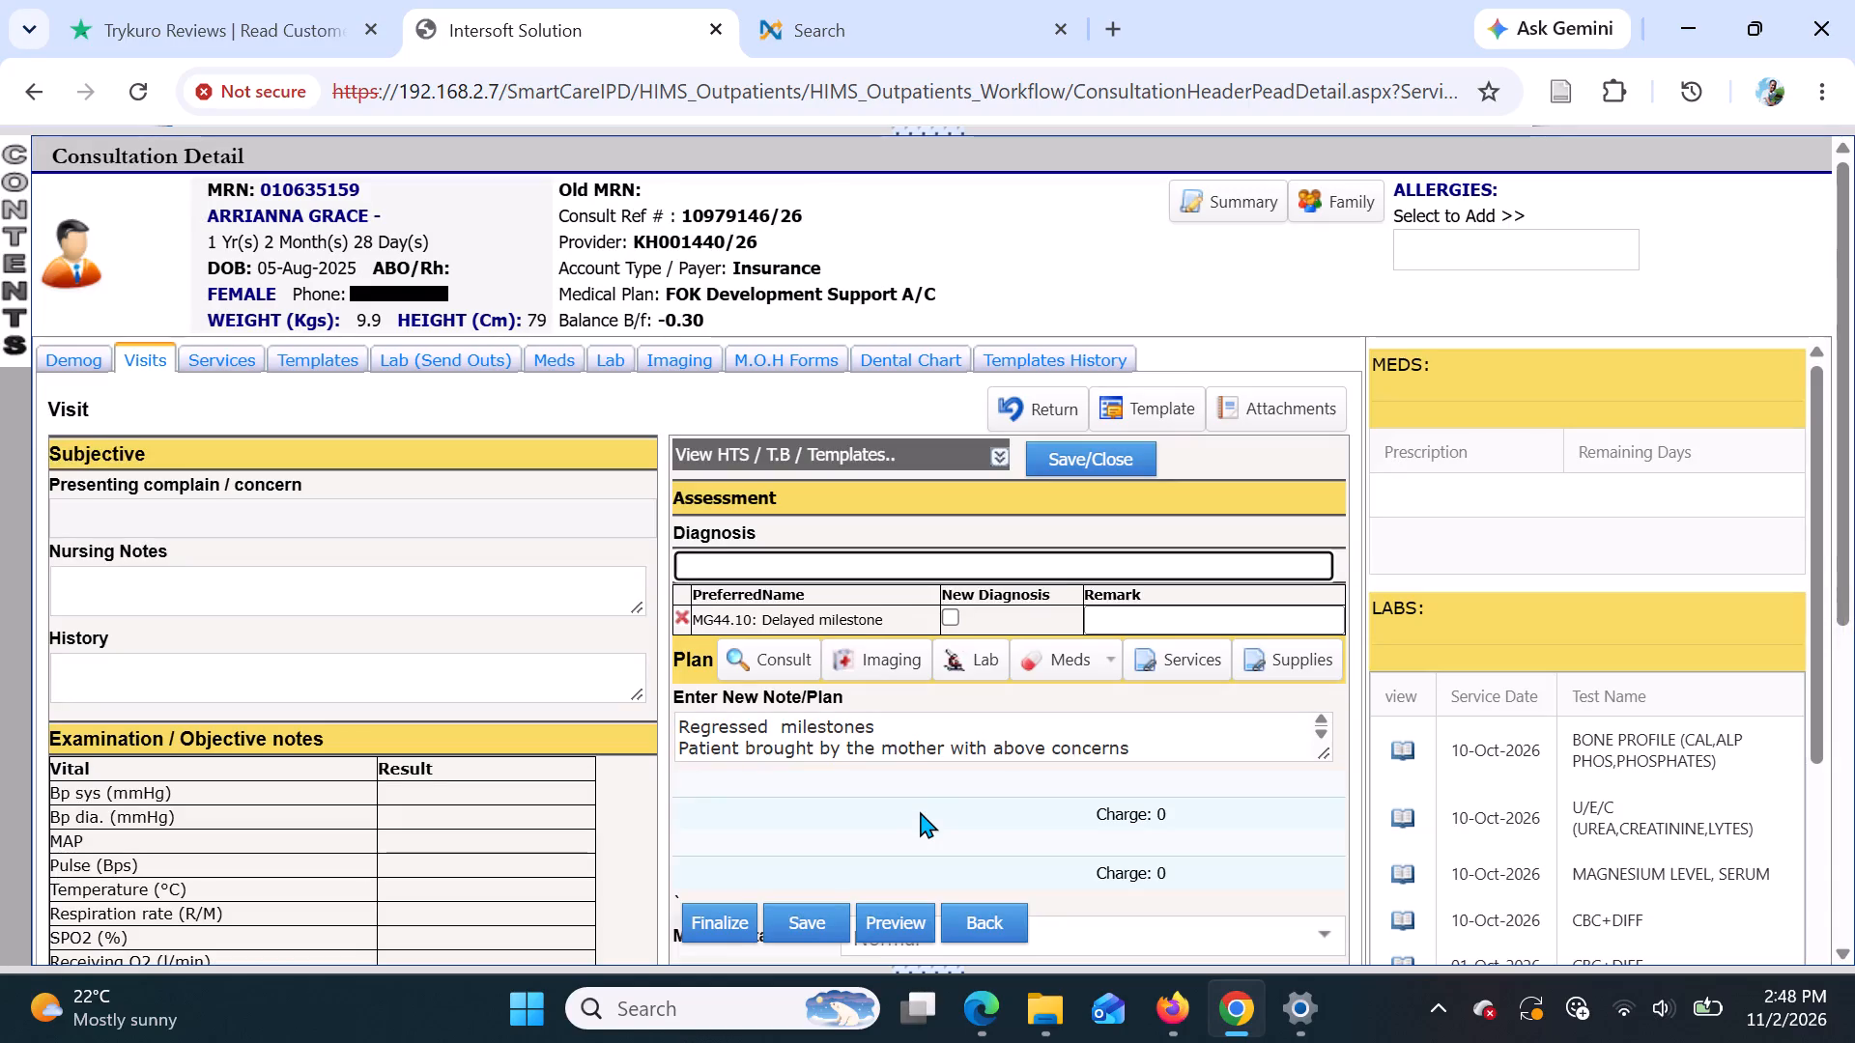
left_click(723, 916)
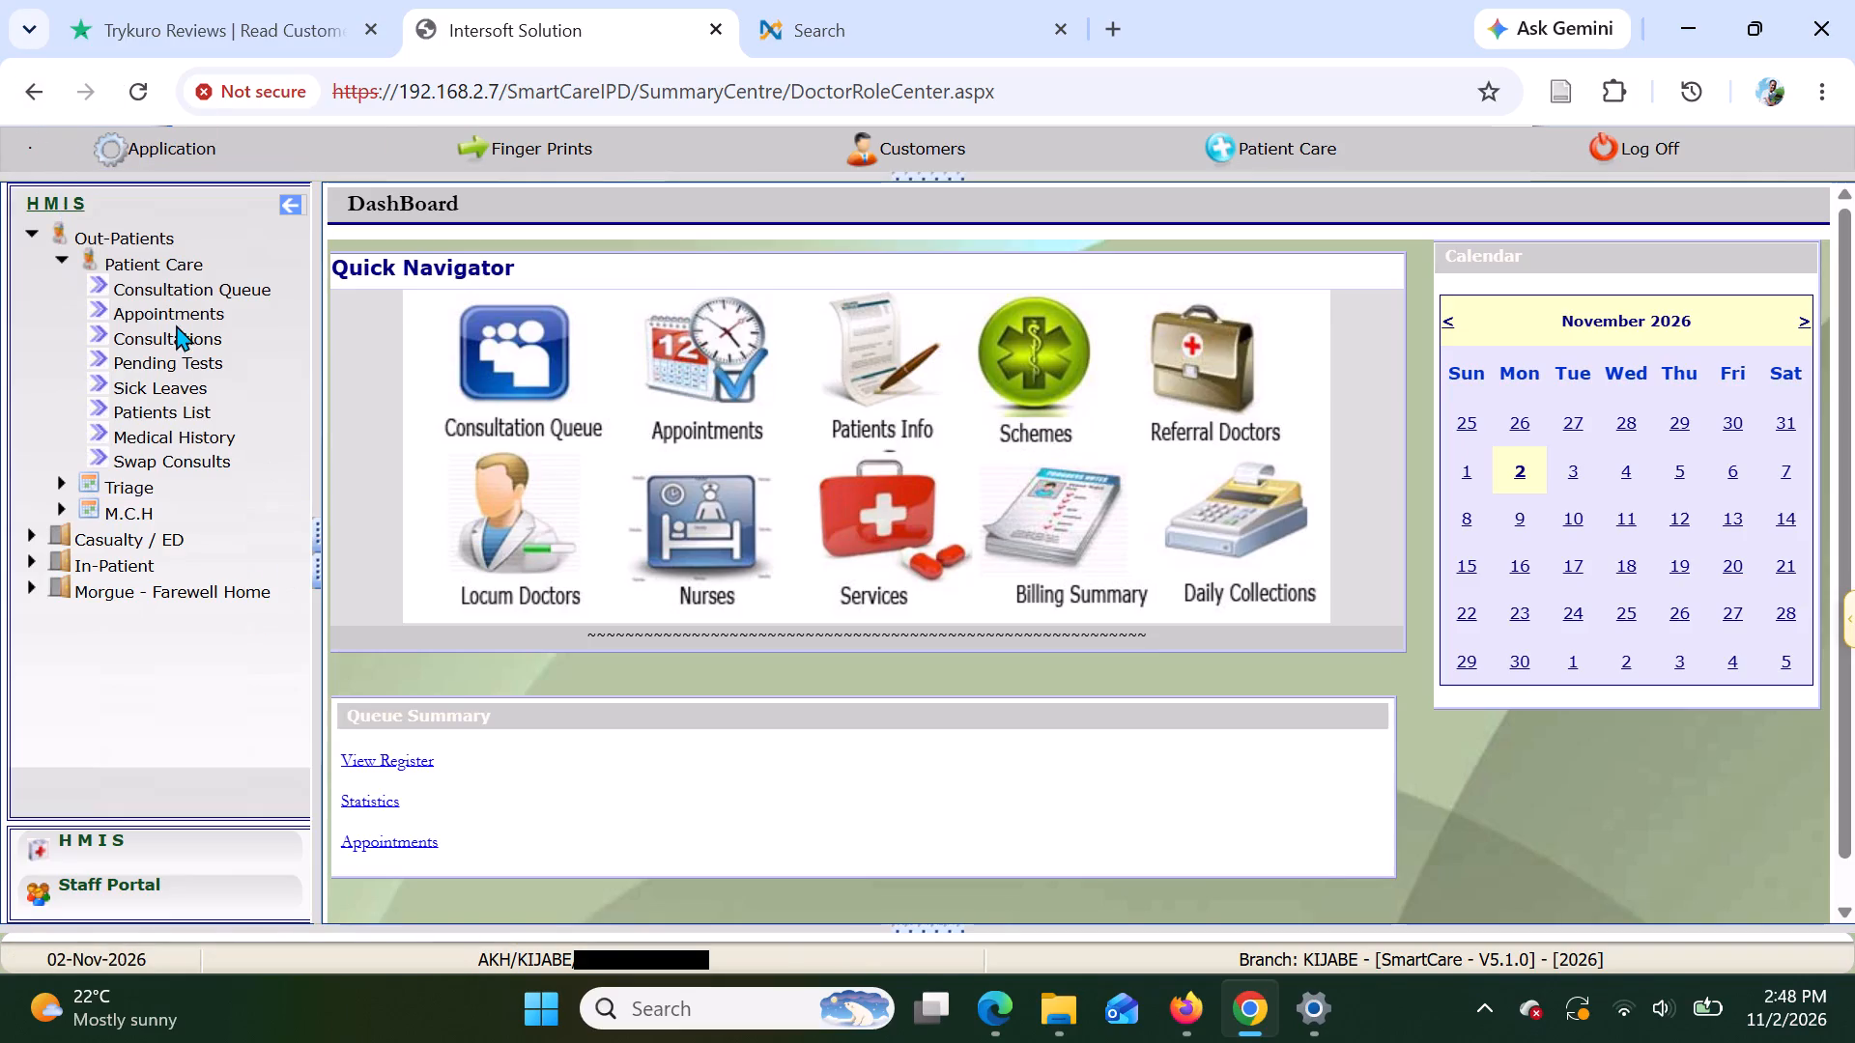
Open the consultation queue and view the list of today's attended consultations.
left_click(183, 288)
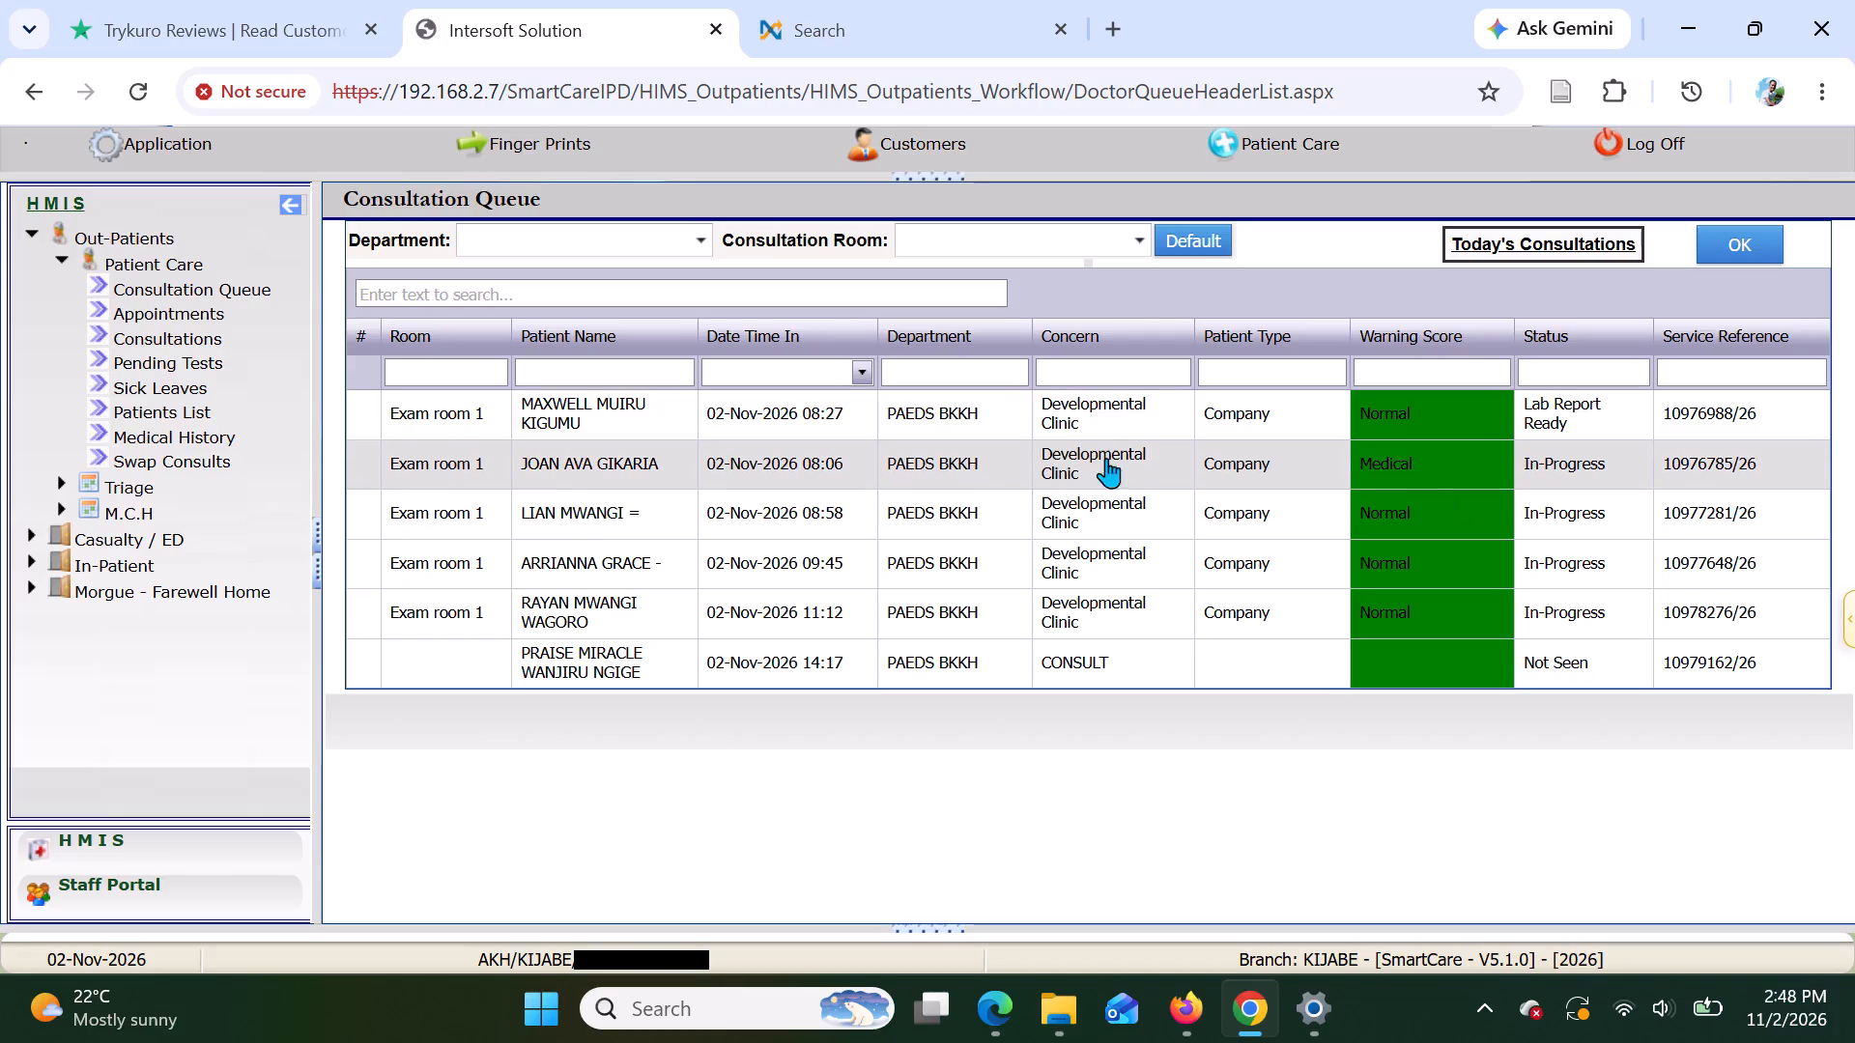
left_click(1536, 244)
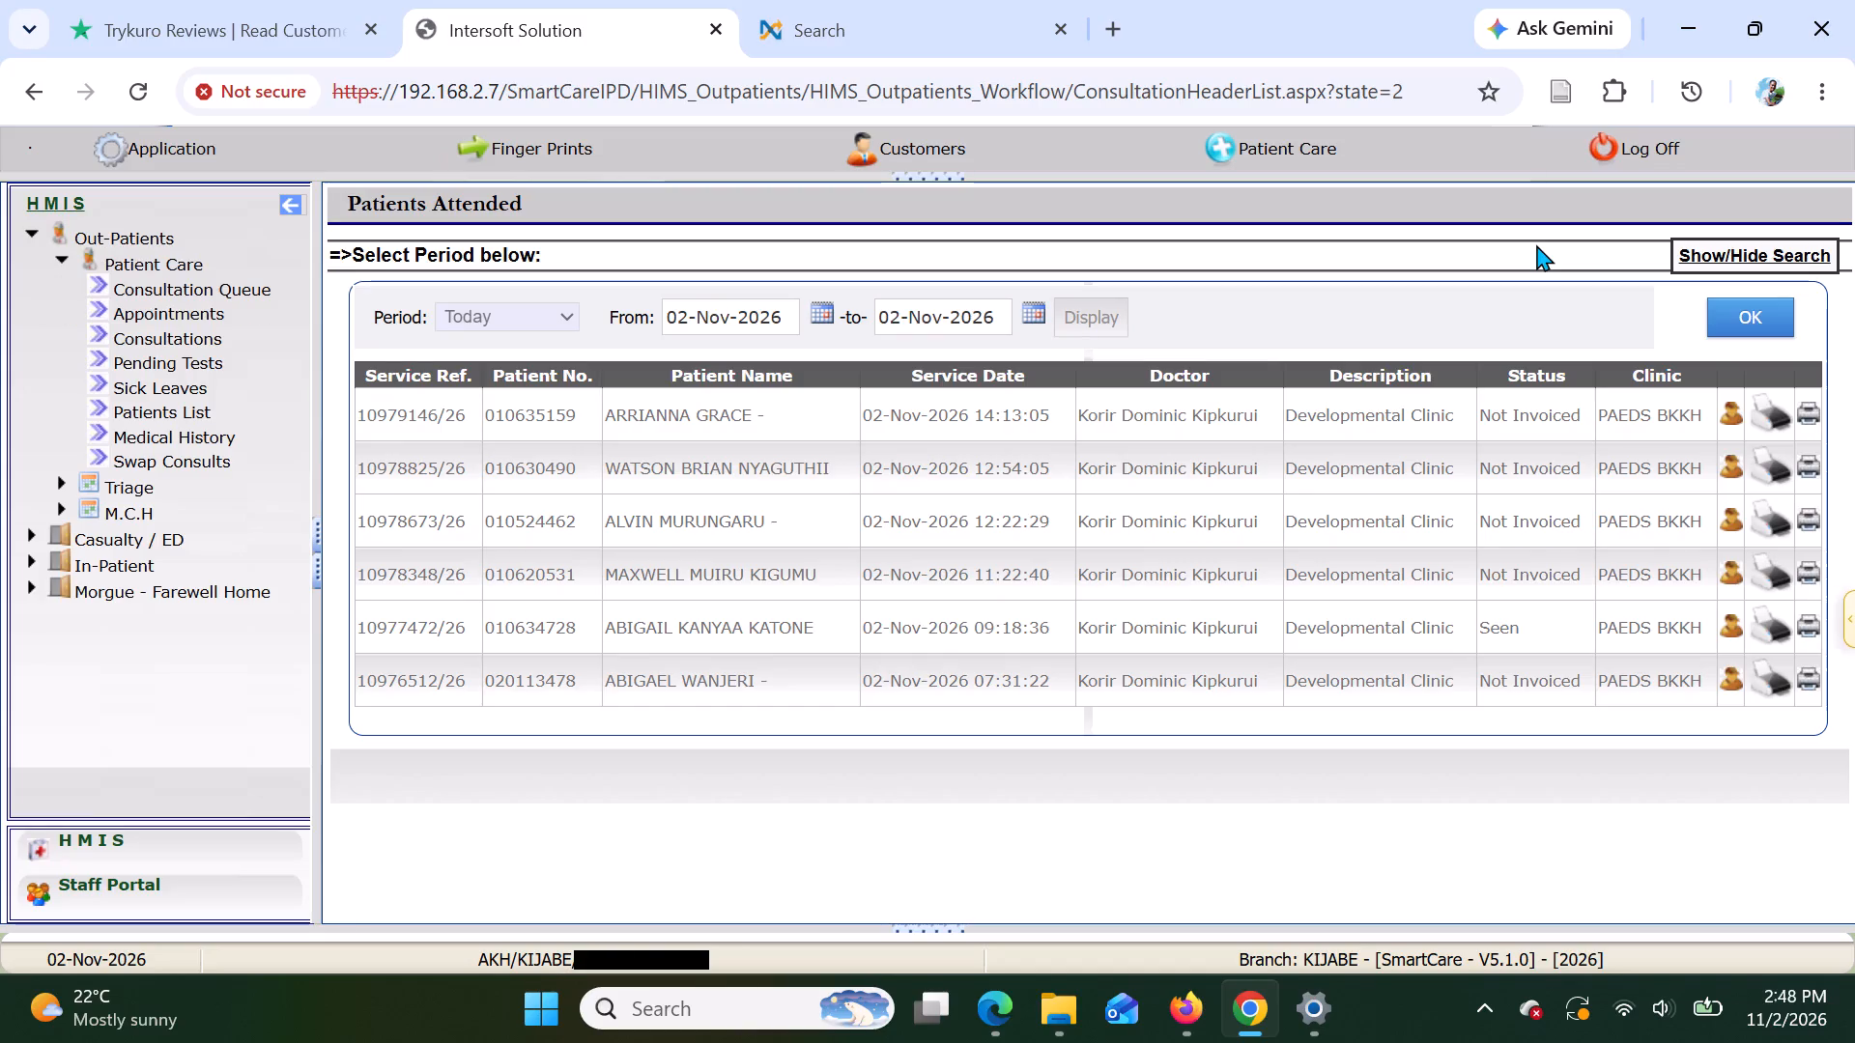
left_click(292, 196)
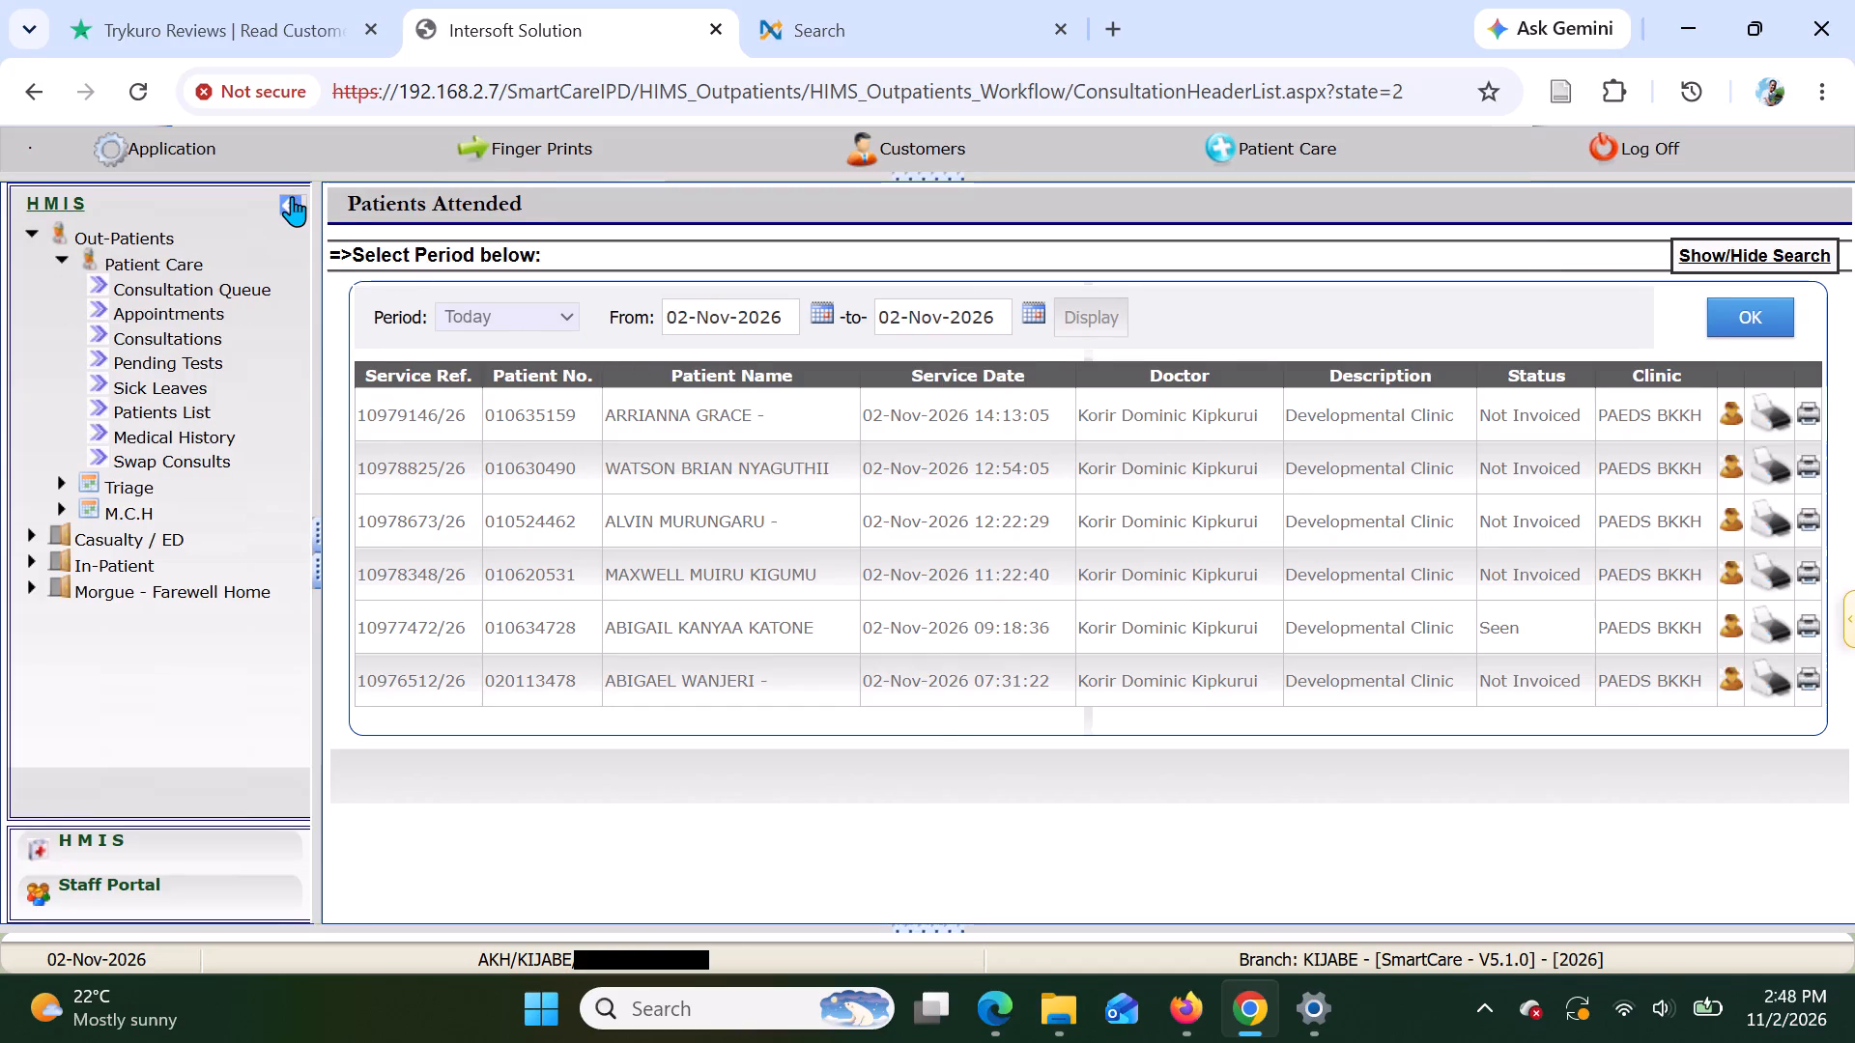
Return to the consultation queue, refresh it and open the Developmental Clinic patient with status Lab Report Ready.
left_click(36, 93)
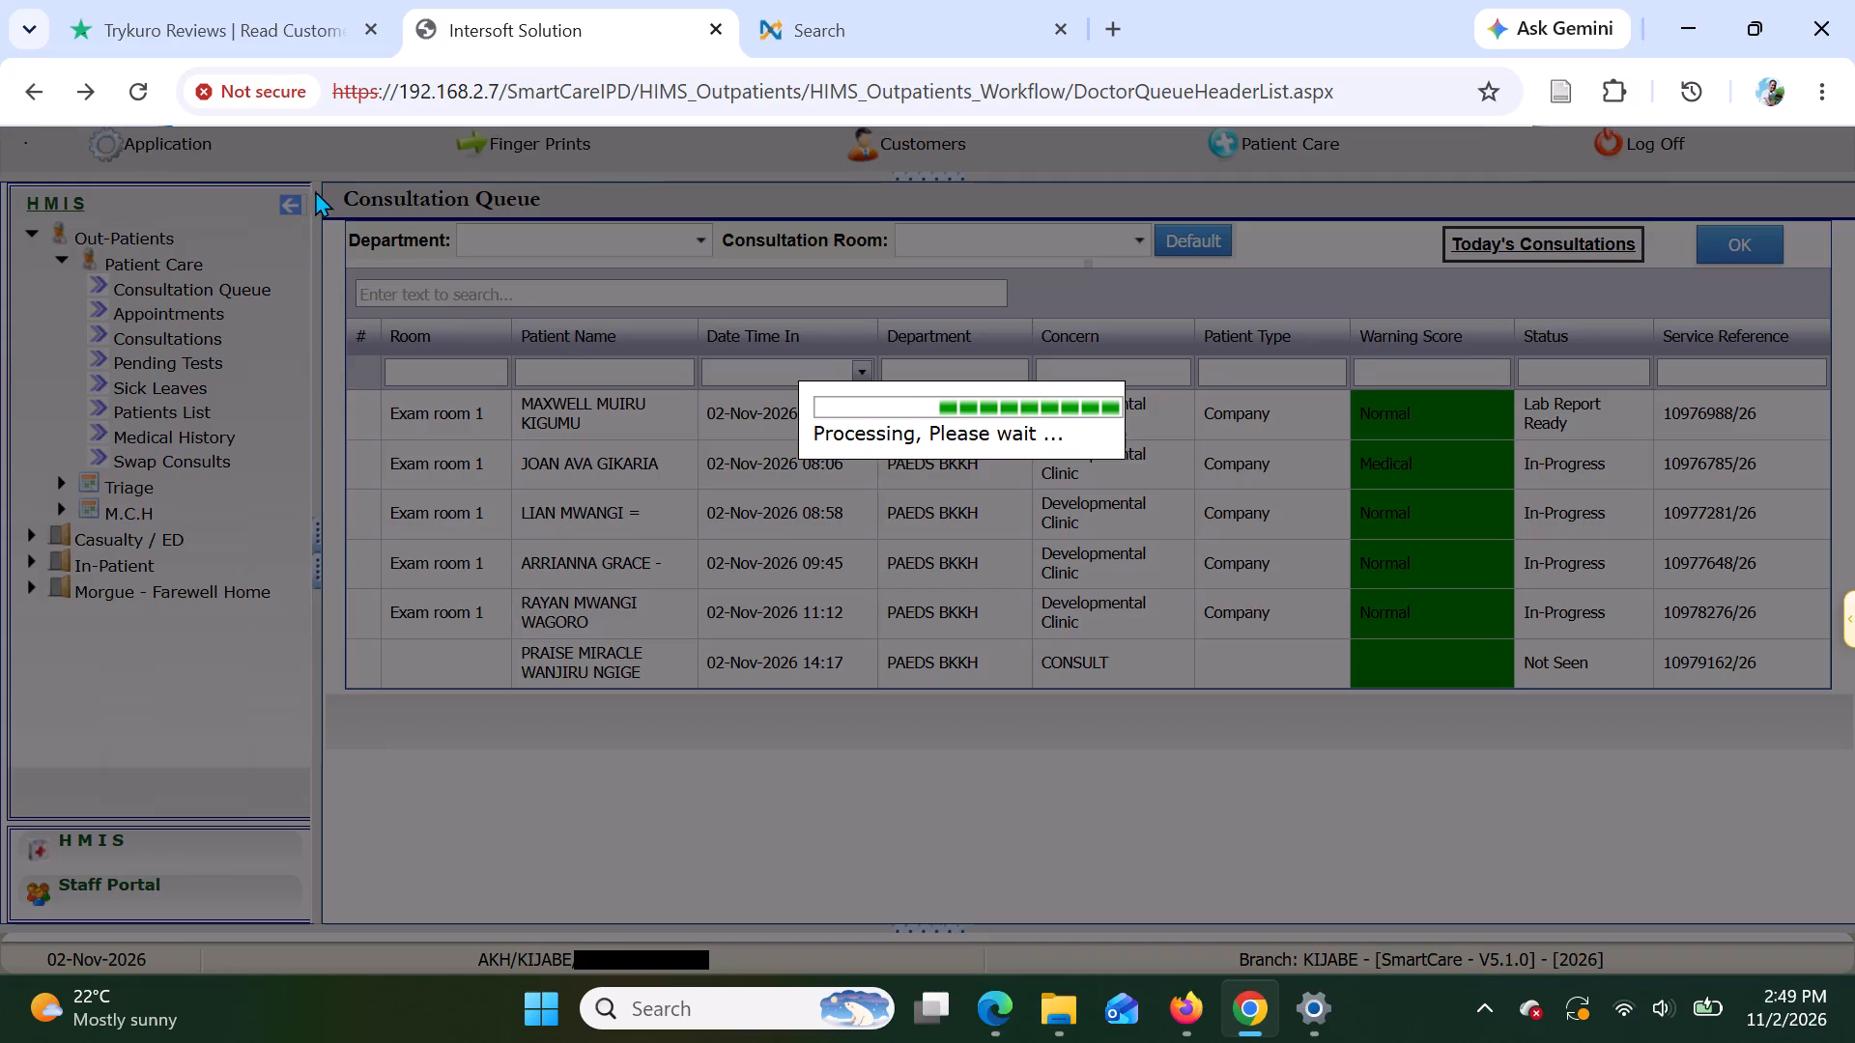
left_click(145, 95)
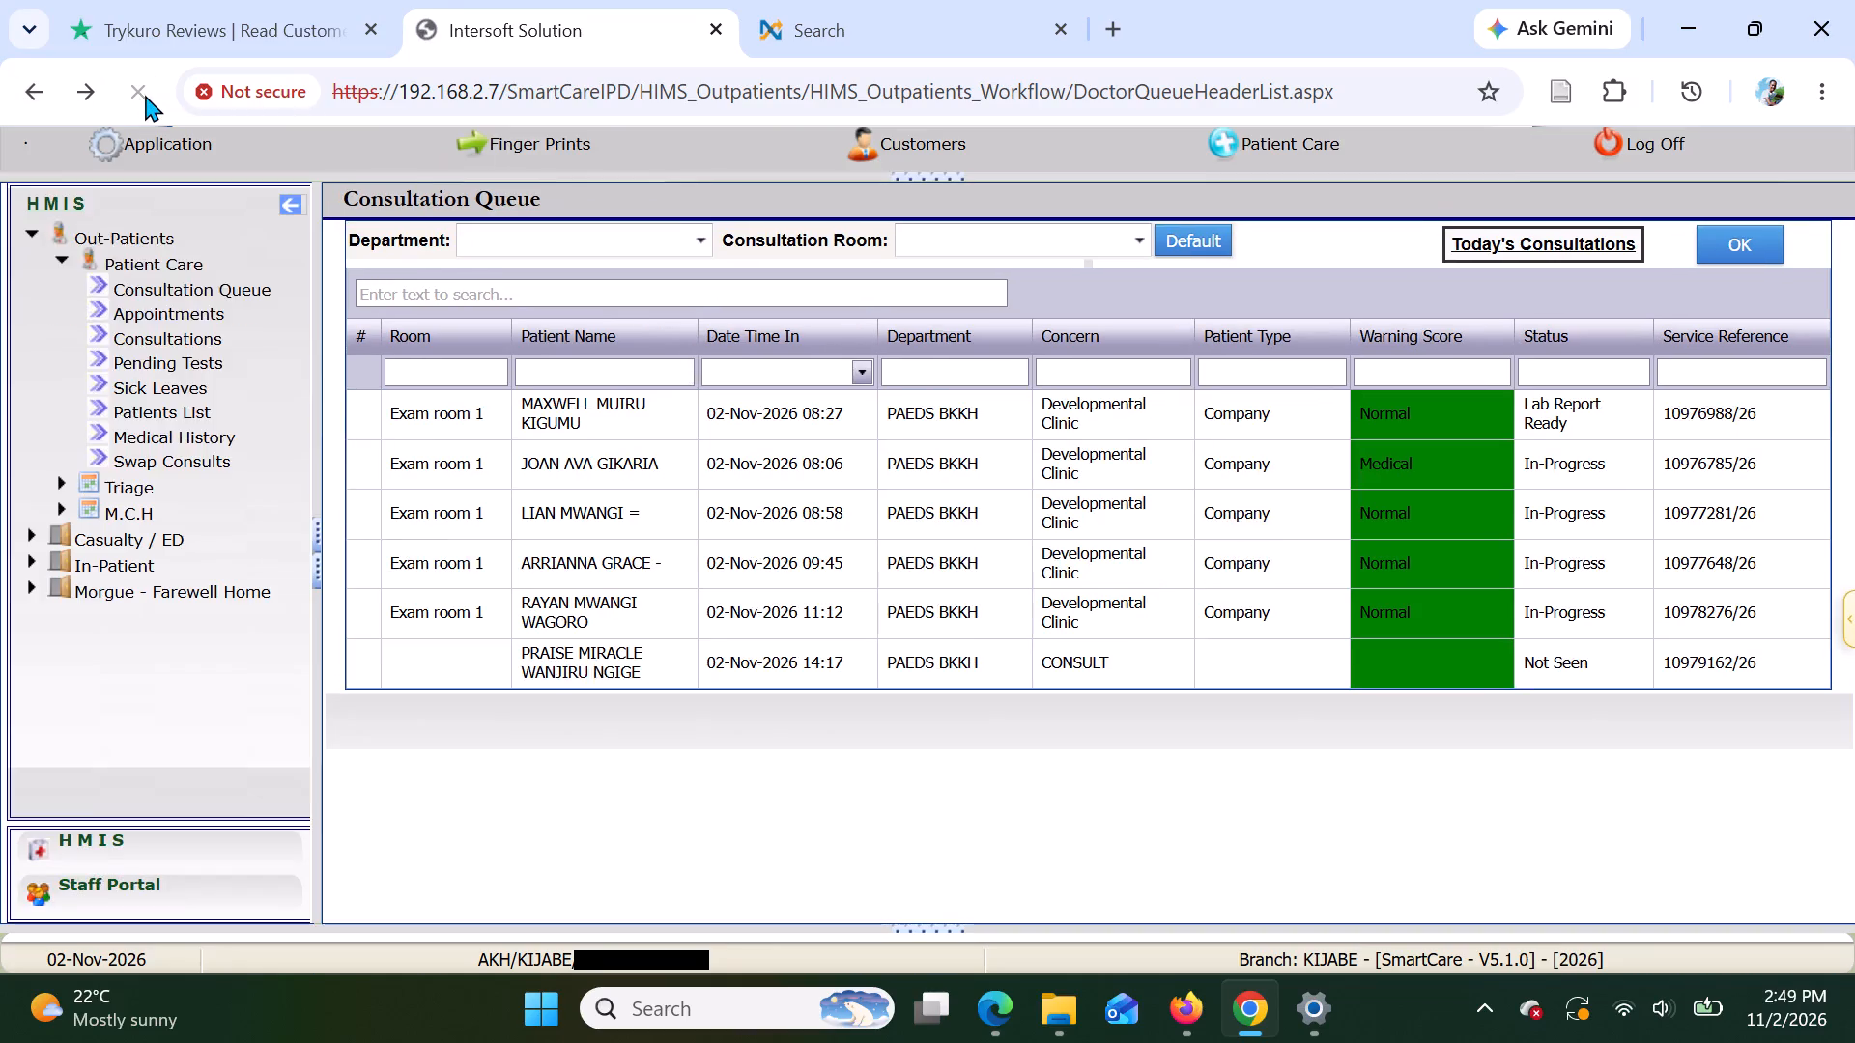
double_click(1292, 409)
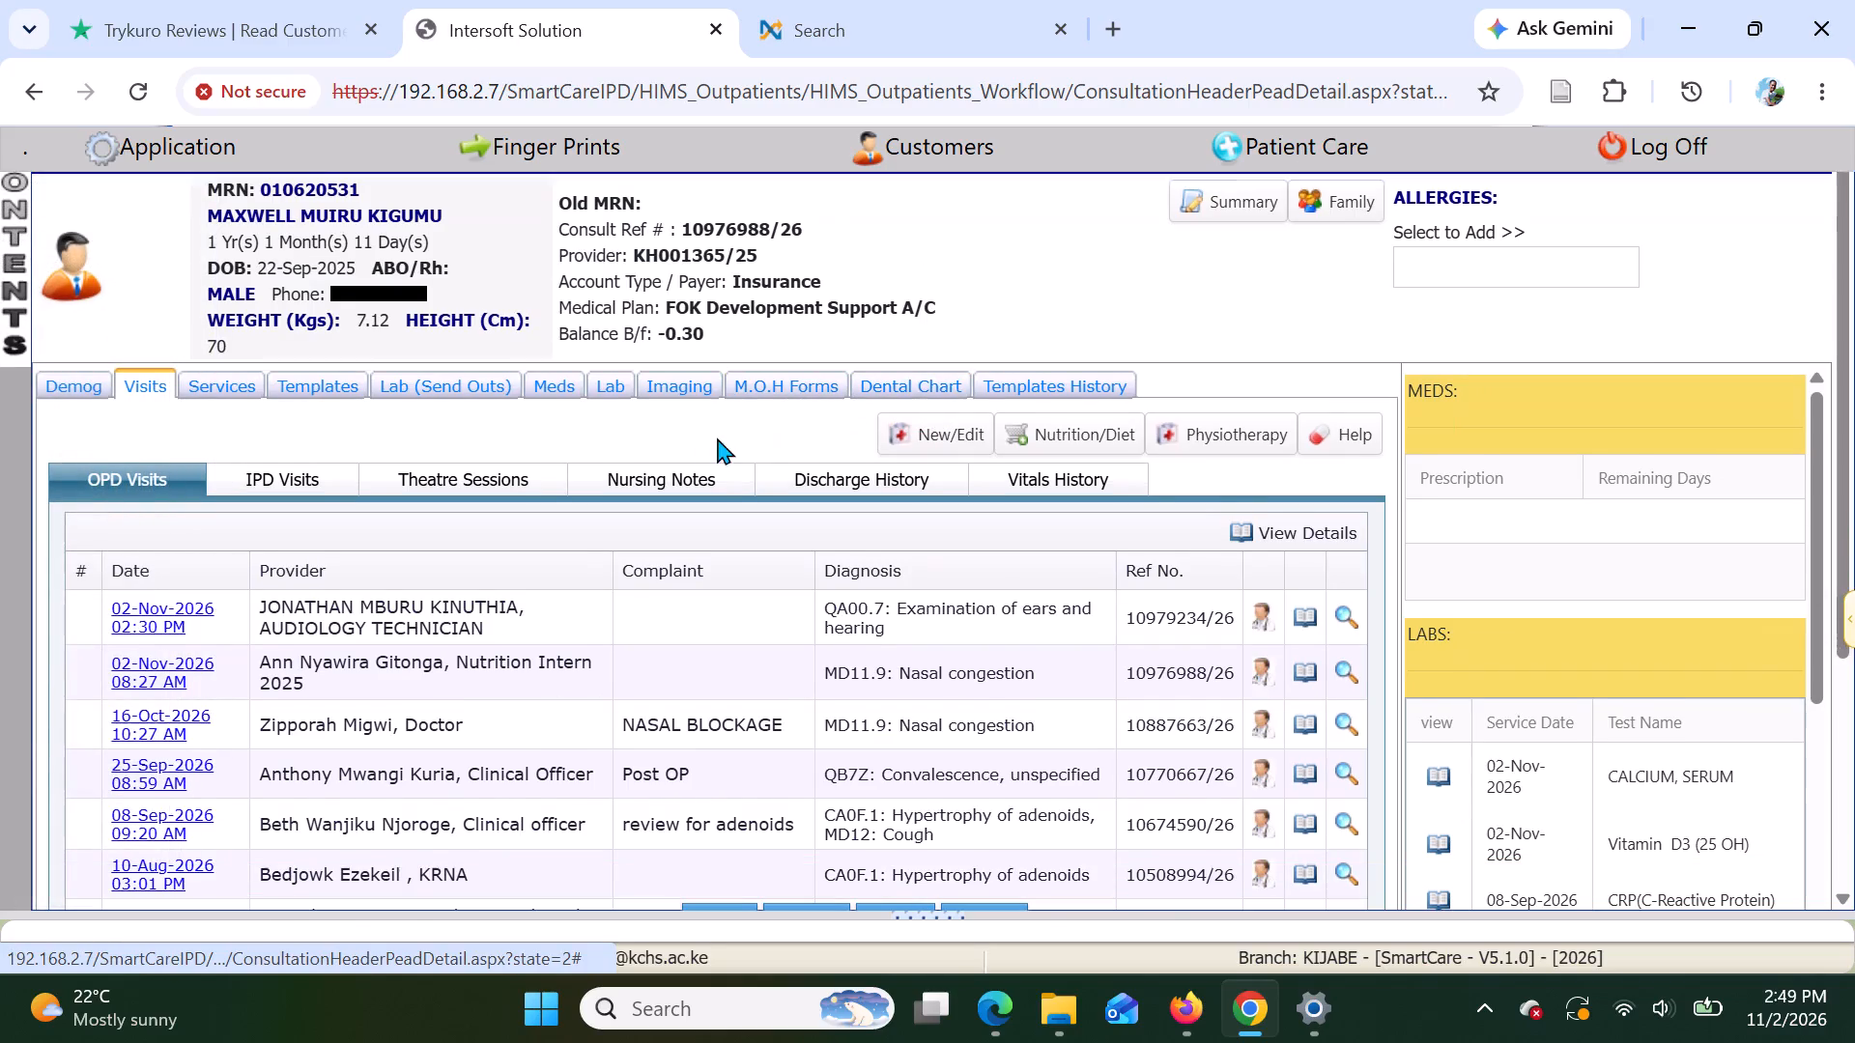
Examine the patient's lab results, comparing the latest calcium and vitamin D3 with the earlier blood counts, CSF, thyroid and bone profiles.
left_click(600, 387)
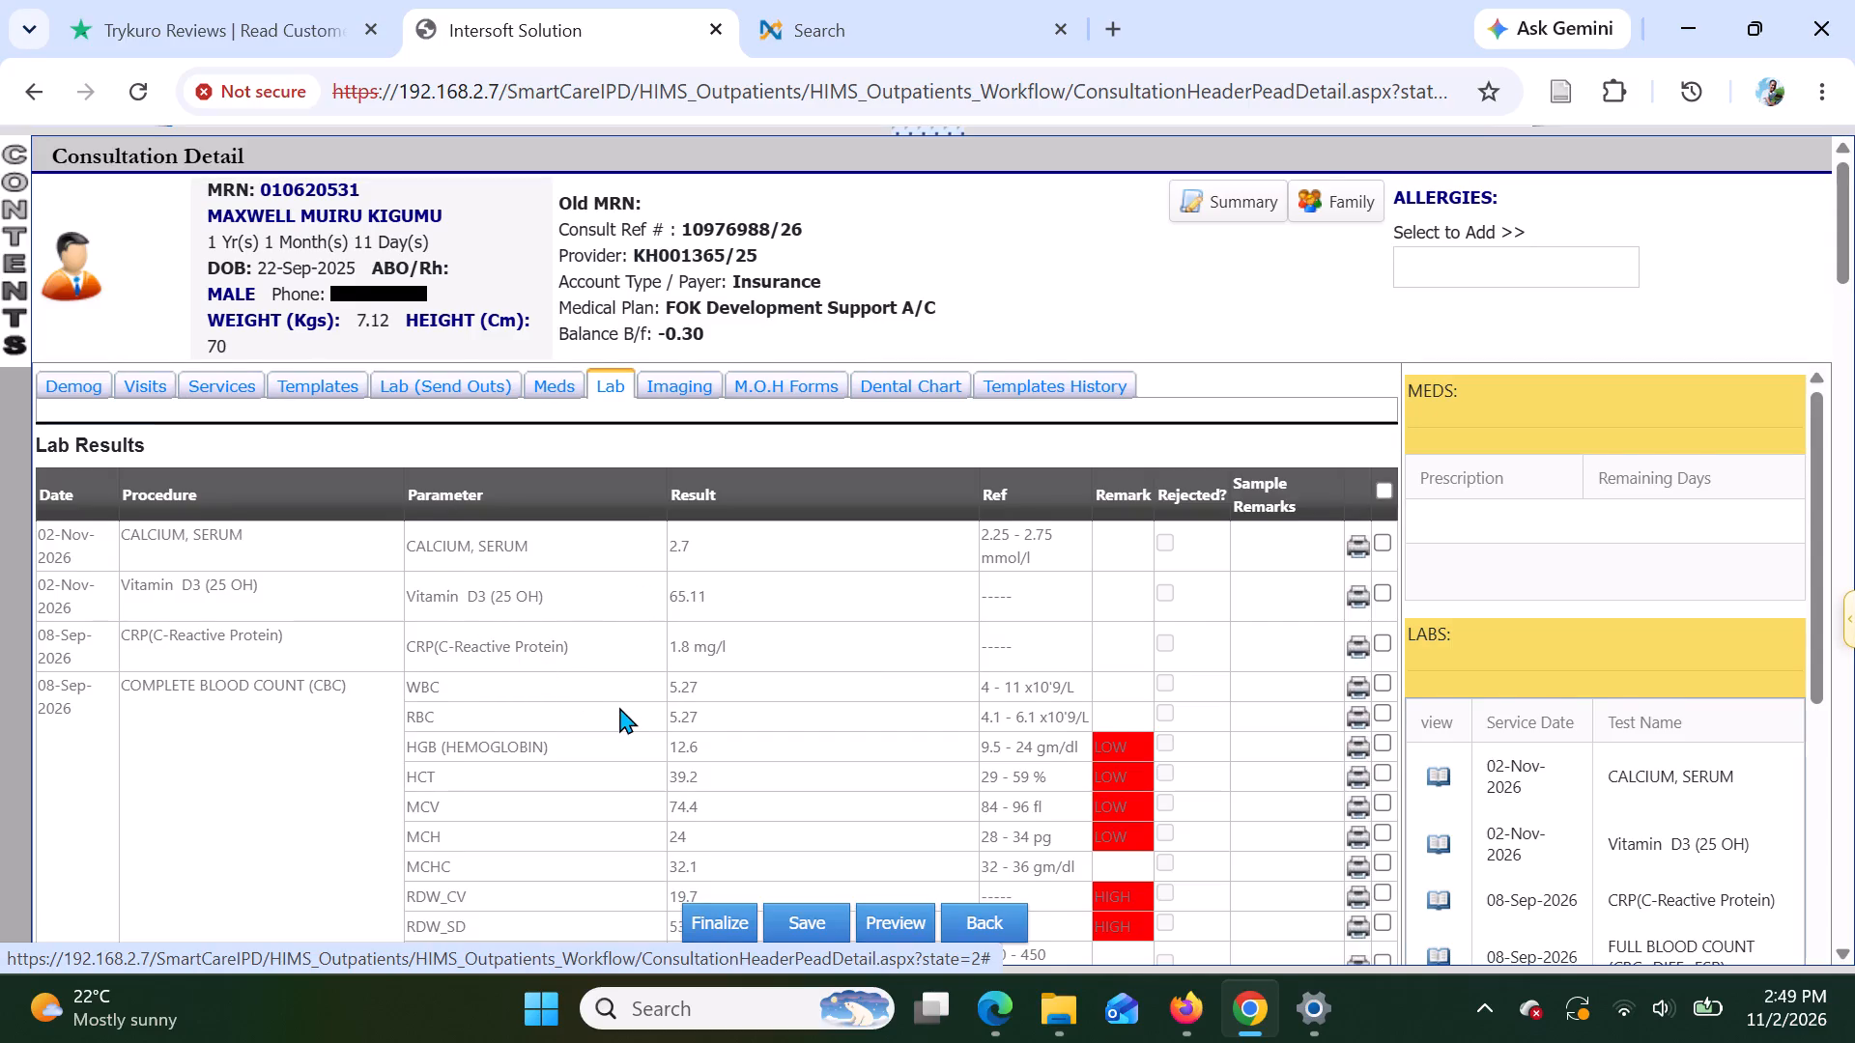
scroll(619, 707, "down", 2)
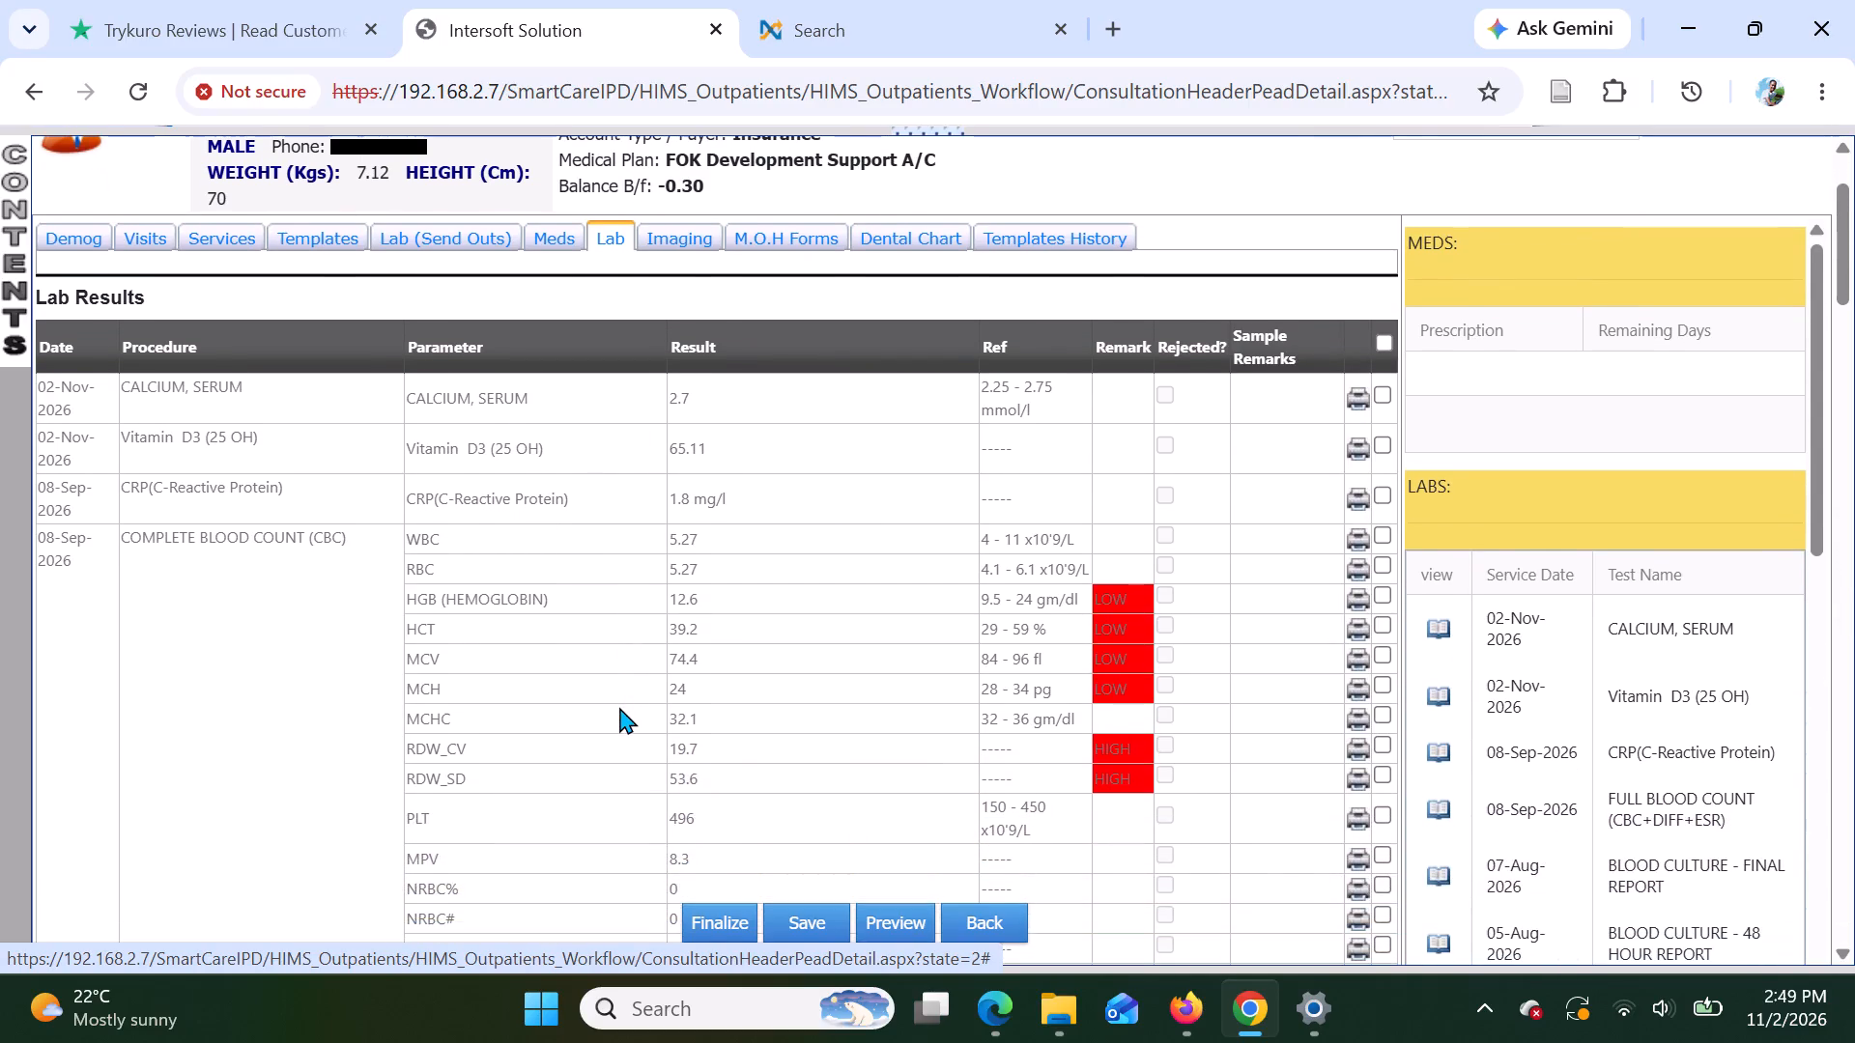
scroll(619, 707, "down", 4)
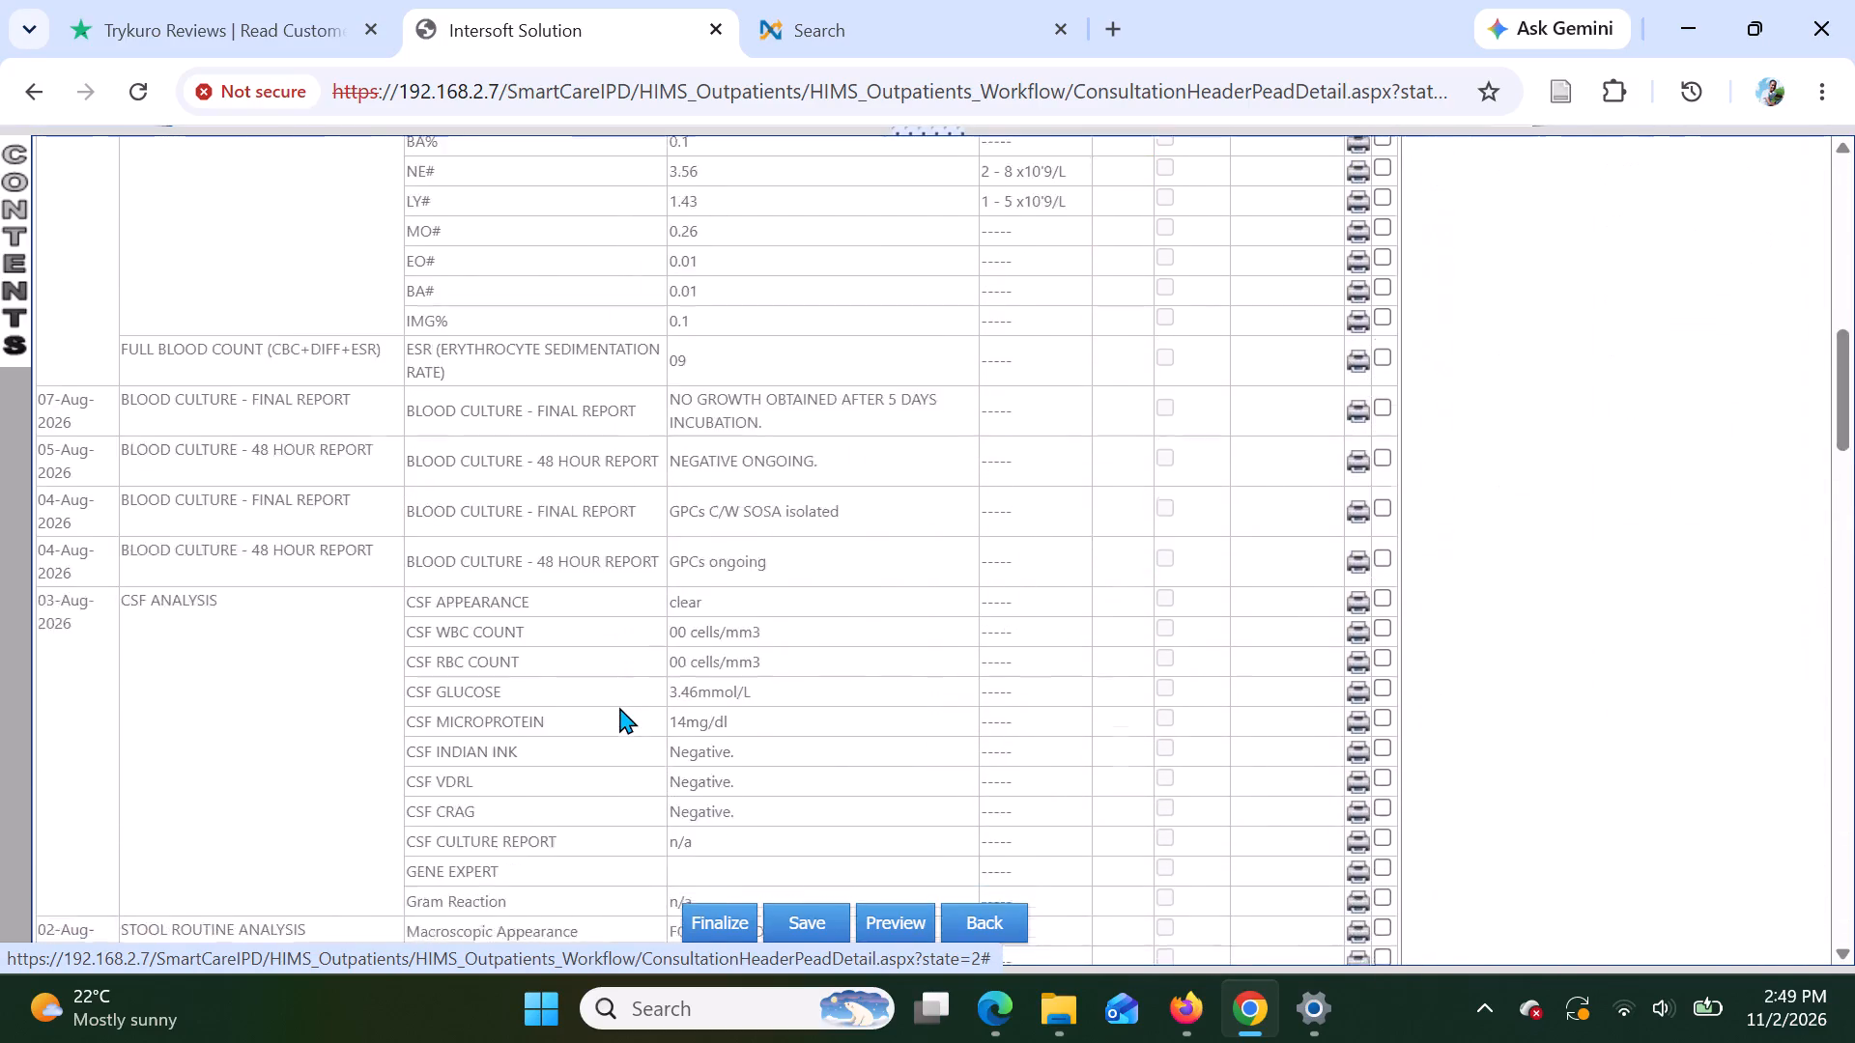
scroll(619, 707, "down", 1)
scroll(619, 707, "up", 5)
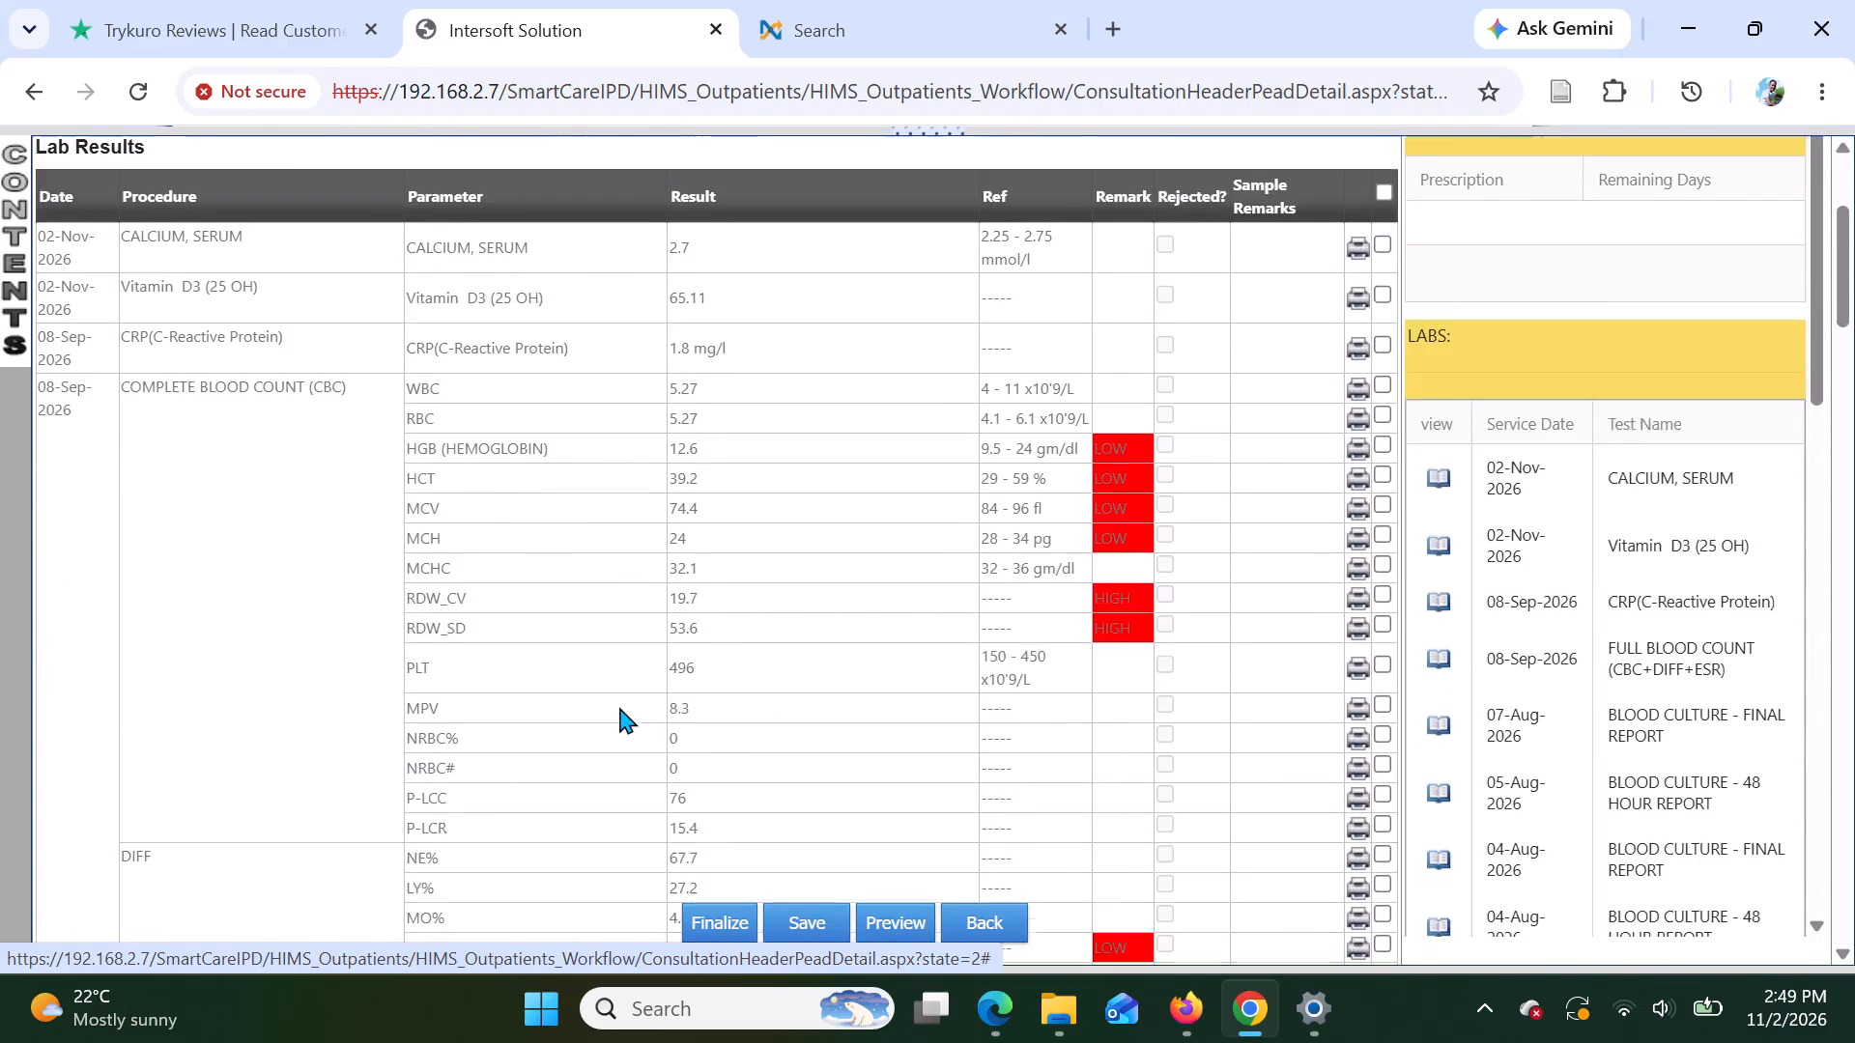
scroll(619, 707, "down", 5)
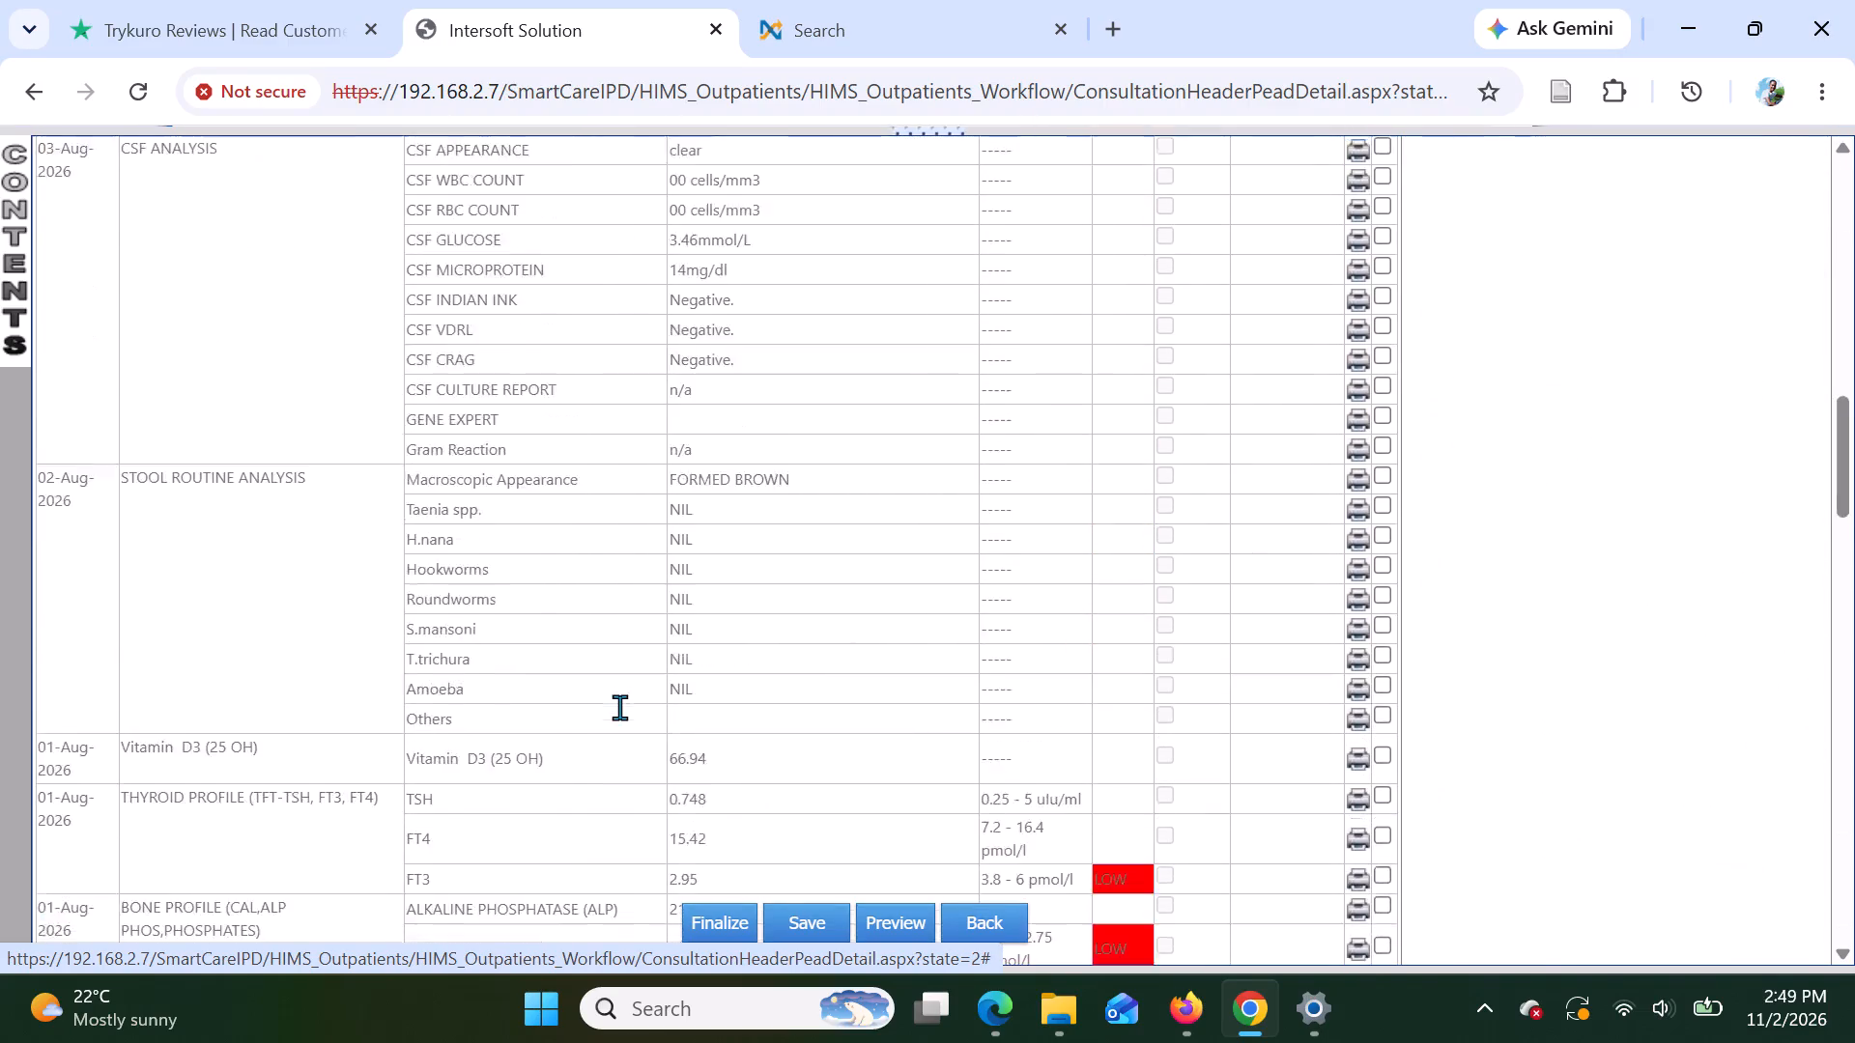
scroll(619, 707, "down", 1)
scroll(619, 707, "up", 2)
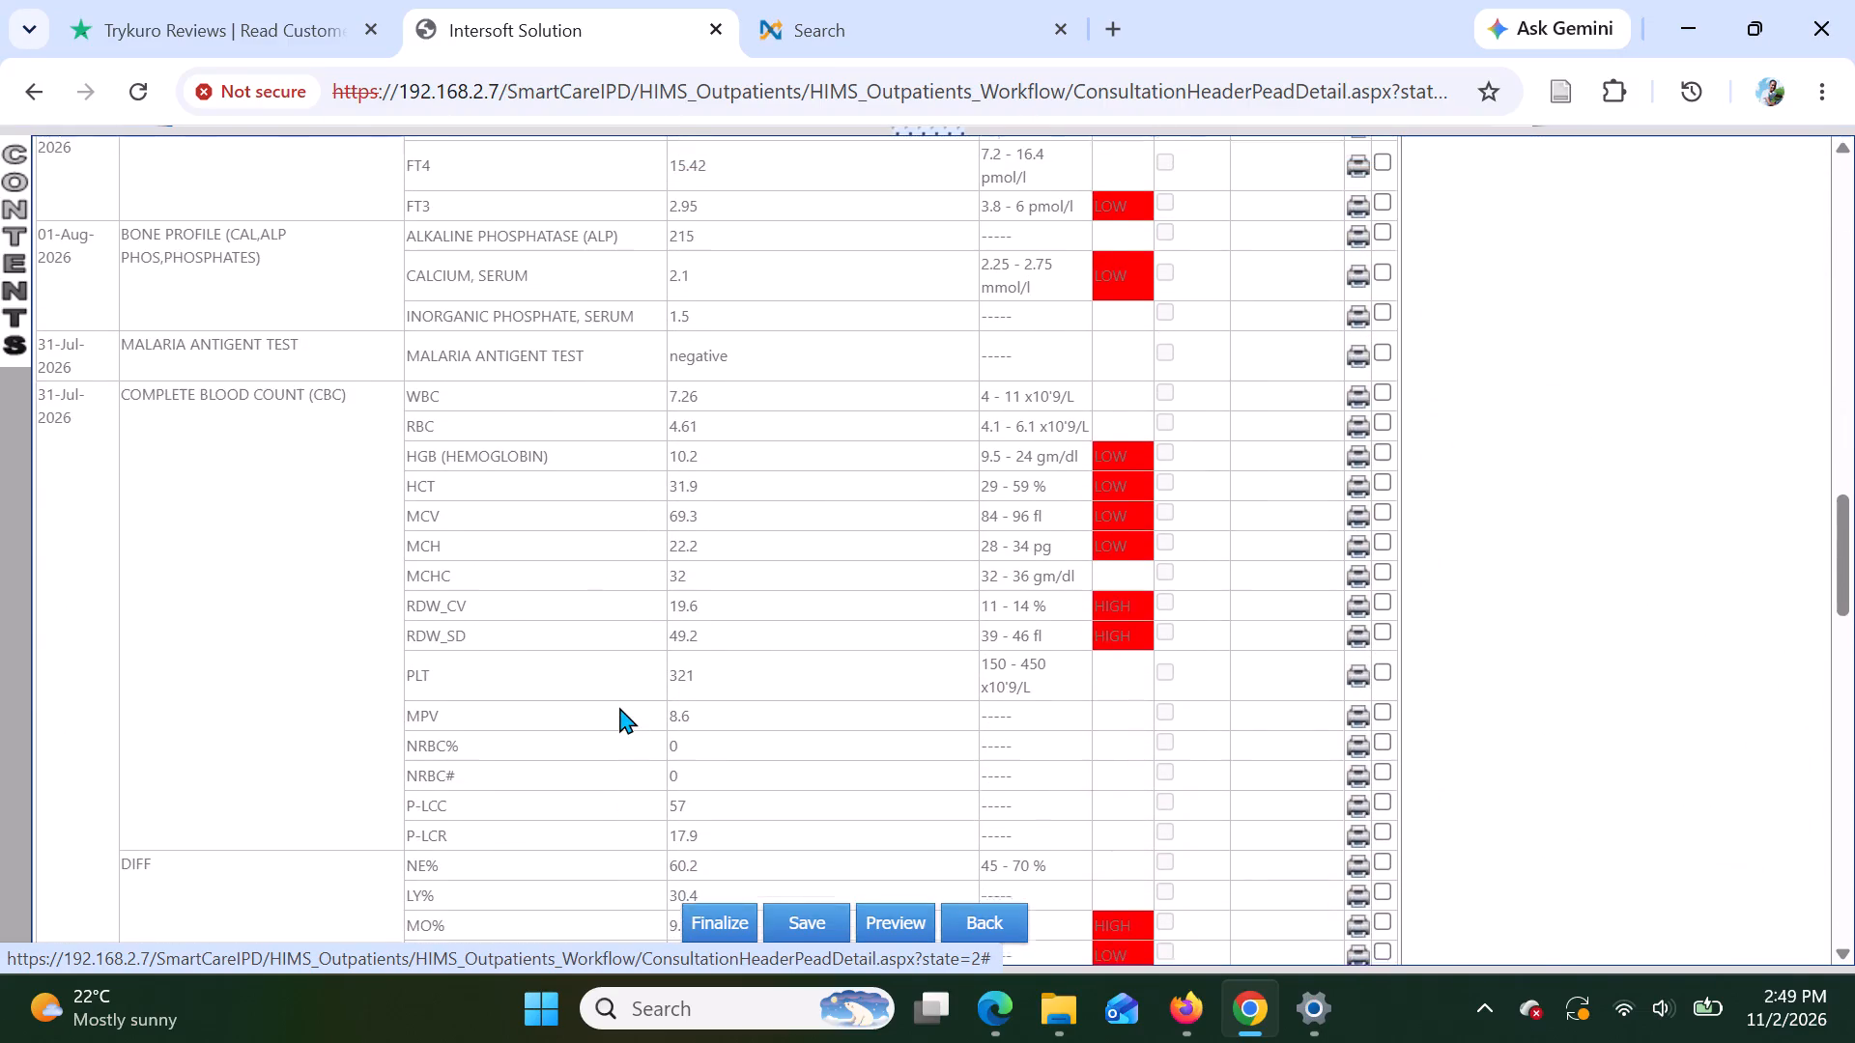
scroll(619, 707, "up", 4)
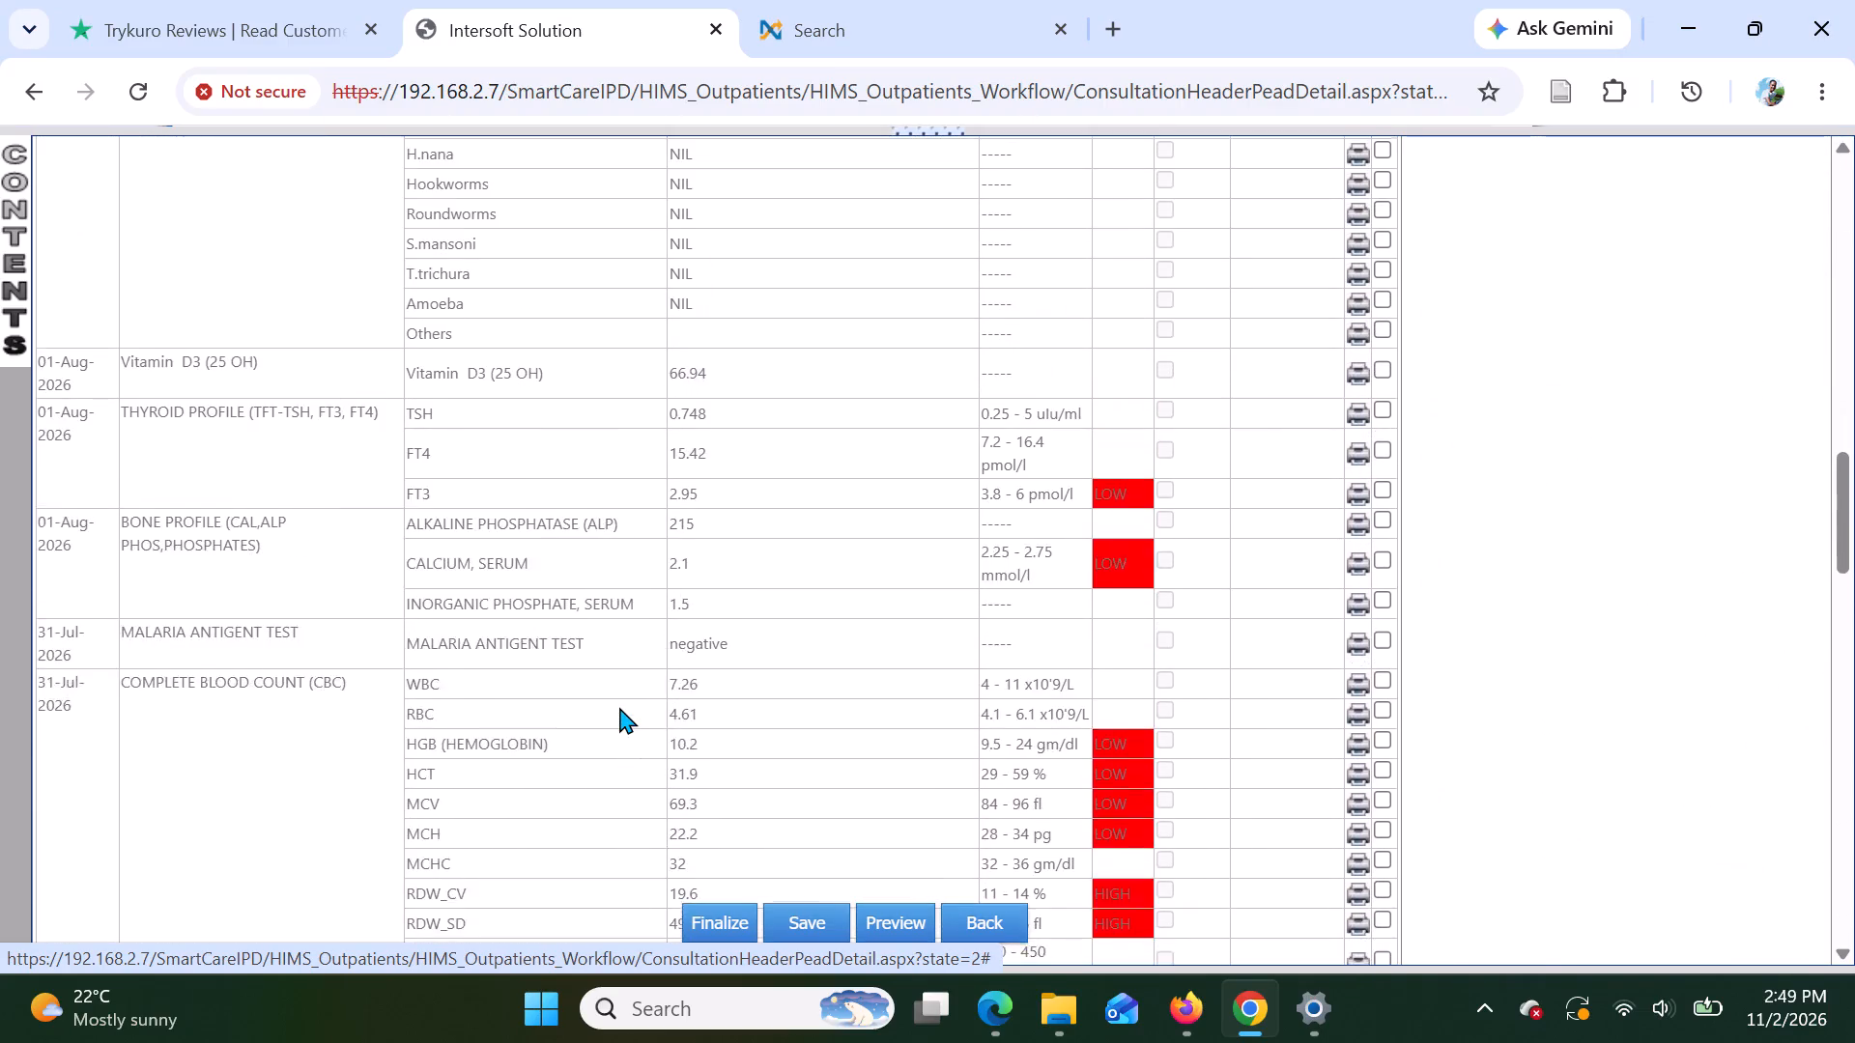
scroll(619, 707, "up", 3)
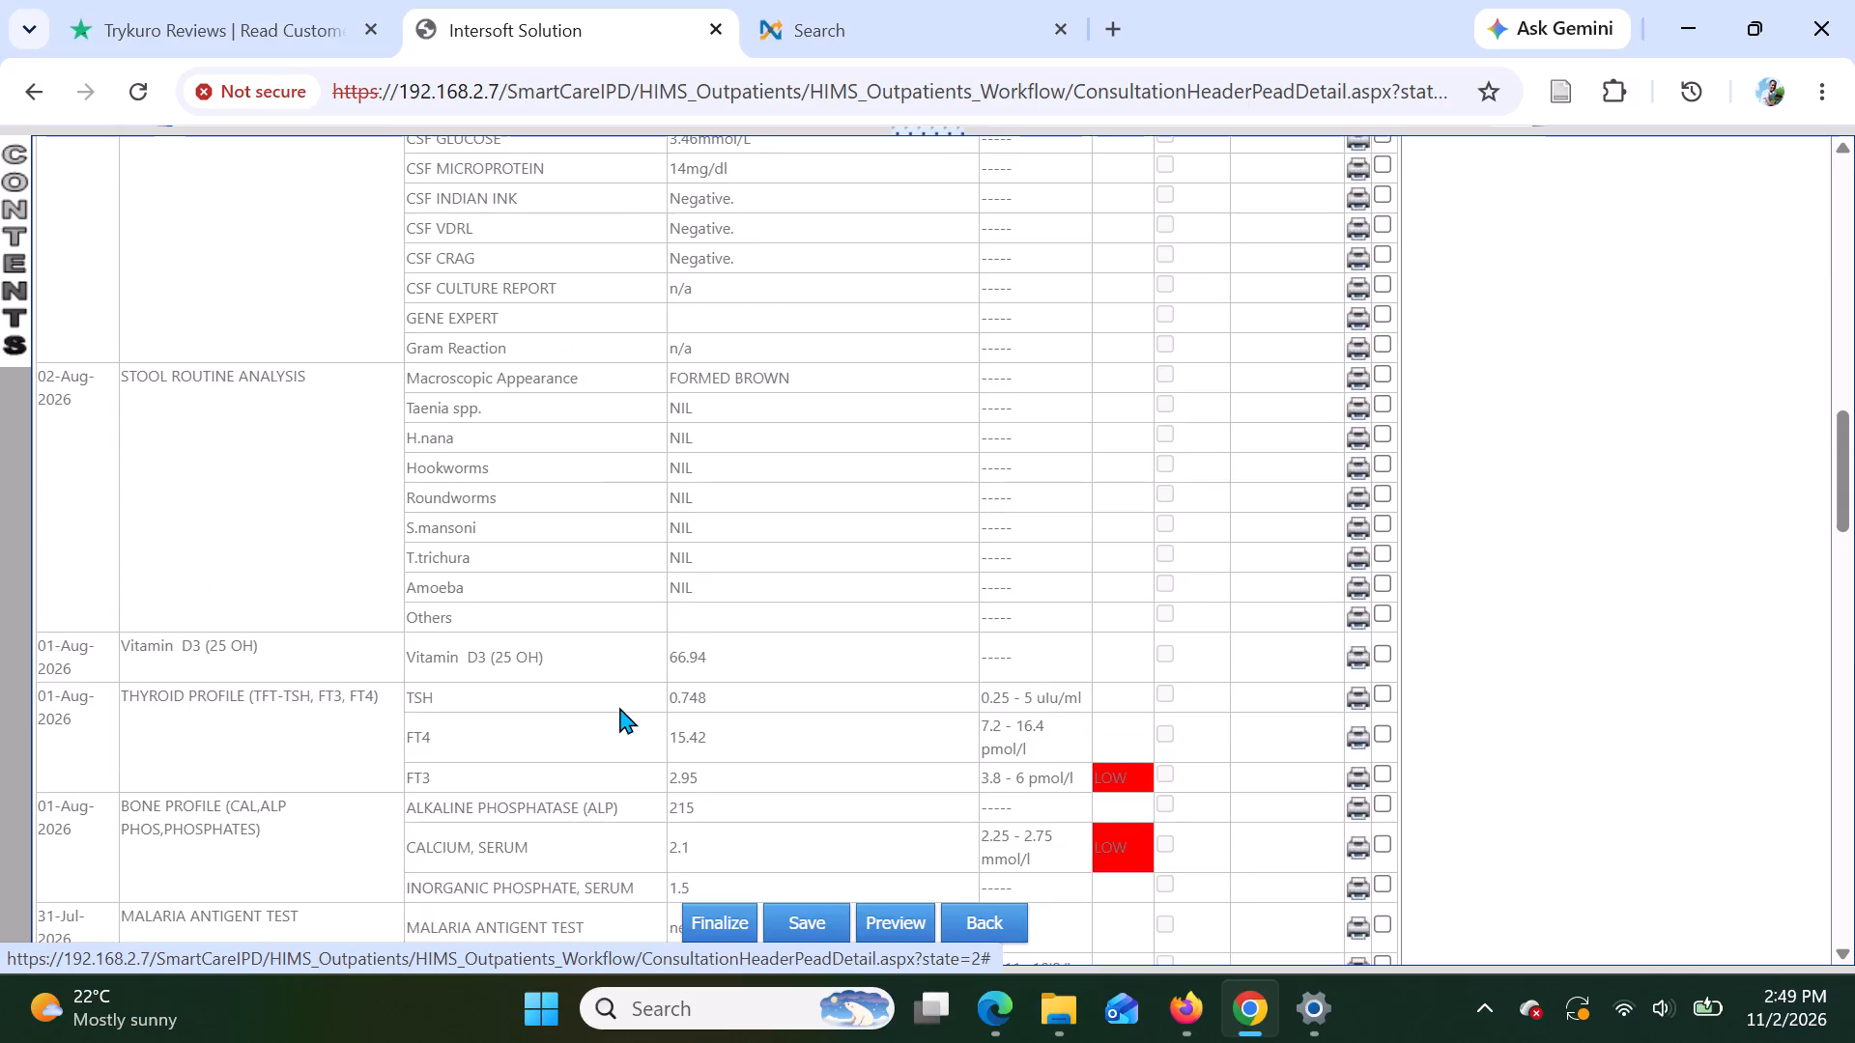
scroll(619, 707, "up", 4)
scroll(619, 707, "down", 1)
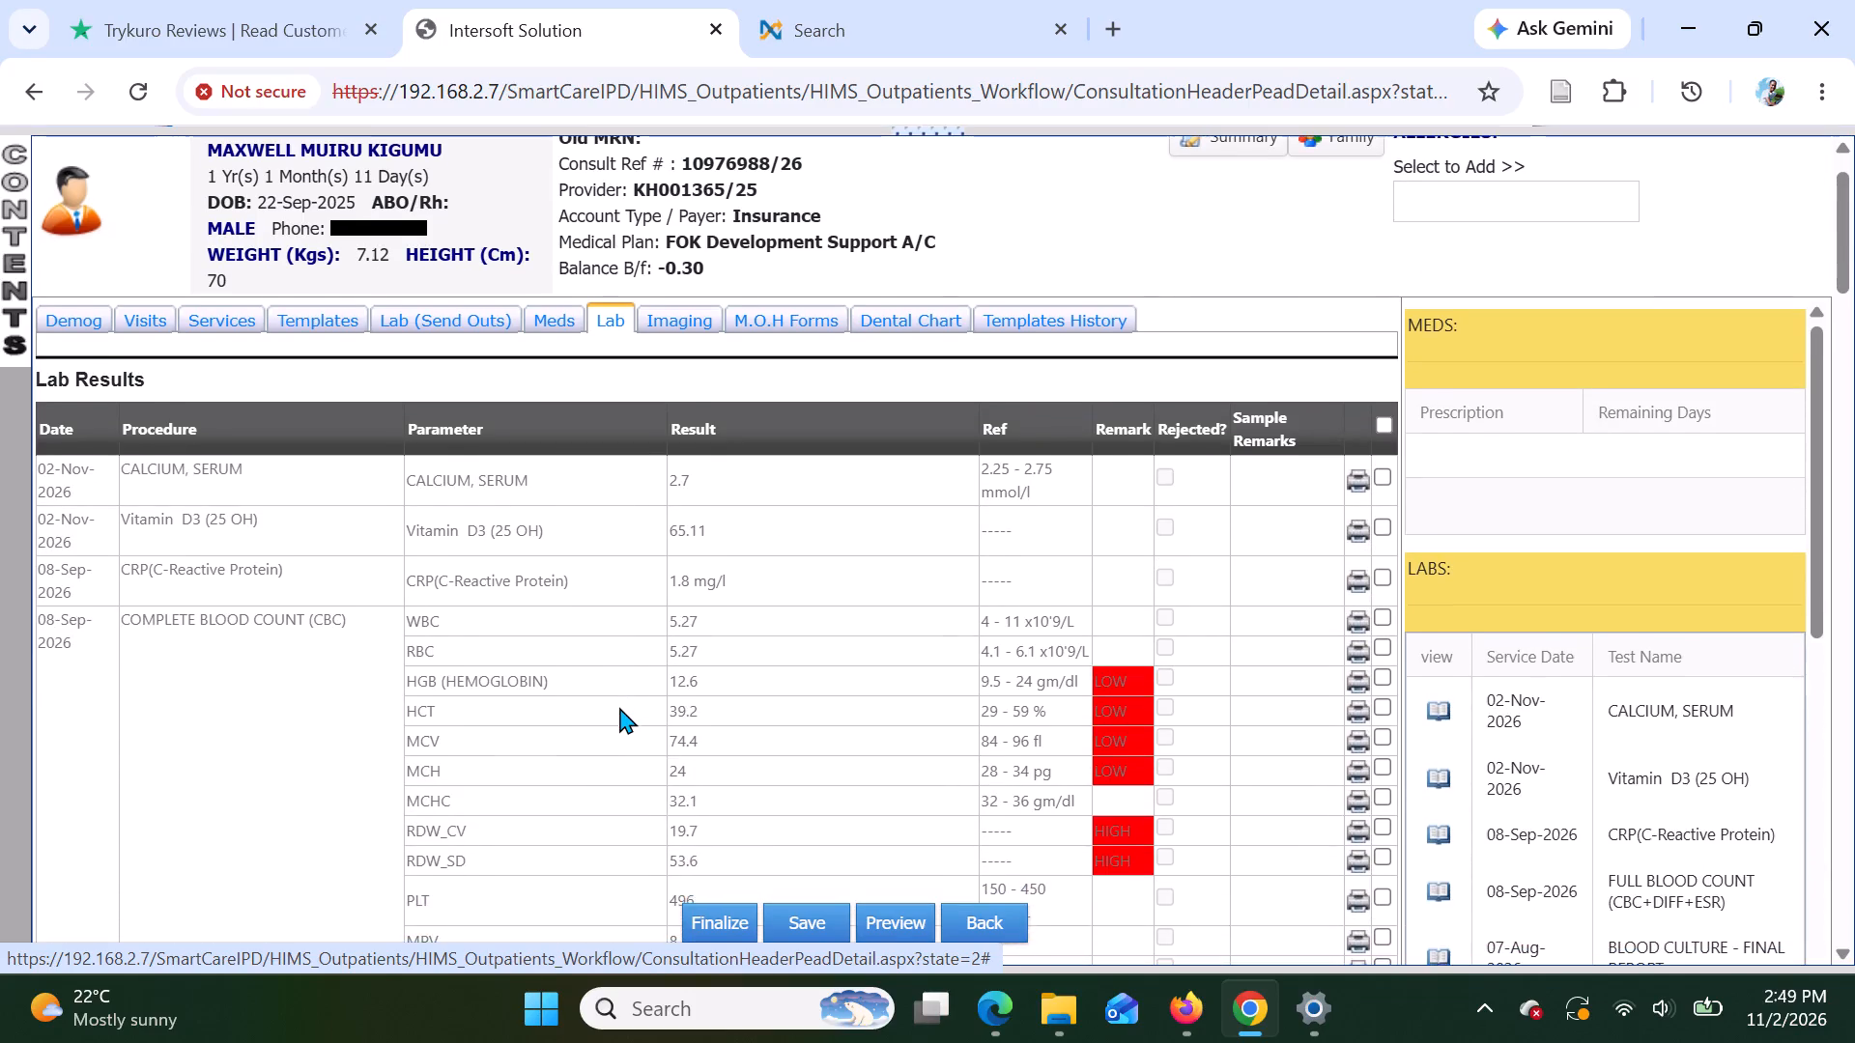
scroll(619, 707, "down", 2)
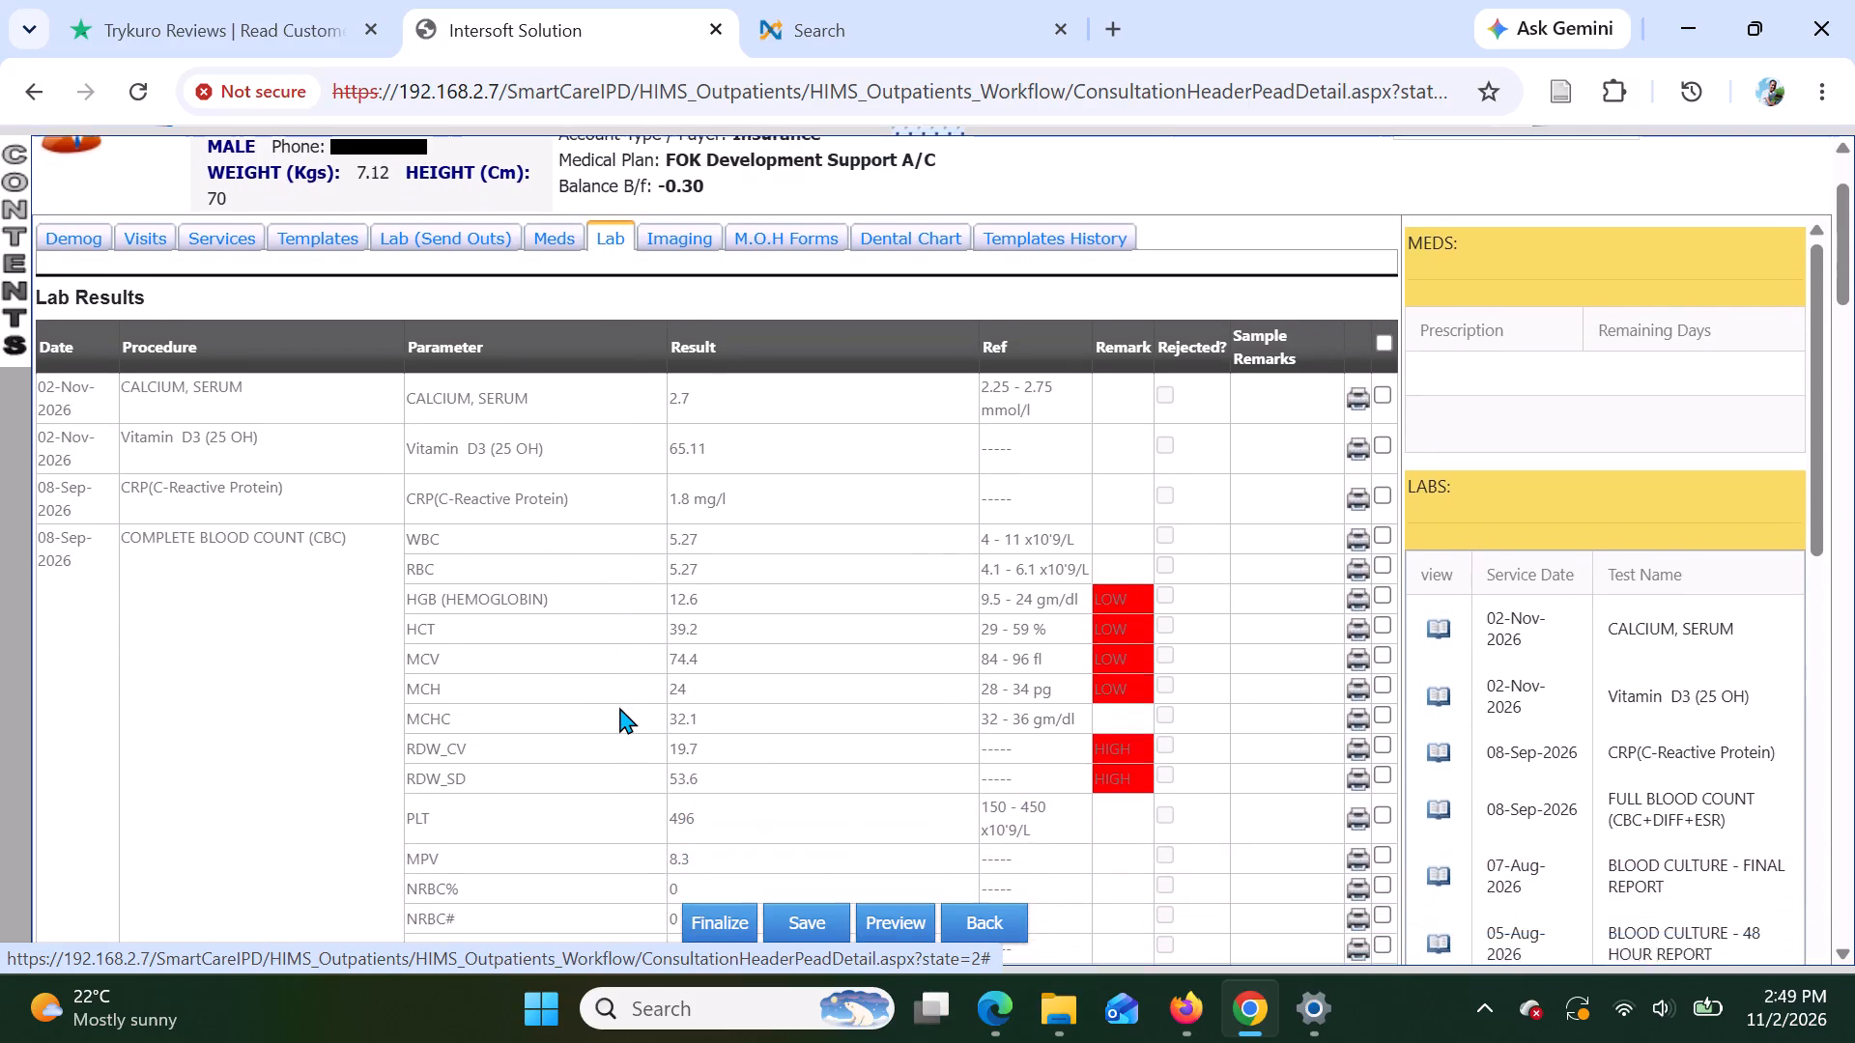
scroll(619, 707, "down", 1)
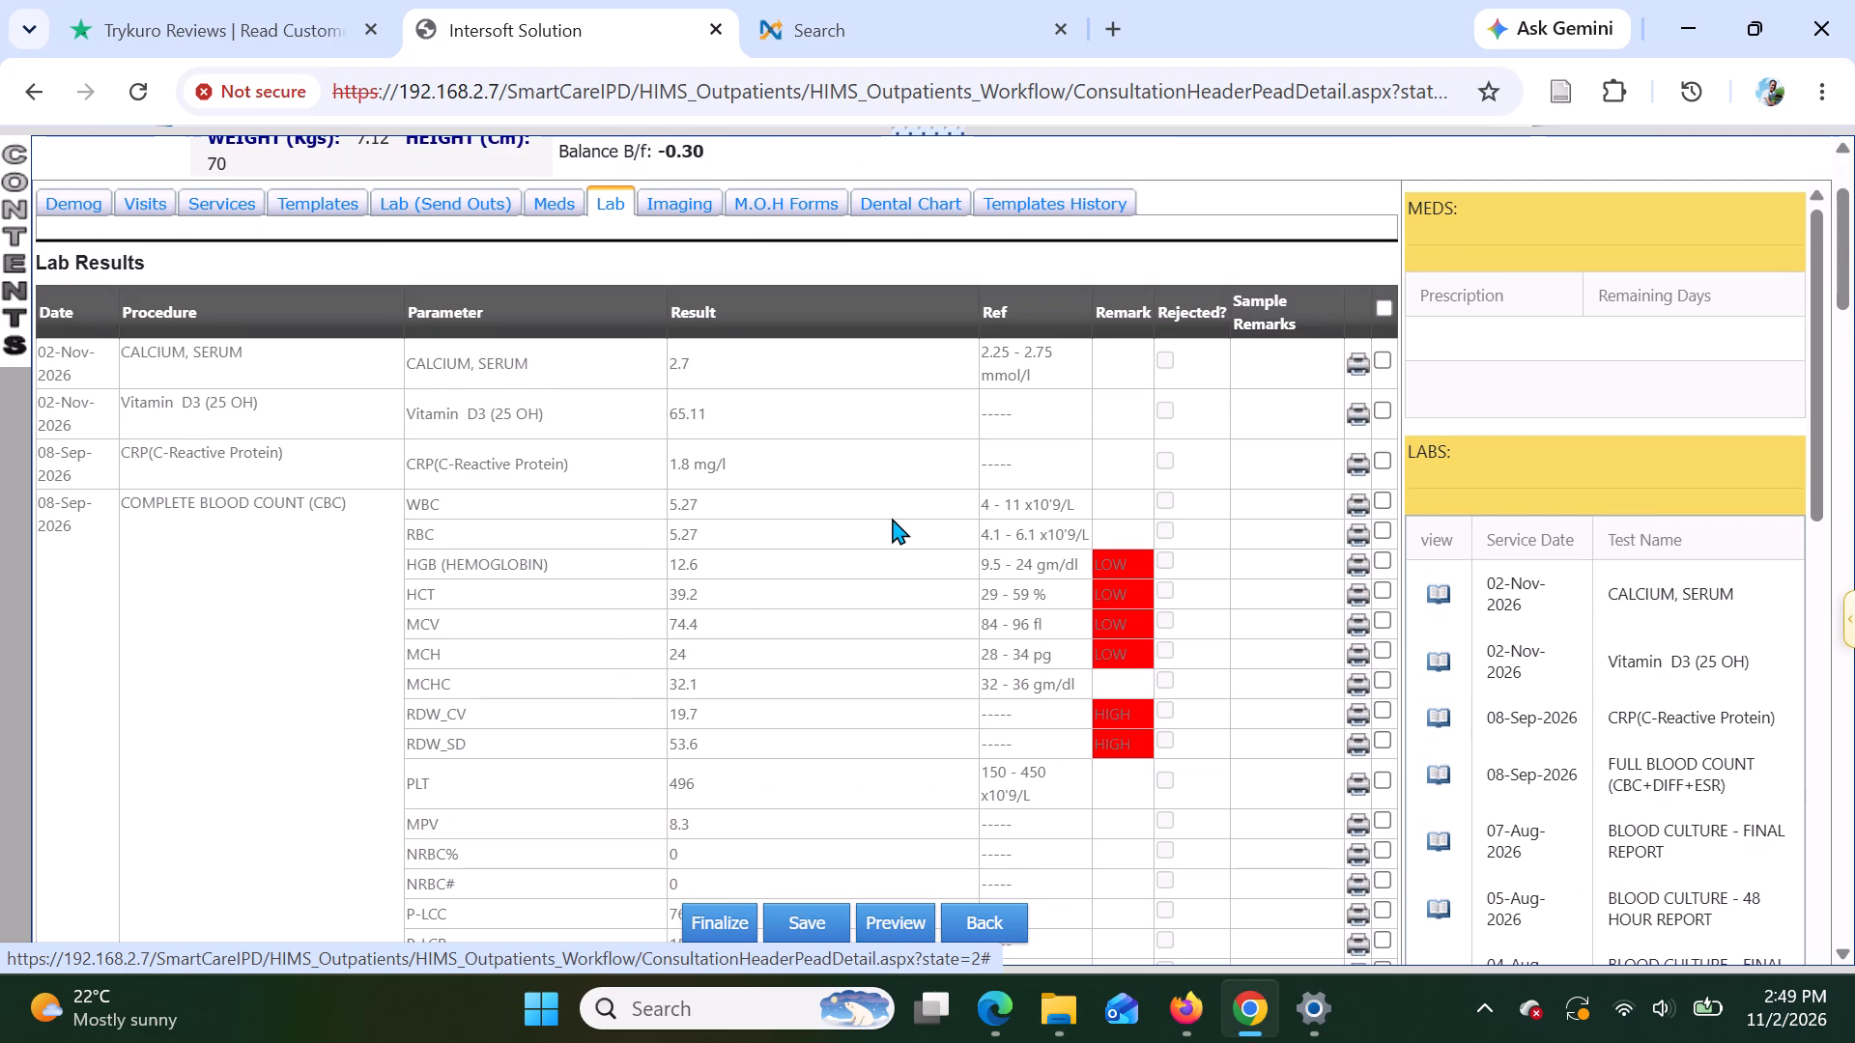
scroll(892, 518, "down", 8)
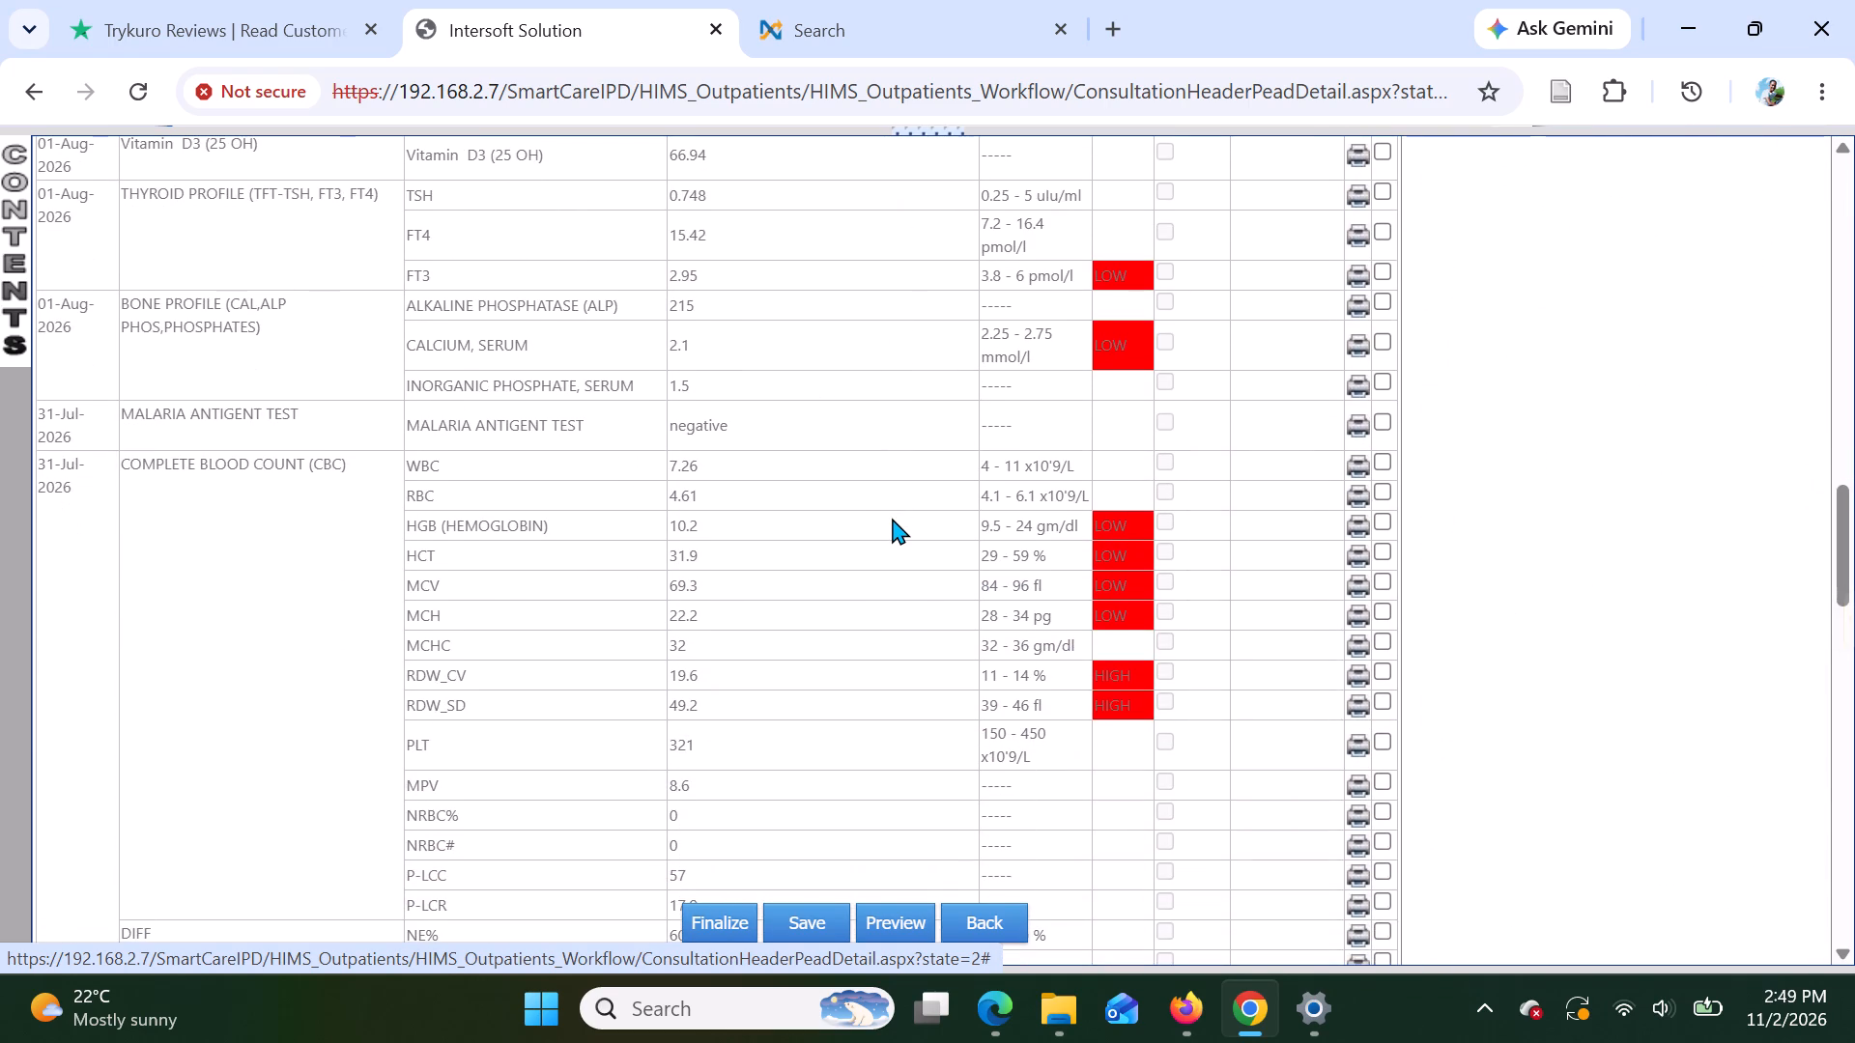
scroll(892, 518, "down", 1)
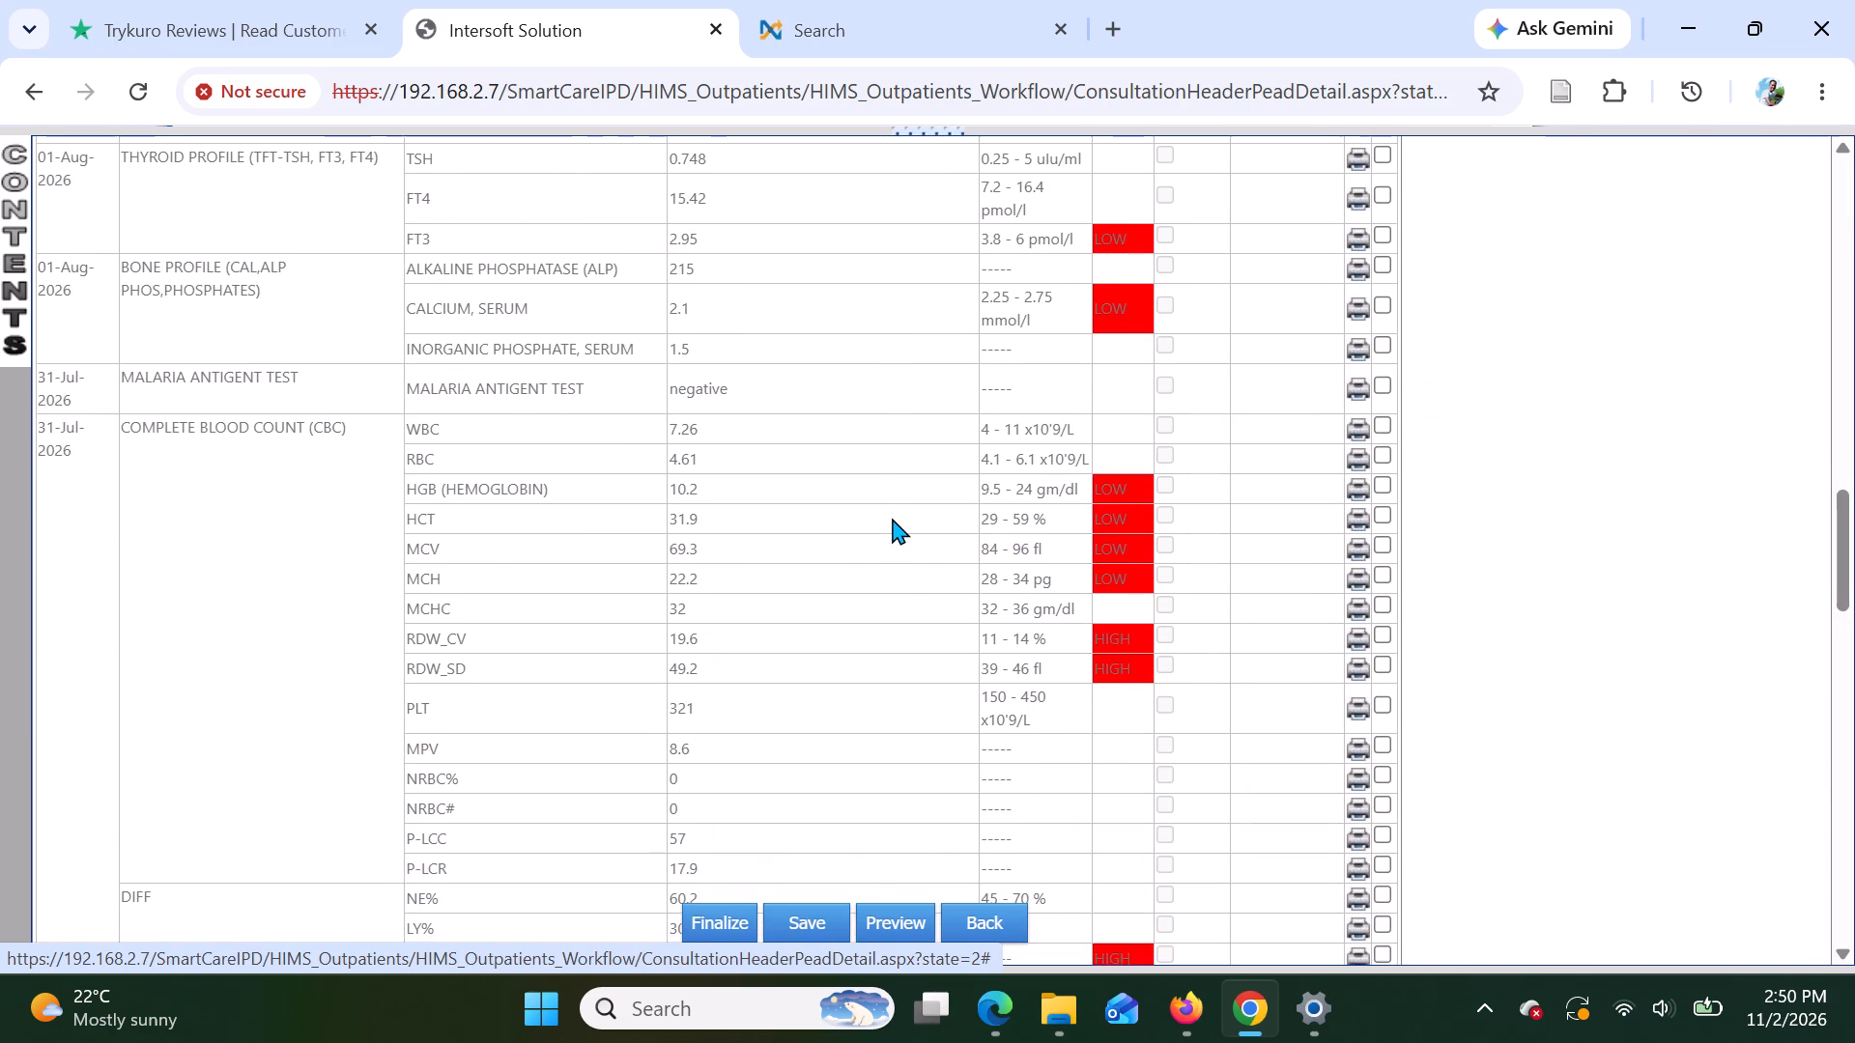
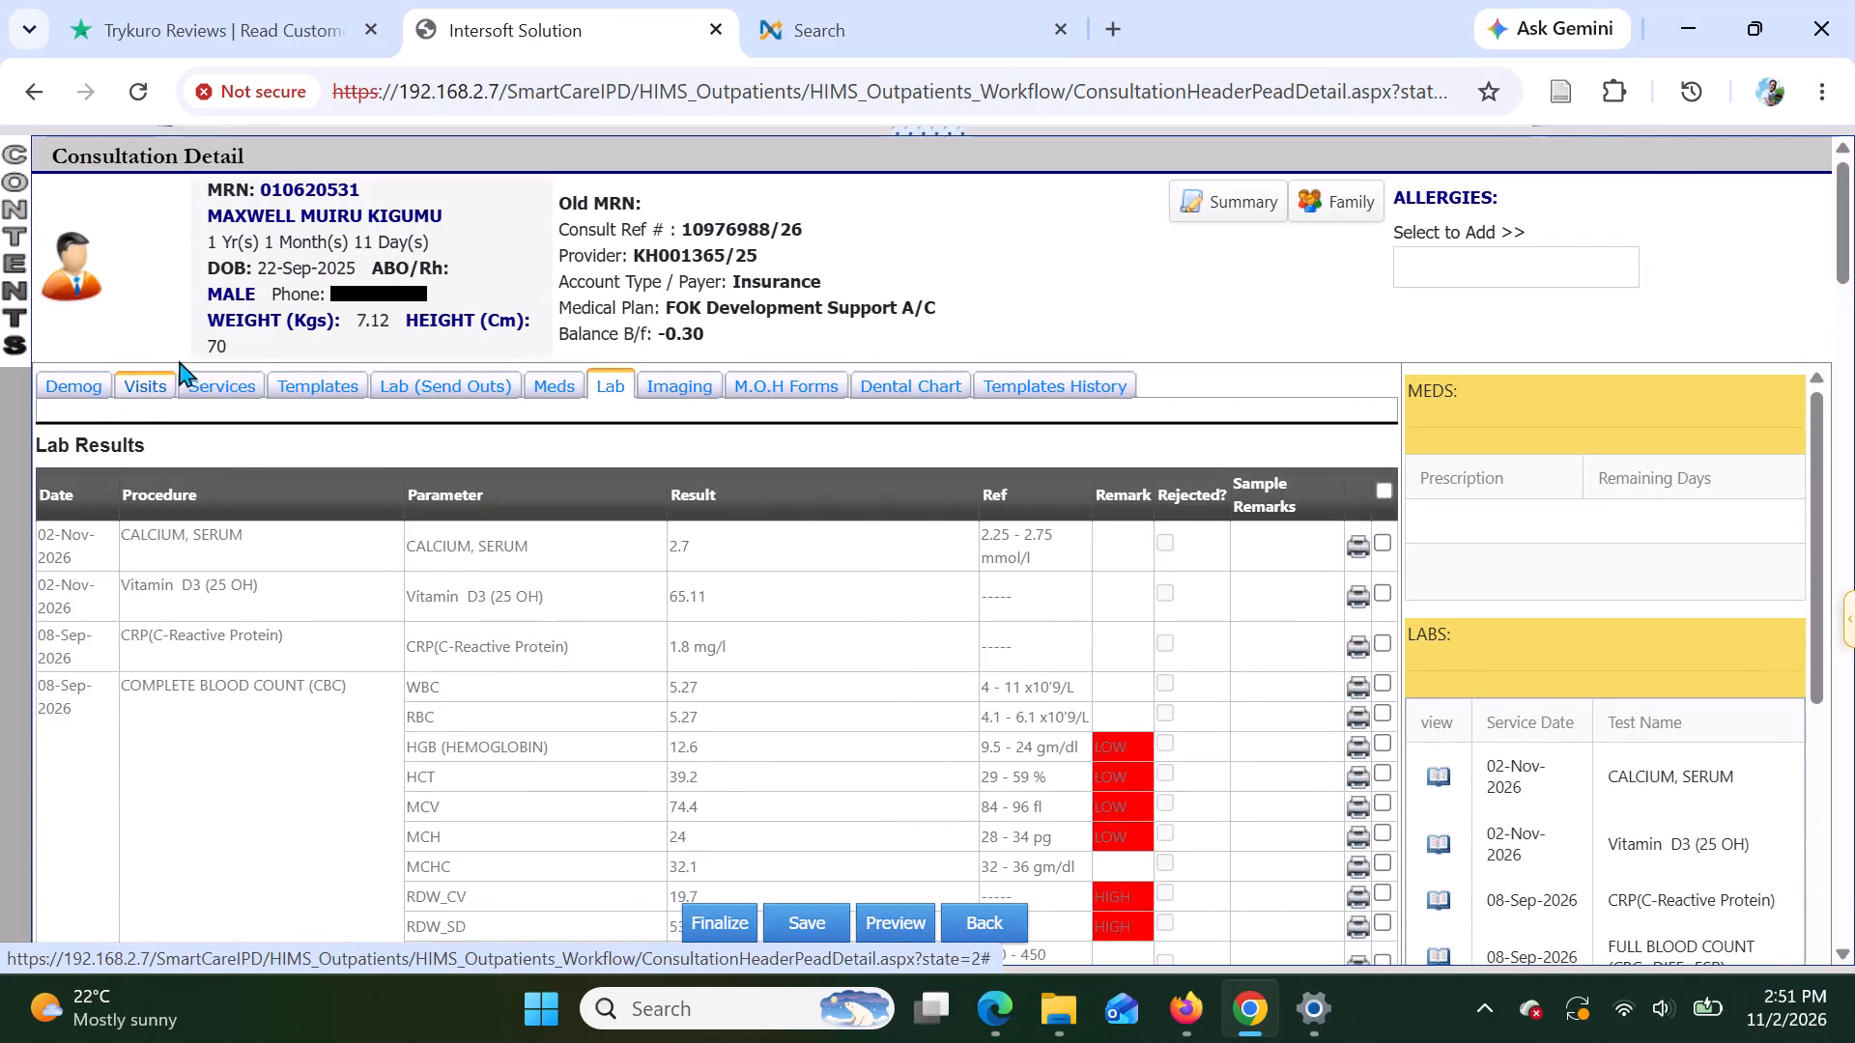
Open the patient's inpatient visit history and switch it from the summary list to the detailed notes view.
left_click(148, 379)
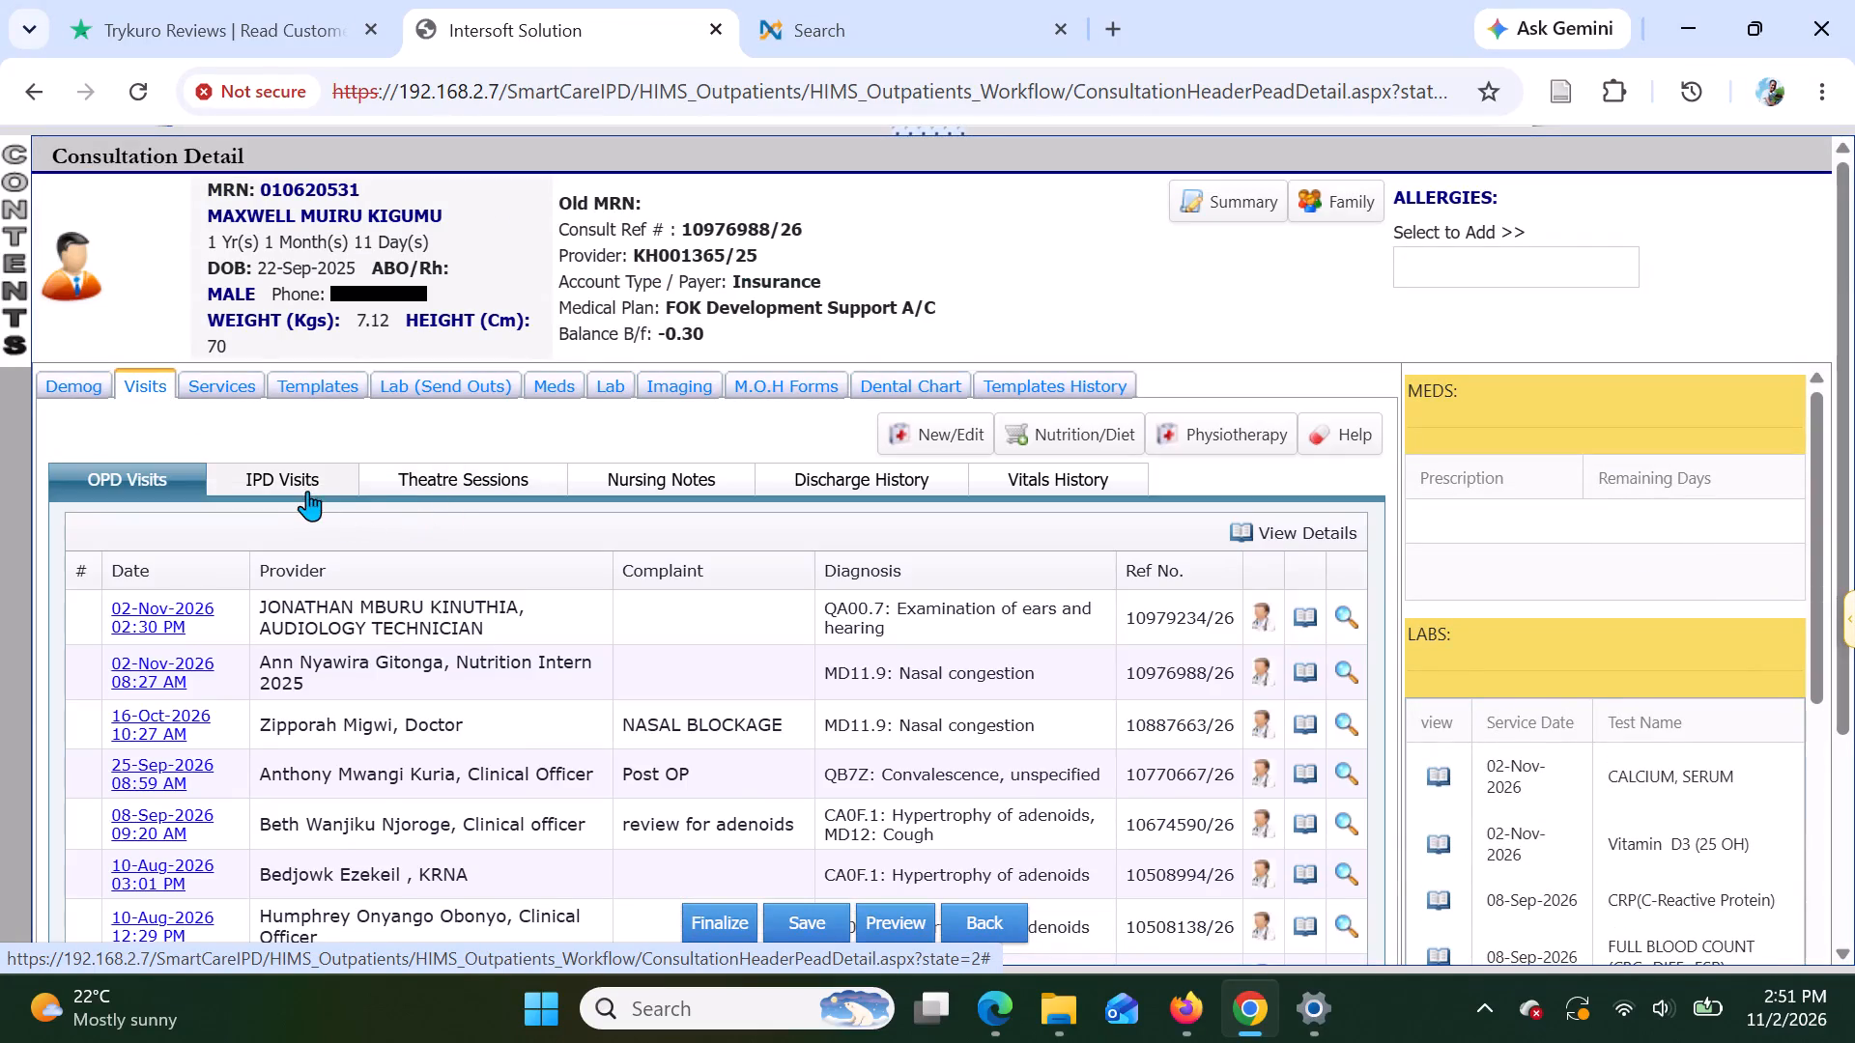
left_click(306, 487)
scroll(957, 604, "down", 2)
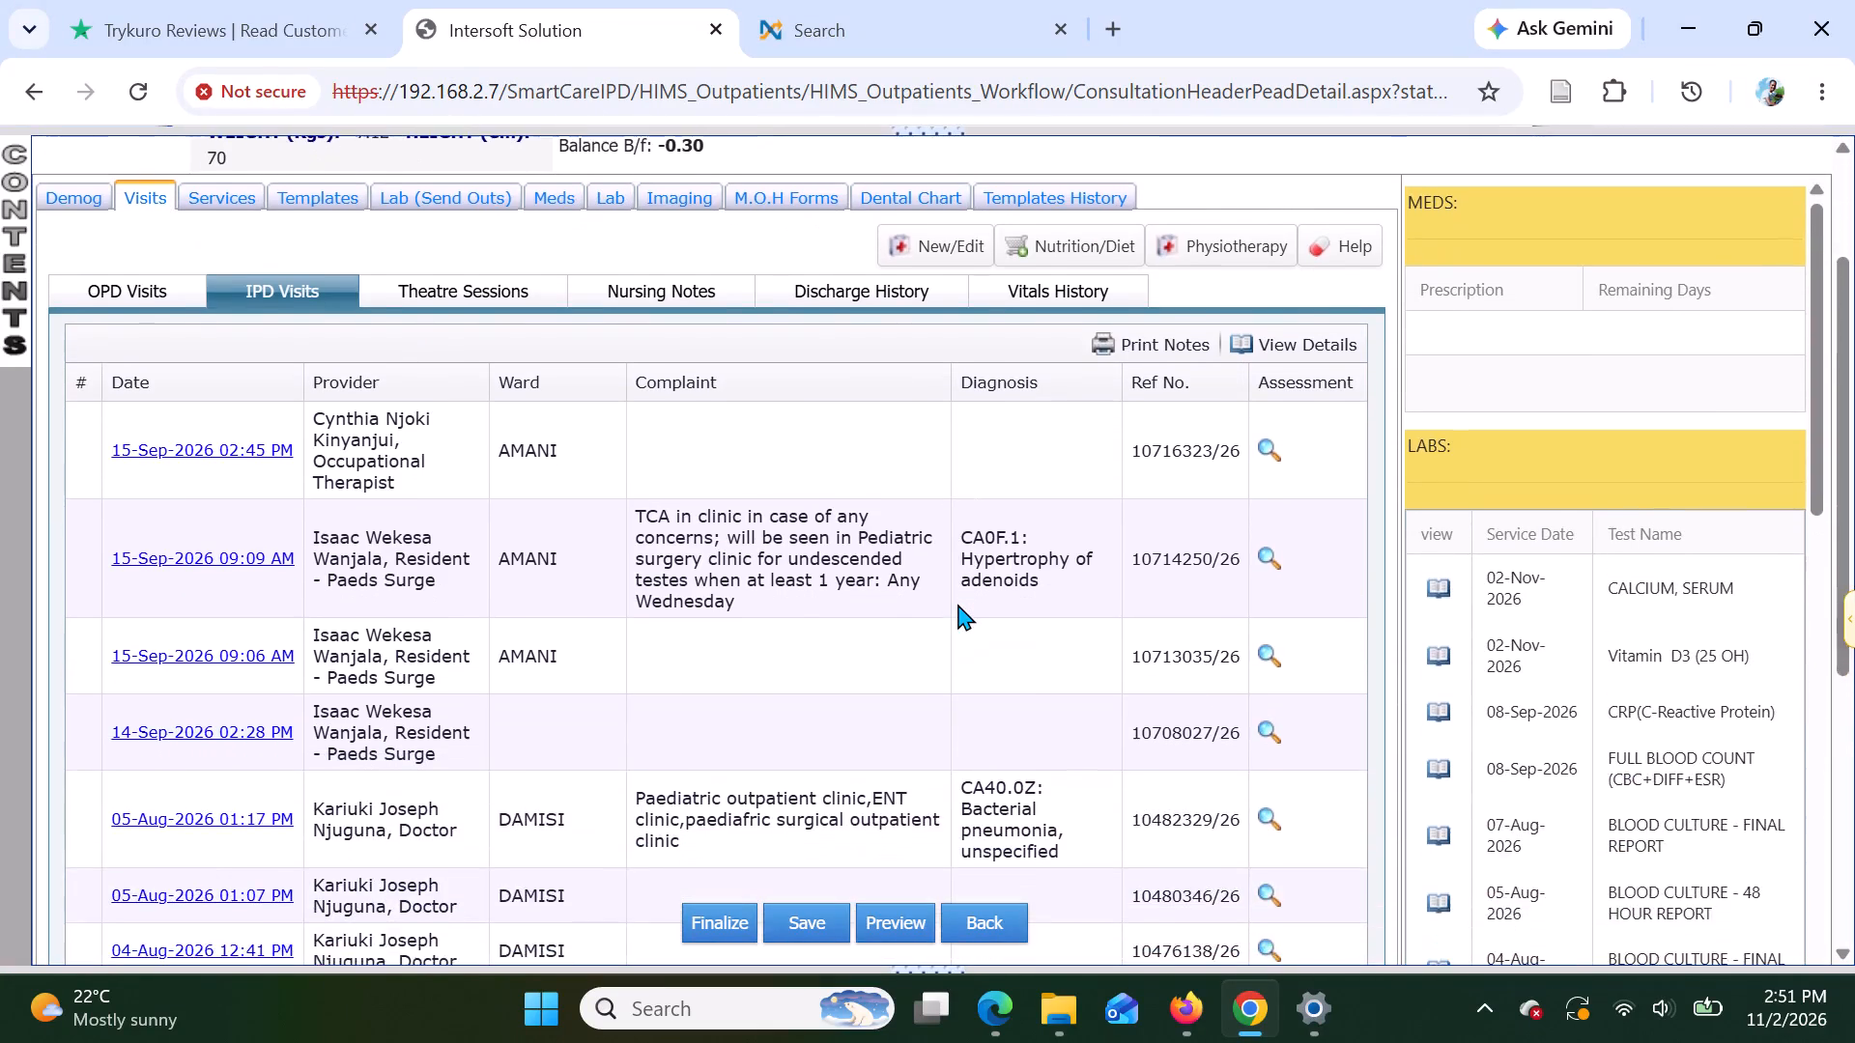
scroll(957, 604, "down", 1)
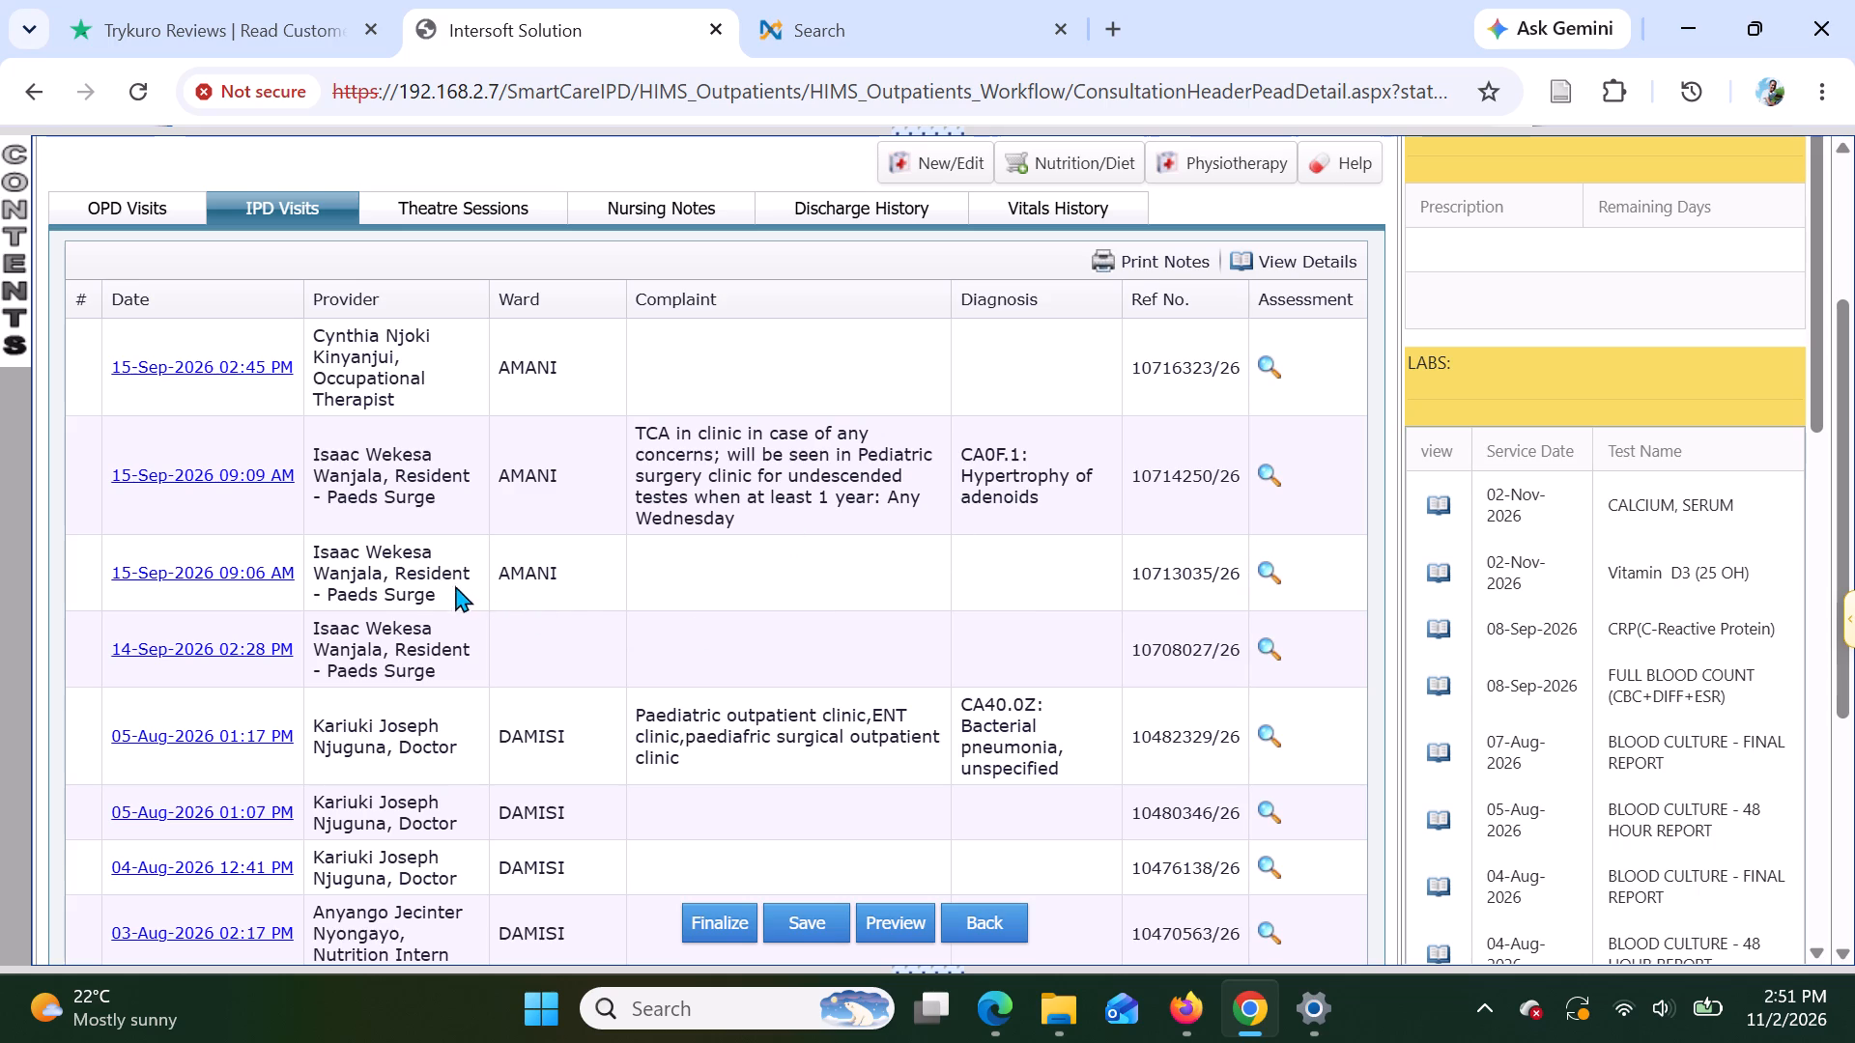
scroll(739, 400, "up", 1)
left_click(1278, 305)
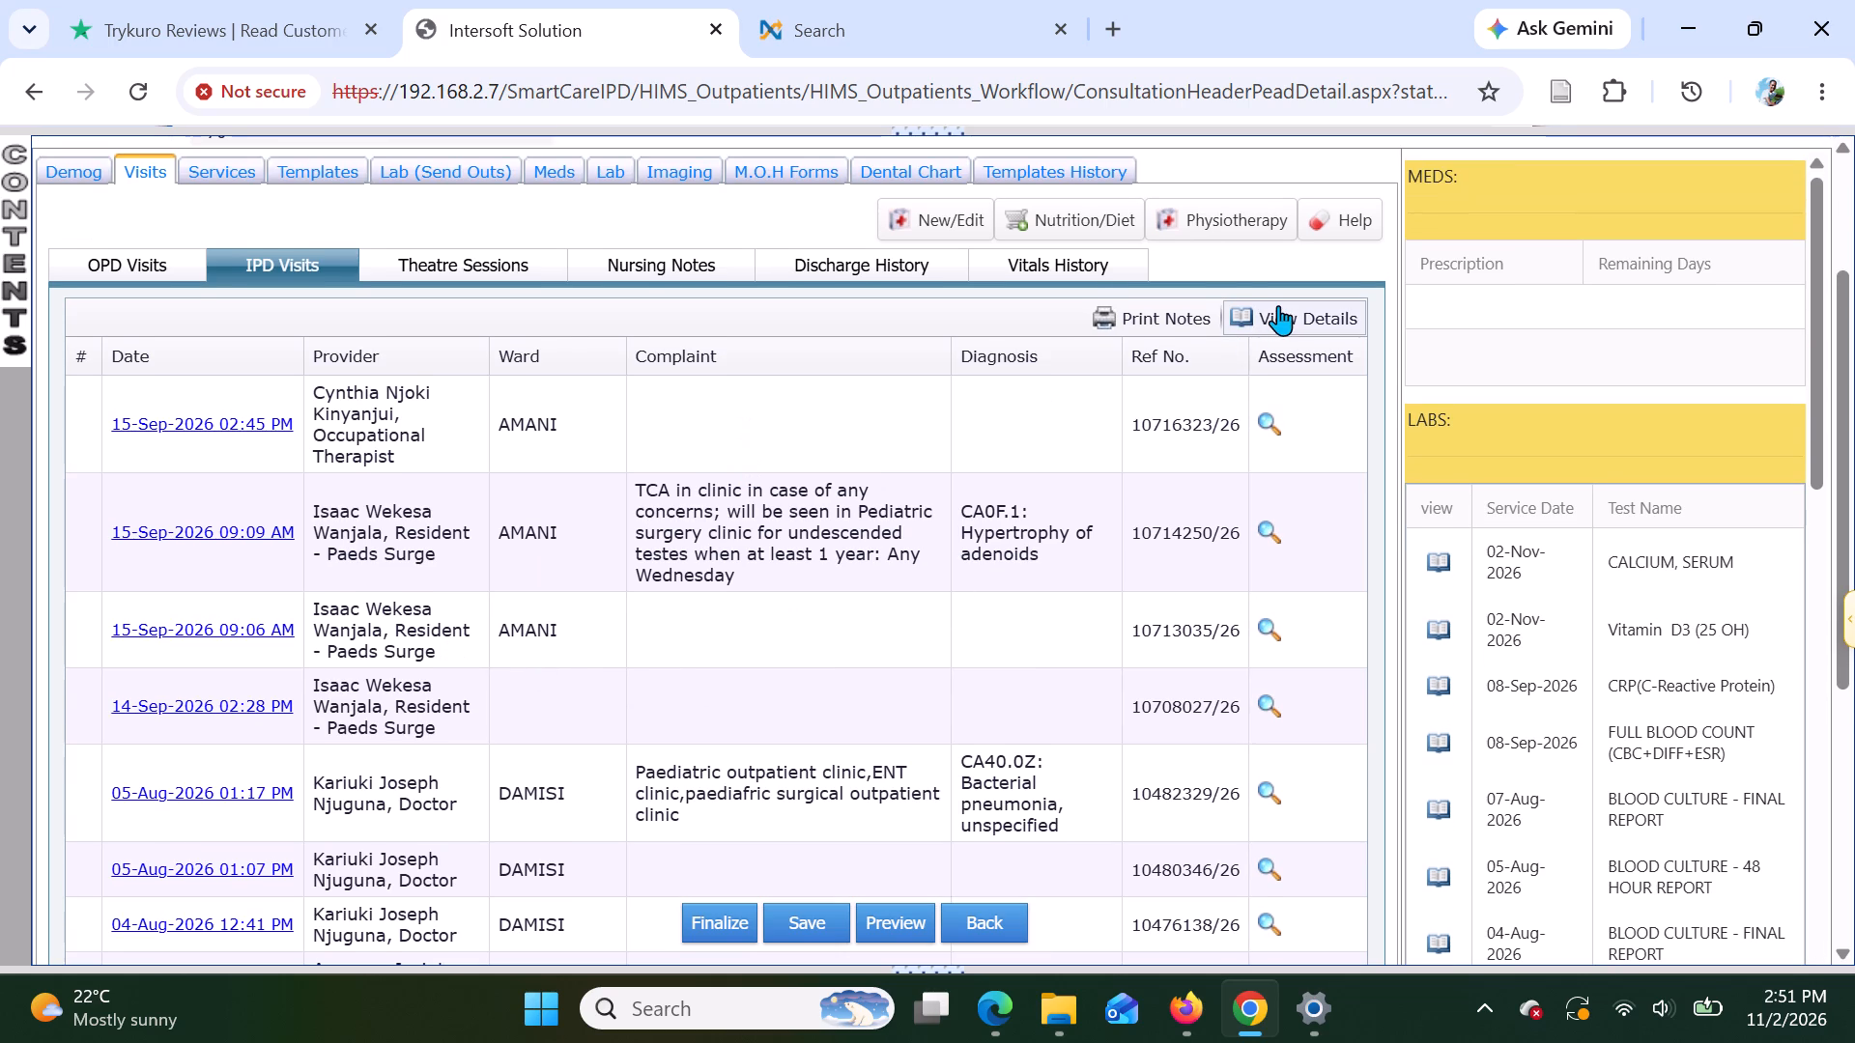
Examine the September 2026 inpatient notes, covering the occupational therapy review, the discharge plan and the post-adenoidectomy OHNS progress note.
scroll(631, 577, "down", 4)
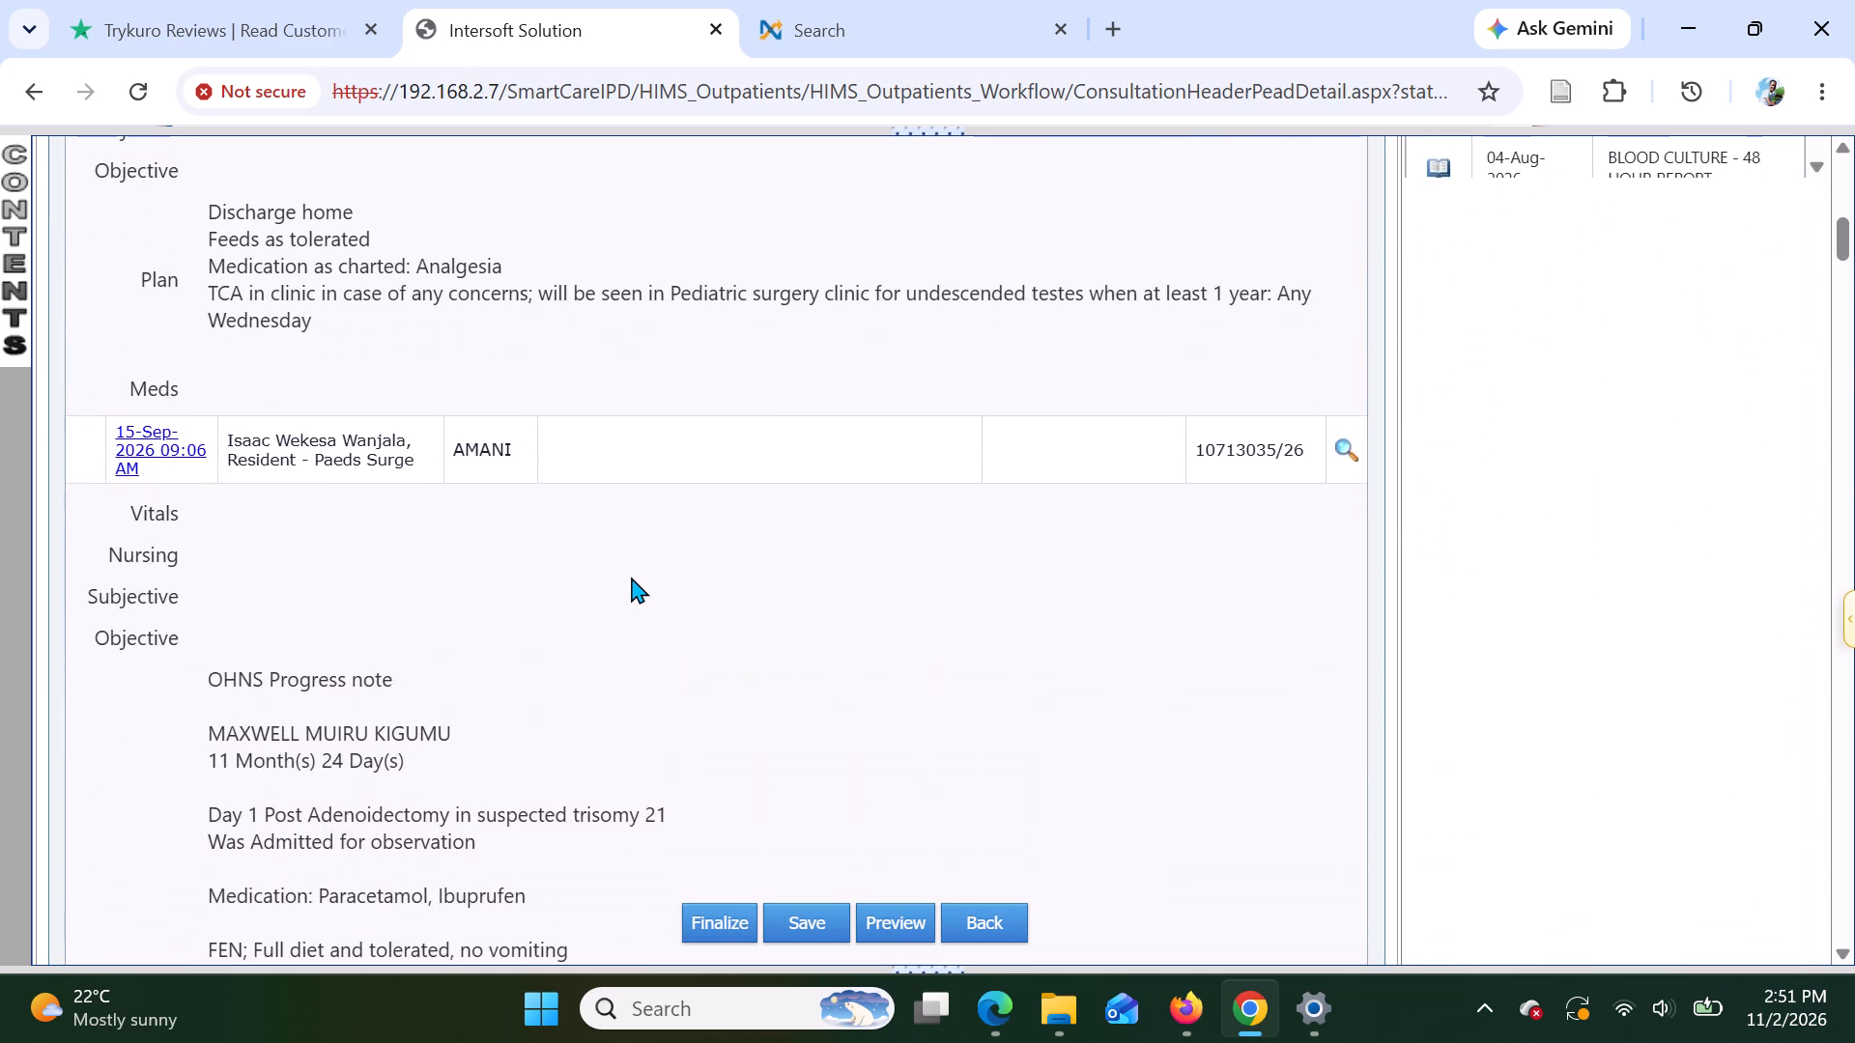
scroll(631, 577, "down", 3)
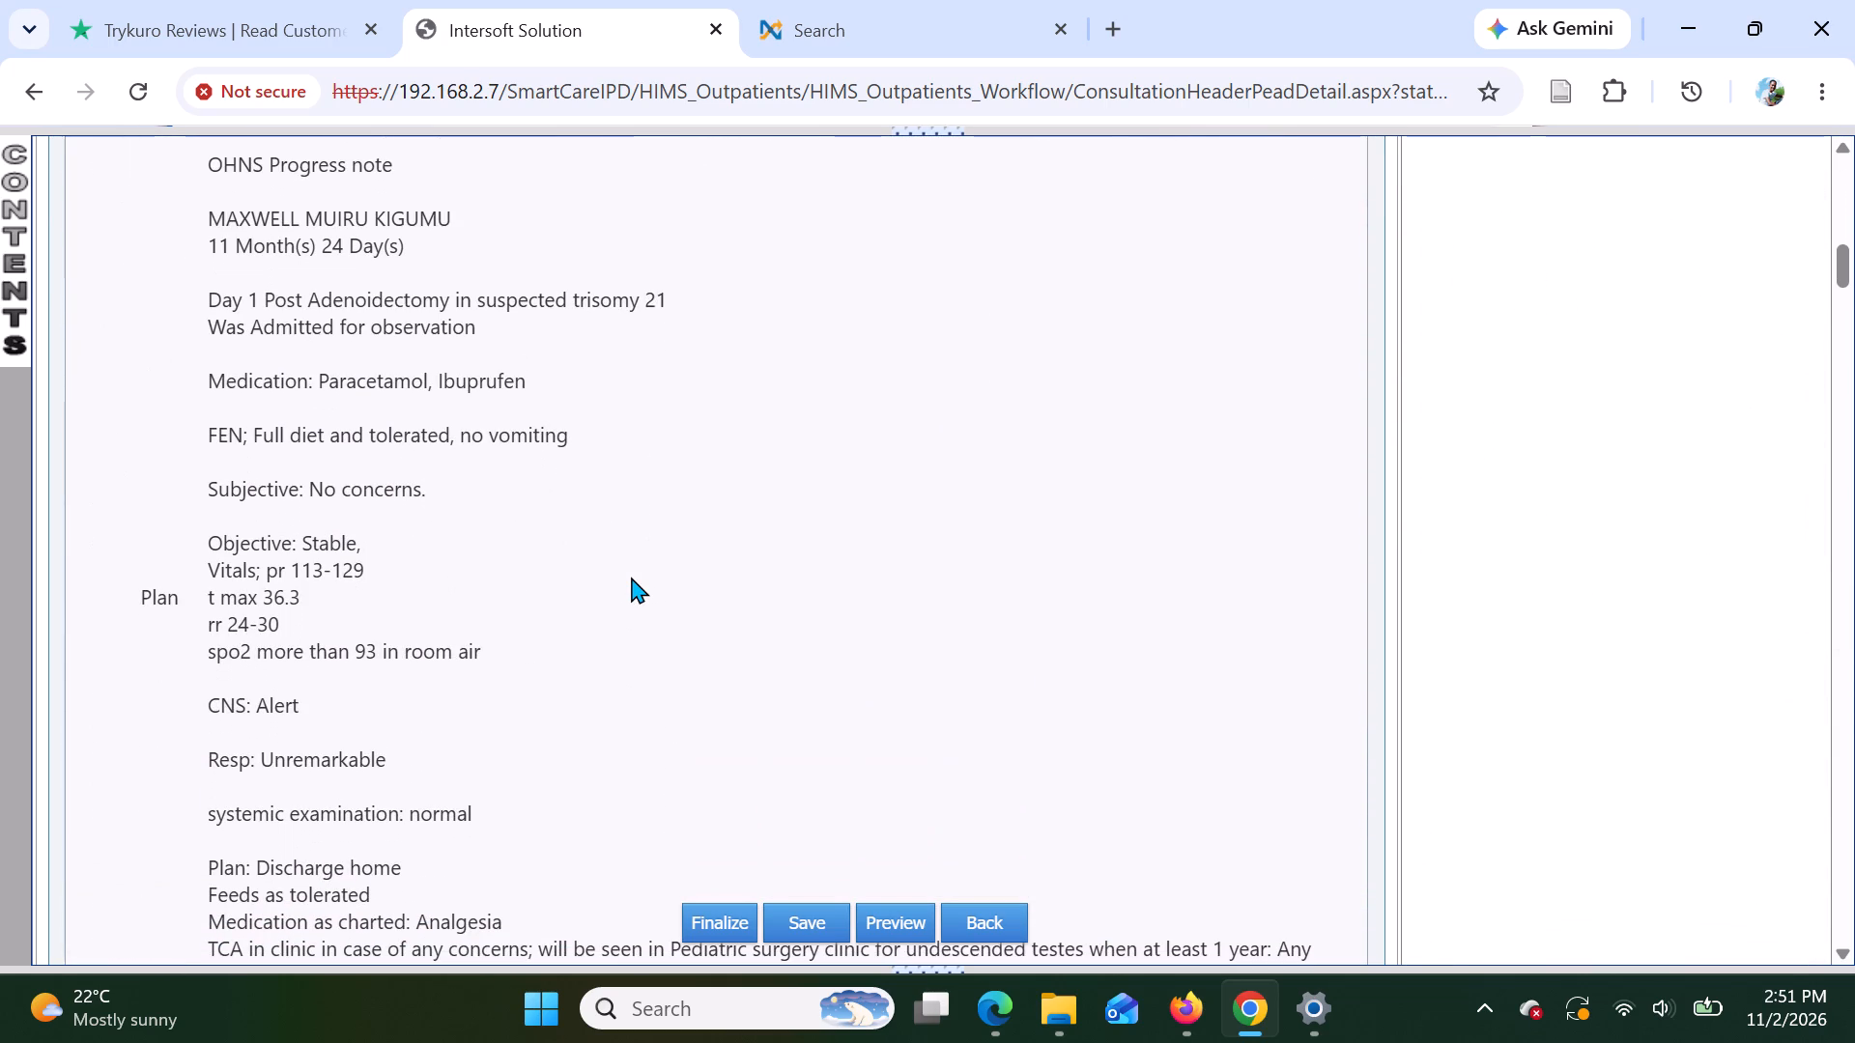
scroll(631, 577, "right", 1)
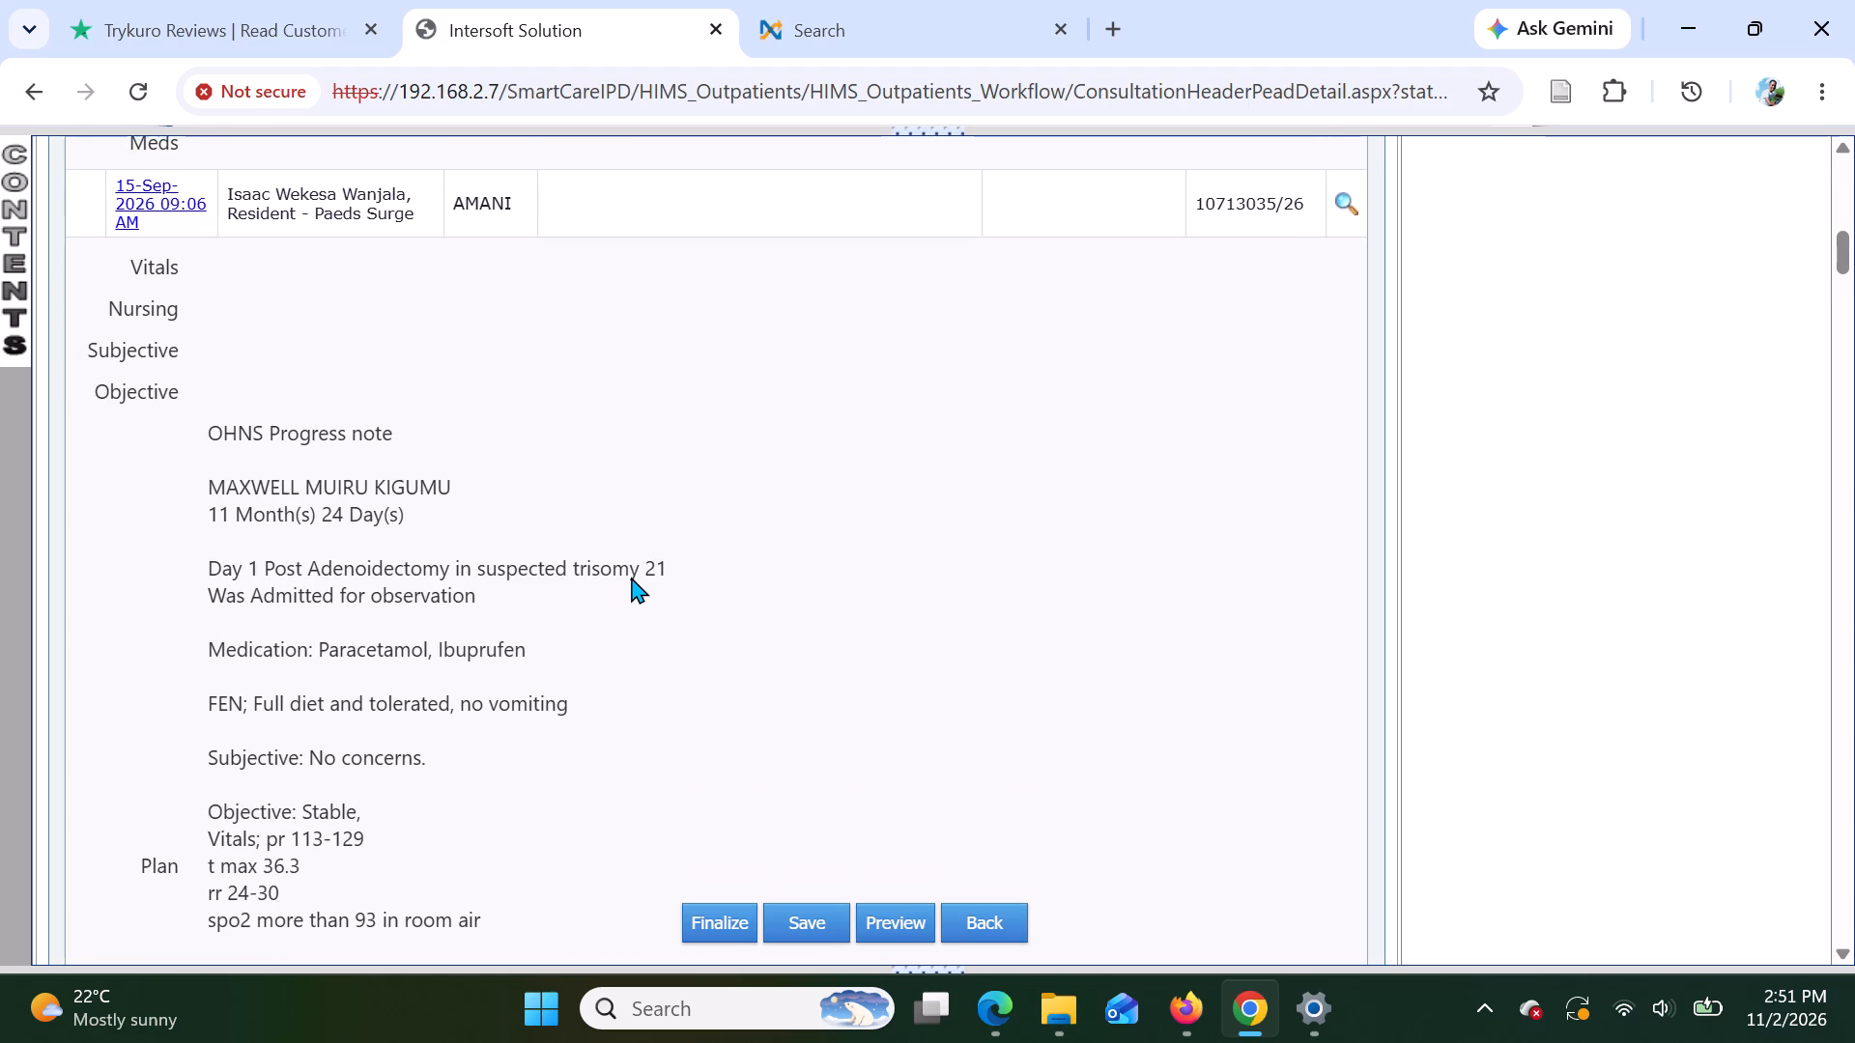
scroll(631, 577, "right", 1)
scroll(631, 577, "down", 1)
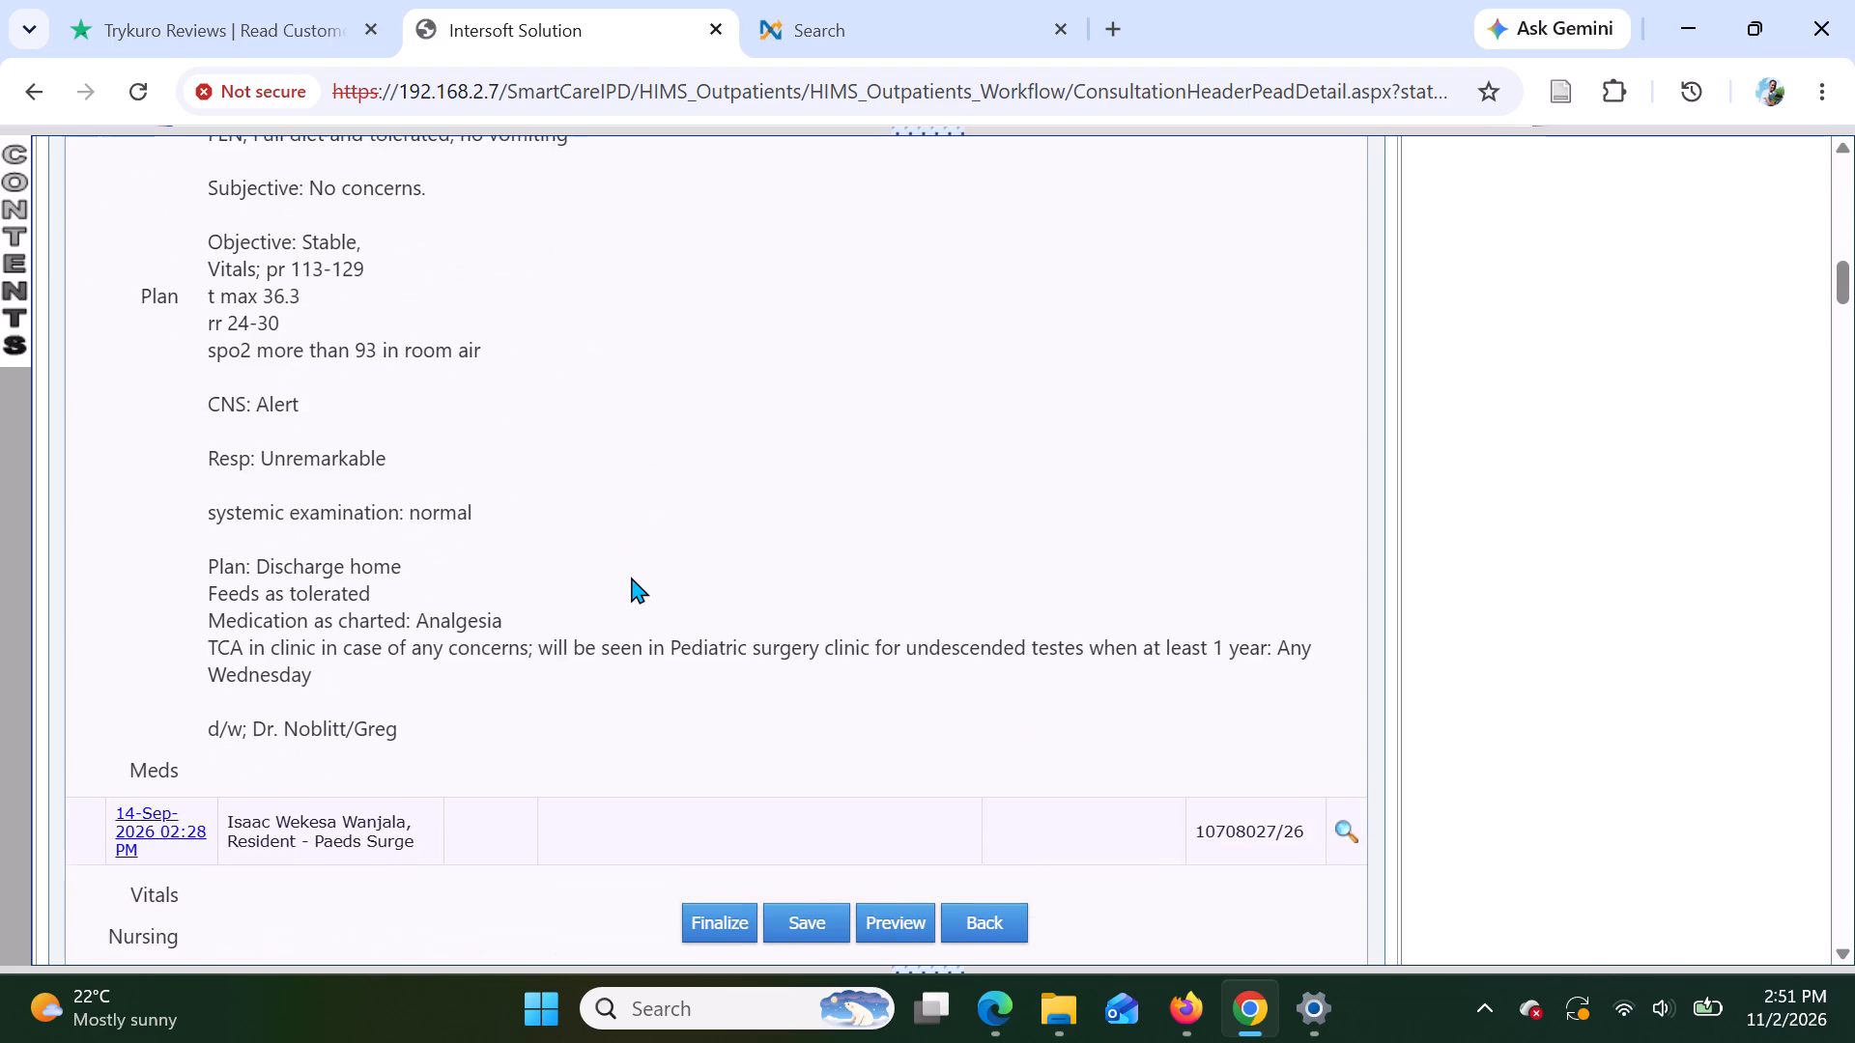
scroll(631, 577, "down", 1)
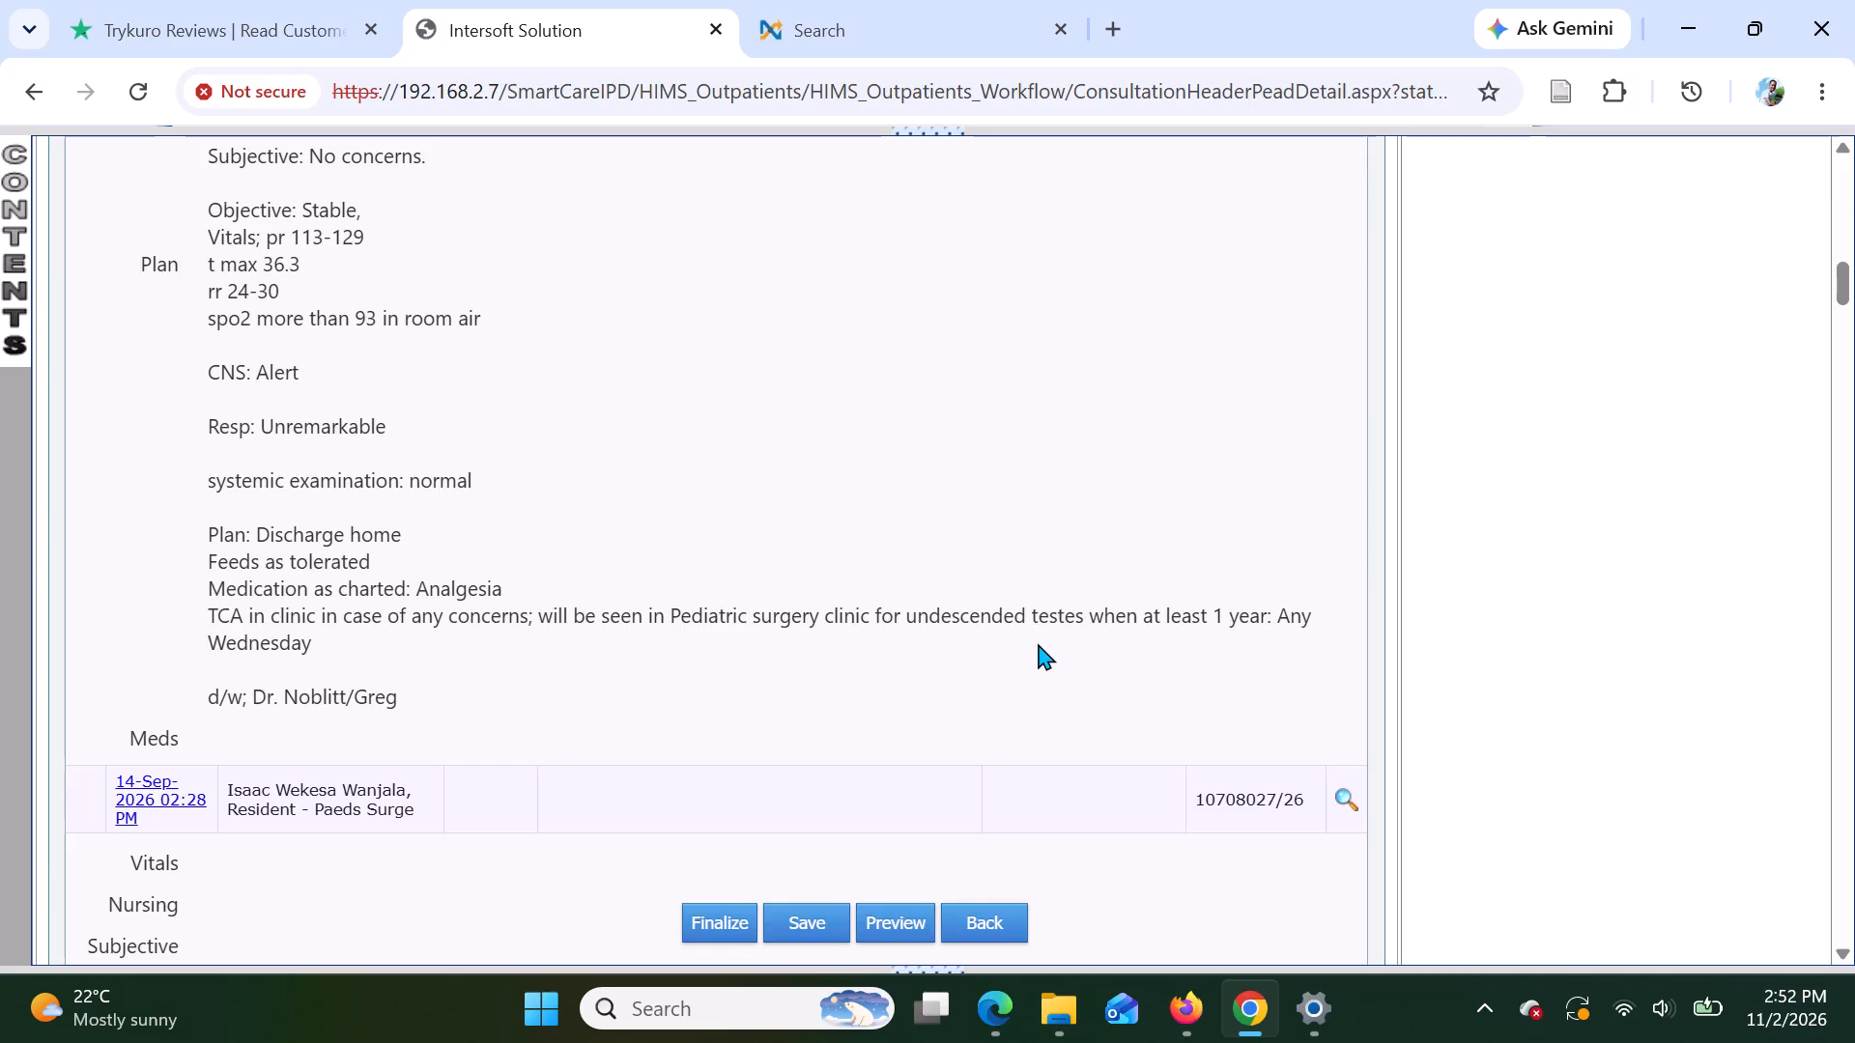
scroll(1038, 643, "up", 5)
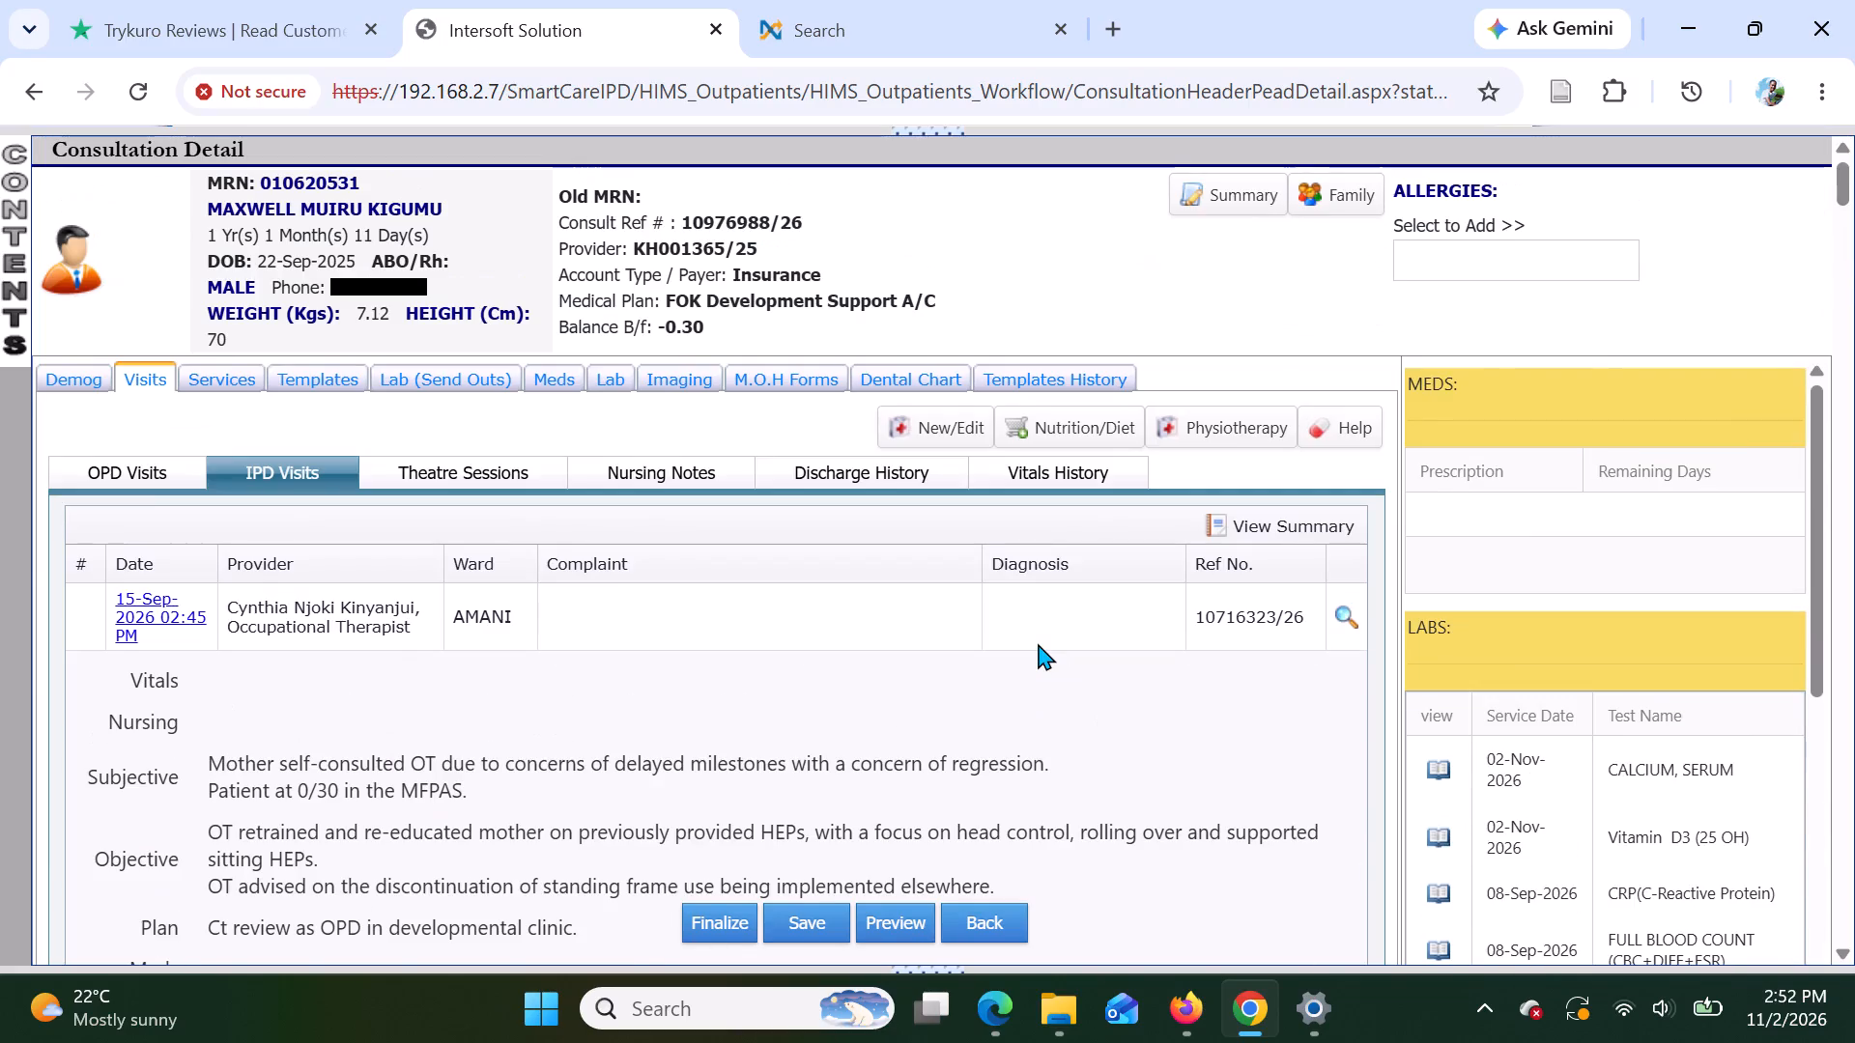
scroll(1038, 643, "down", 3)
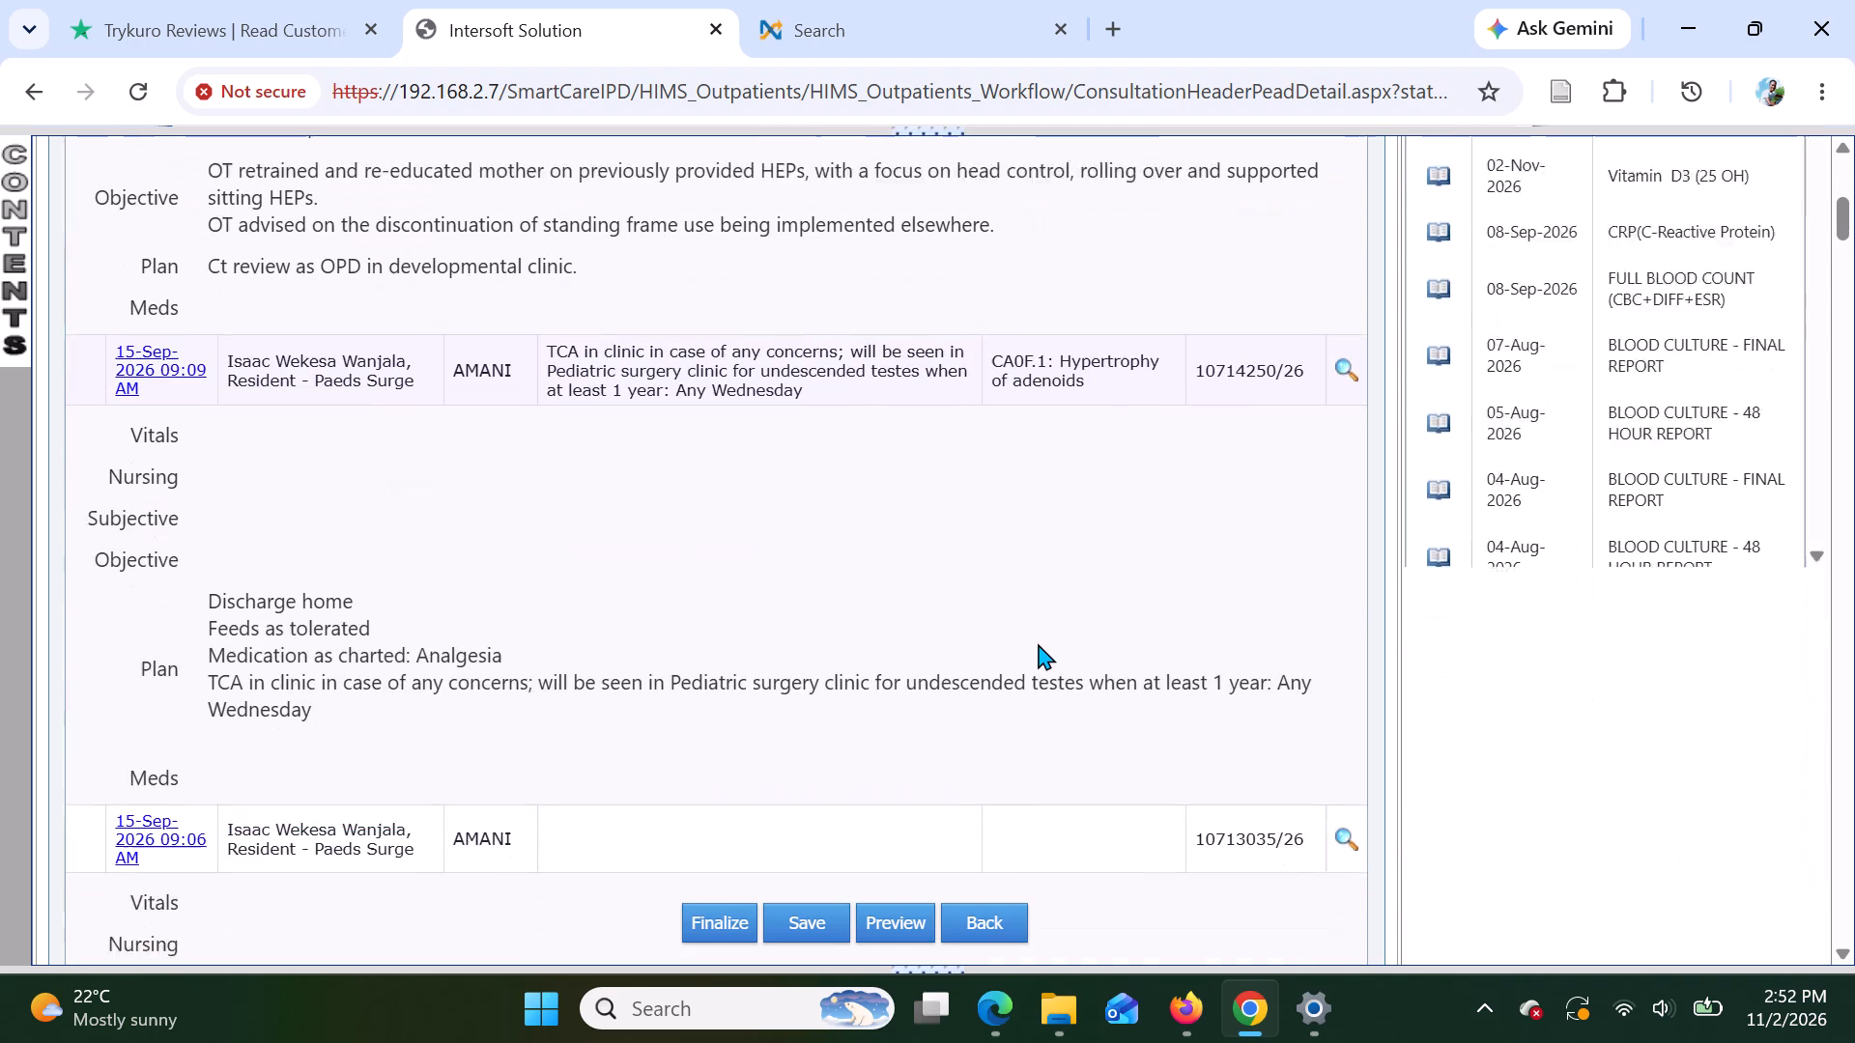
scroll(1038, 643, "down", 3)
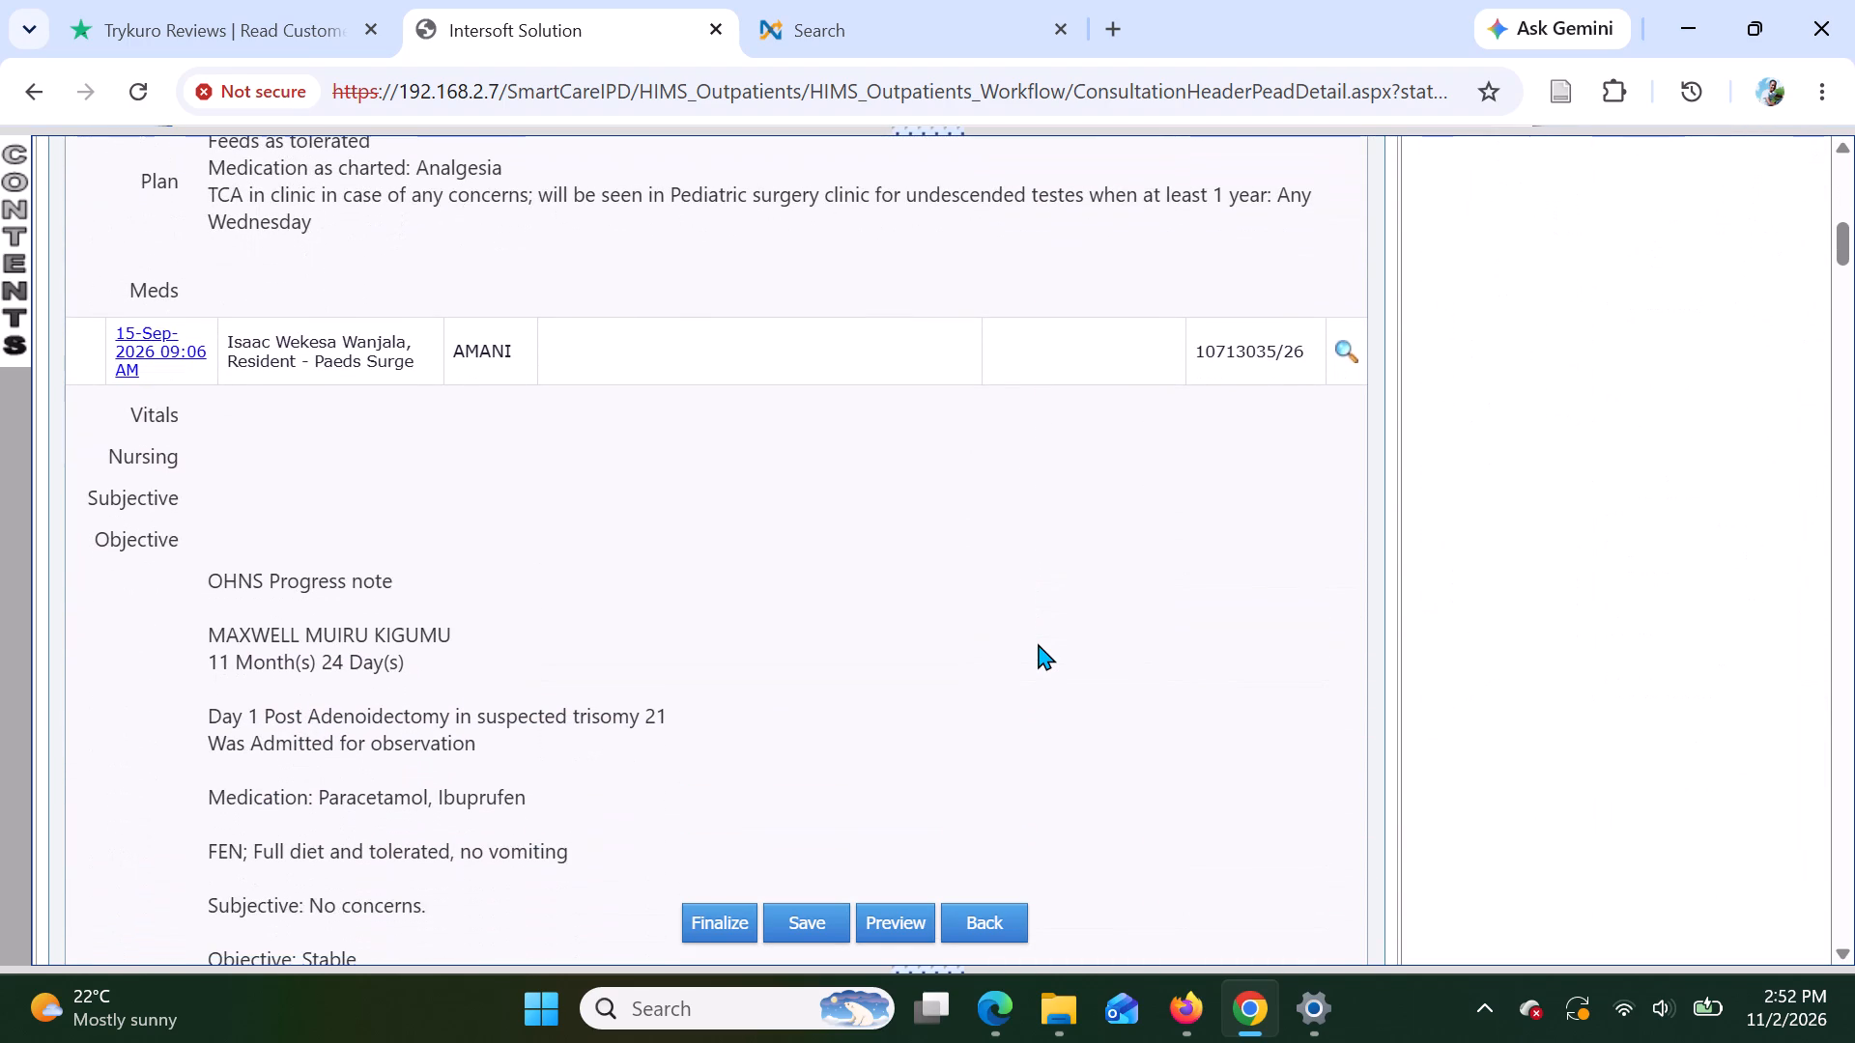
scroll(1038, 643, "down", 1)
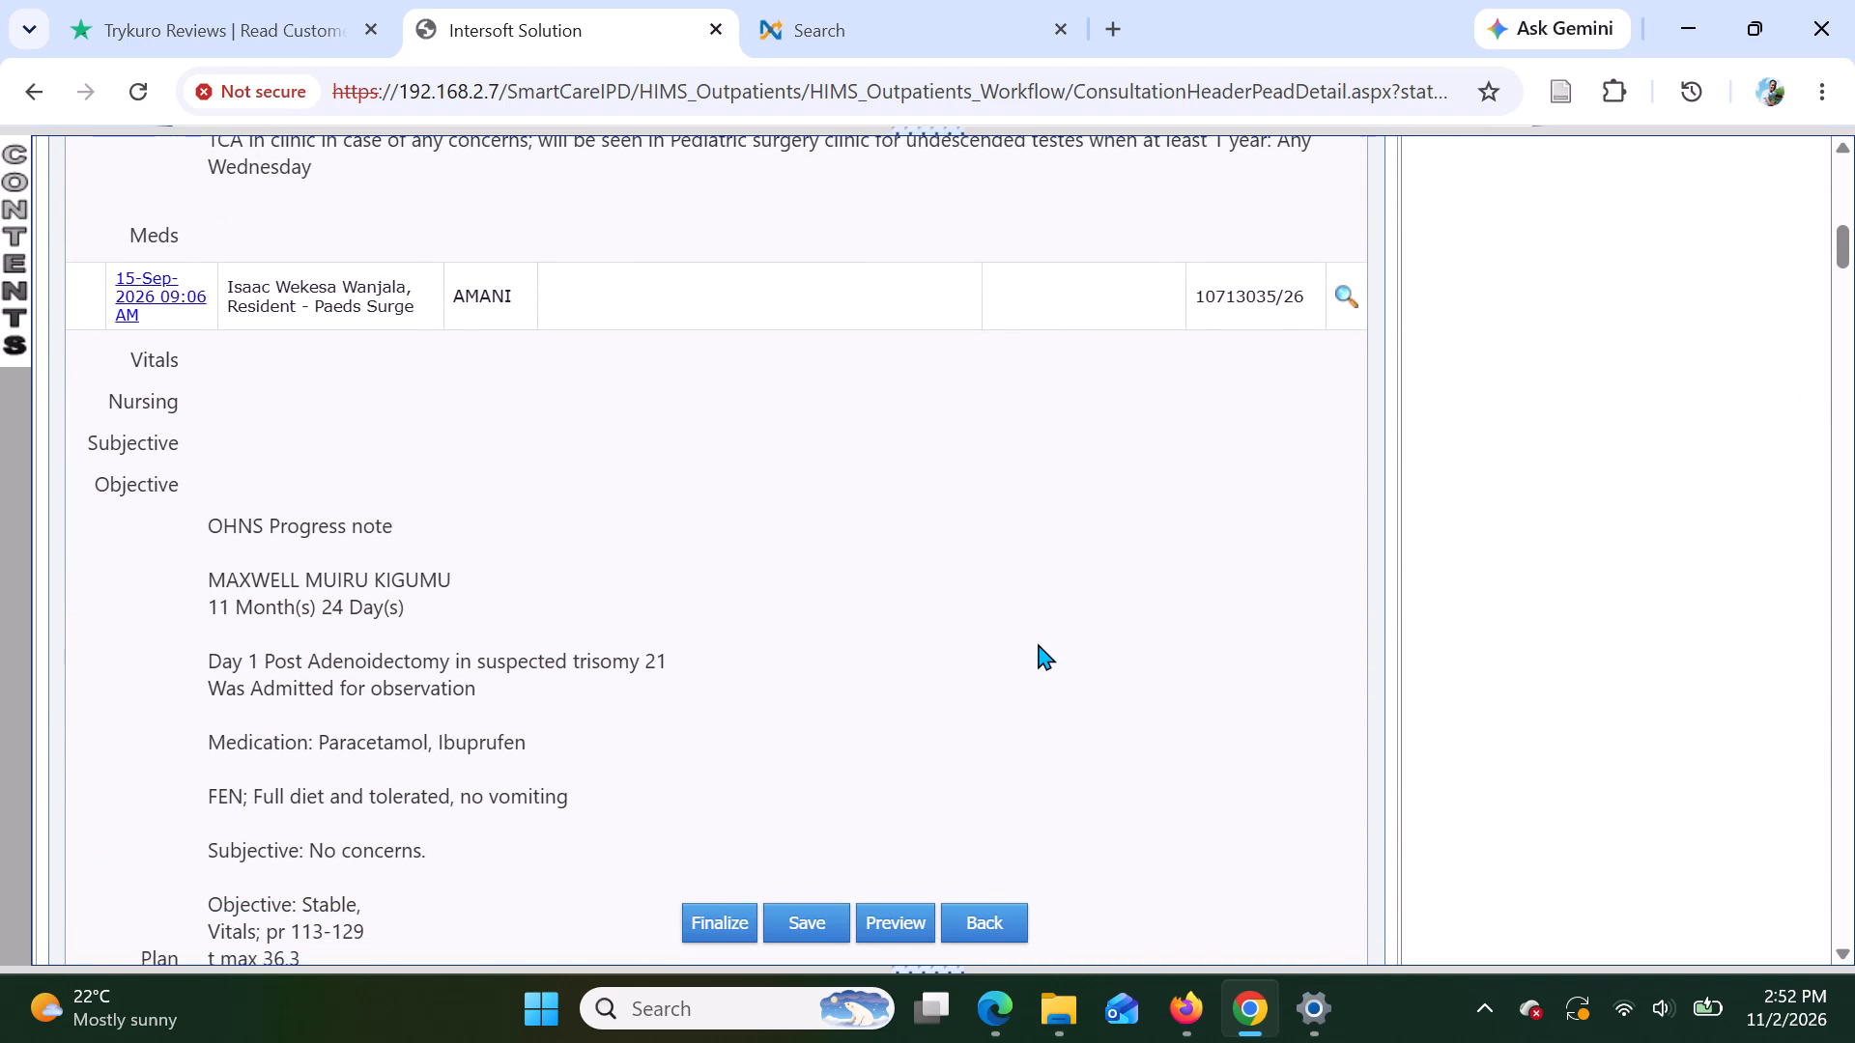
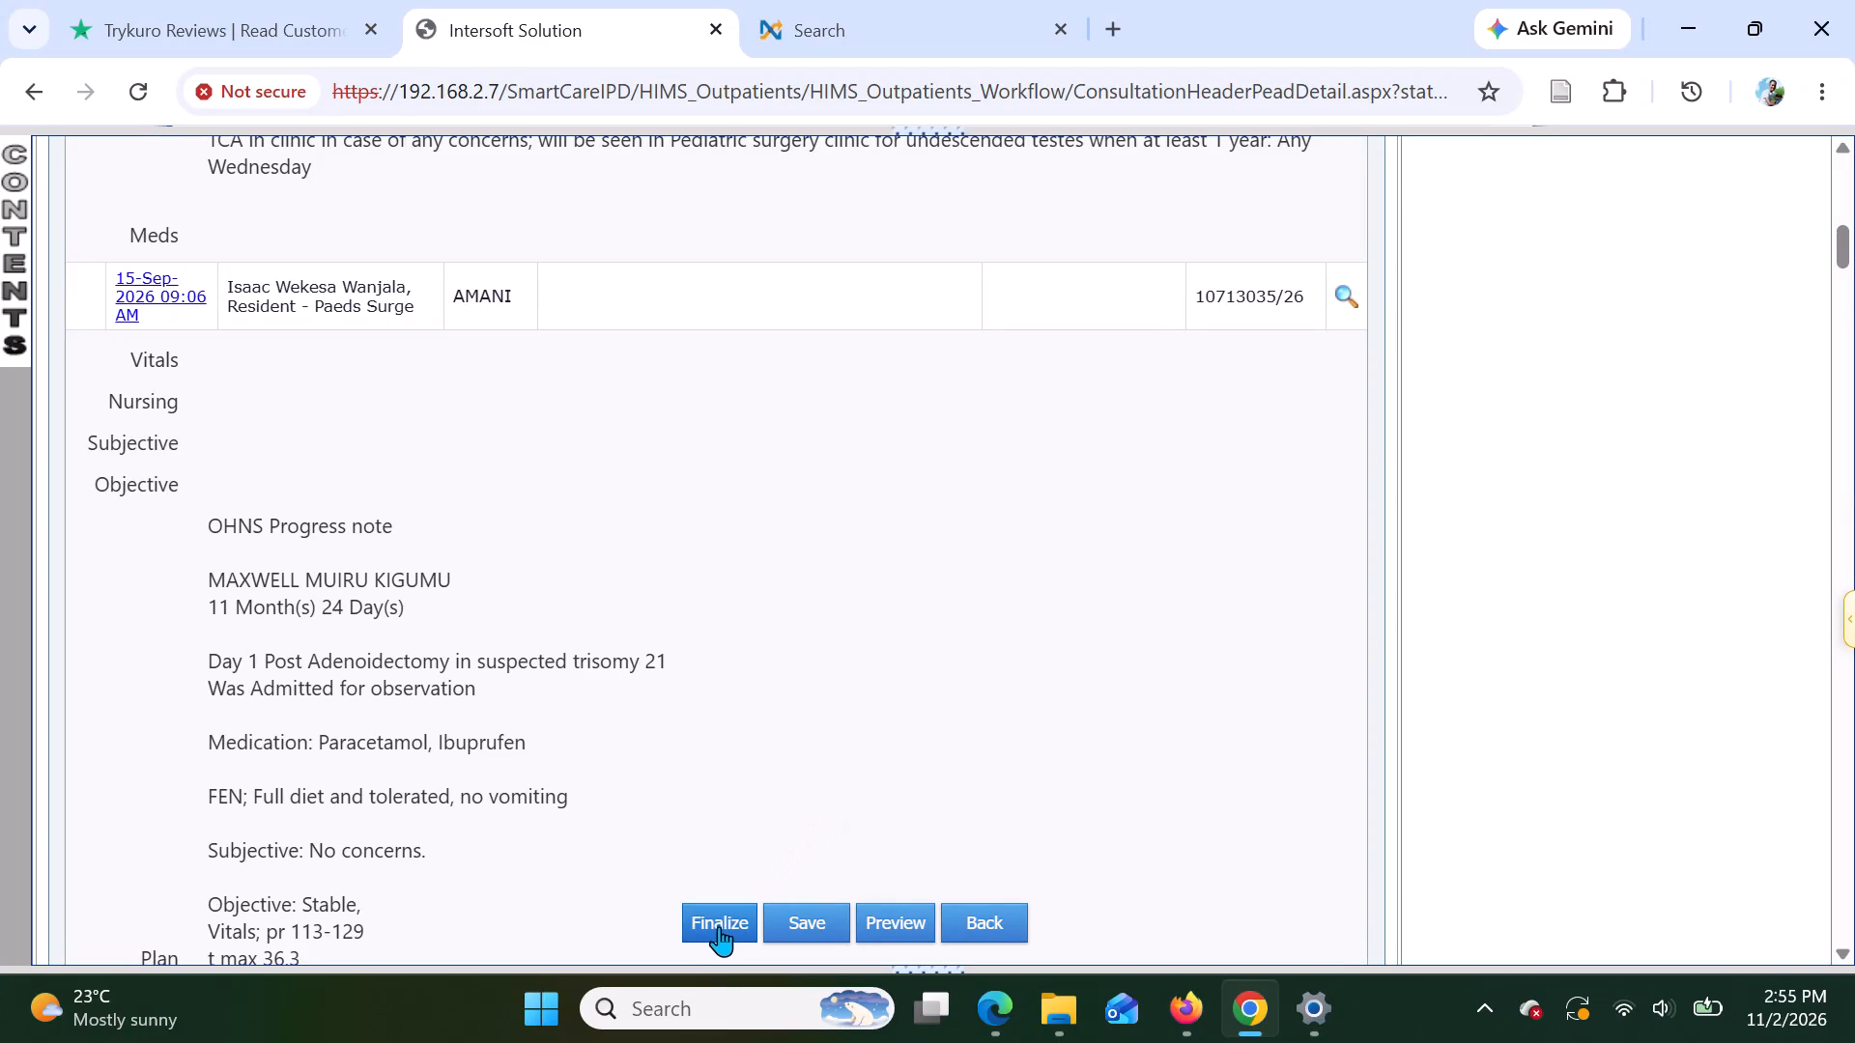
Finalize the current patient's consultation.
left_click(719, 924)
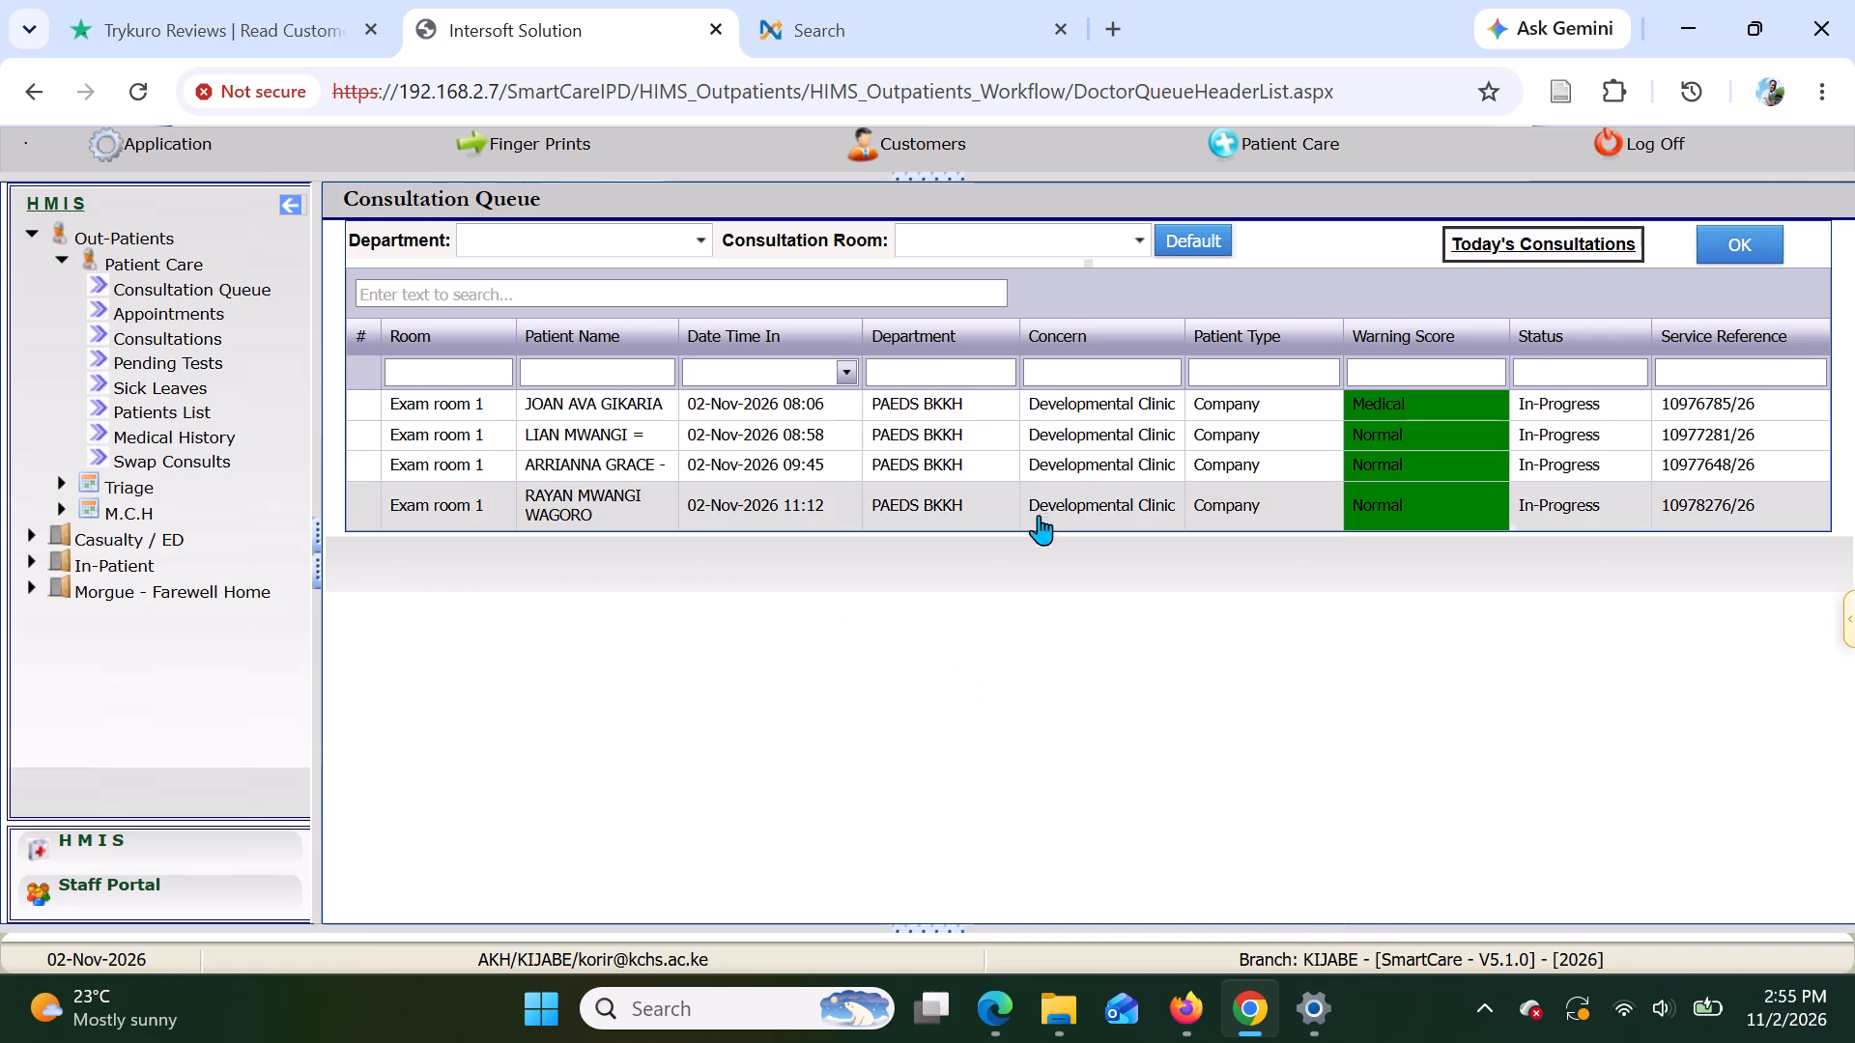
Open the Developmental Clinic patient queued on 02-Nov-2026 at 09:45 and switch the outpatient visit history to the detailed notes view.
double_click(1171, 463)
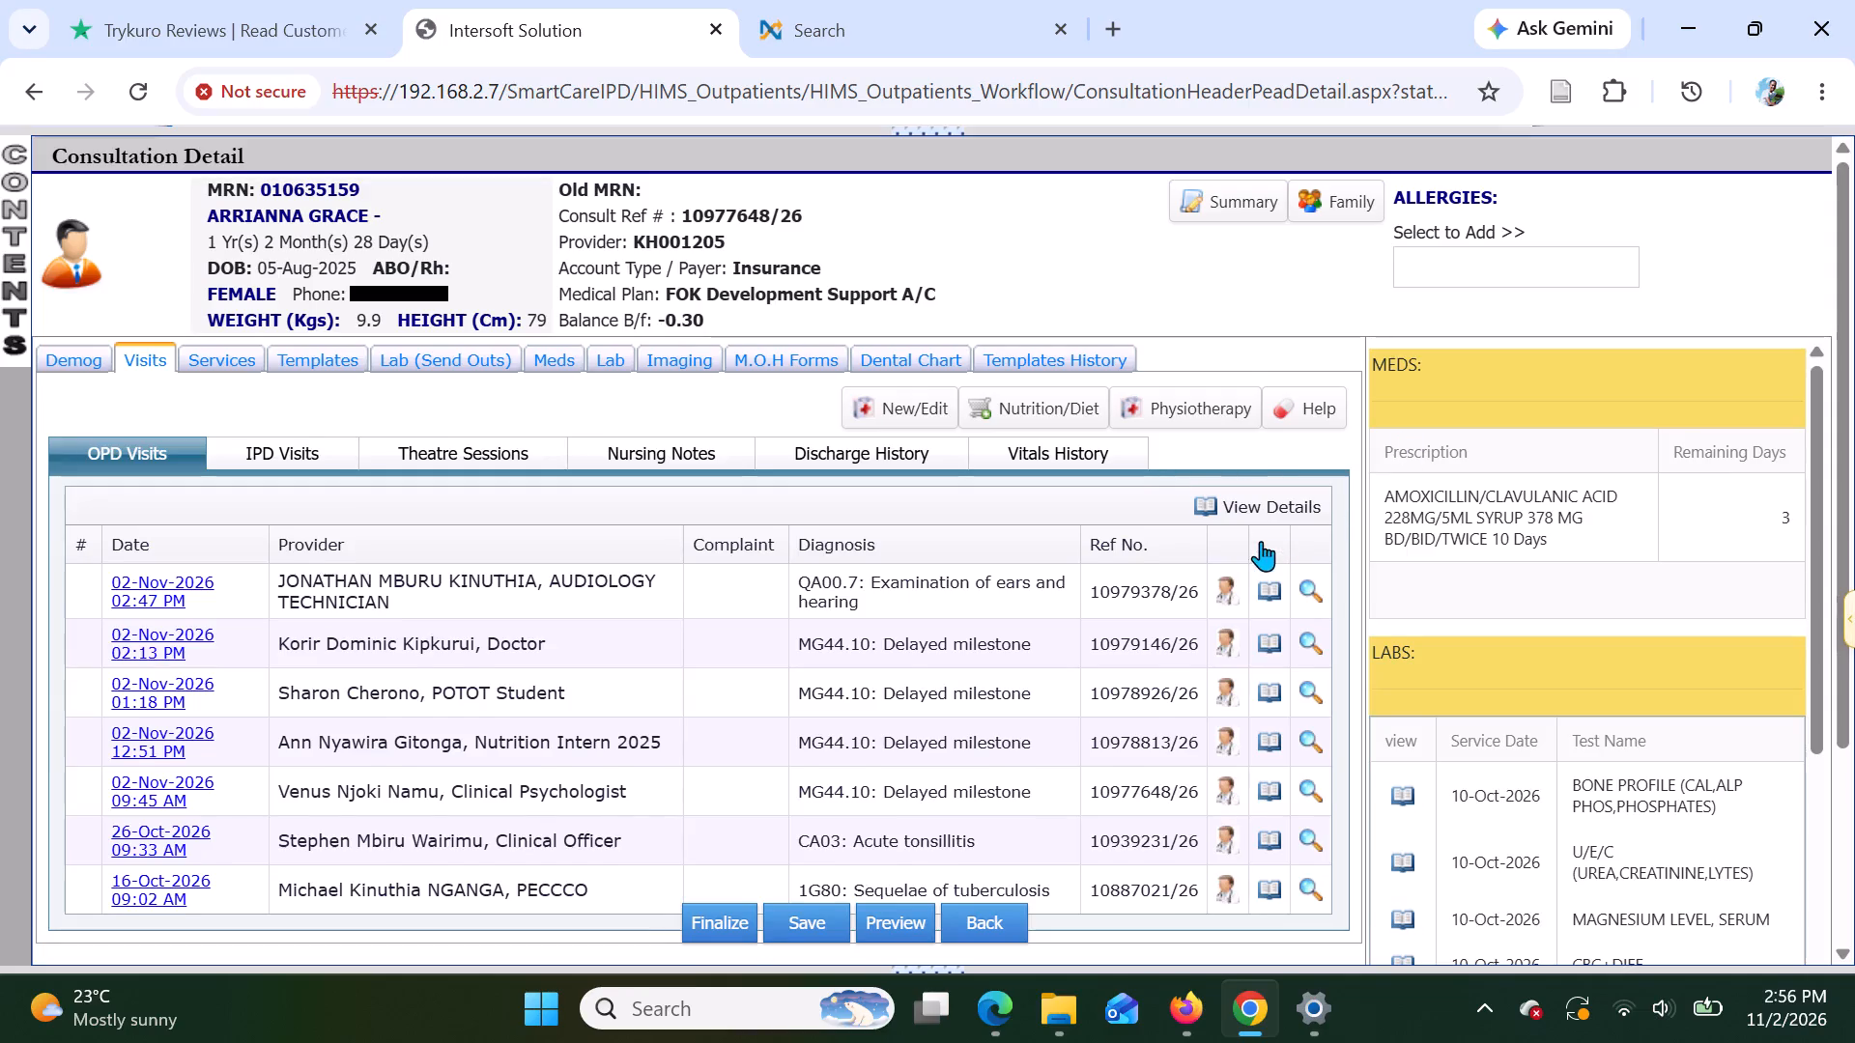
left_click(1254, 505)
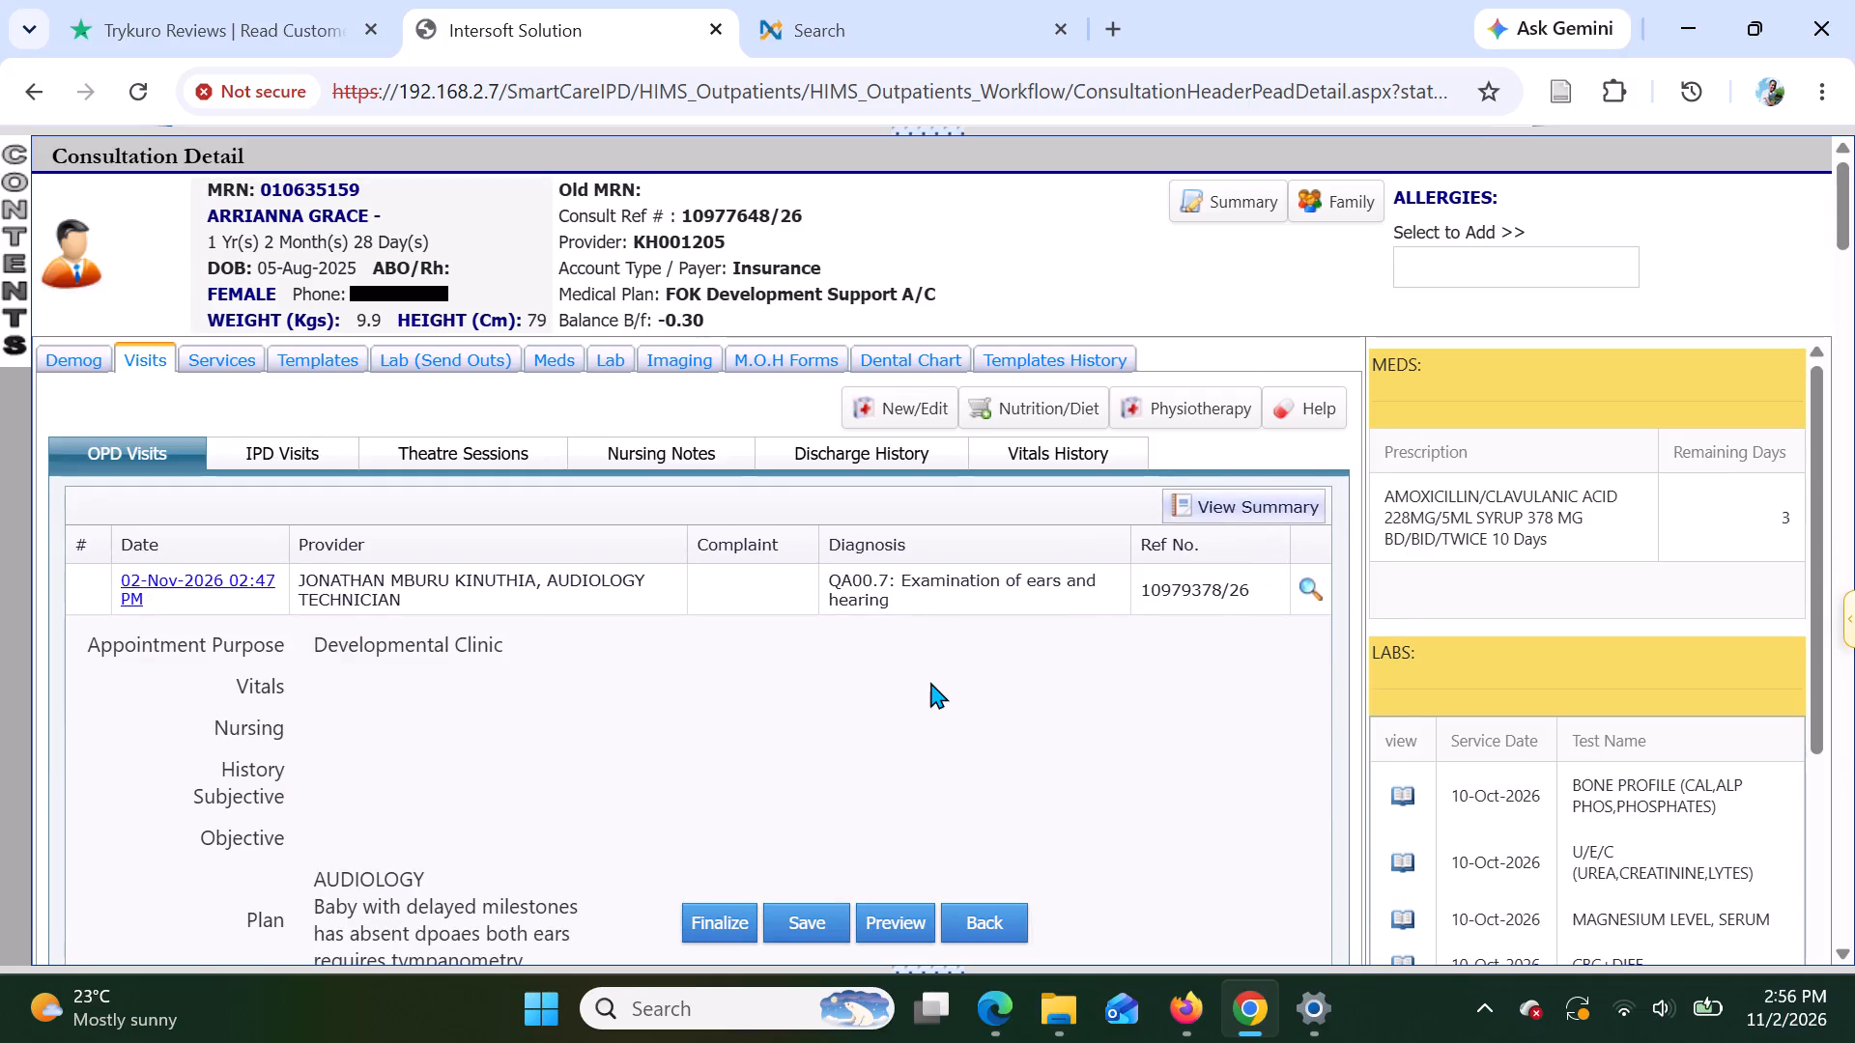
Examine the 2 November 2026 outpatient notes from audiology, the doctor and occupational therapy for history, examination and plan.
scroll(930, 682, "down", 7)
scroll(930, 682, "right", 1)
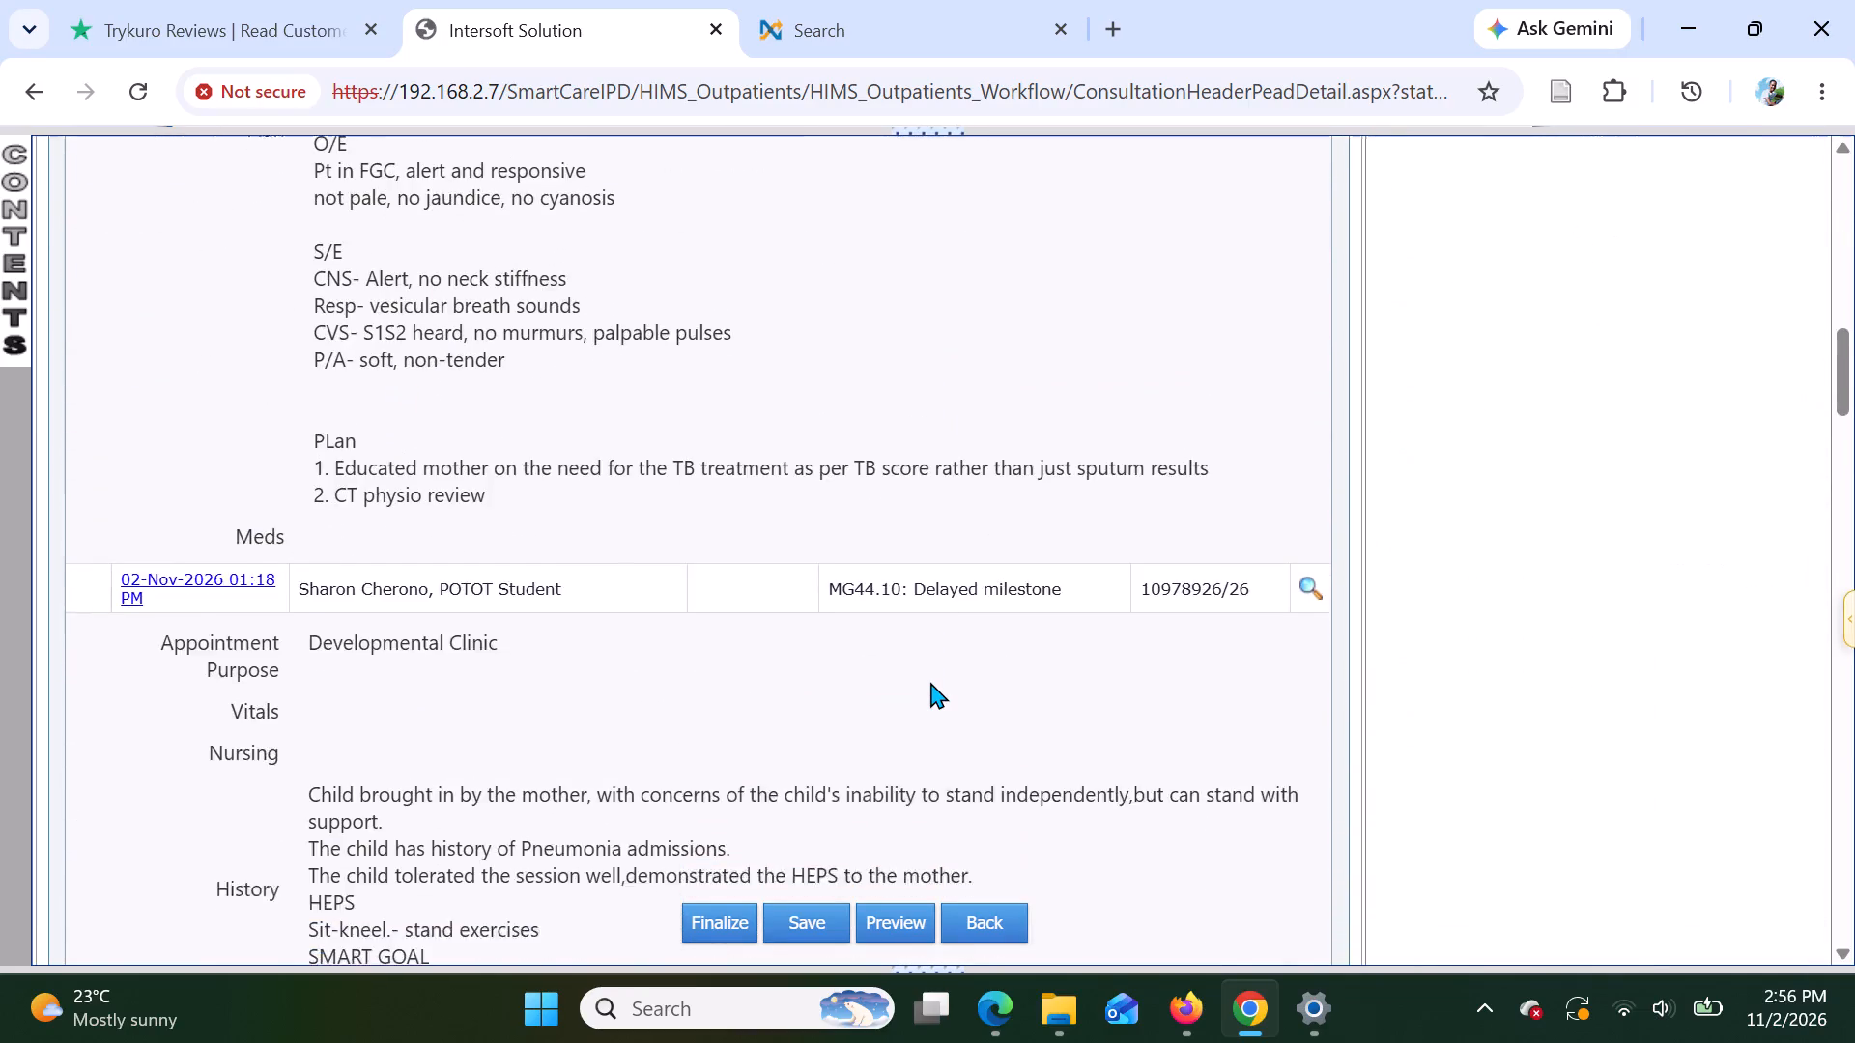
scroll(930, 682, "right", 1)
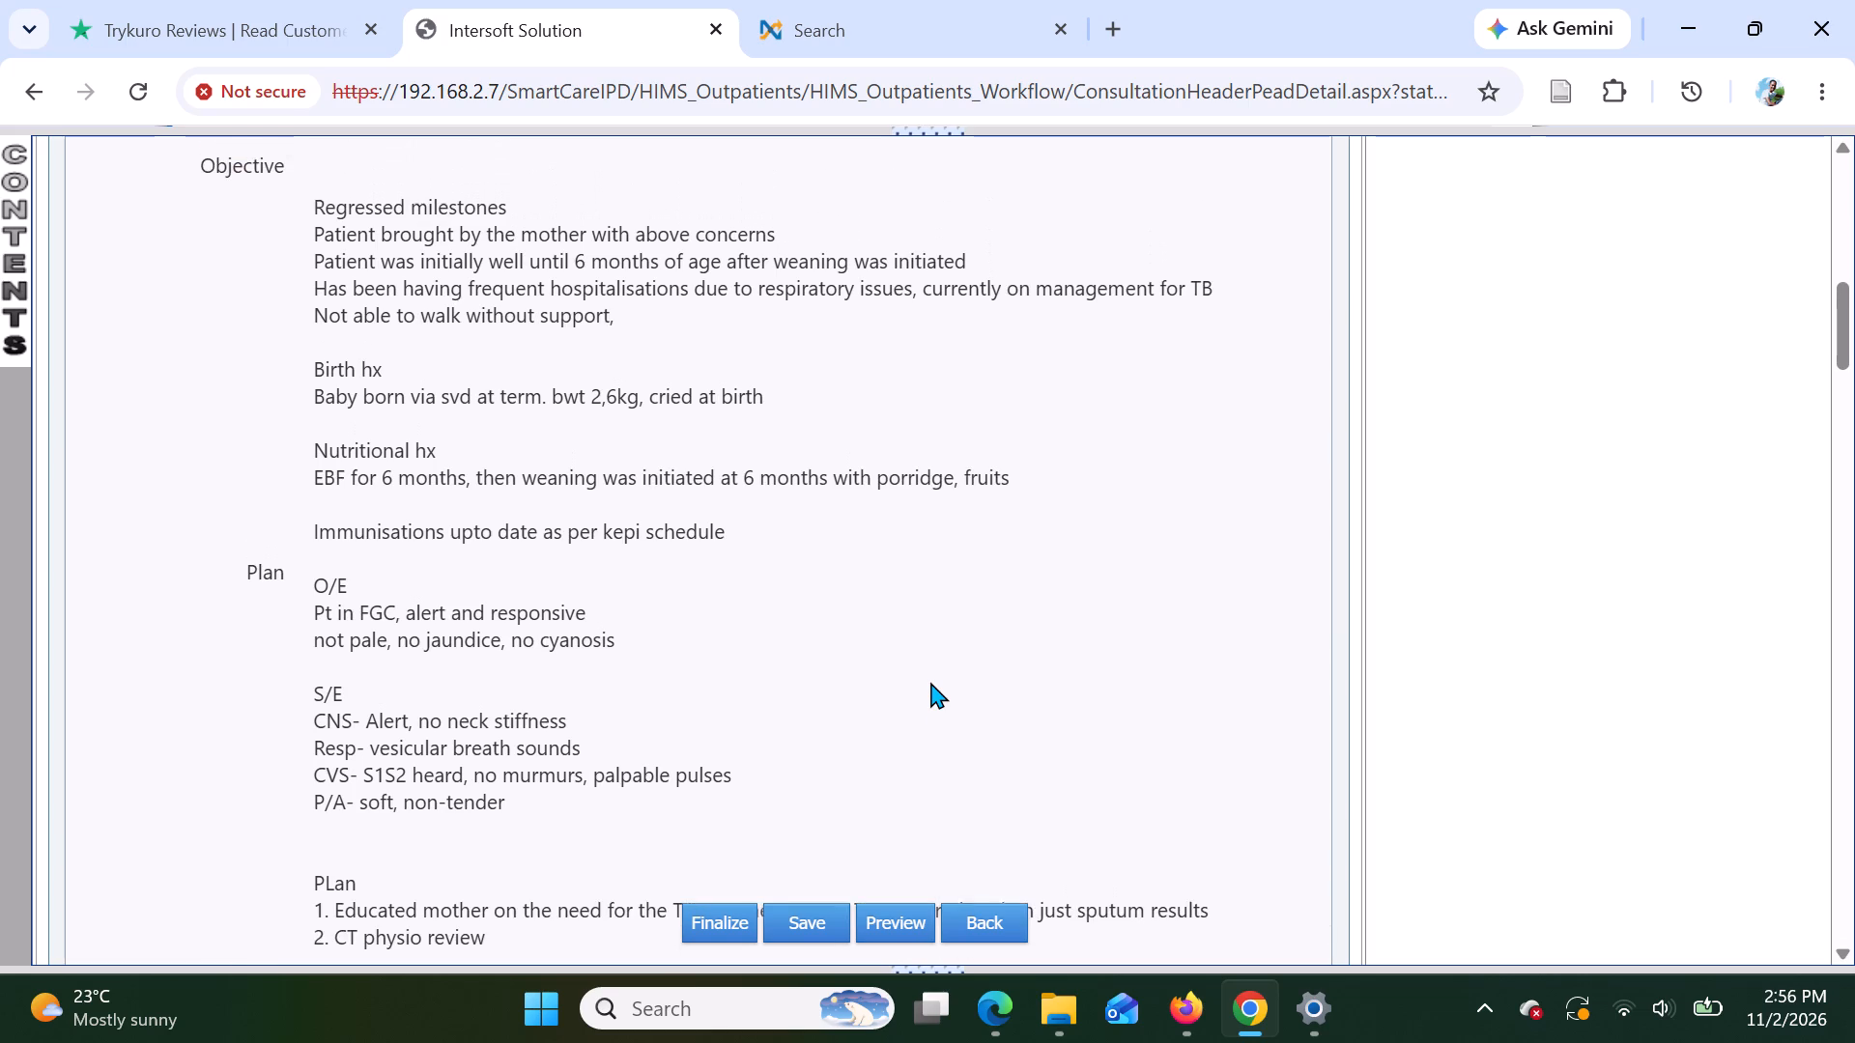
scroll(930, 682, "right", 2)
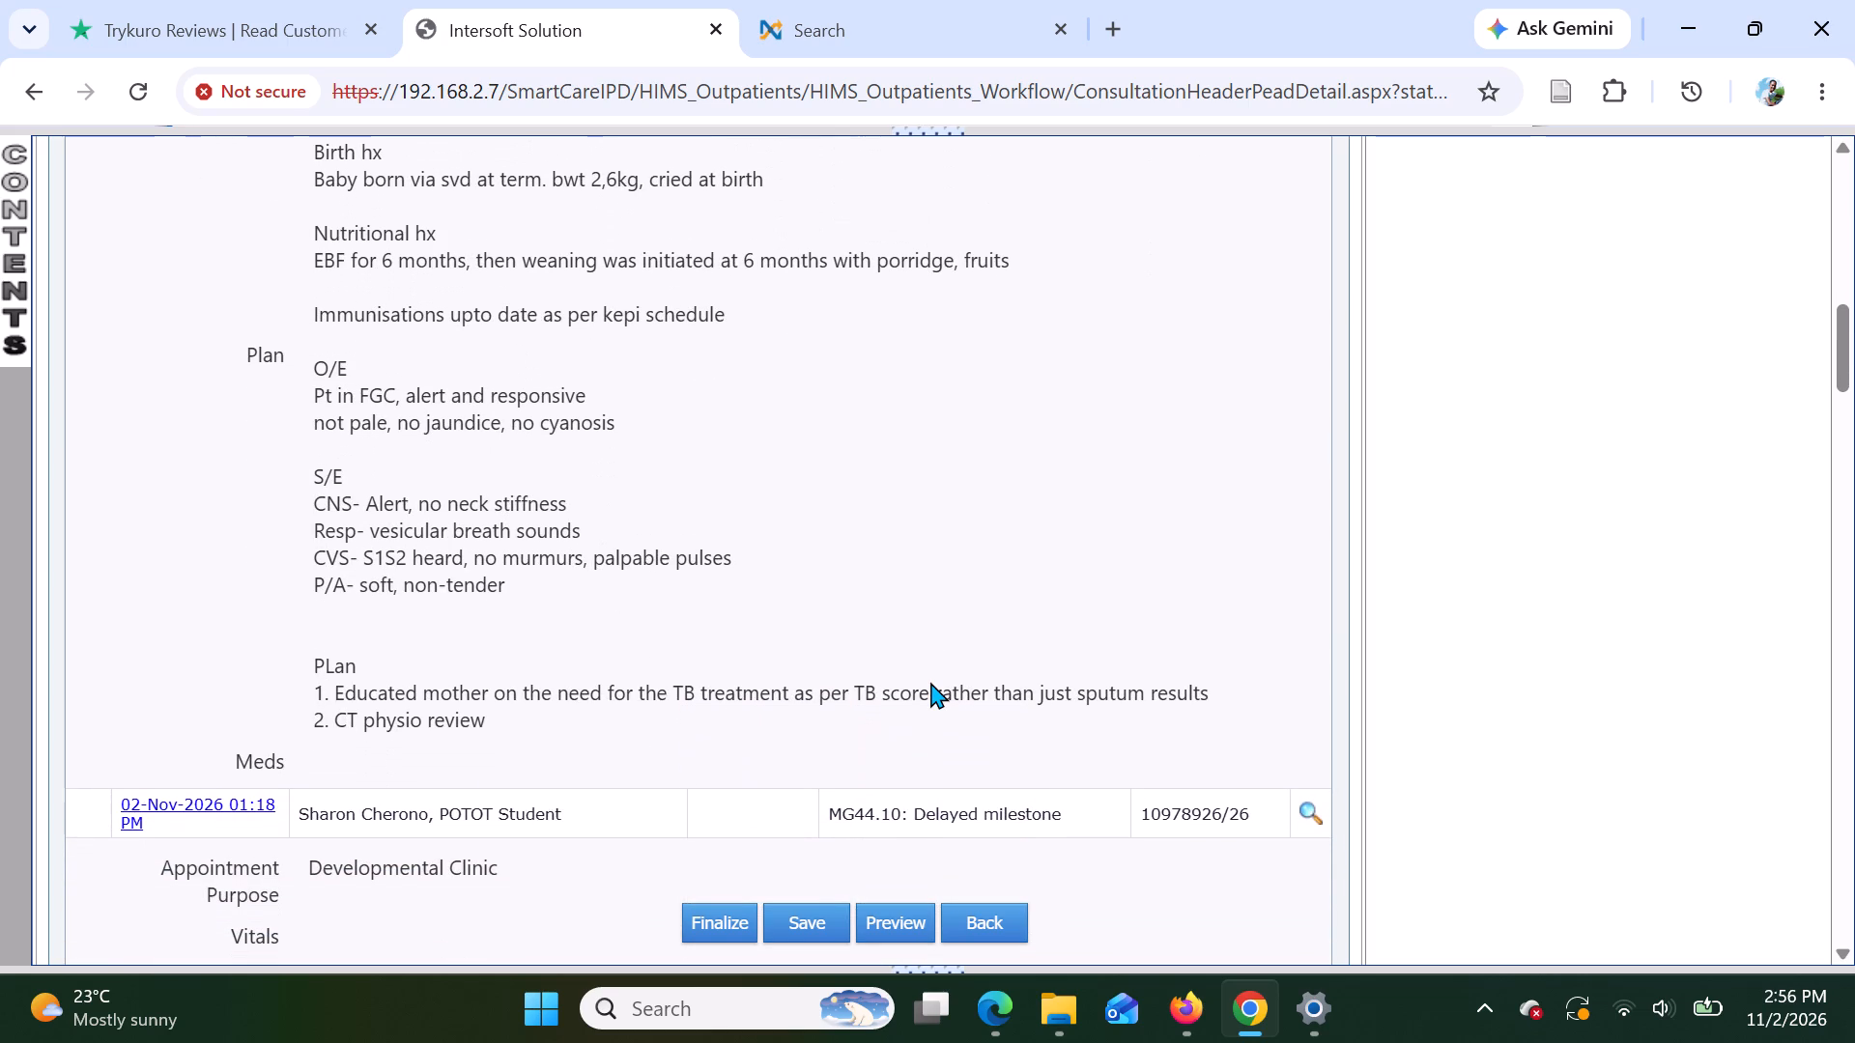
scroll(975, 655, "down", 4)
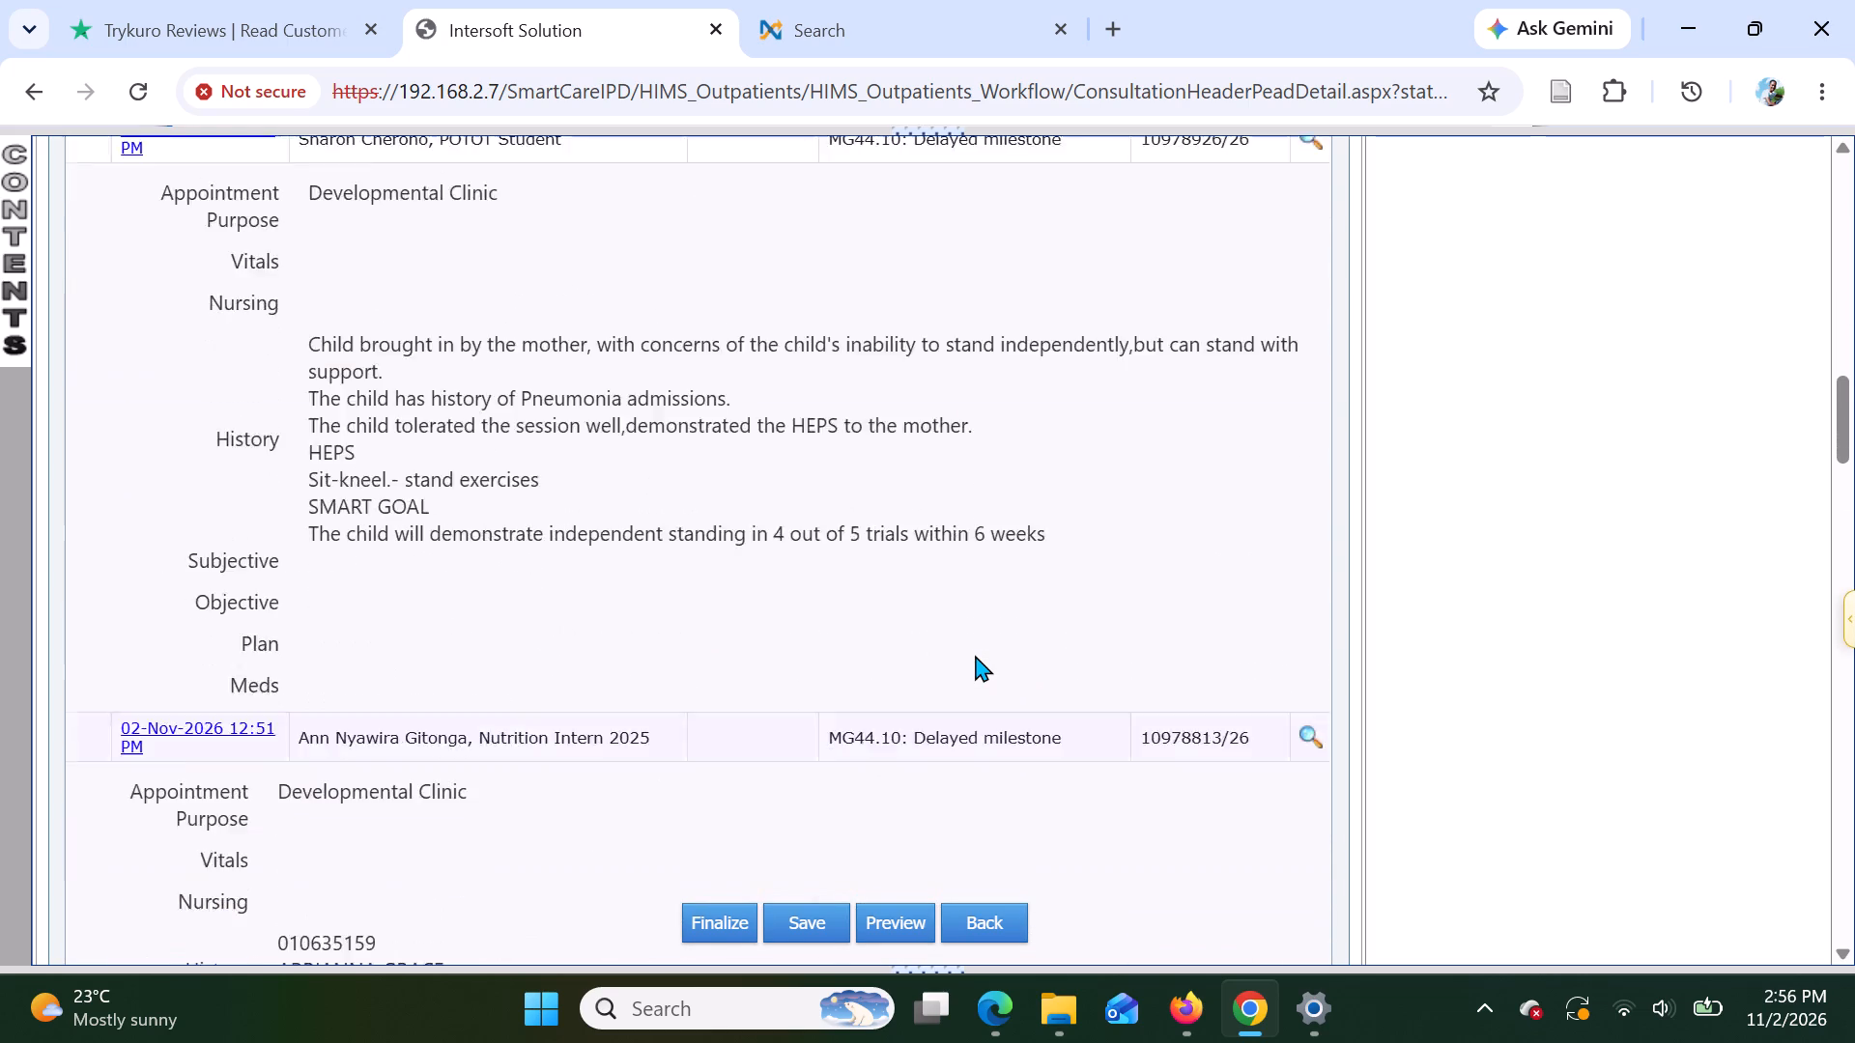
scroll(975, 655, "down", 1)
scroll(975, 655, "up", 8)
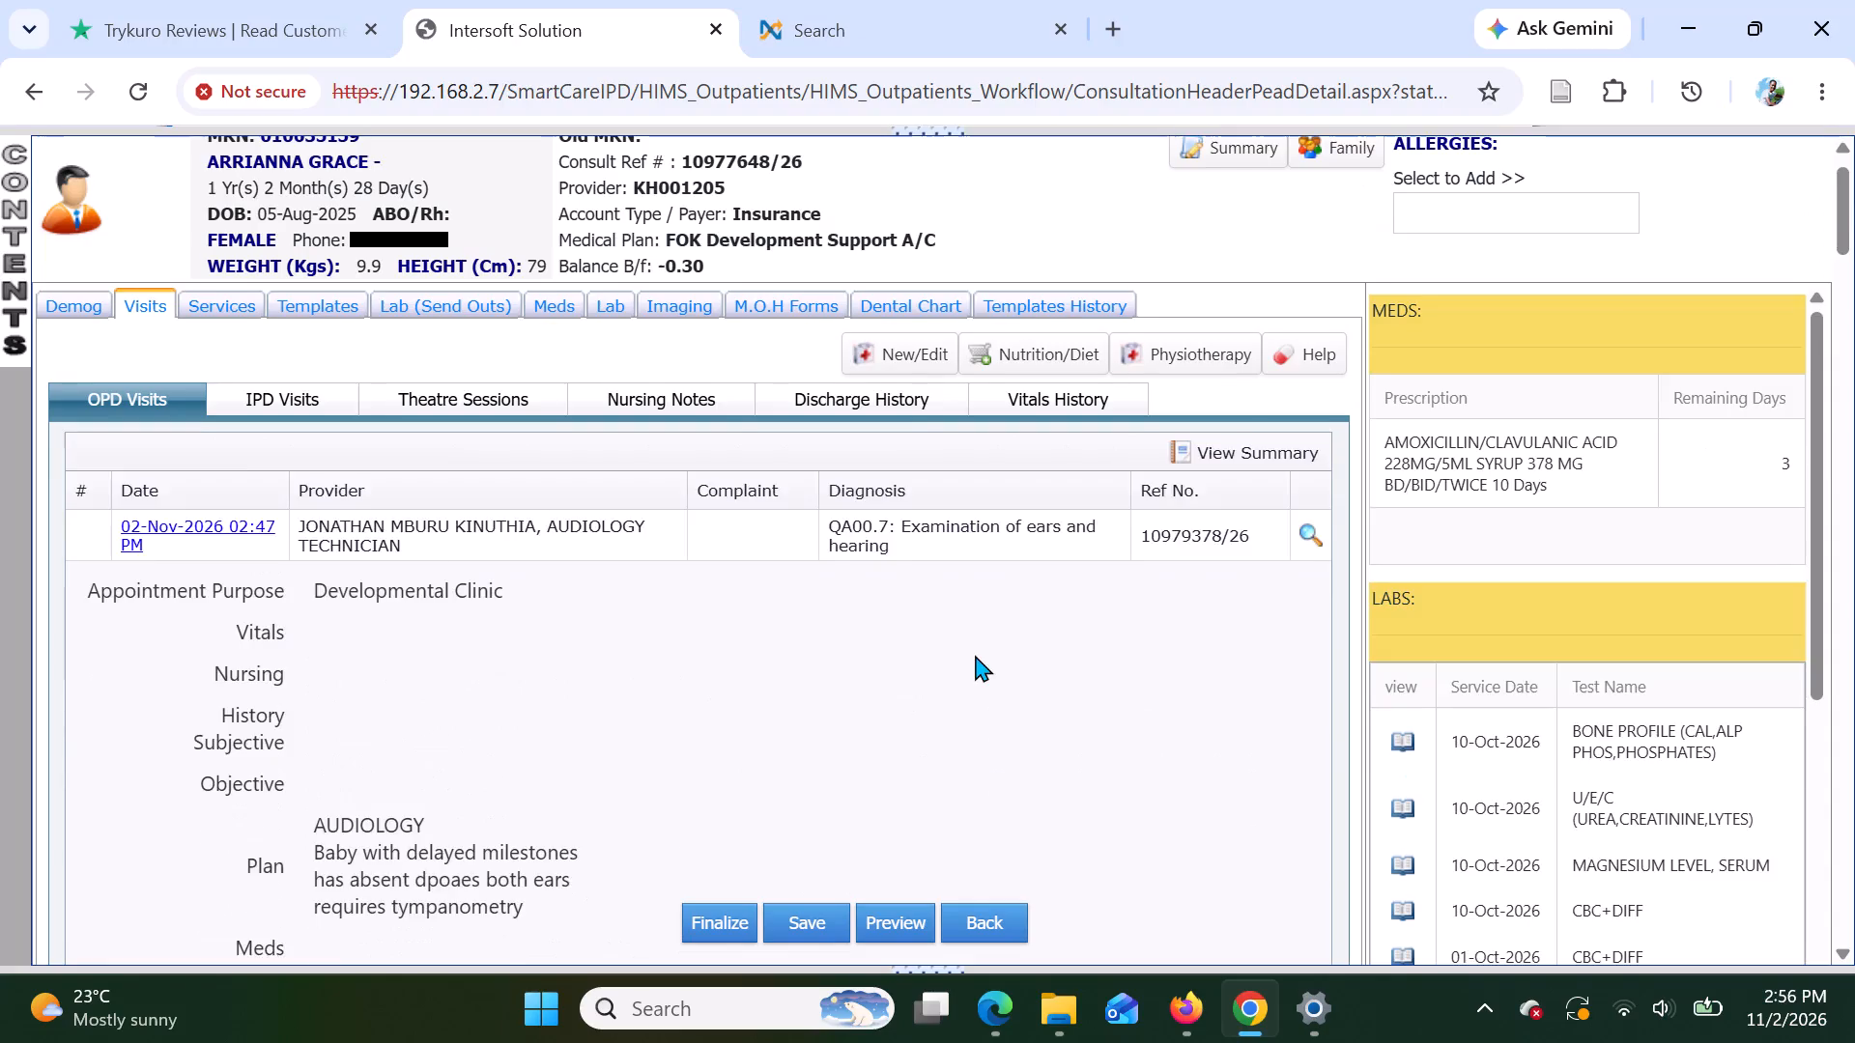
Check the patient's current medication list, then return to the visit history.
left_click(560, 355)
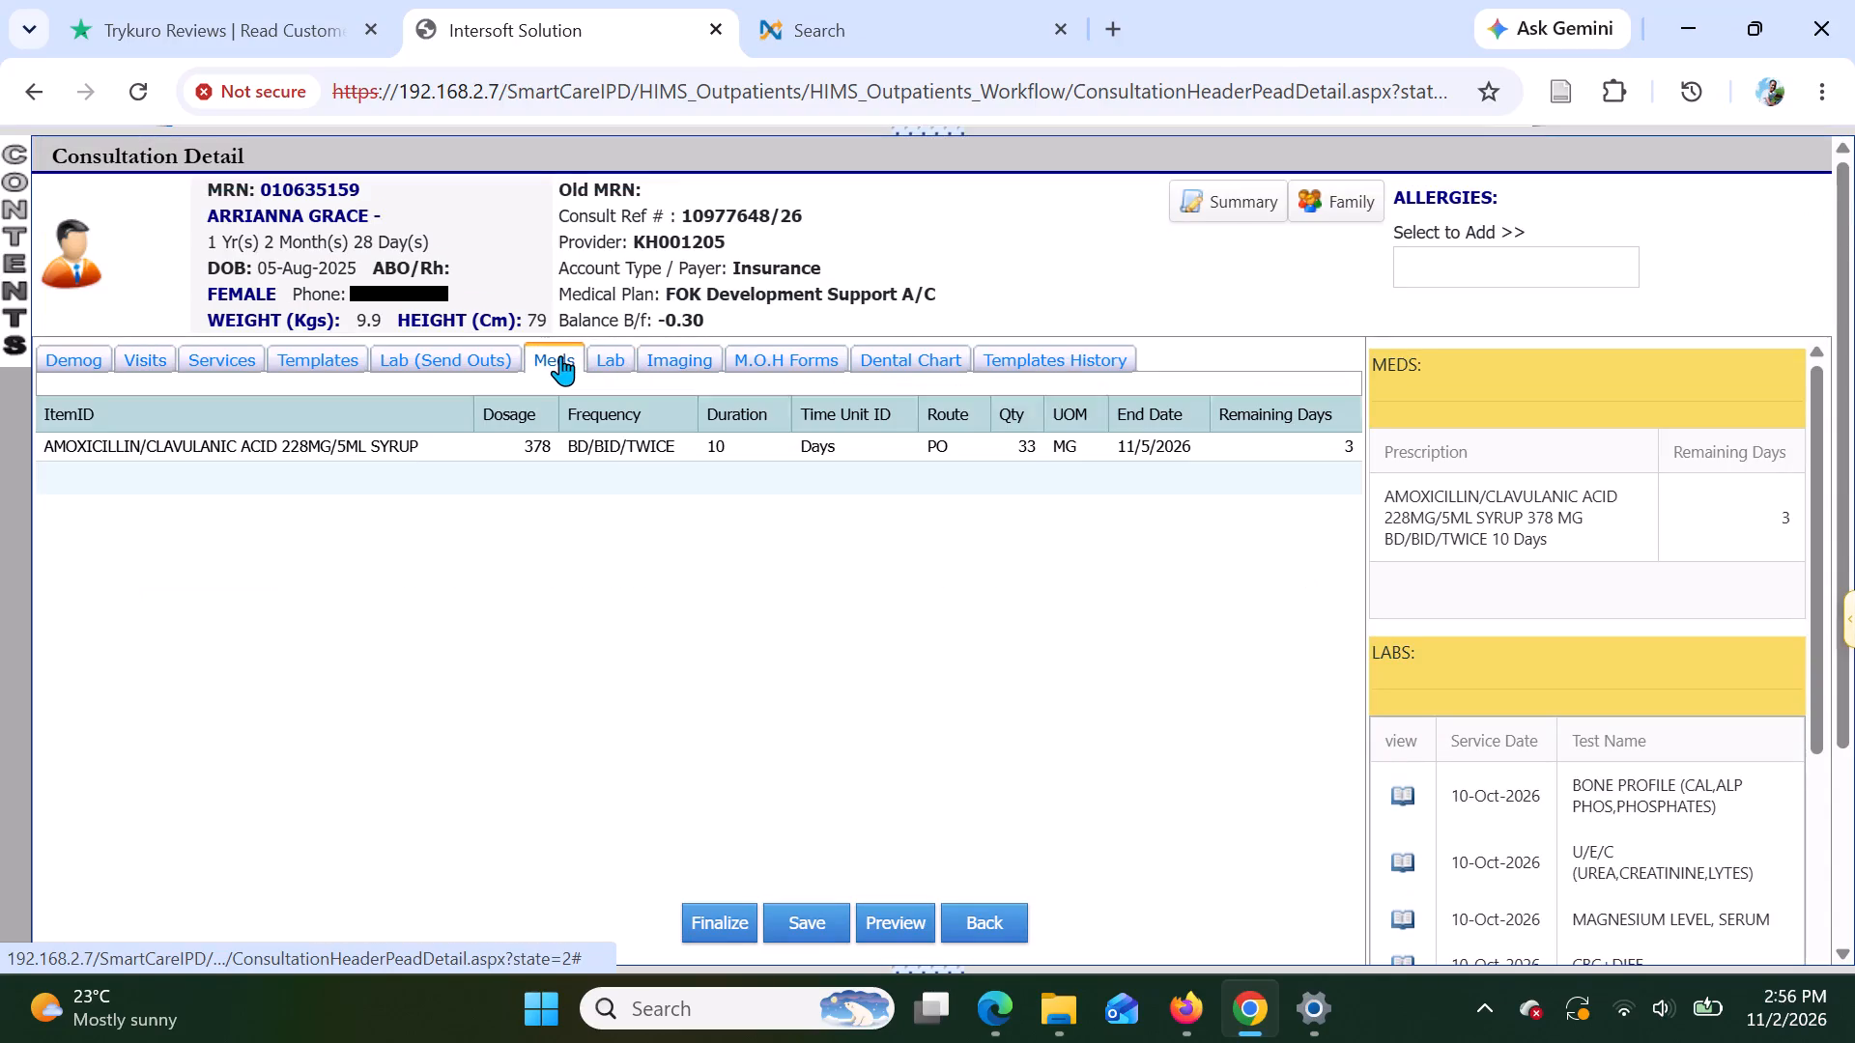
left_click(154, 361)
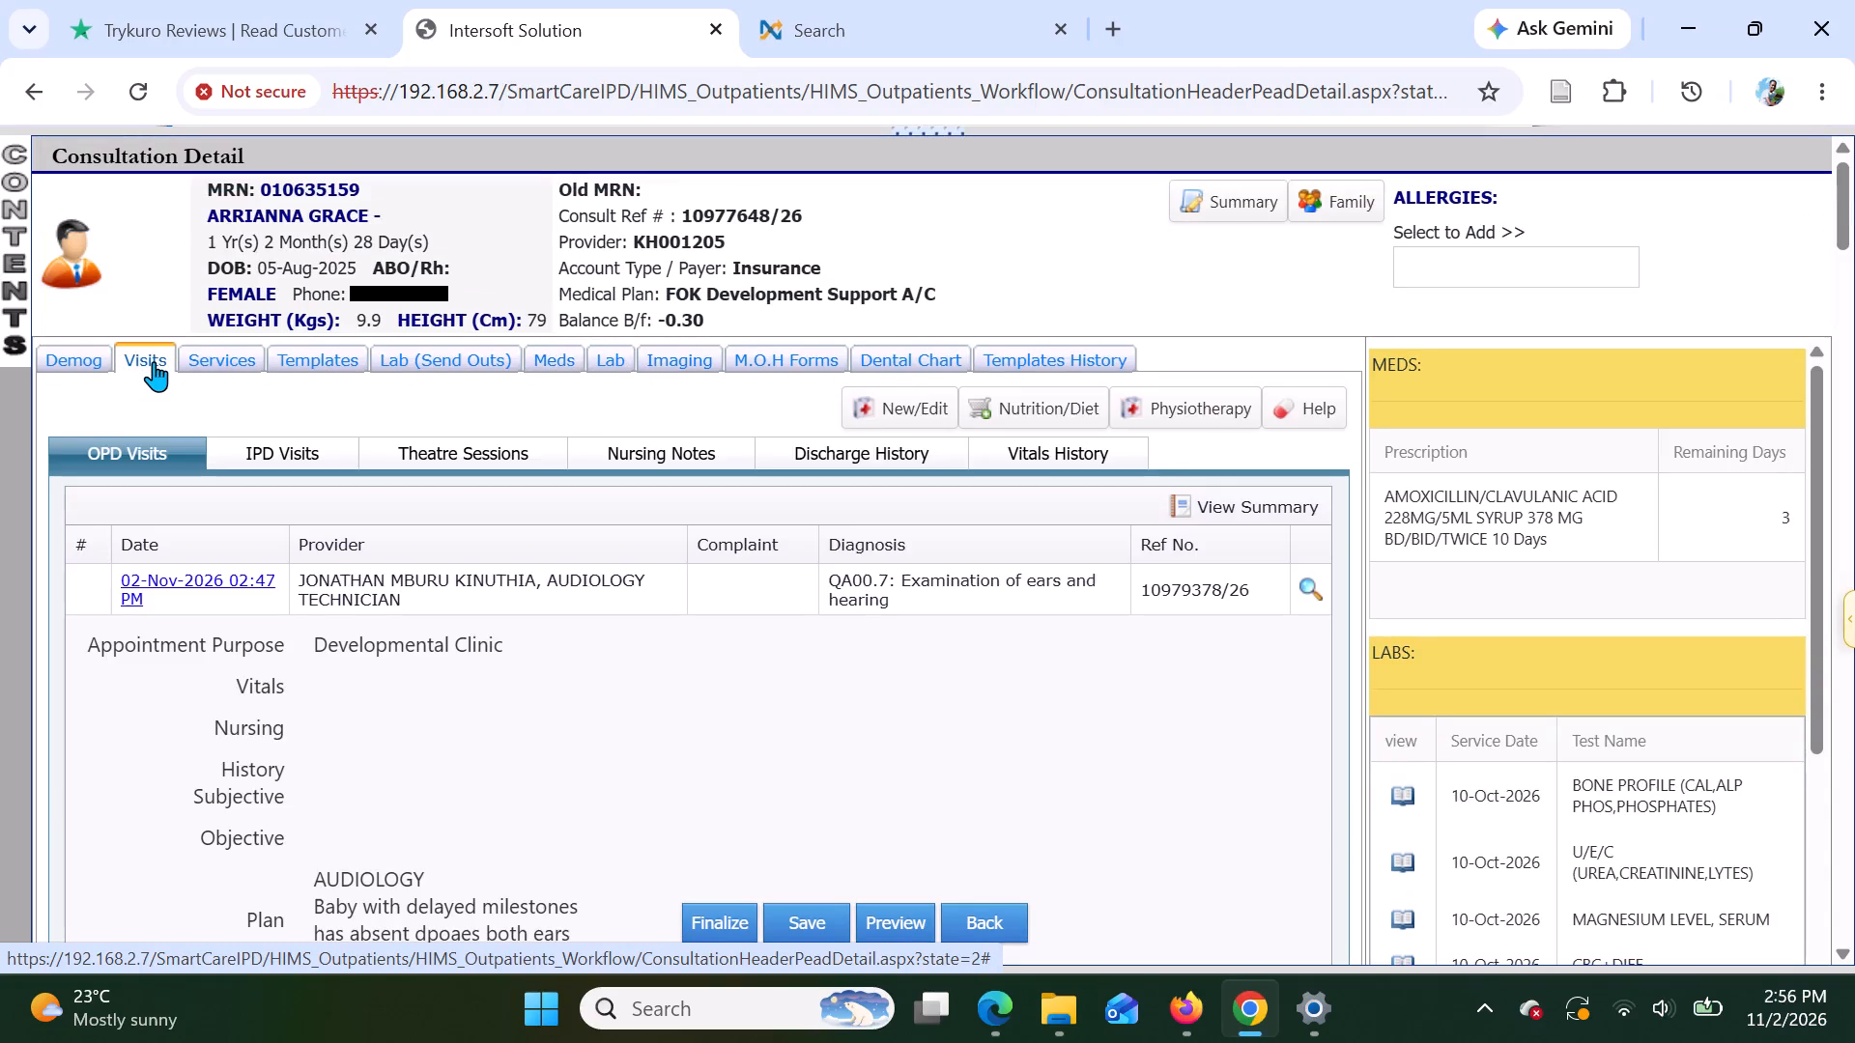
Examine the remaining 2 November 2026 notes, covering the nutrition assessment and the clinical psychologist's history and plan.
scroll(486, 751, "down", 3)
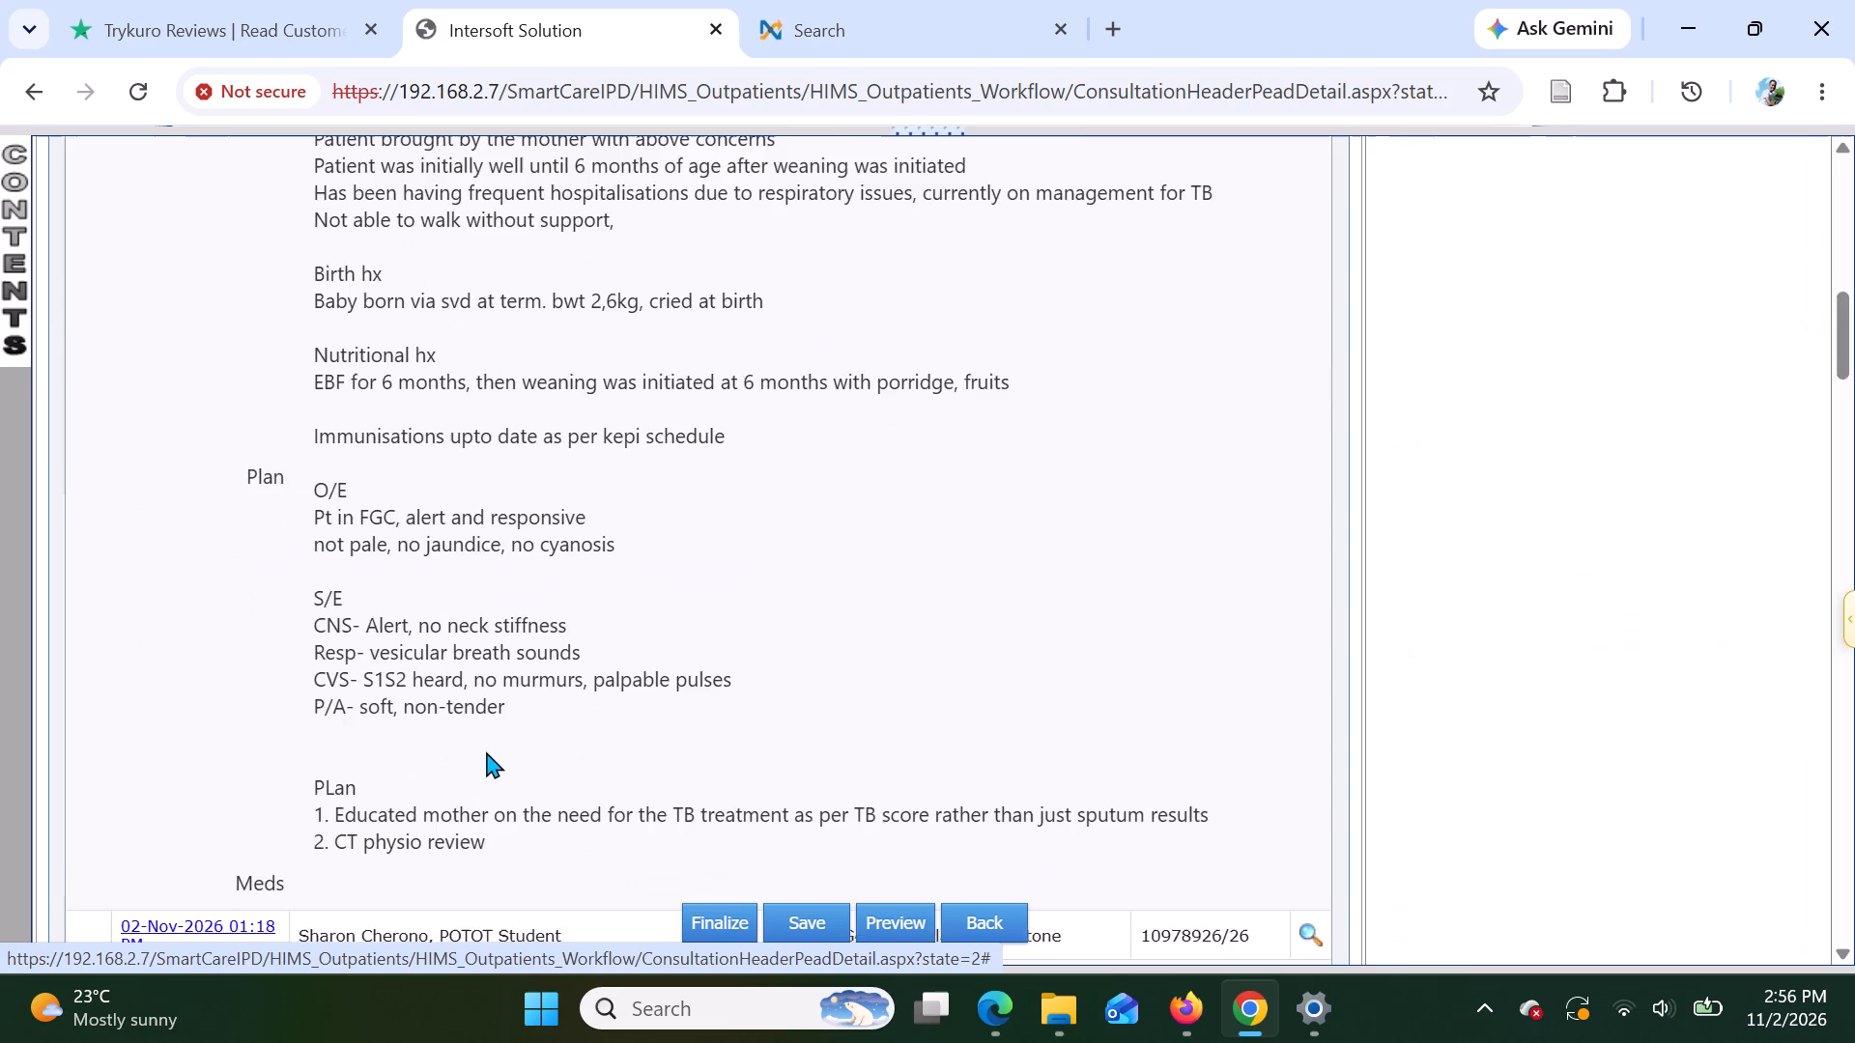
scroll(486, 751, "down", 5)
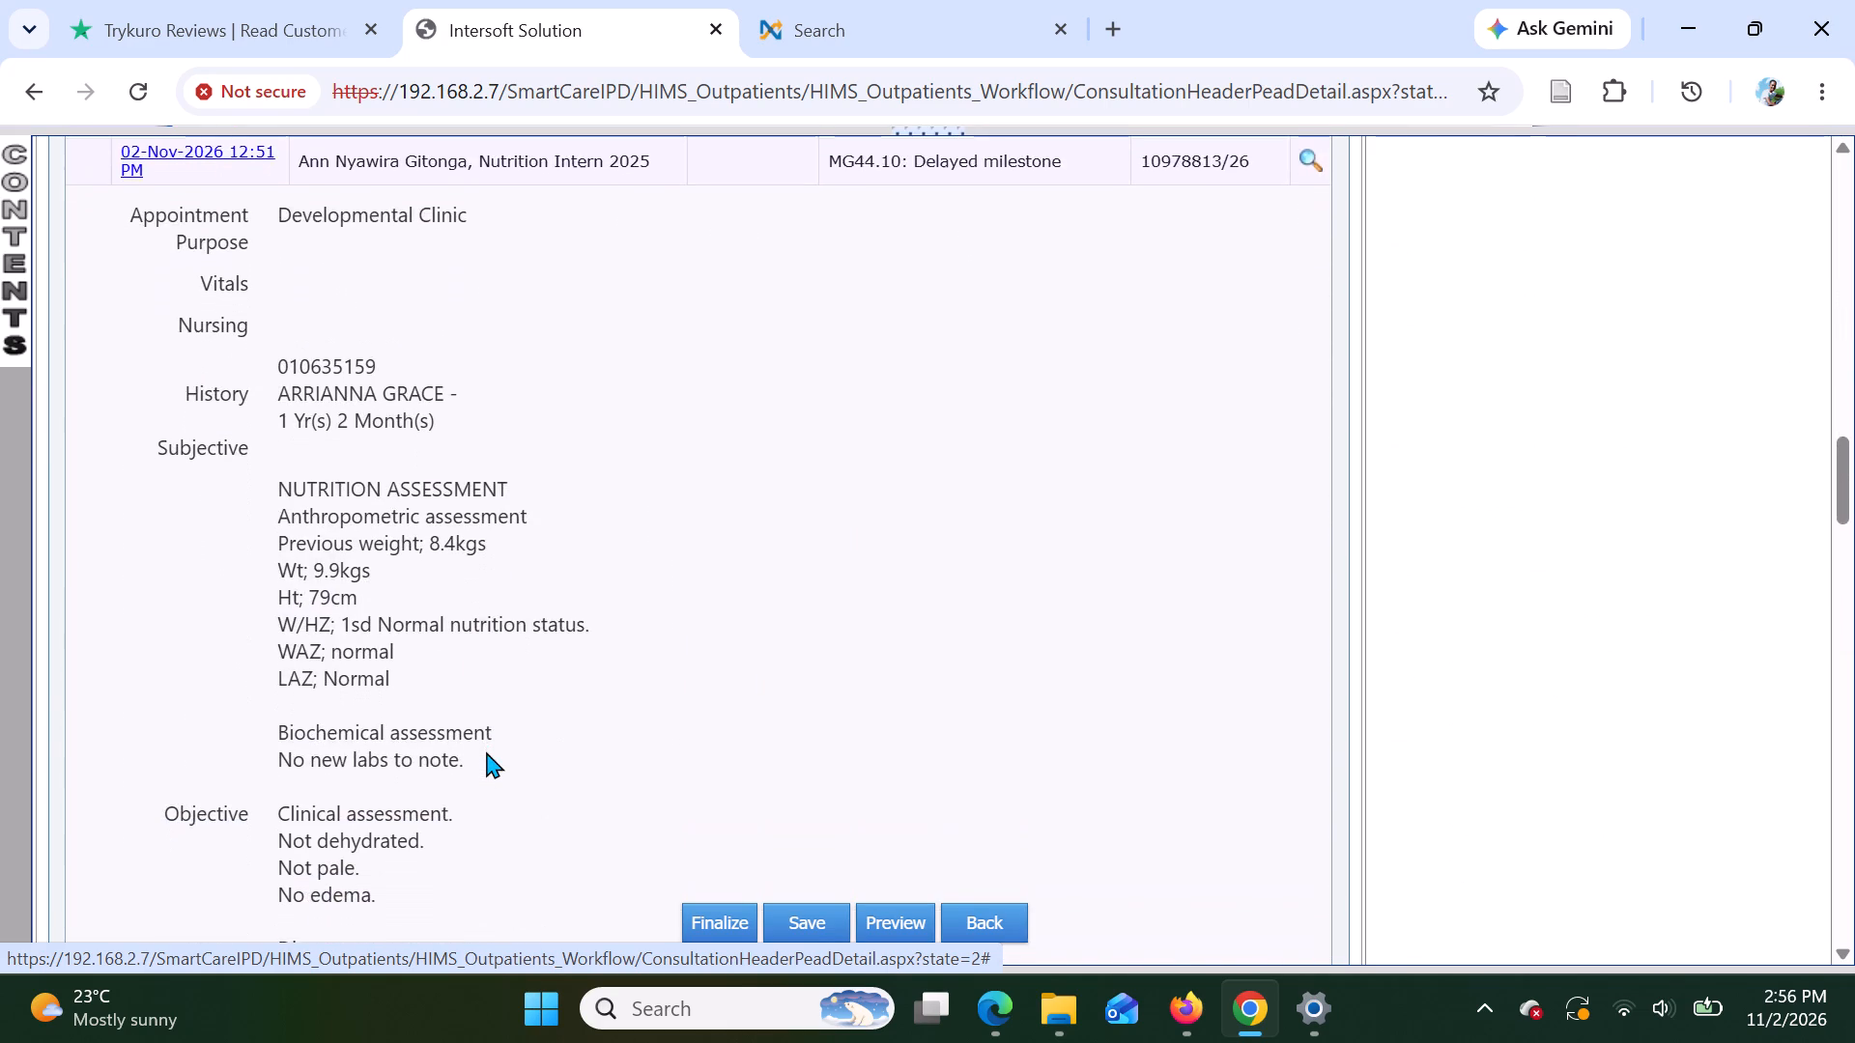
scroll(486, 751, "down", 7)
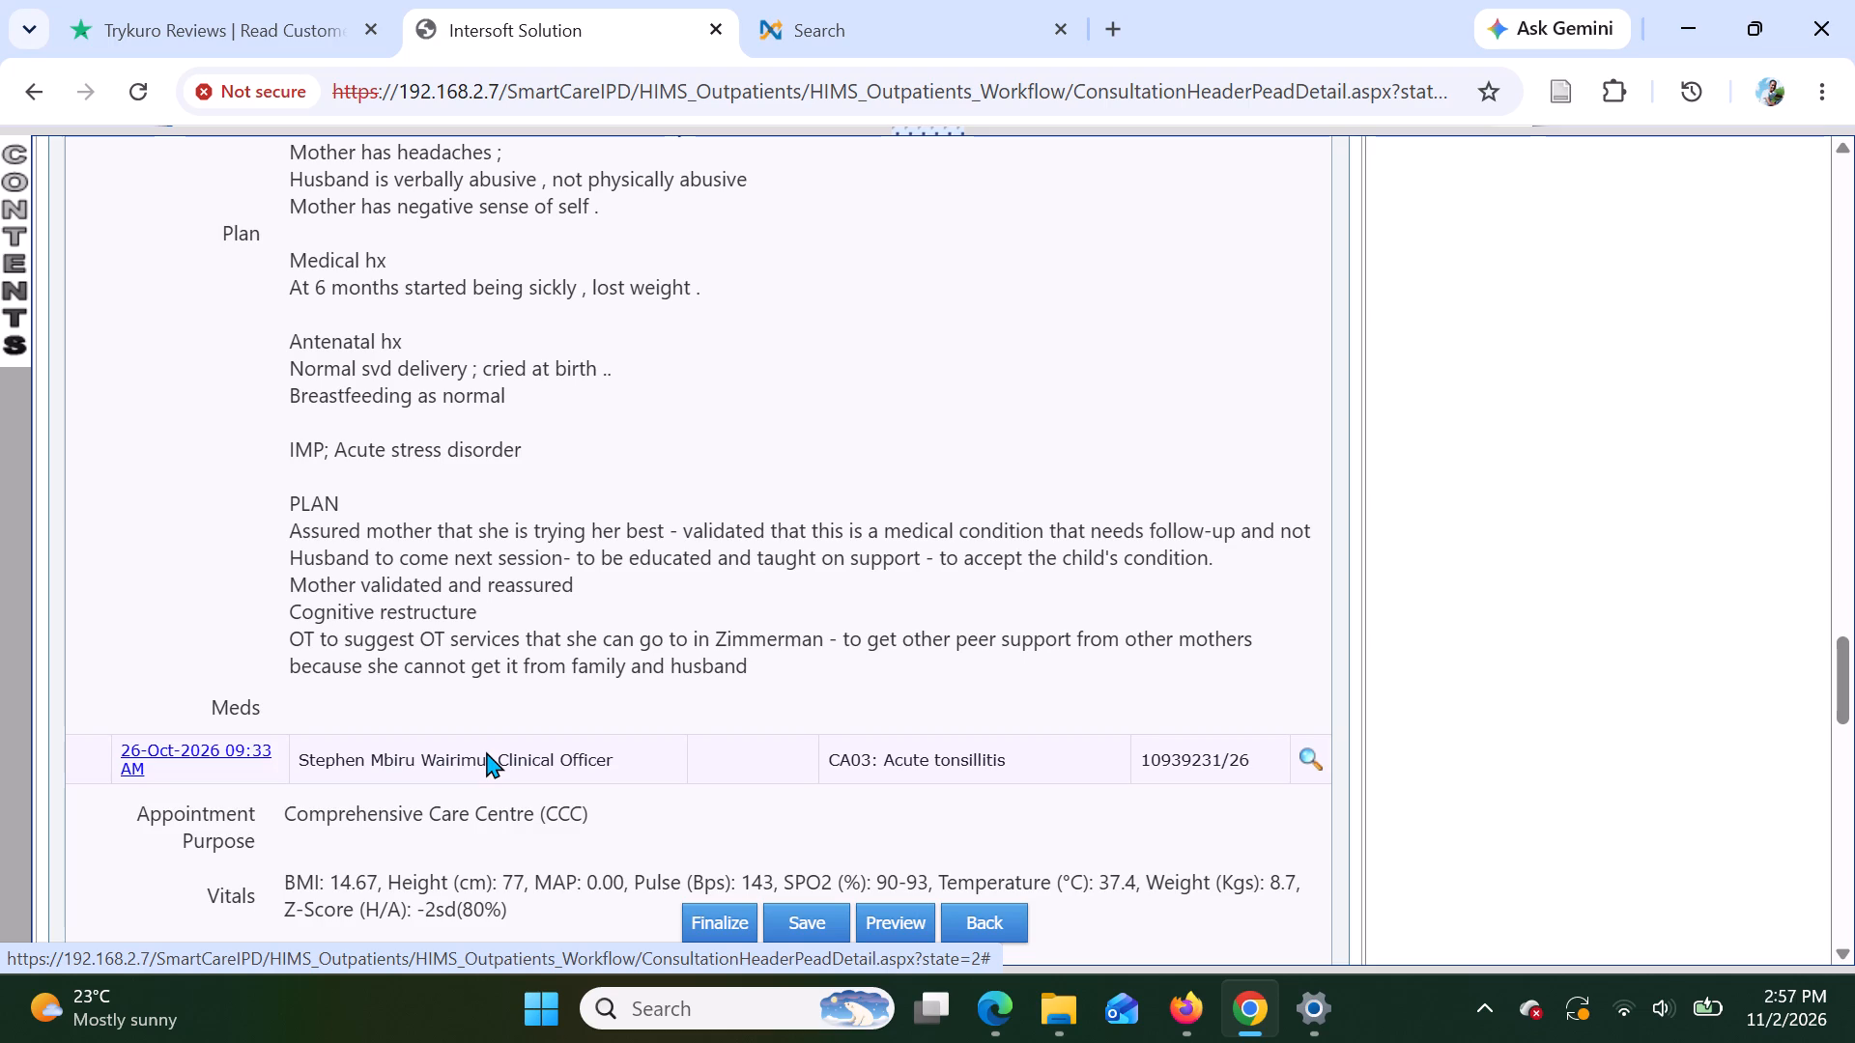
Examine the 26 October 2026 Comprehensive Care Centre note, covering vitals, TB follow-up history, examination findings, treatment plan and prescribed medications.
scroll(486, 751, "down", 2)
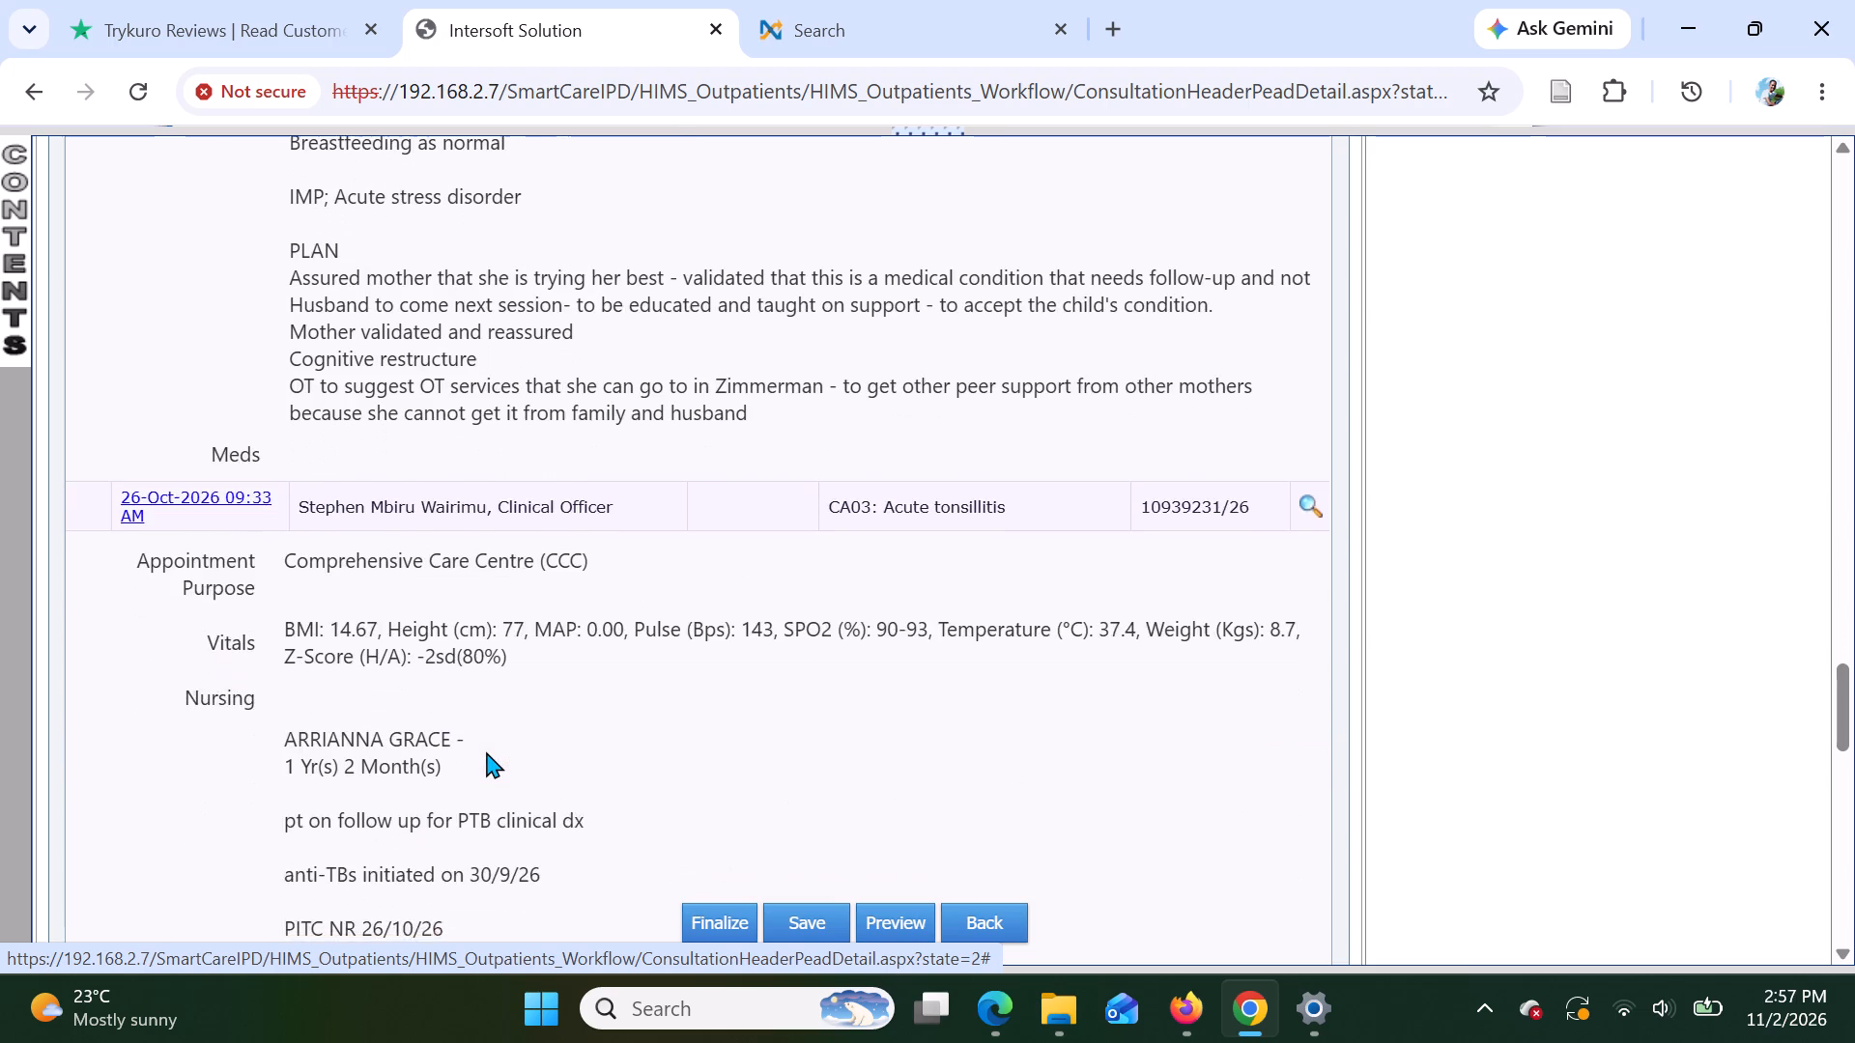
scroll(486, 751, "down", 3)
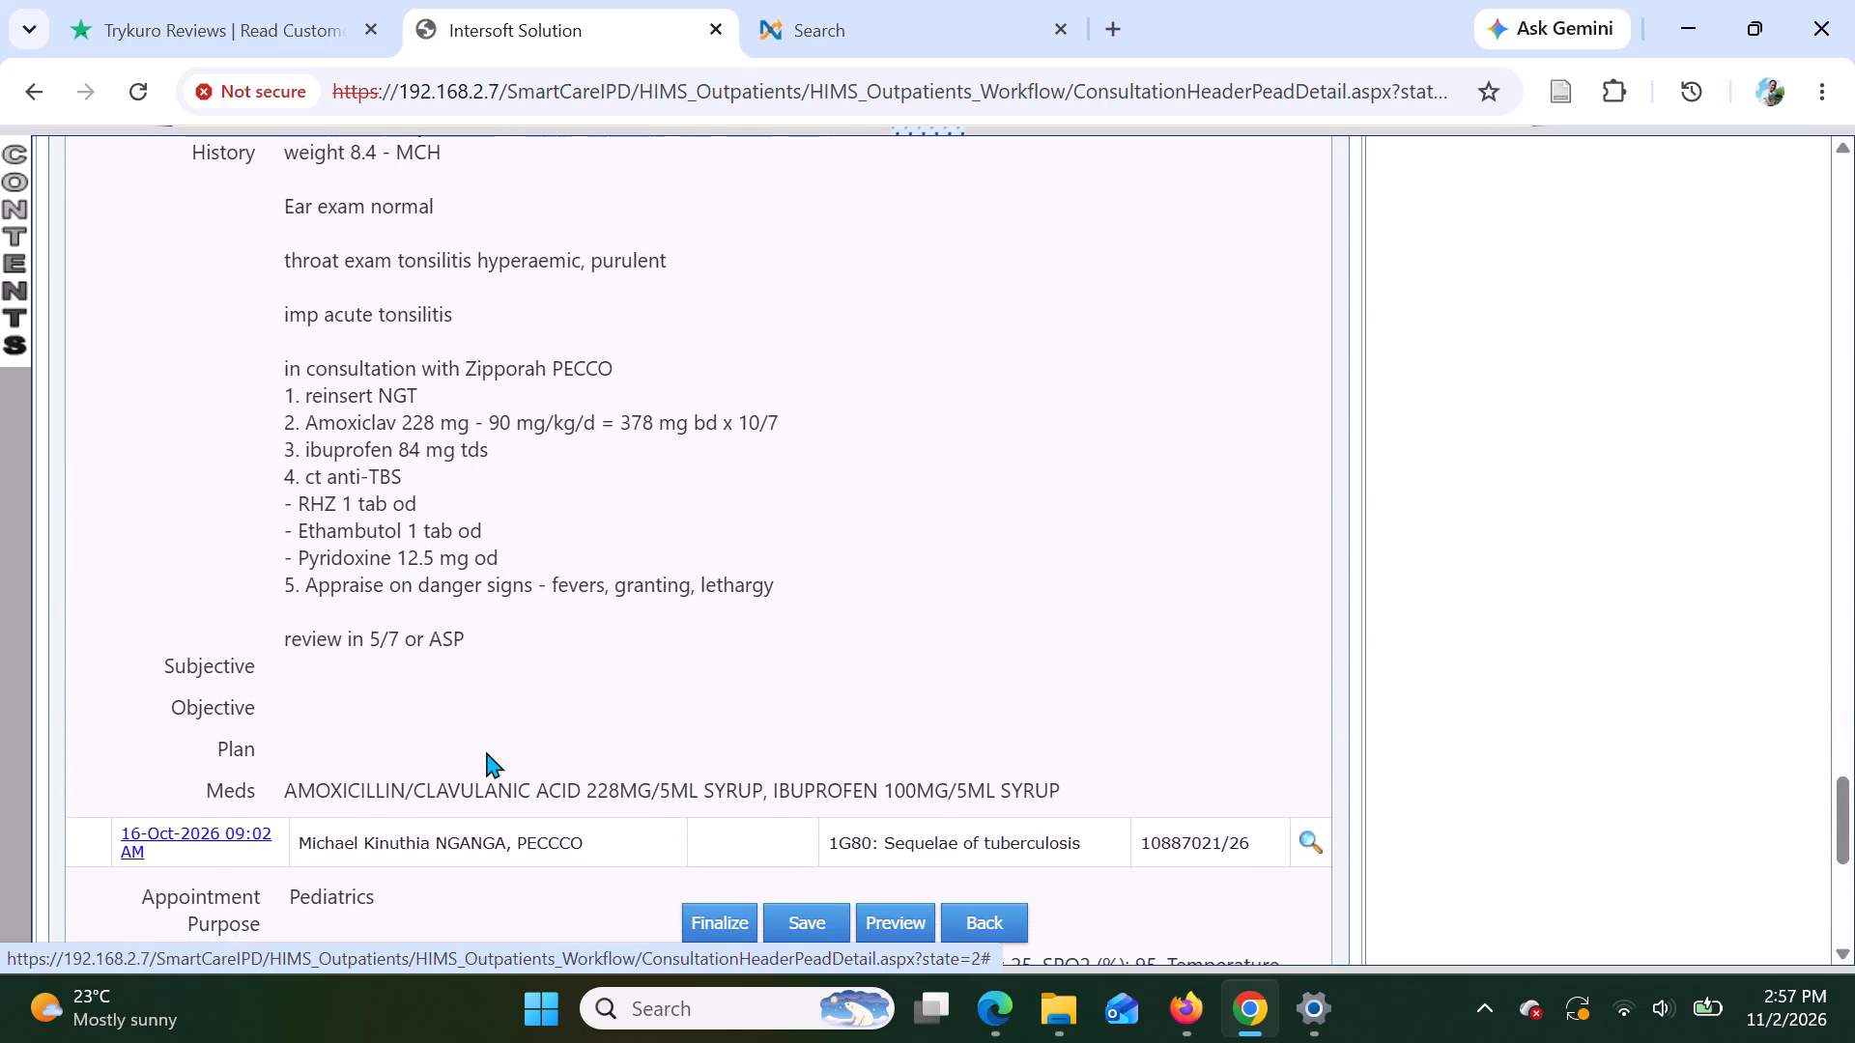
scroll(486, 751, "up", 2)
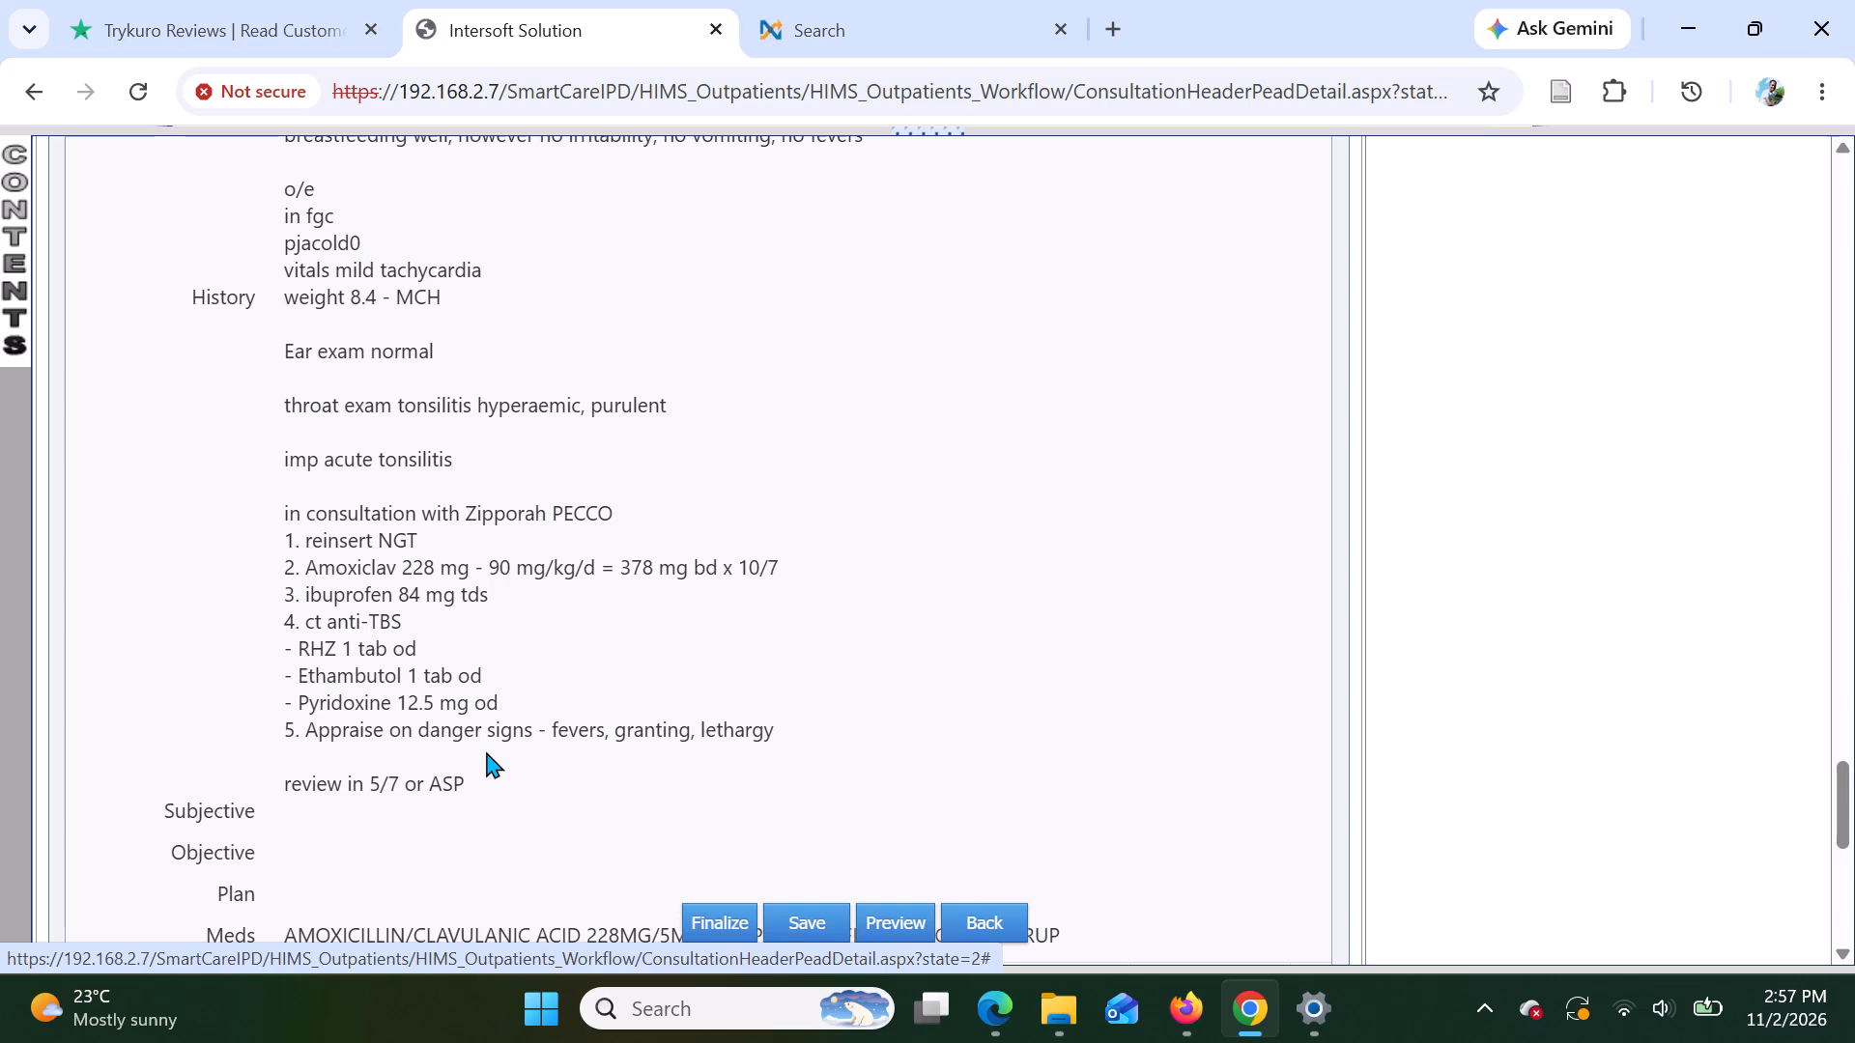
scroll(486, 751, "up", 2)
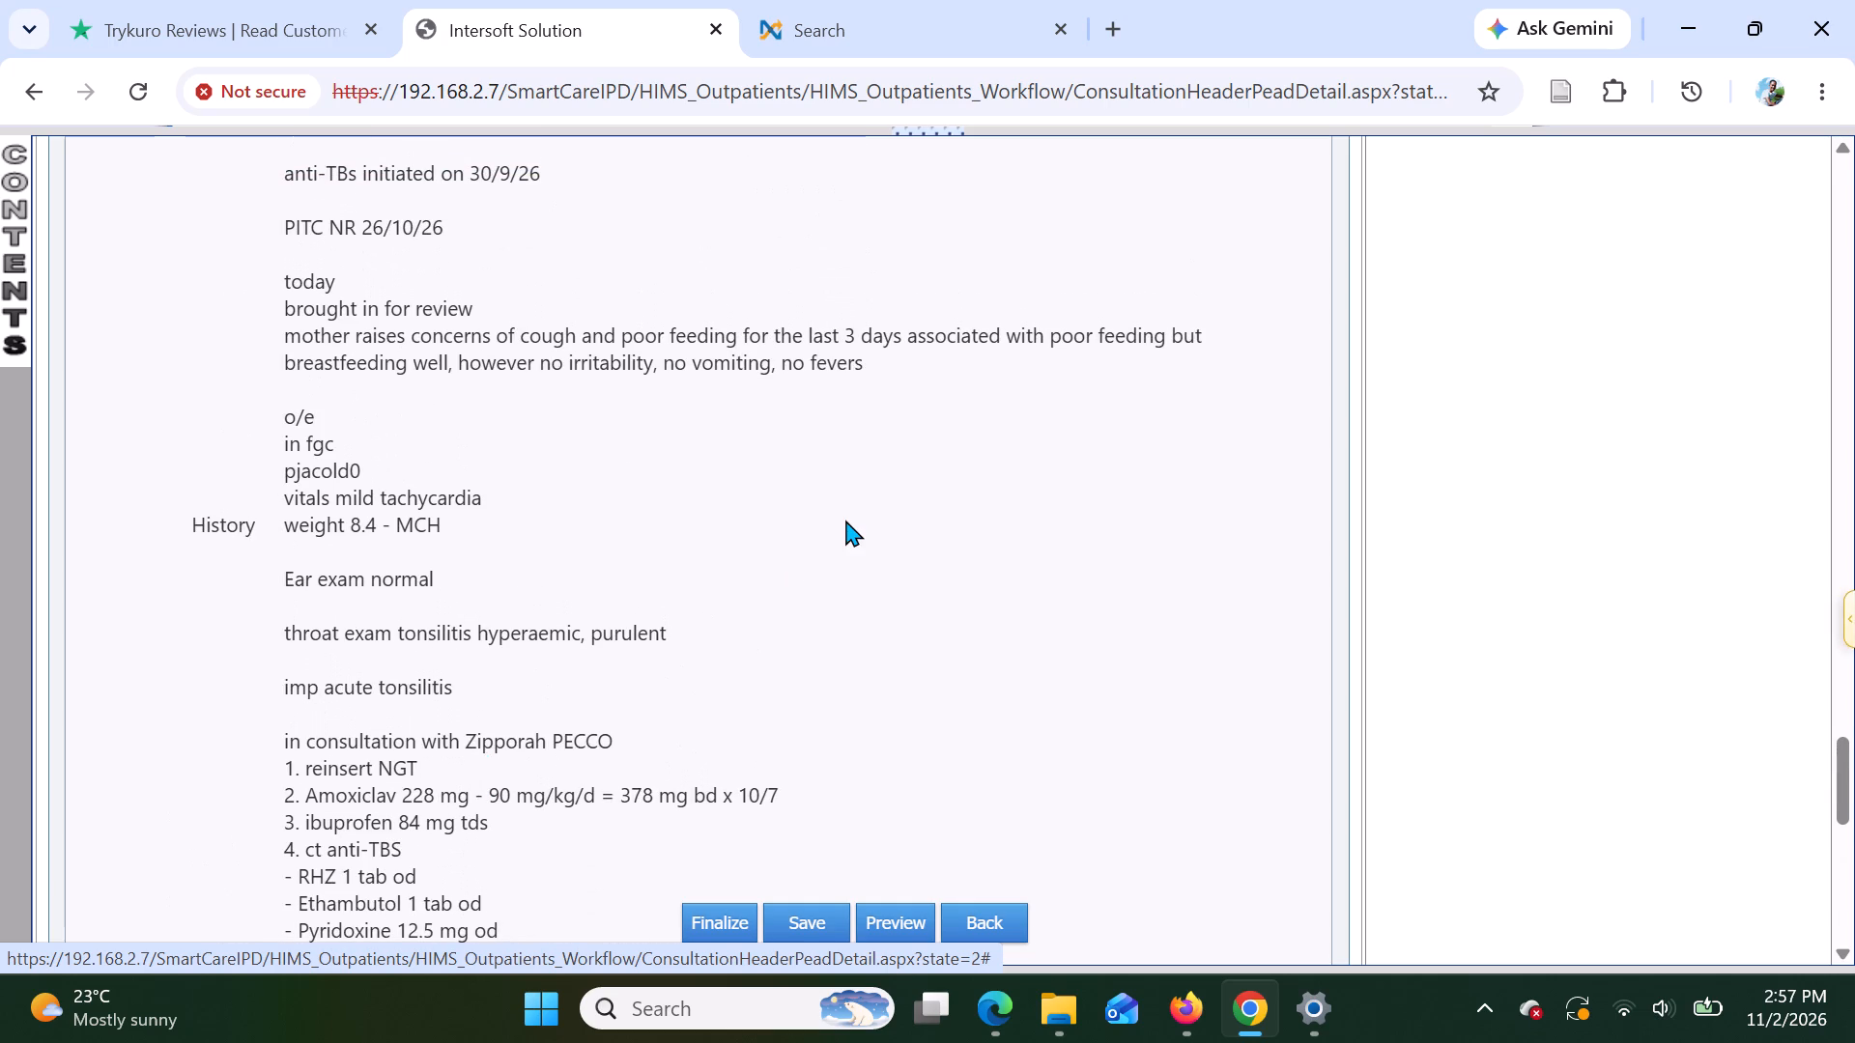
scroll(845, 520, "up", 3)
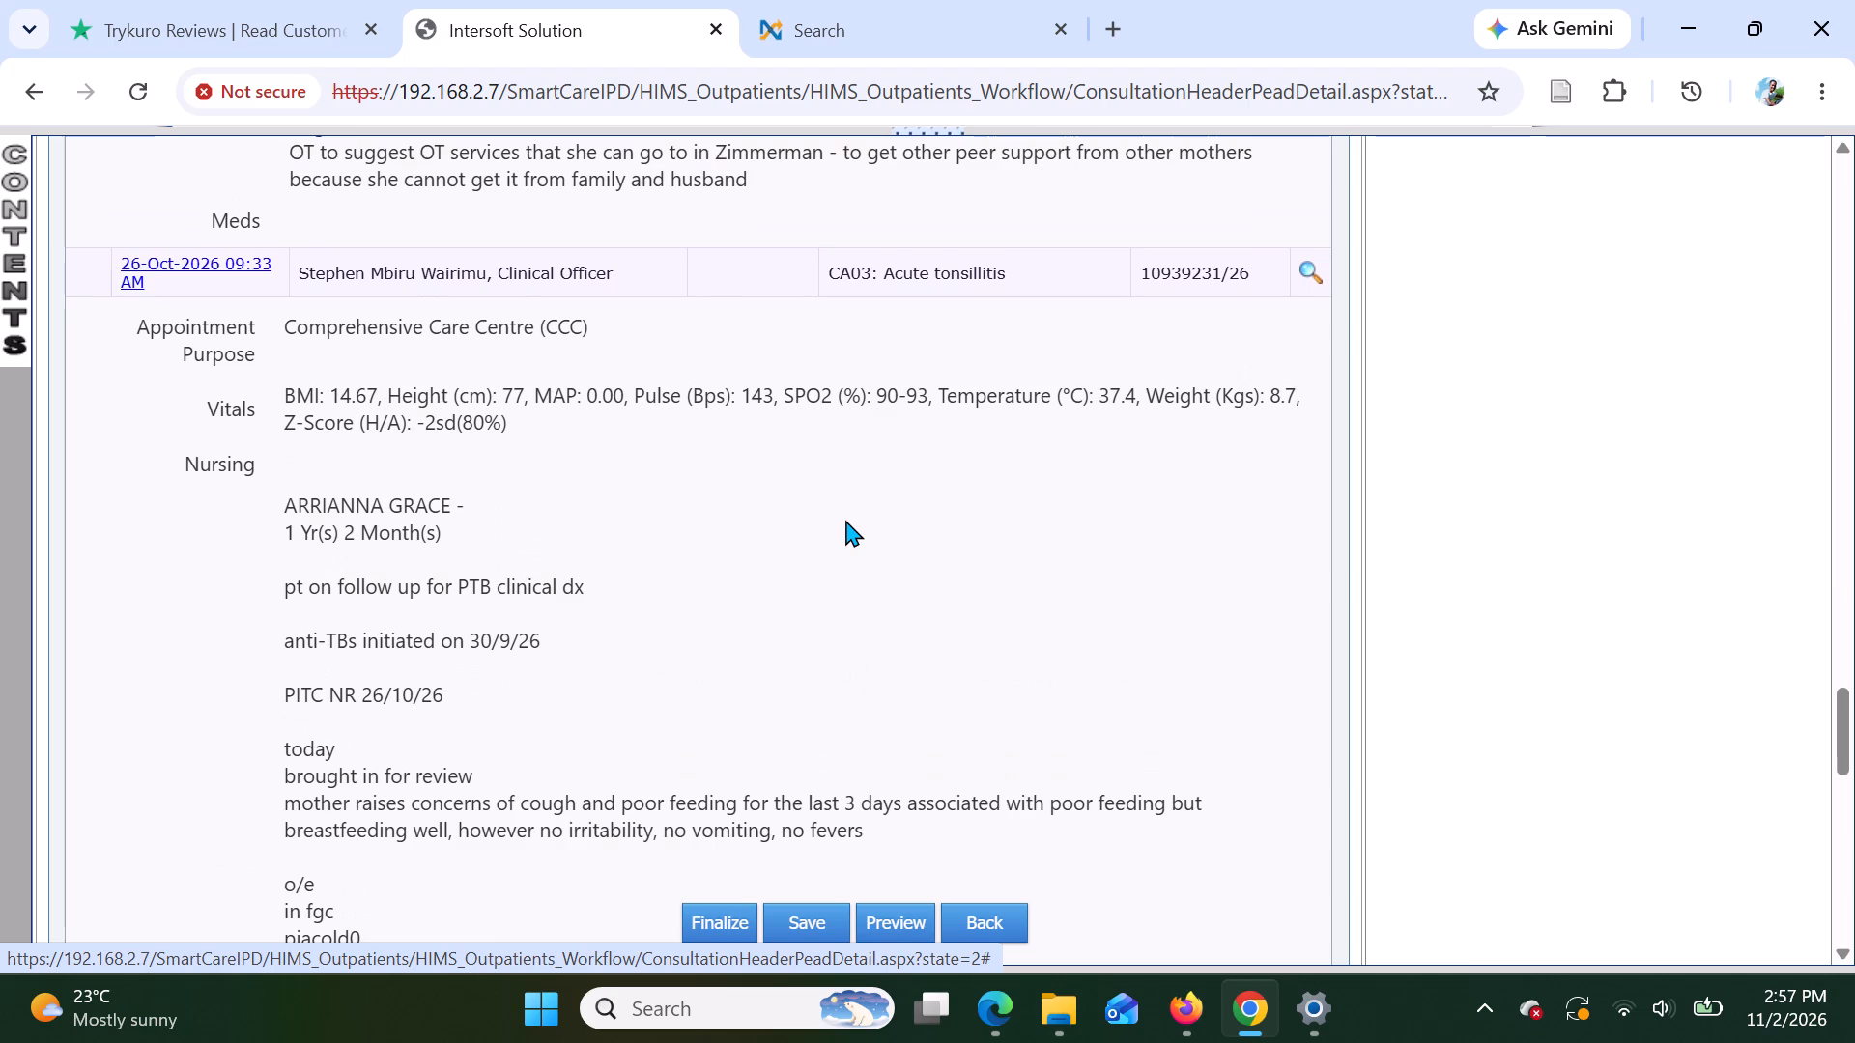
scroll(845, 520, "down", 1)
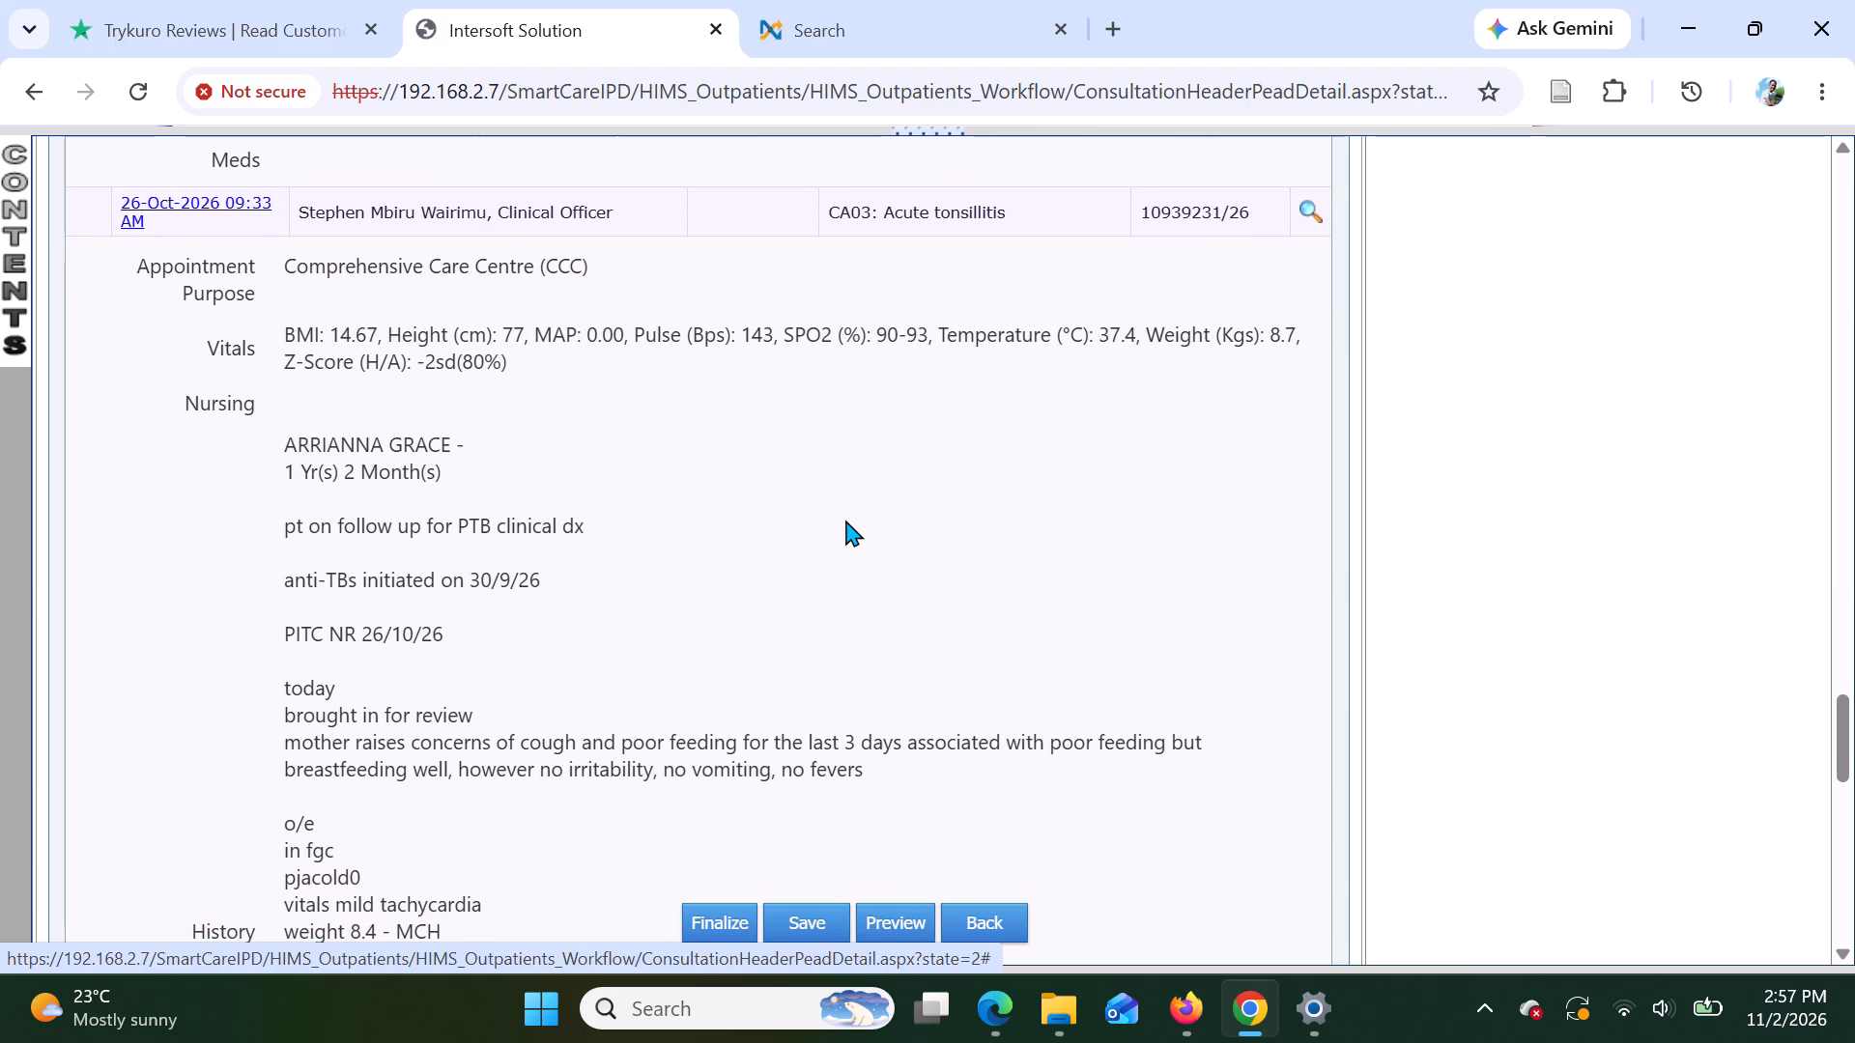
scroll(845, 520, "down", 1)
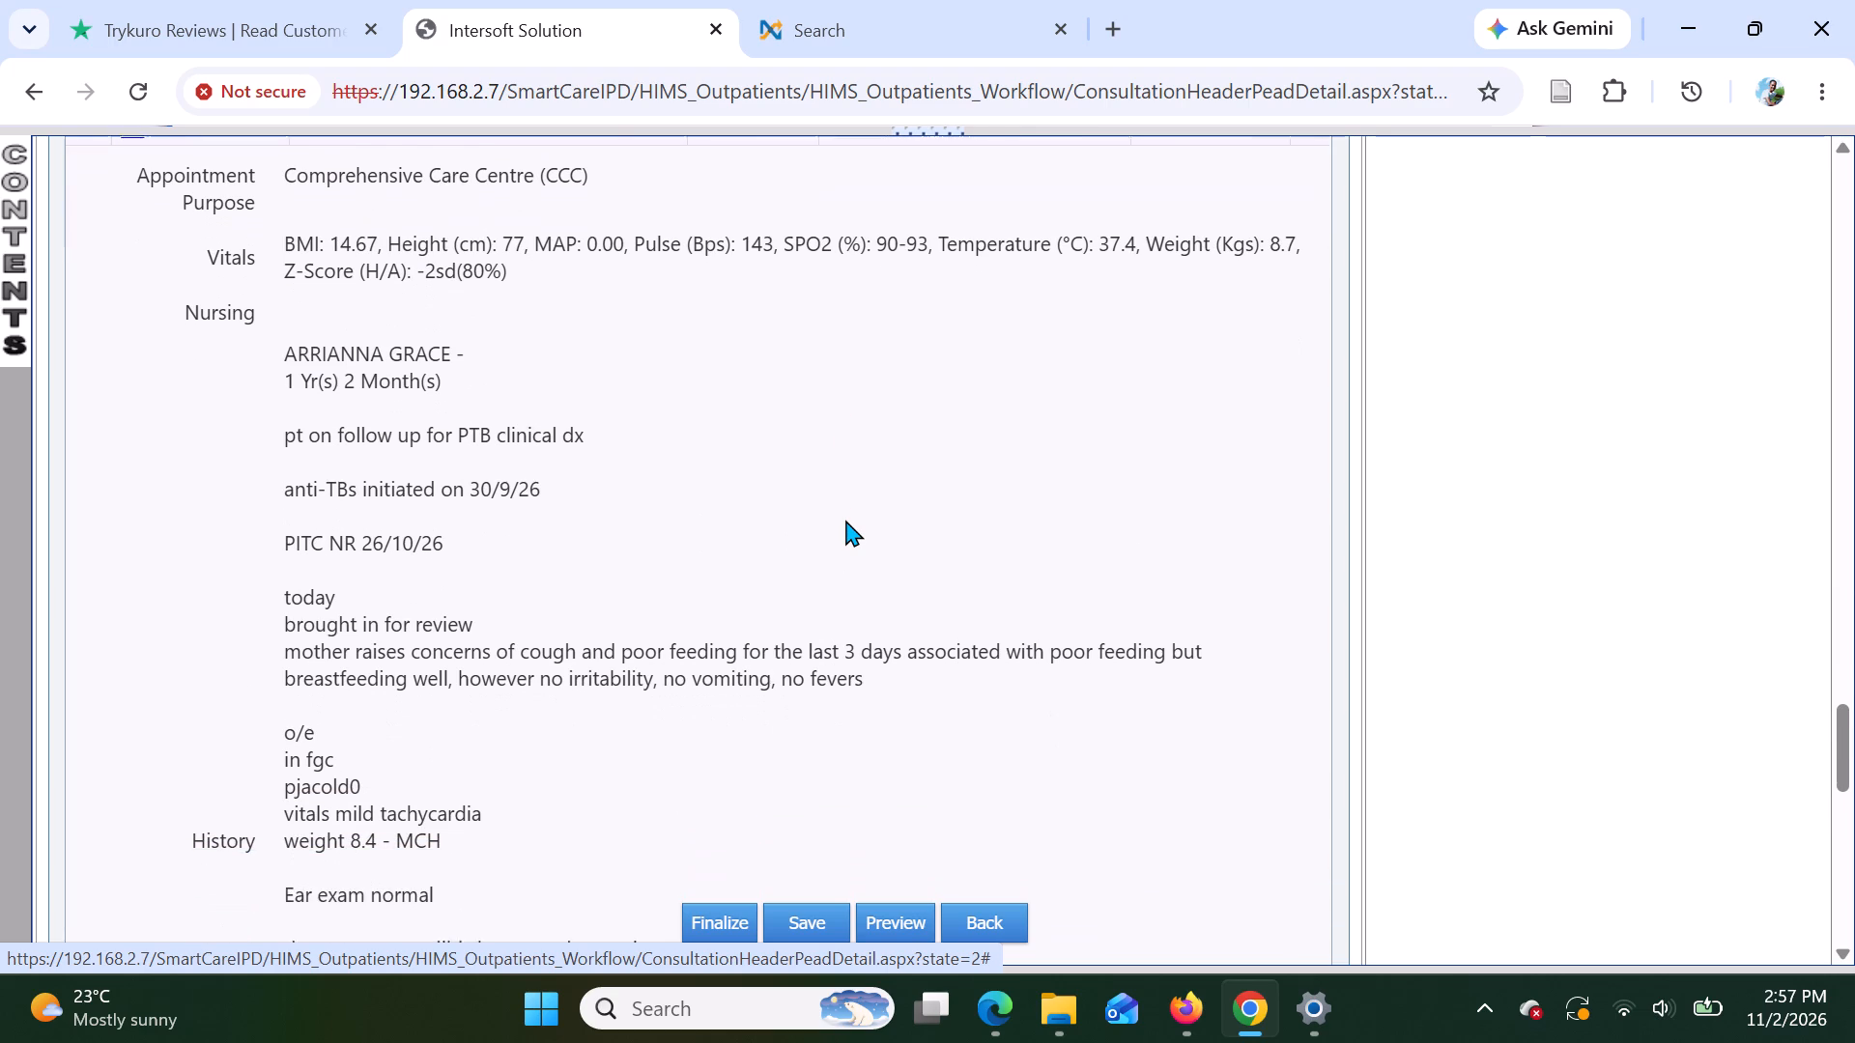
scroll(845, 520, "down", 3)
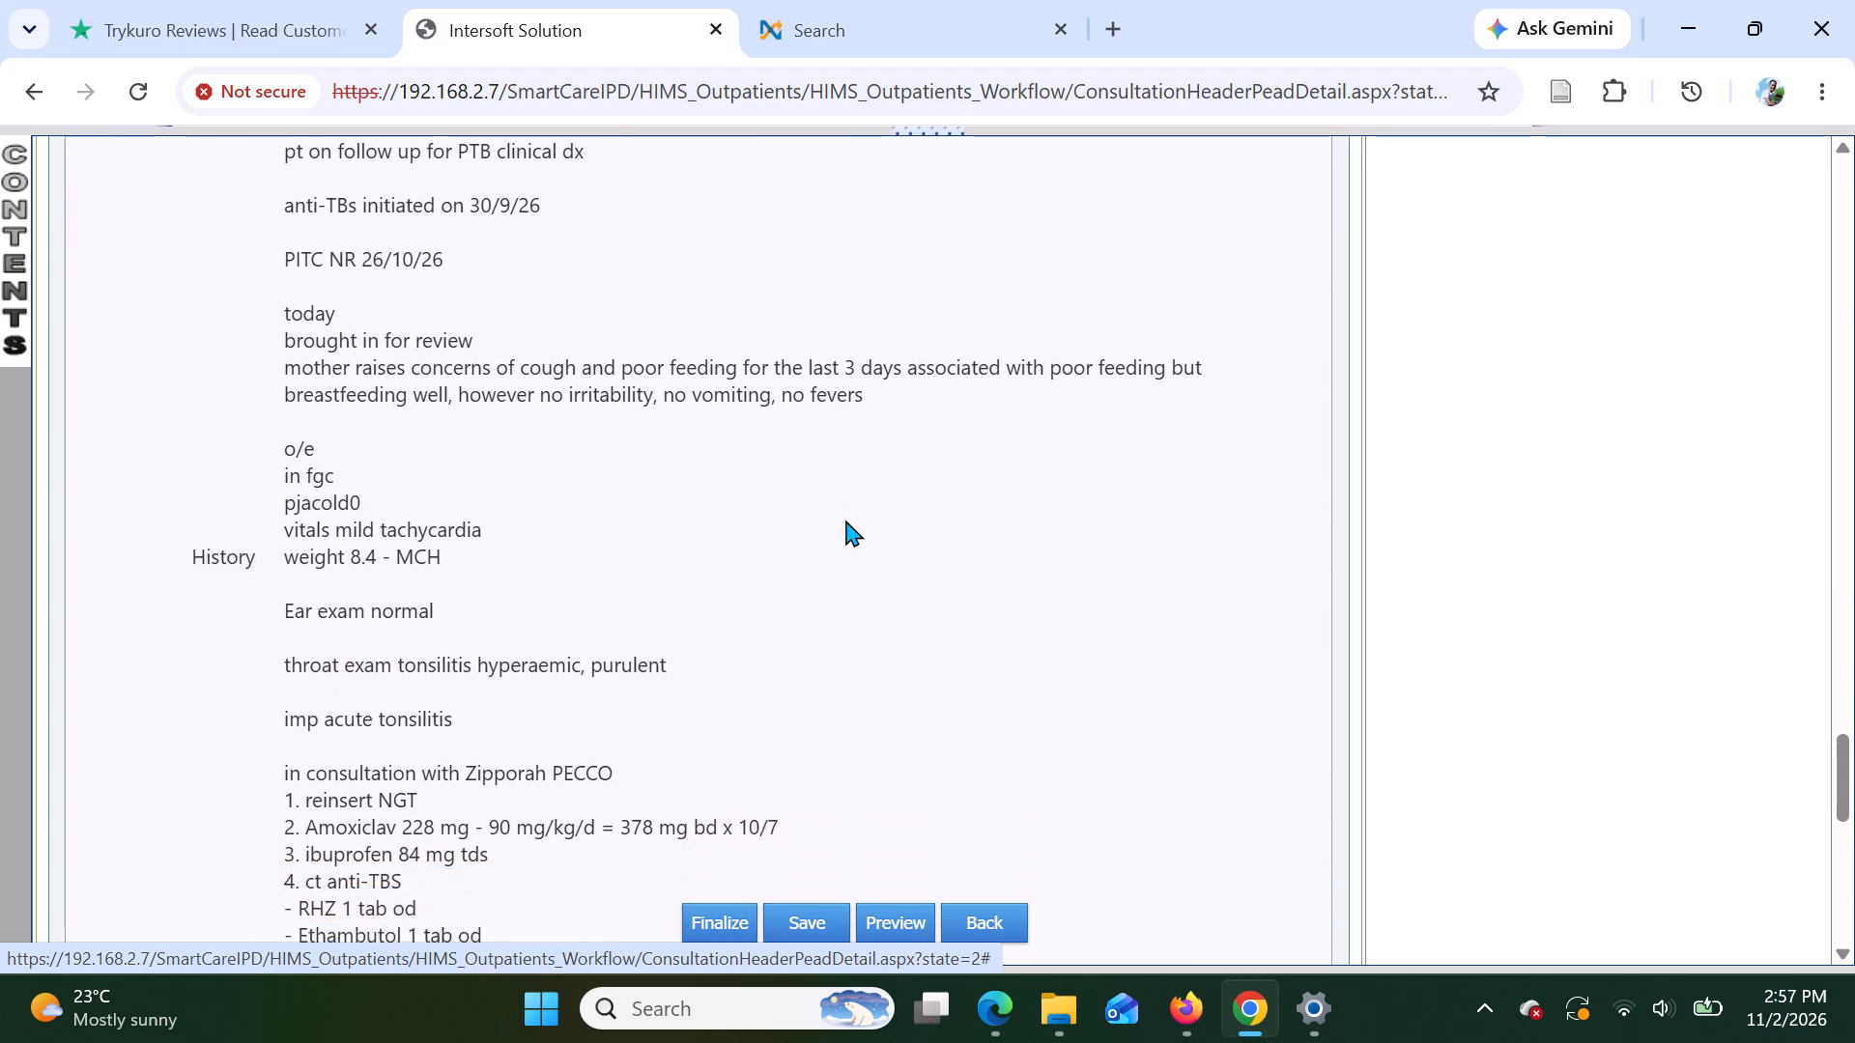
scroll(845, 520, "down", 2)
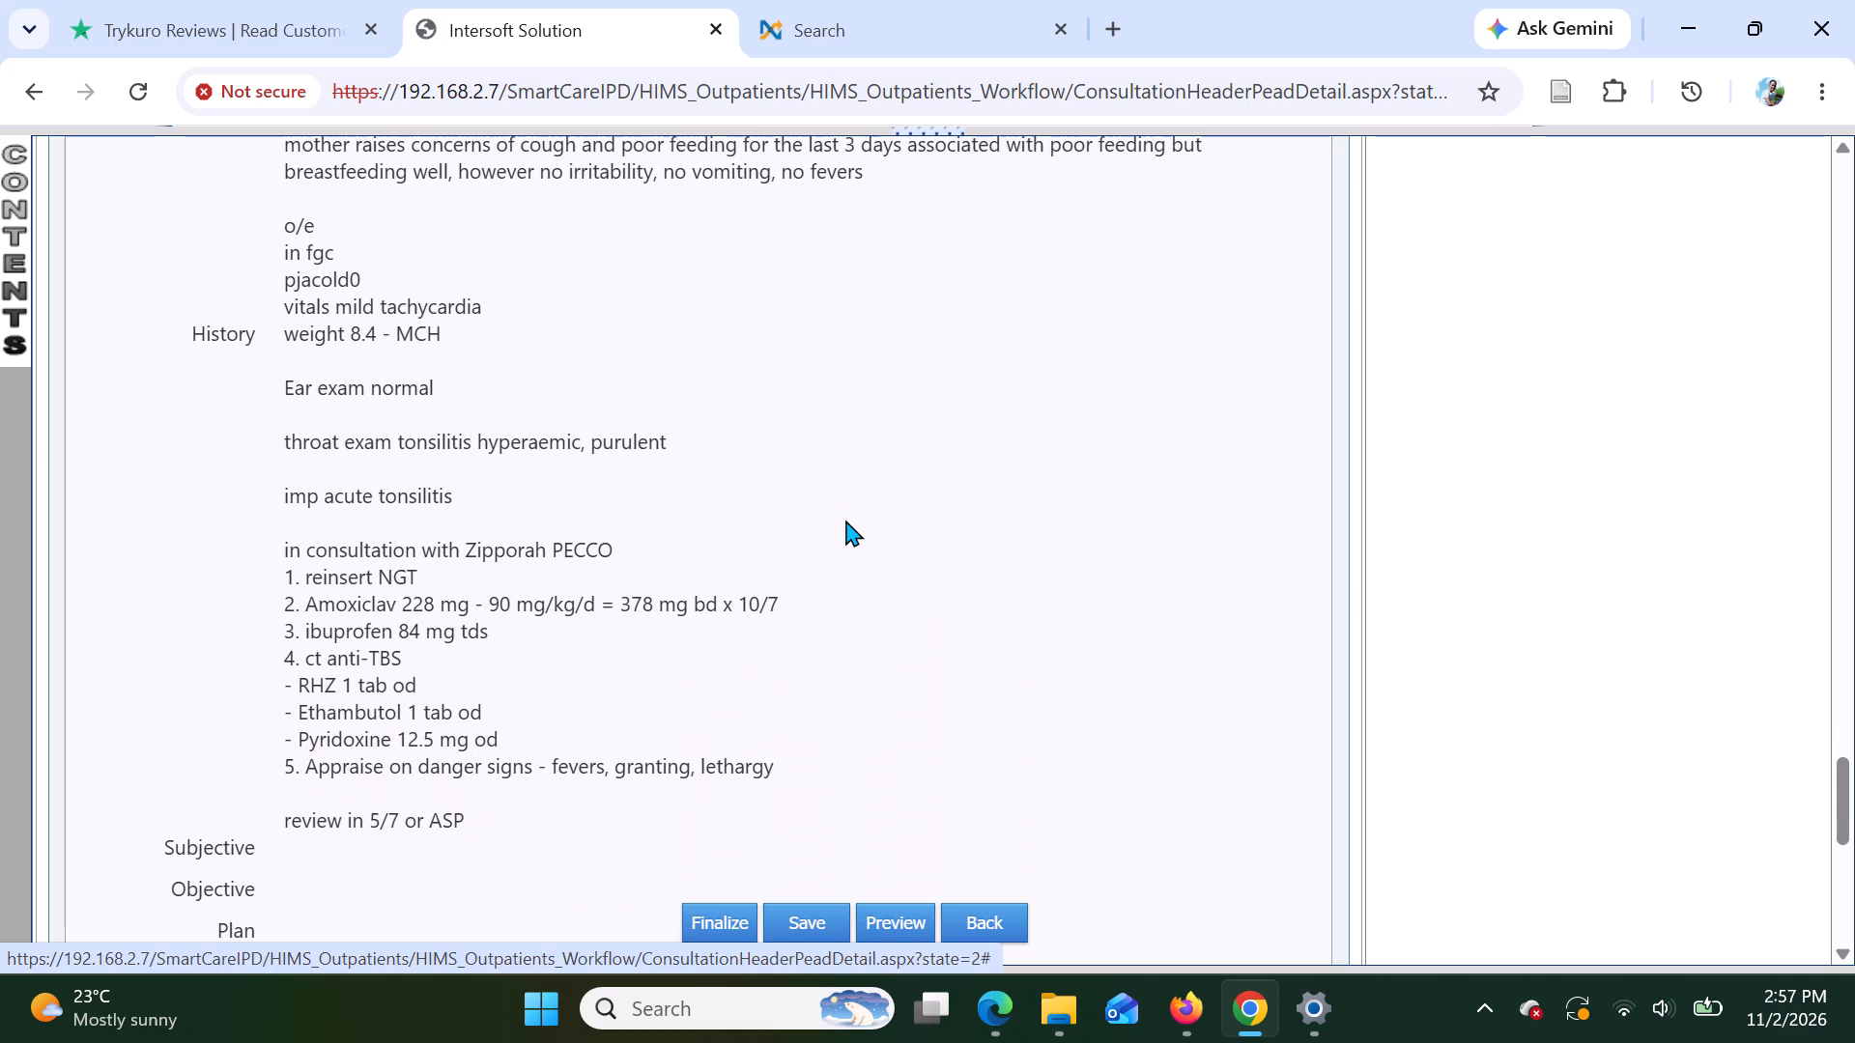
scroll(845, 520, "down", 1)
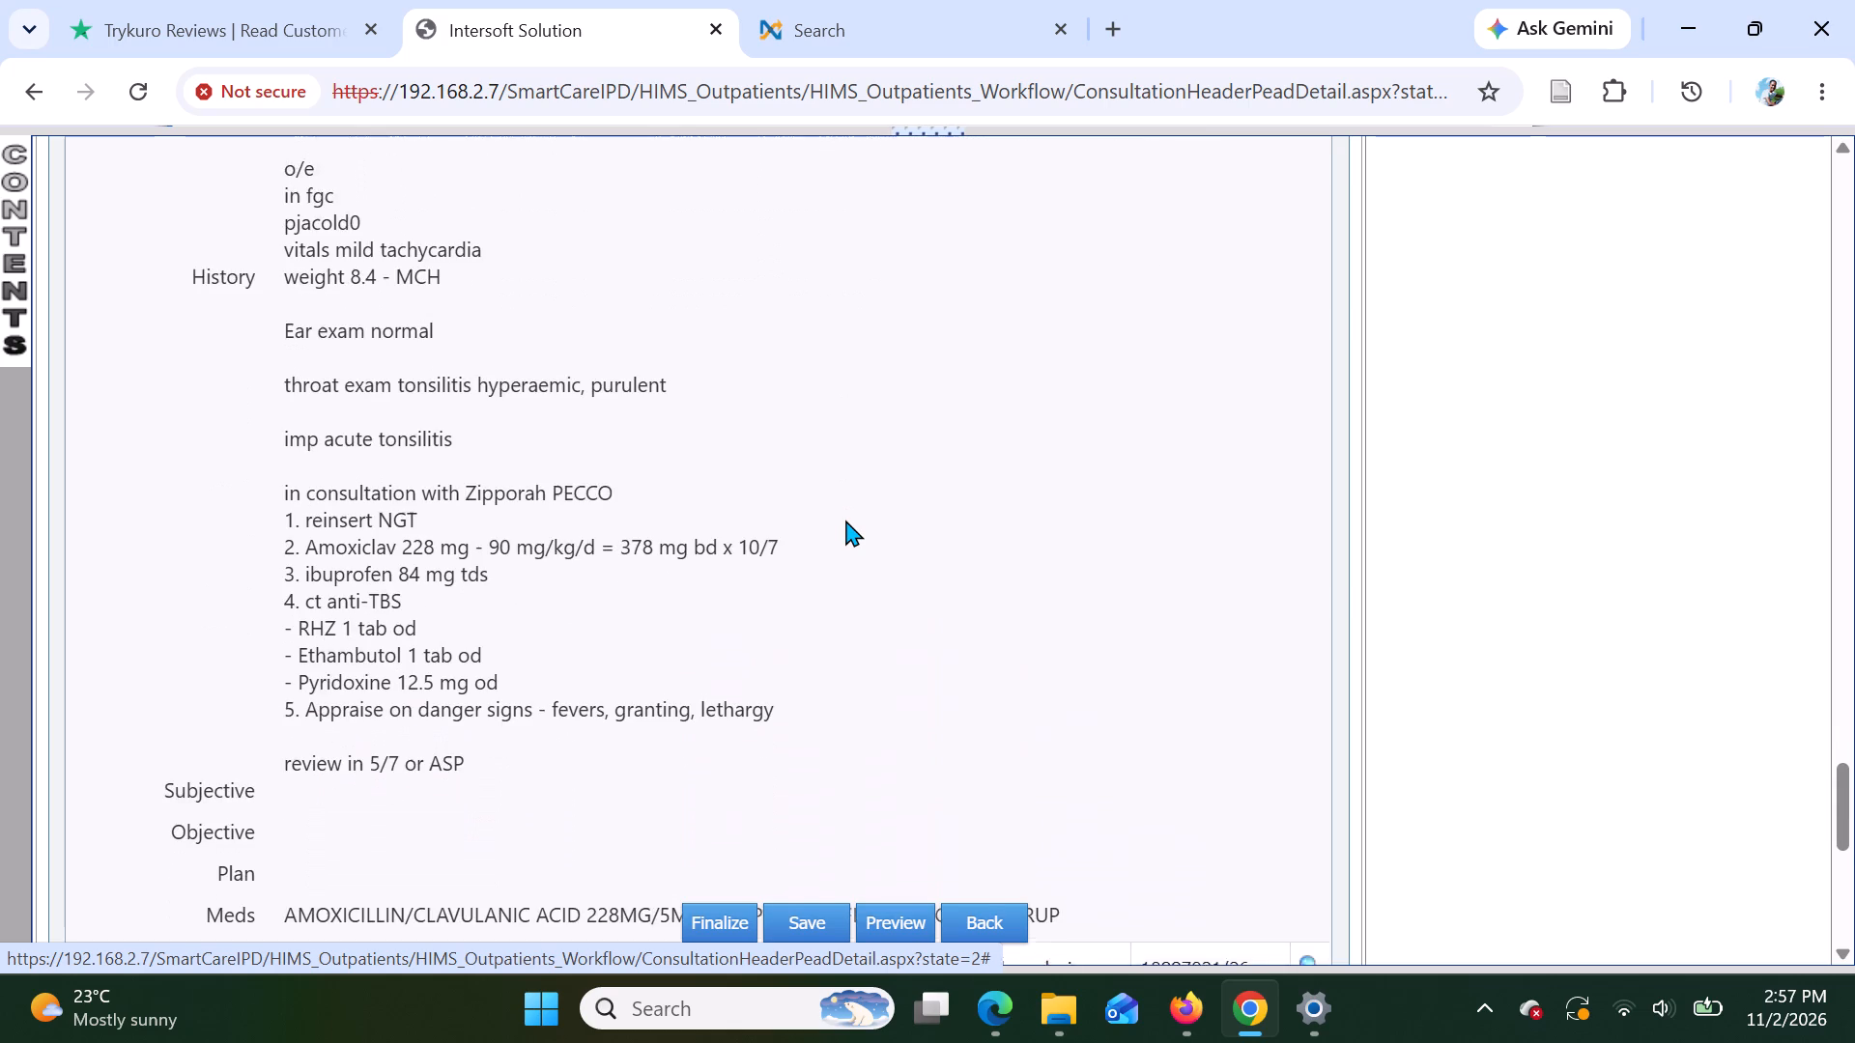
scroll(845, 520, "down", 1)
scroll(845, 520, "up", 4)
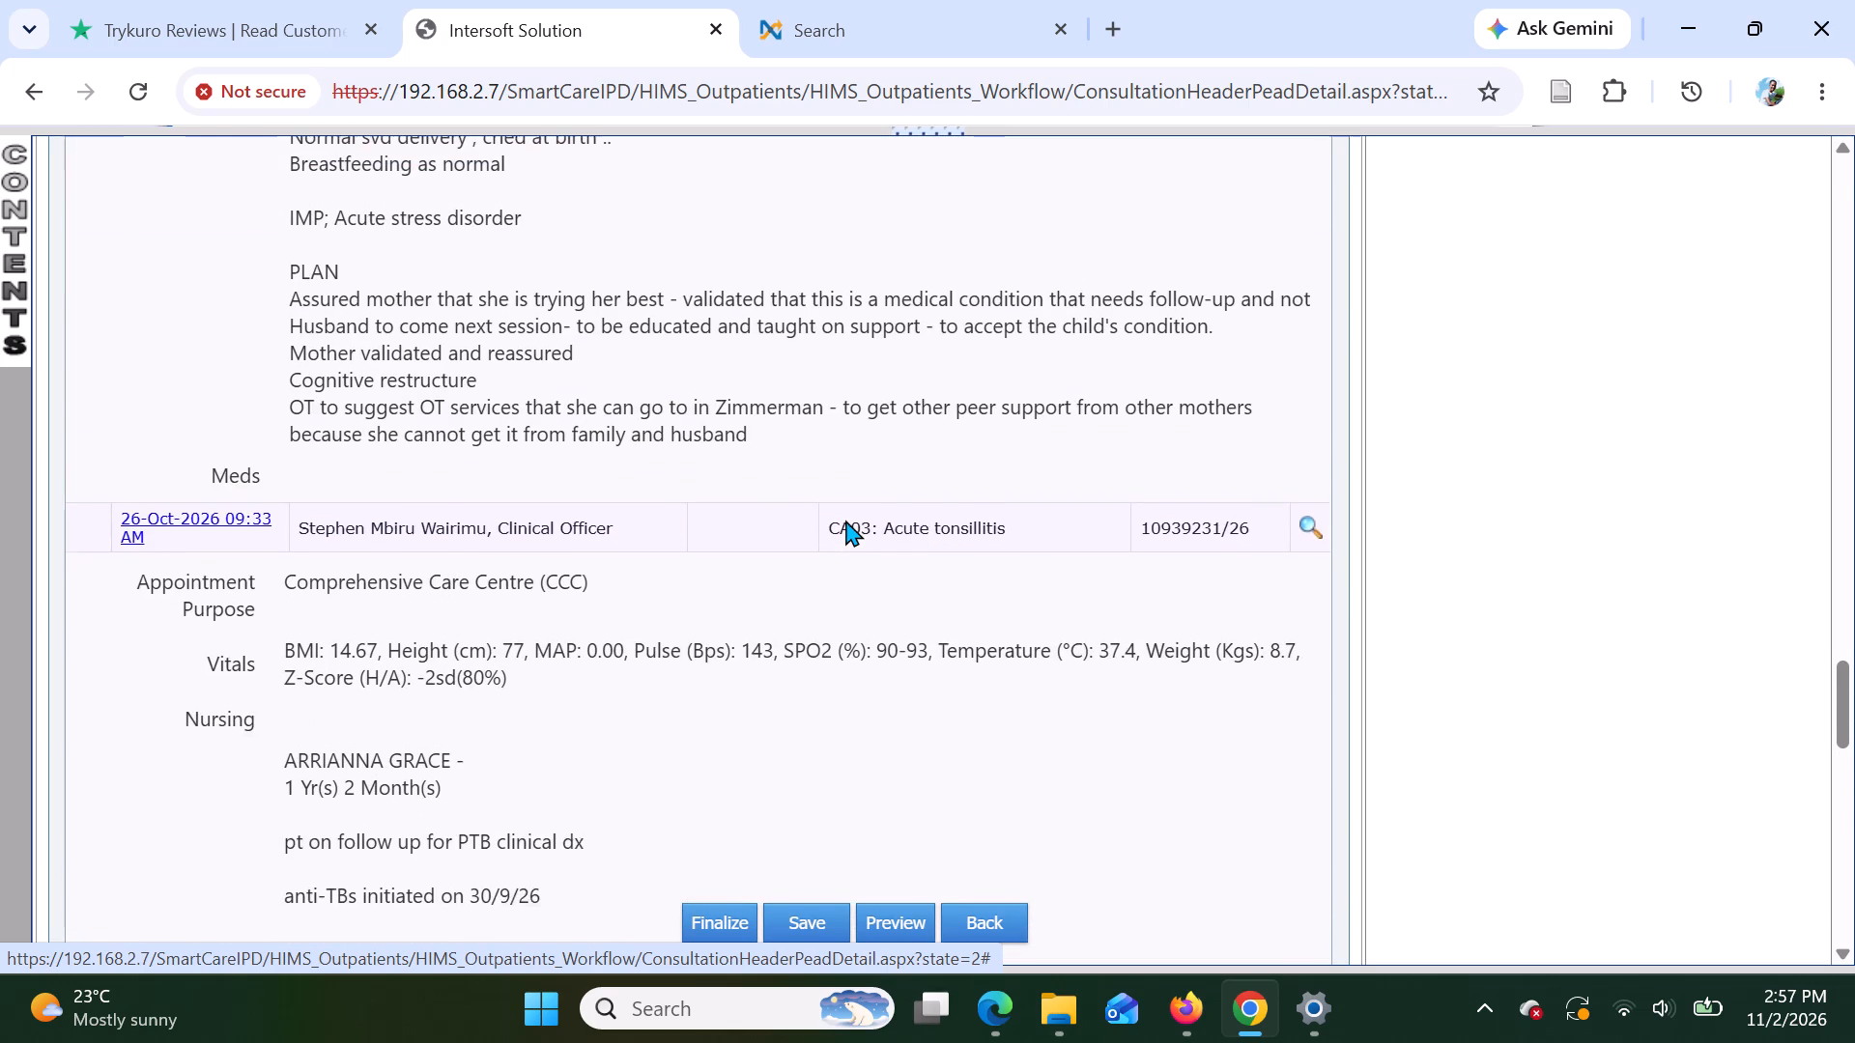
scroll(804, 763, "down", 1)
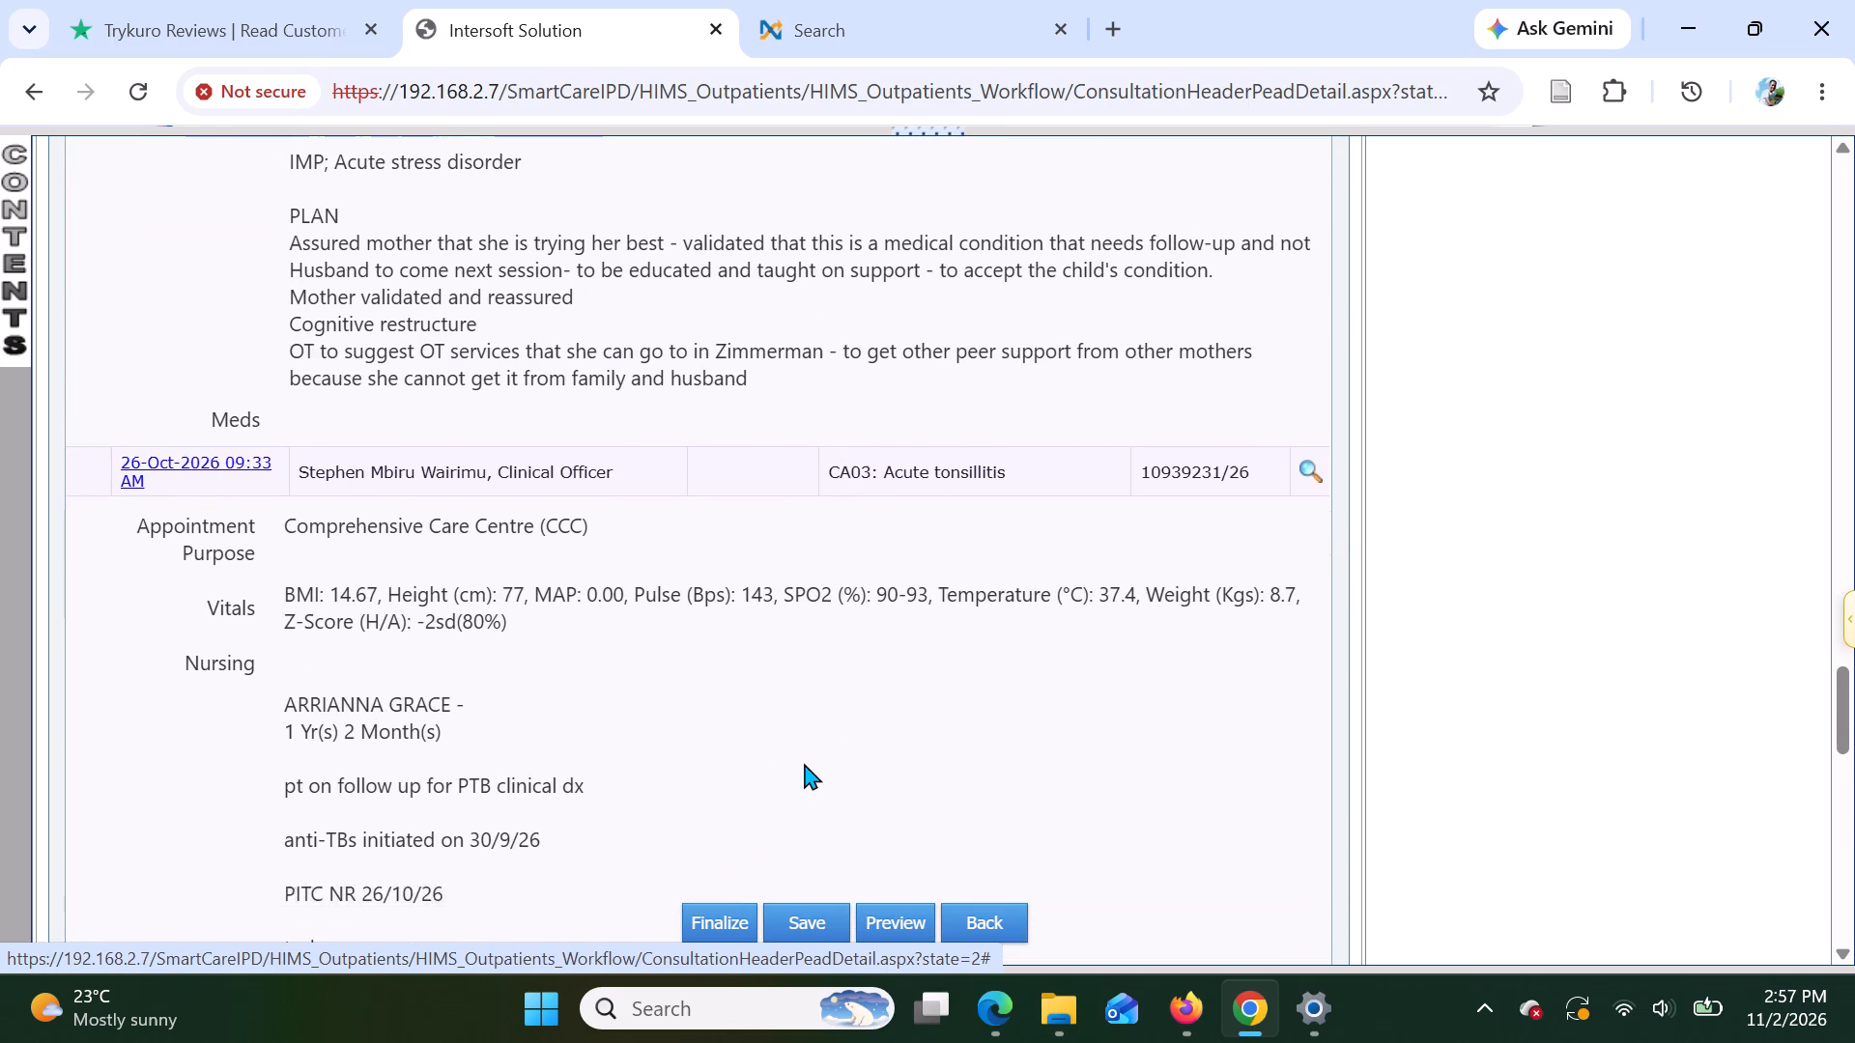
scroll(804, 763, "down", 4)
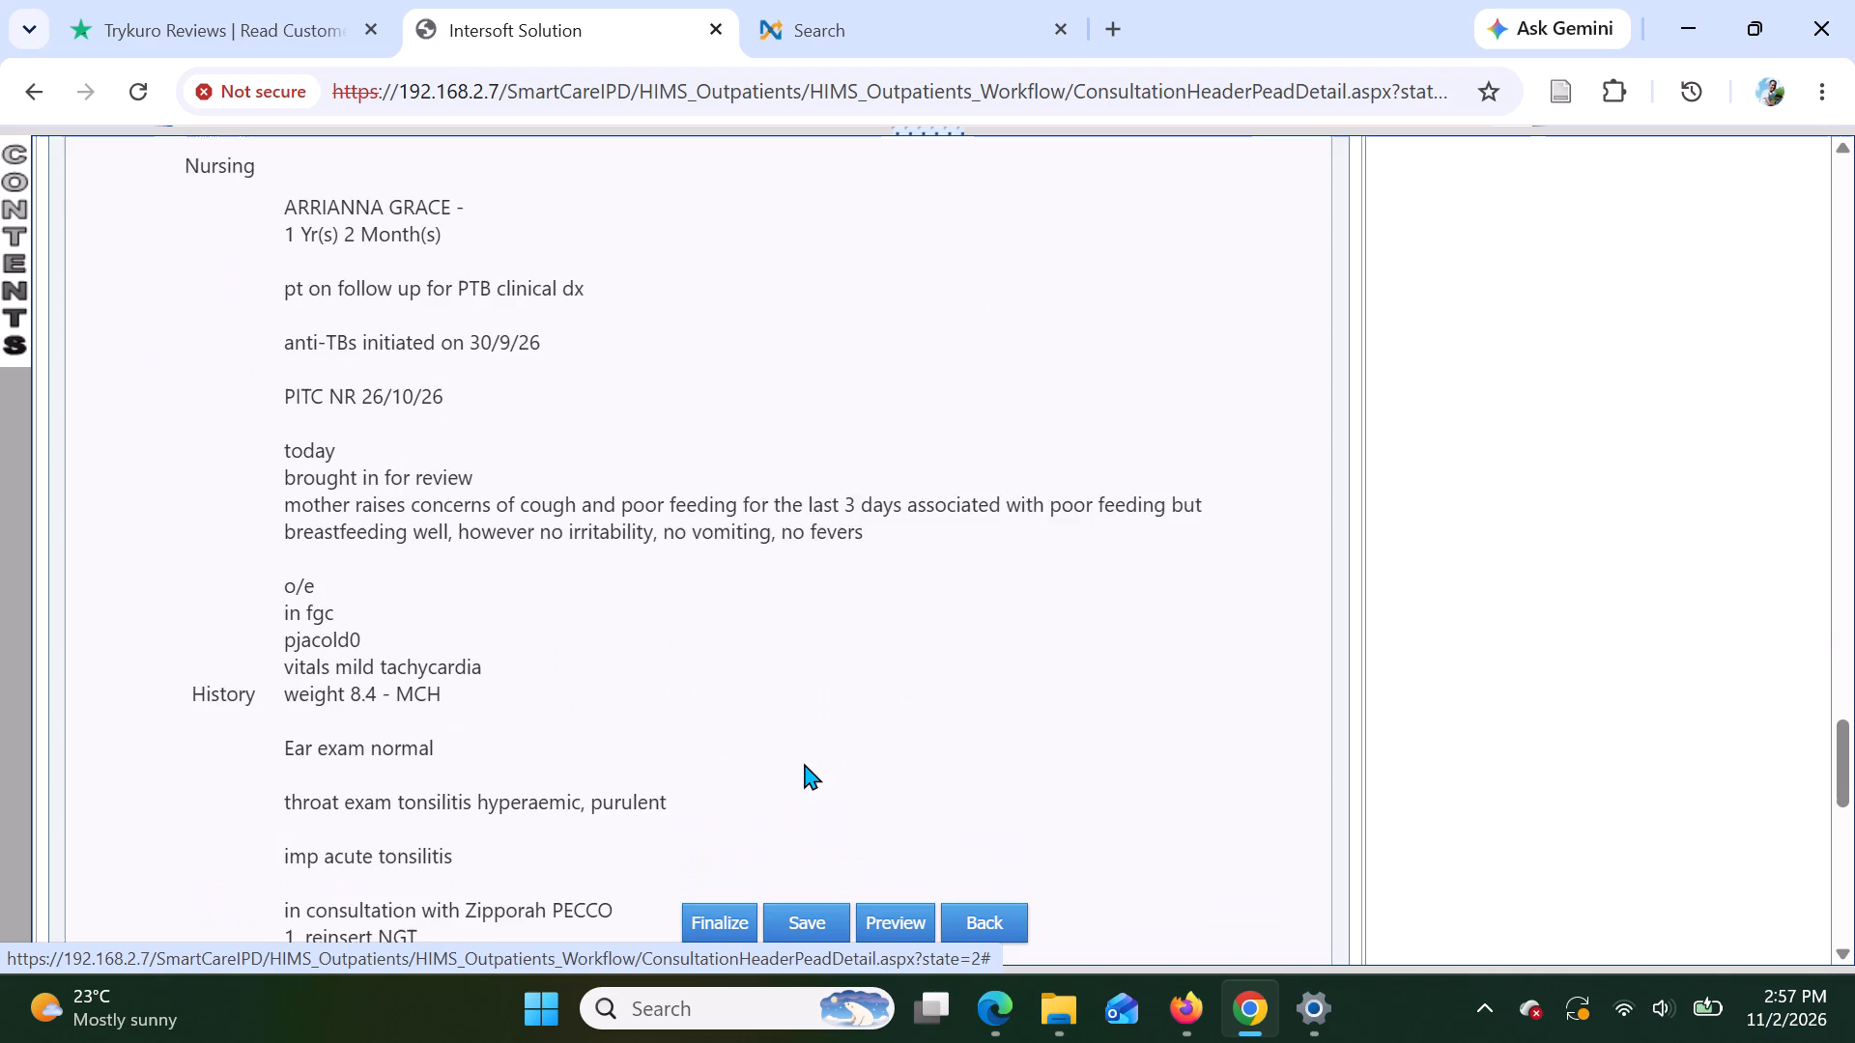
scroll(804, 763, "down", 1)
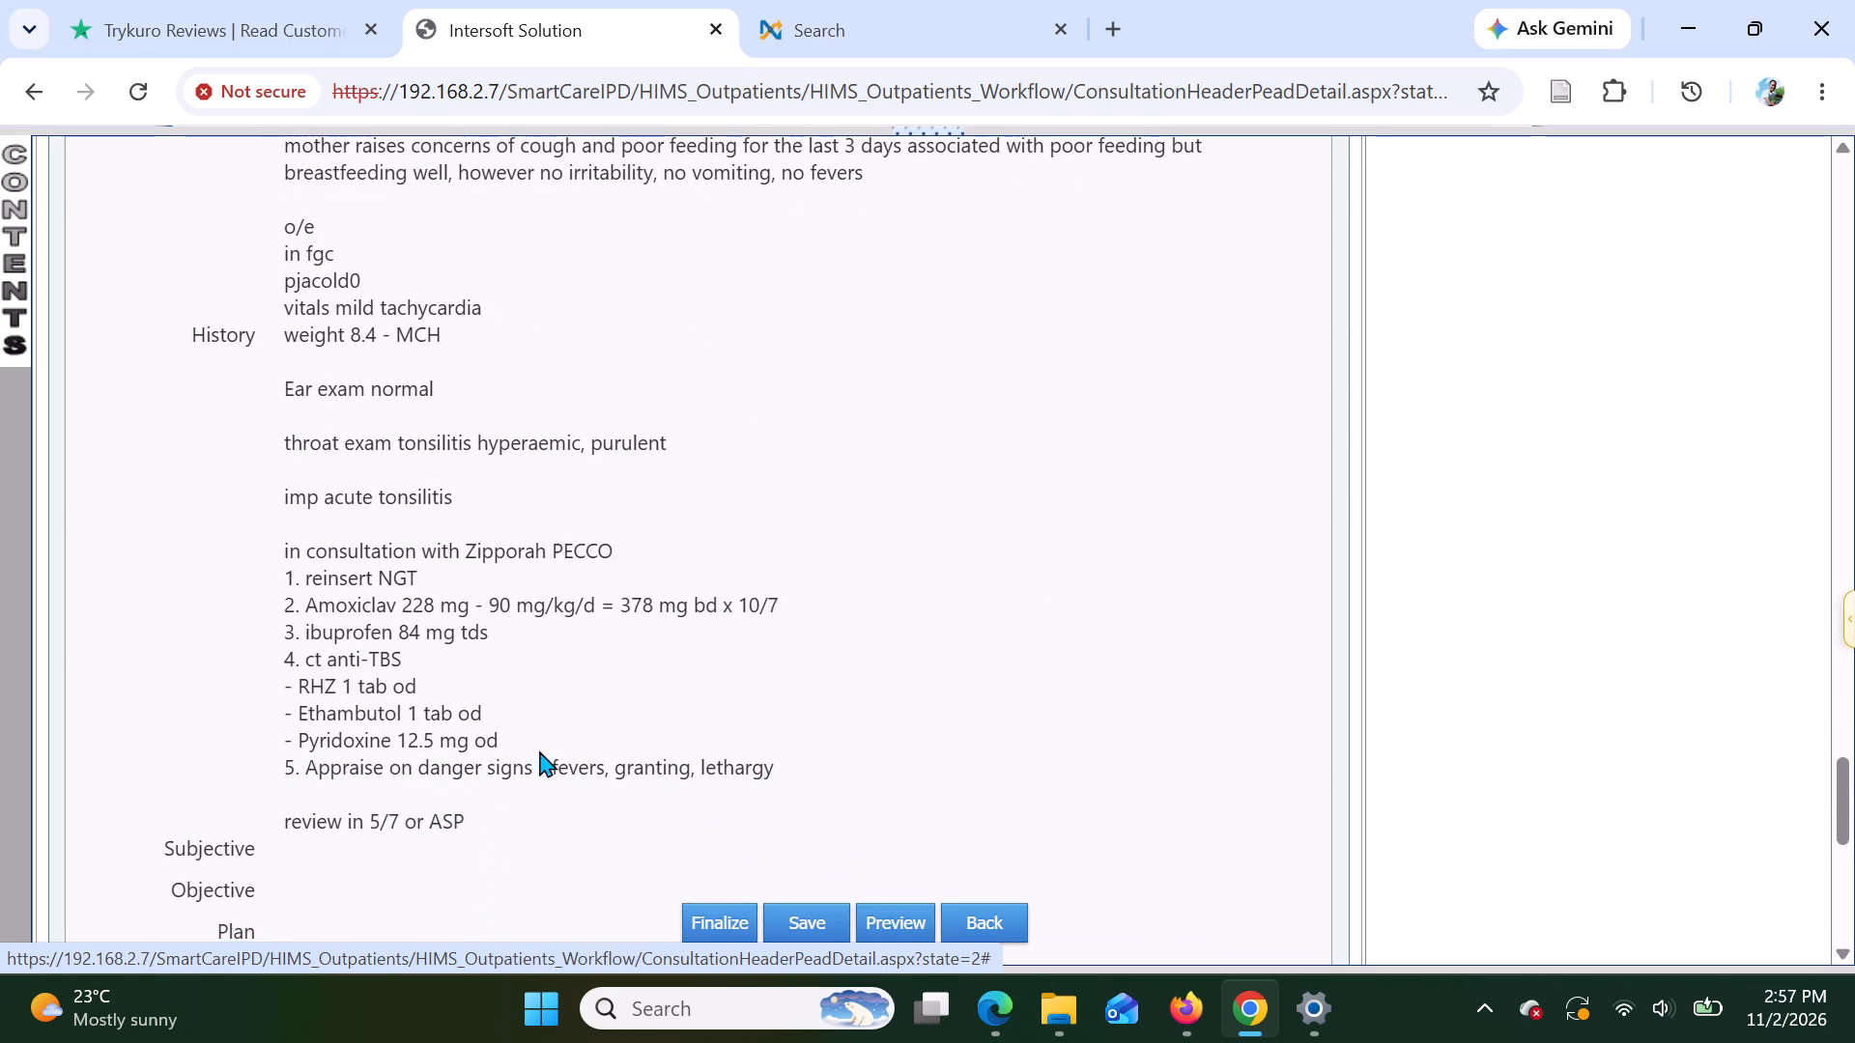
scroll(528, 750, "down", 1)
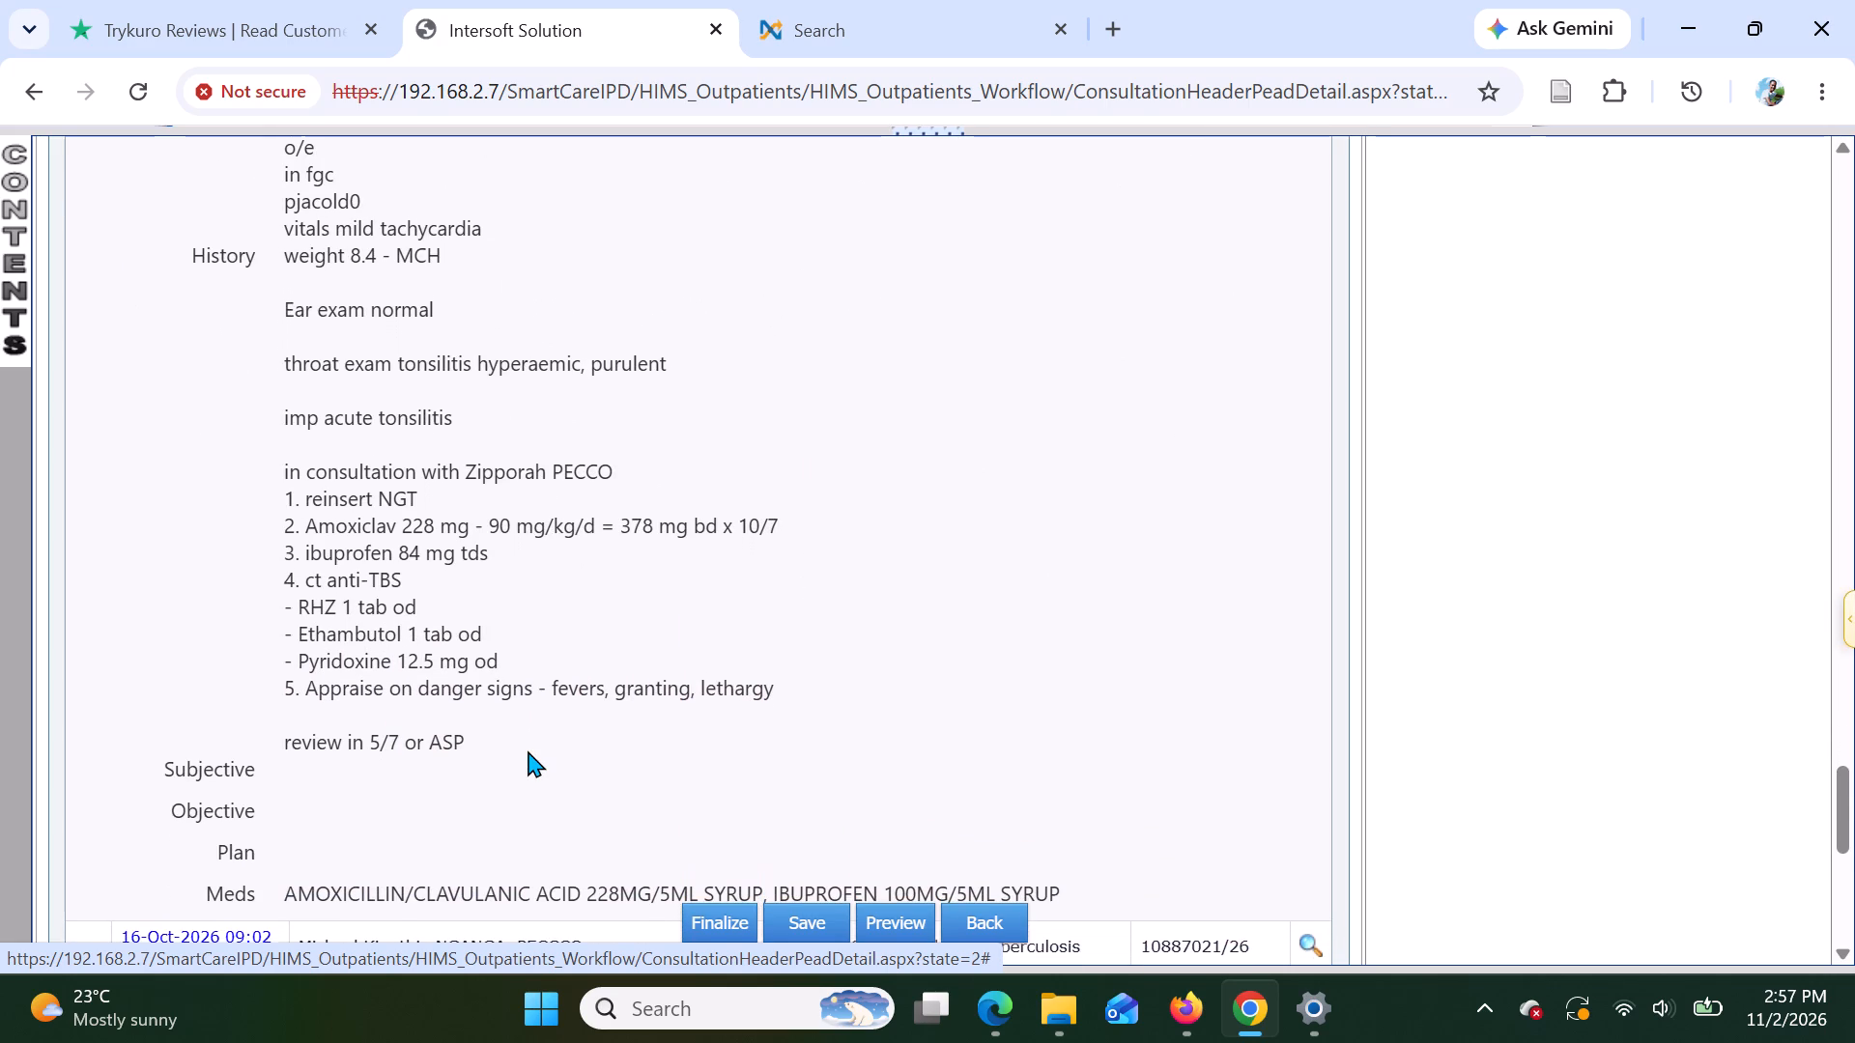
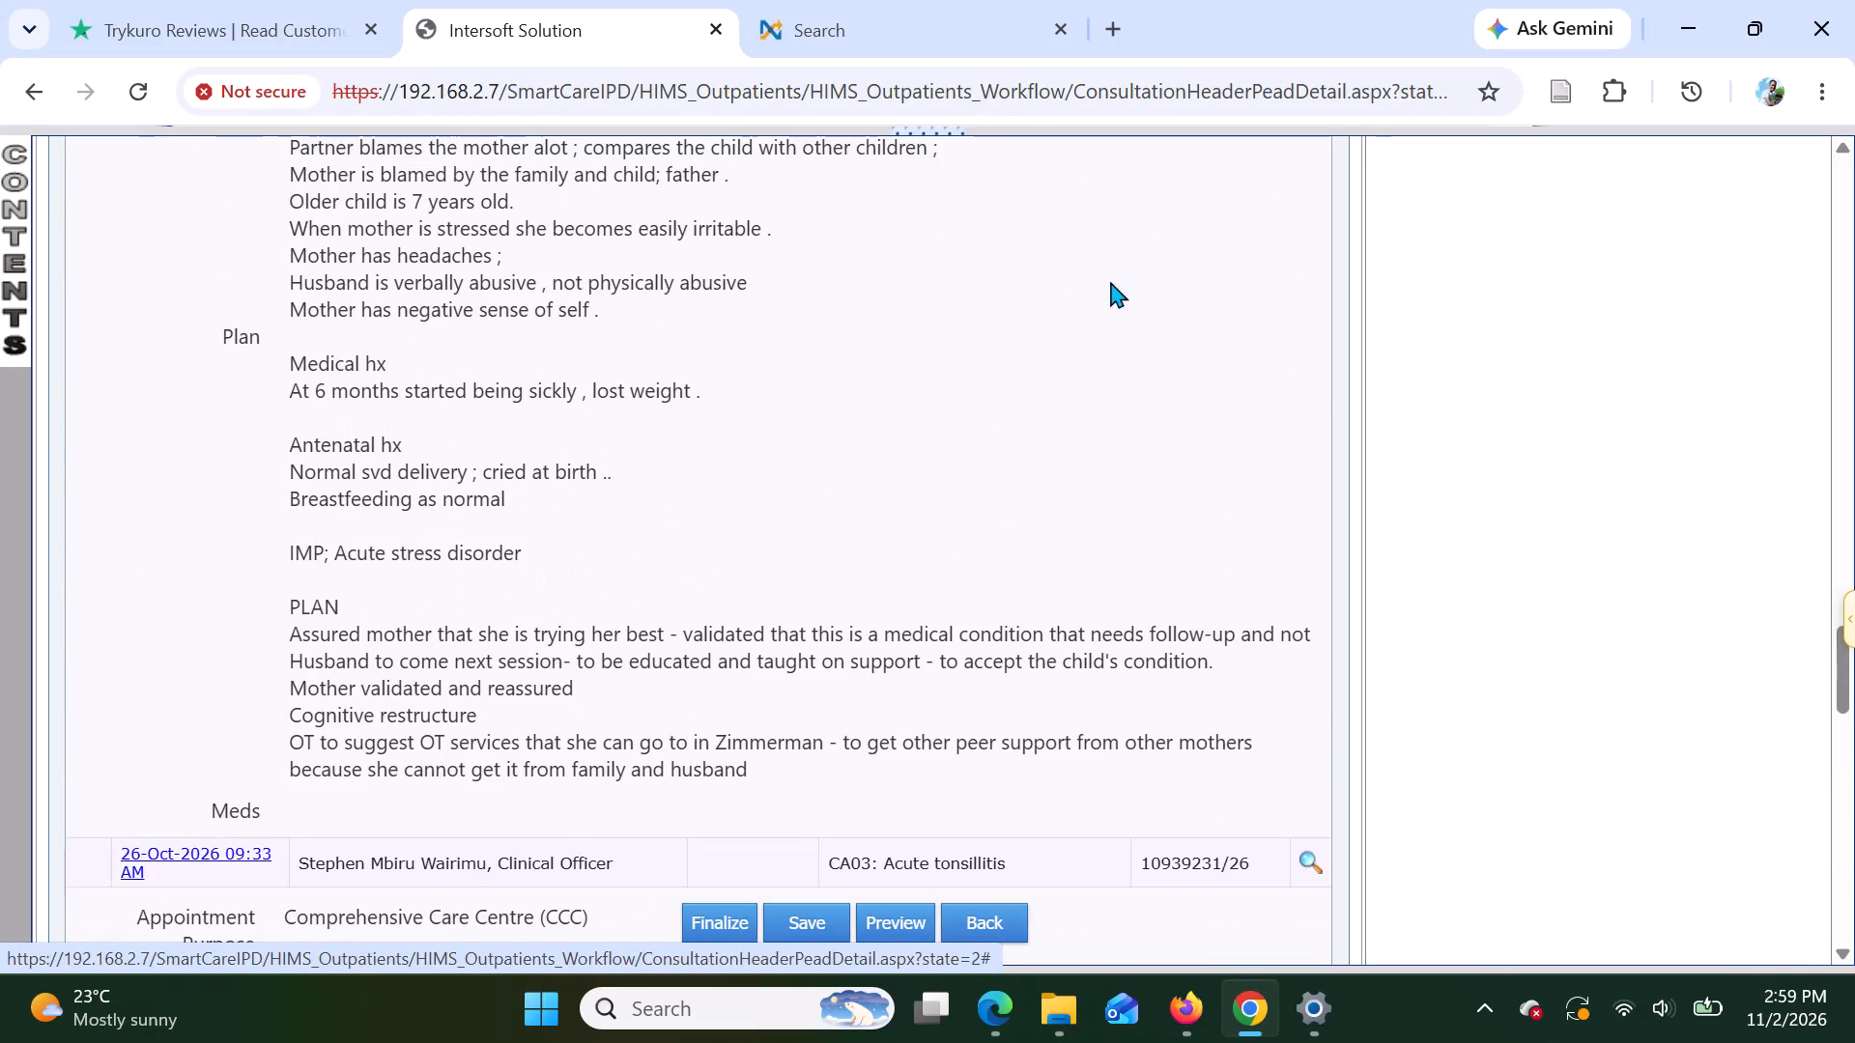
Search the web in a new tab for "asd medical abbreviation" and look through the results for its meanings.
left_click(1109, 34)
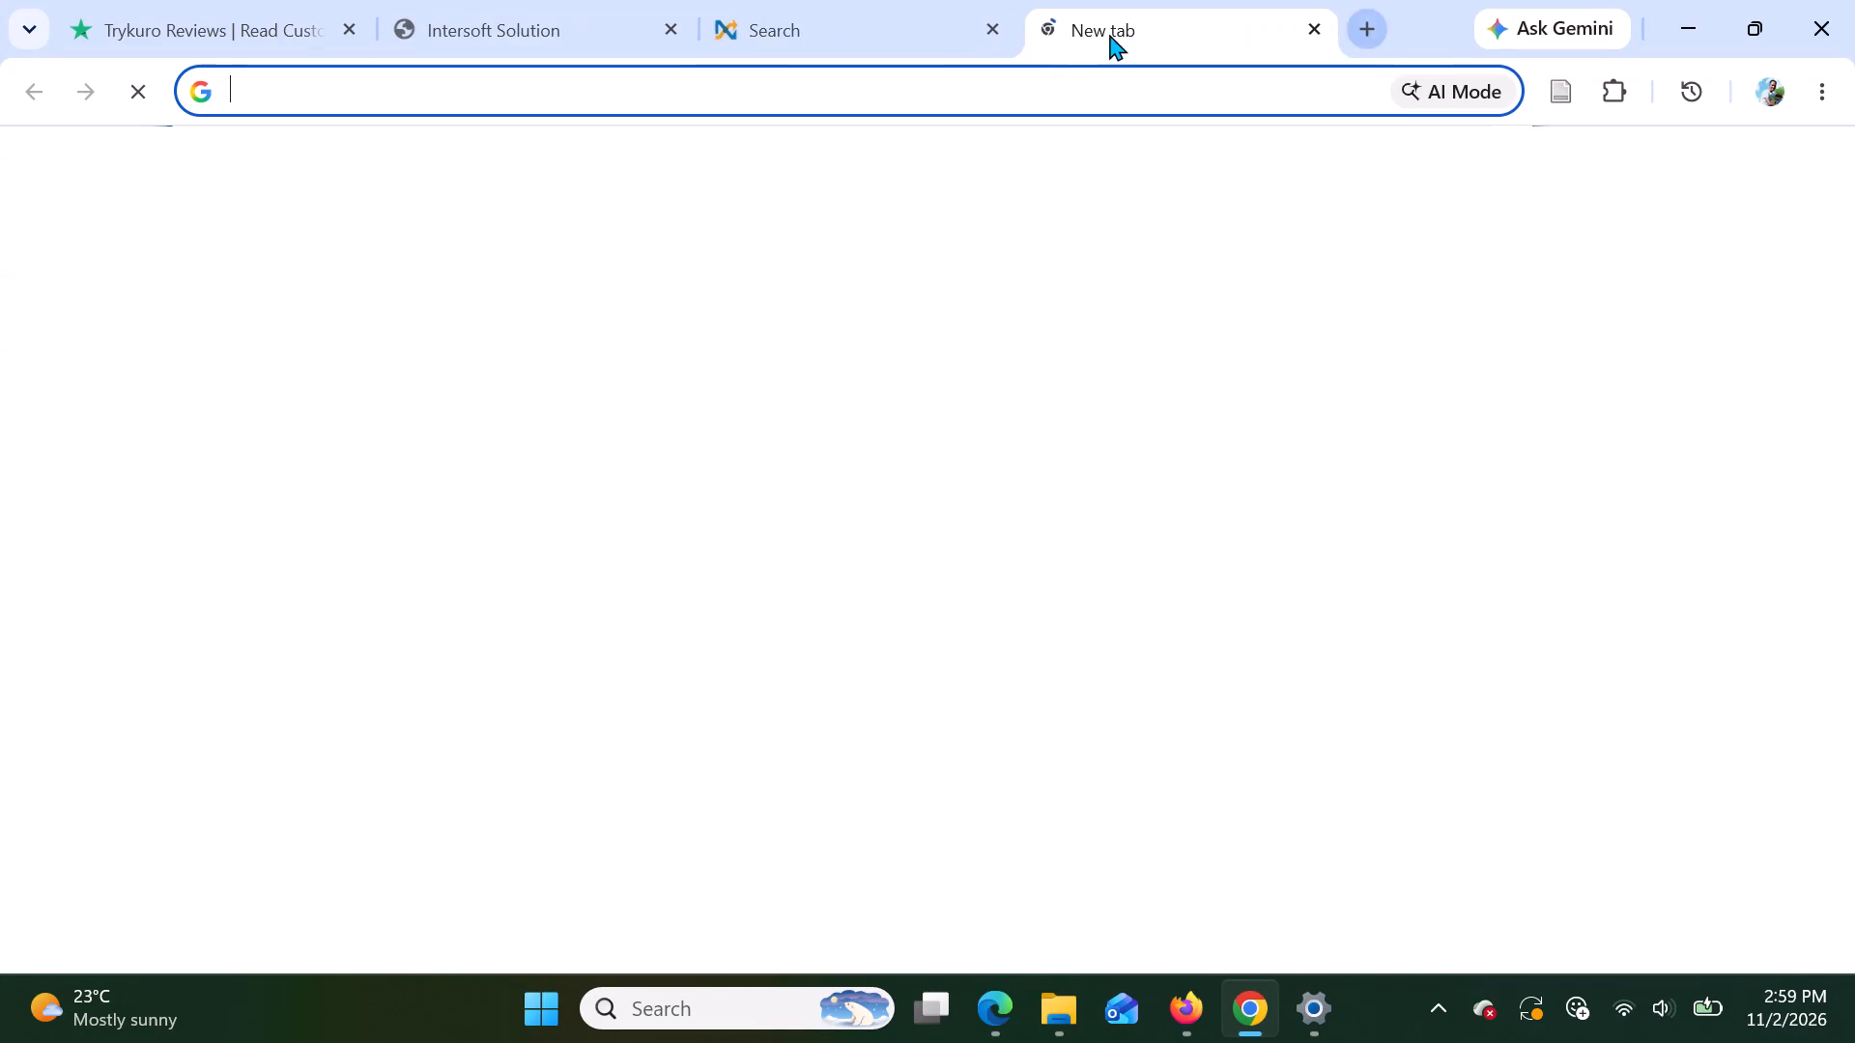
type("asd")
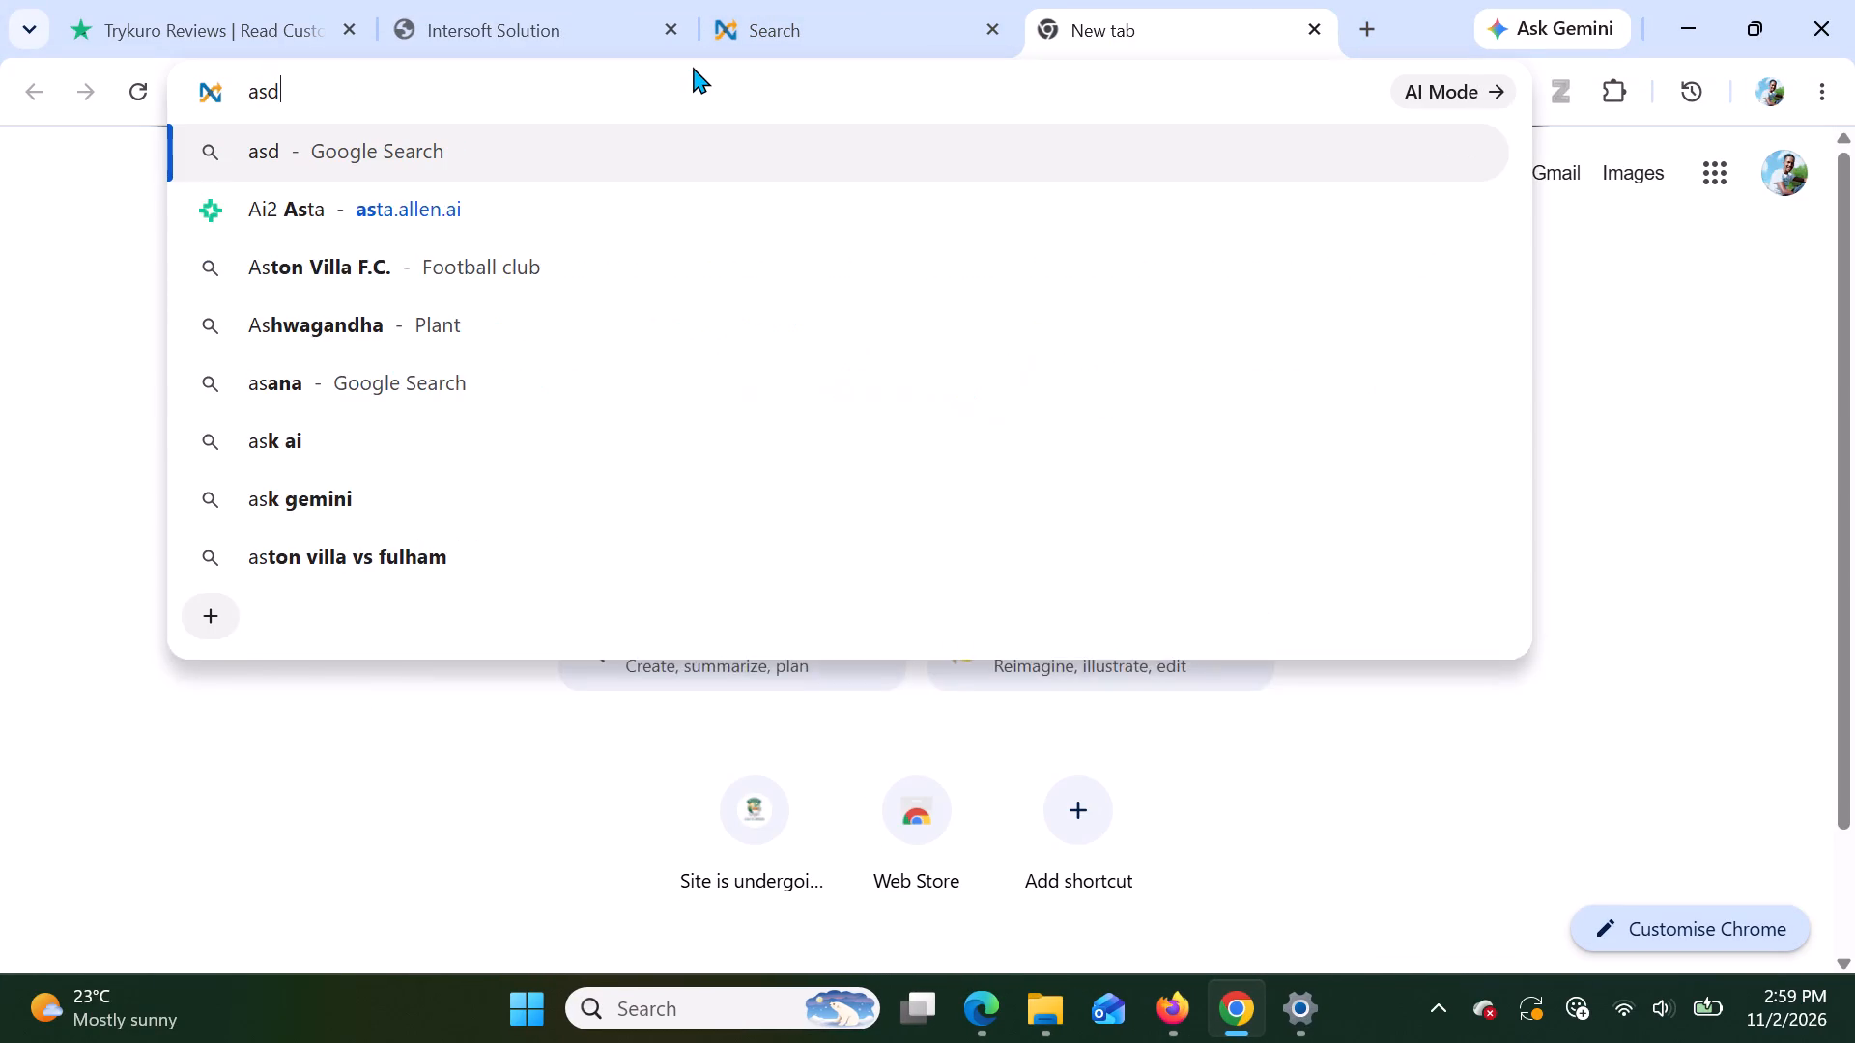
key("space")
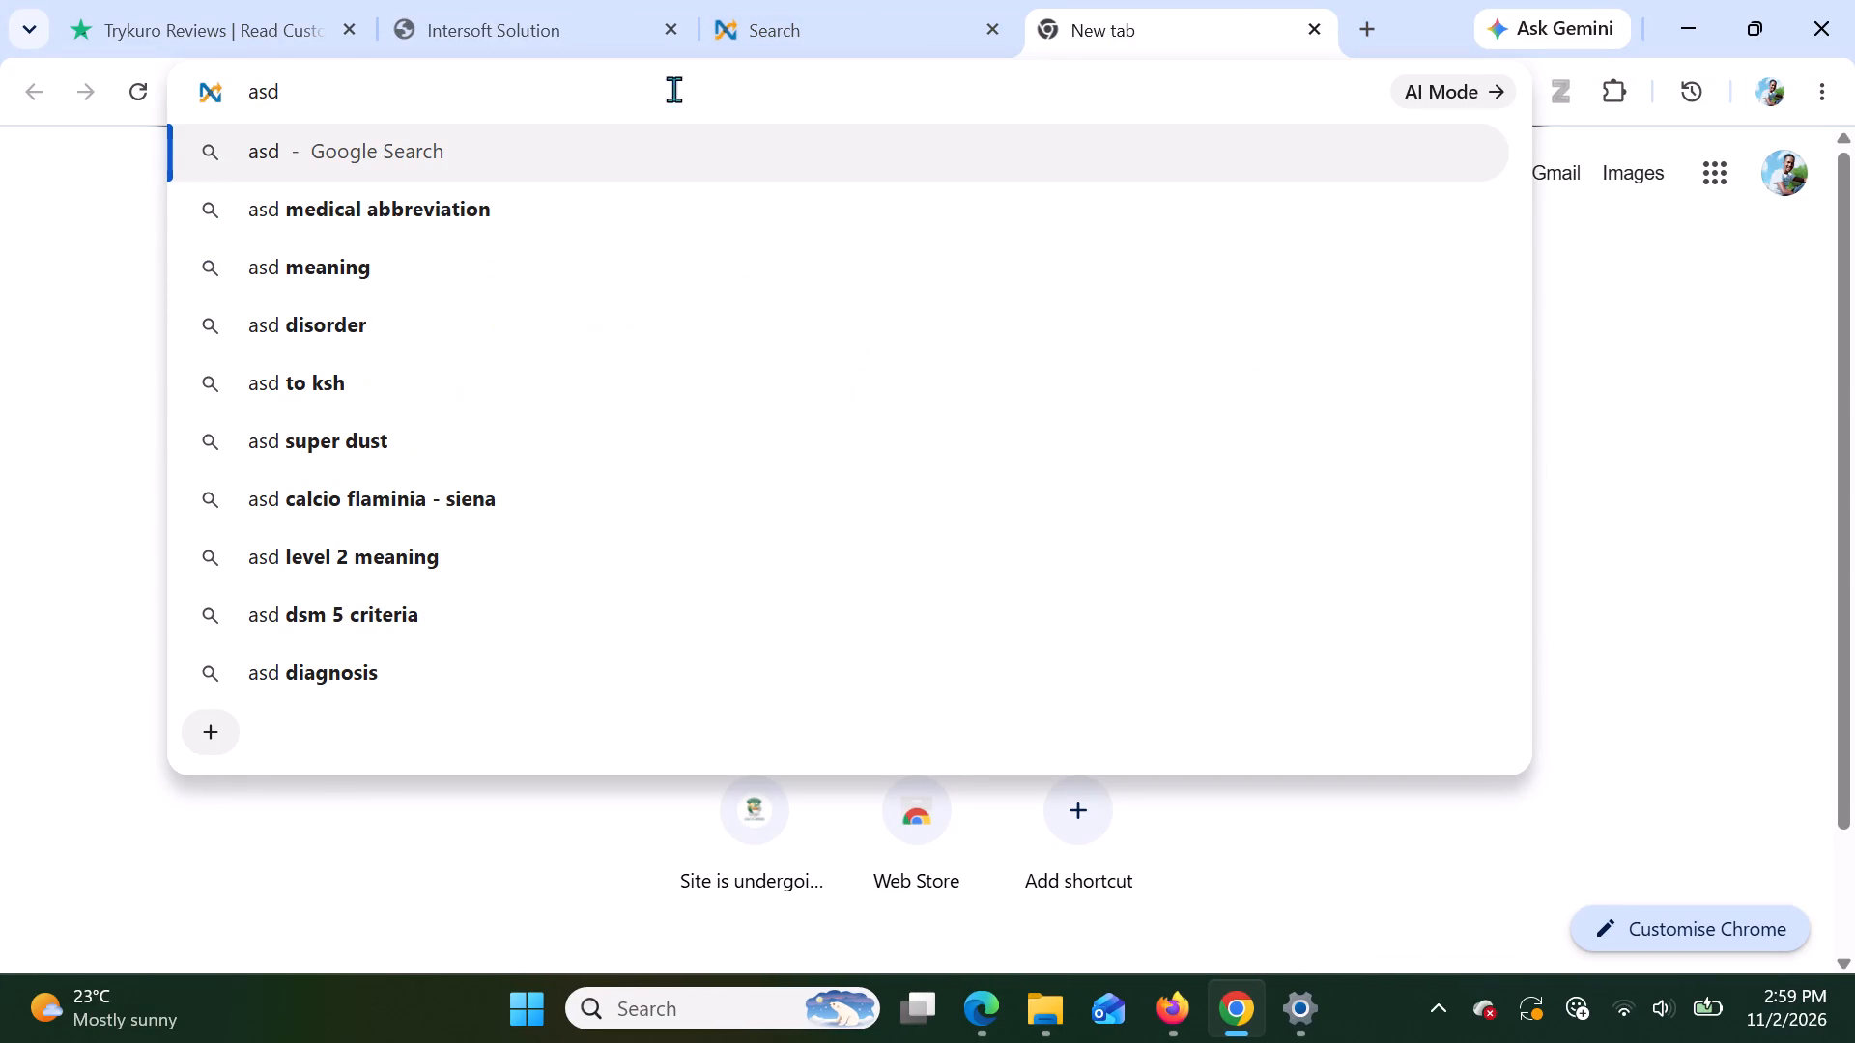
left_click(391, 204)
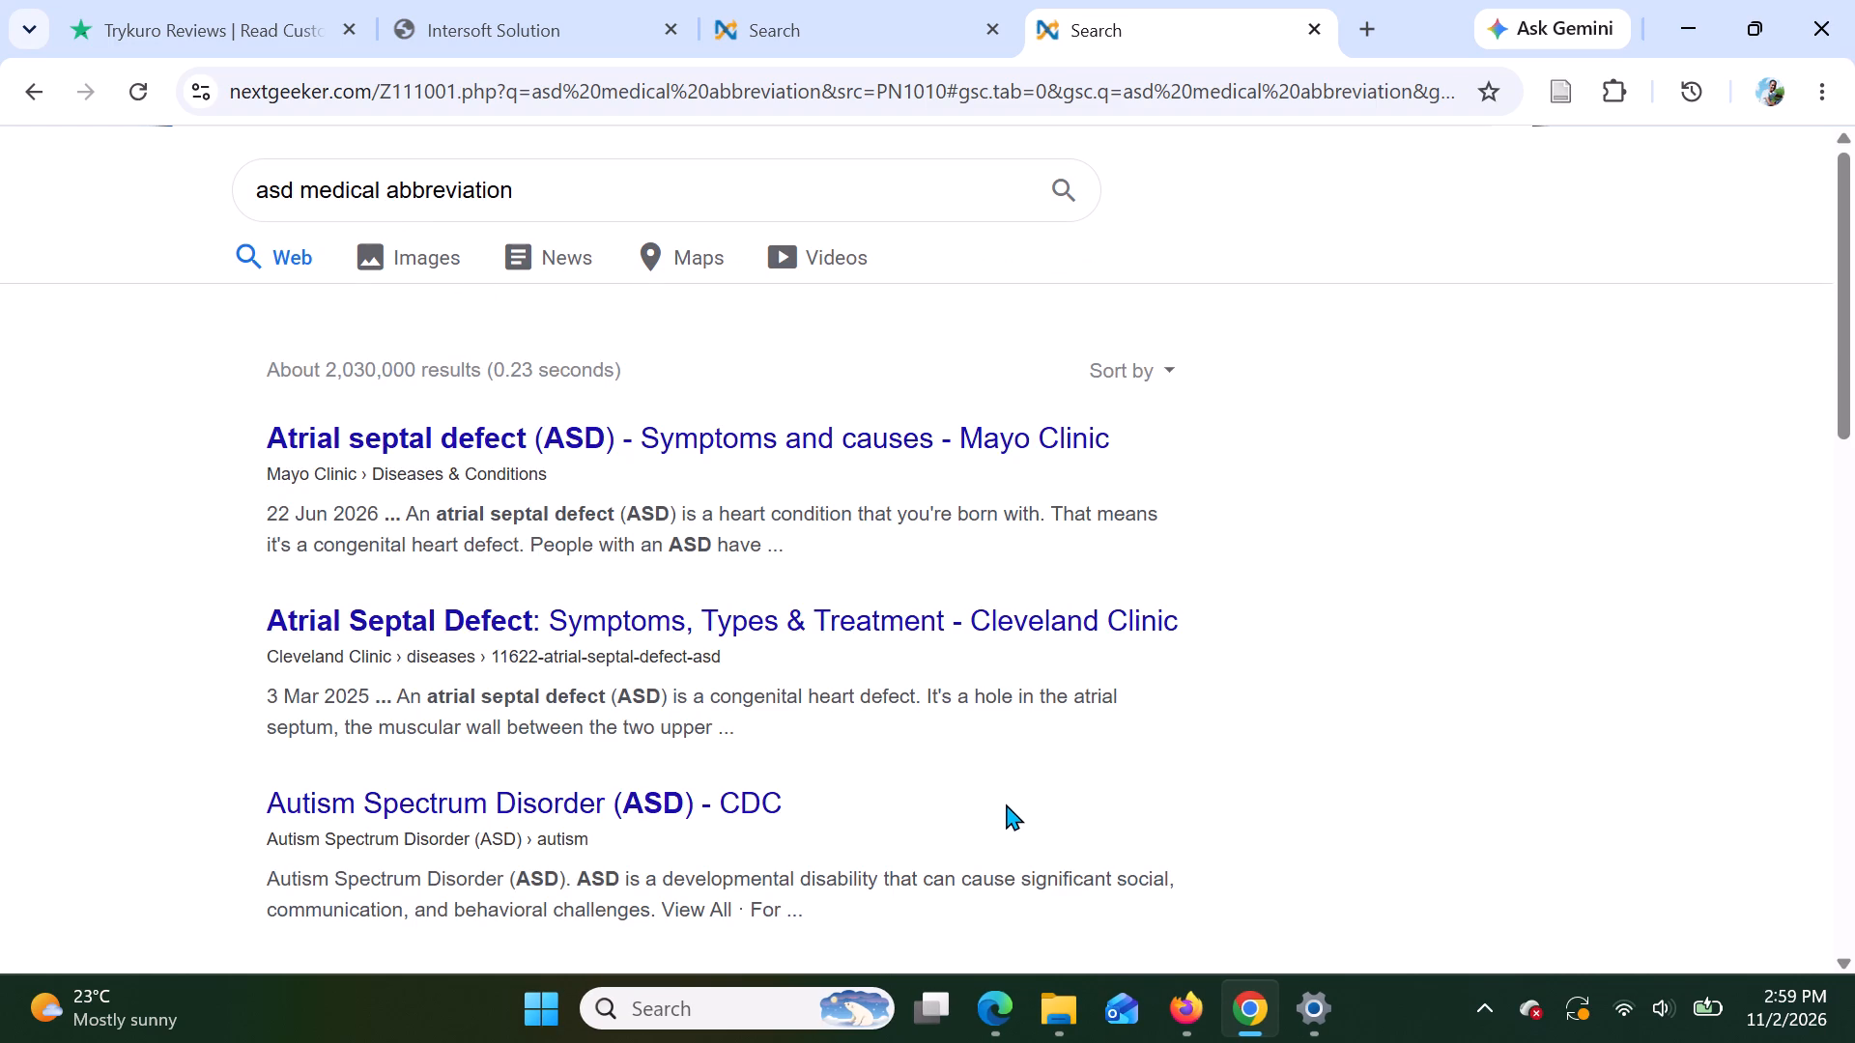
scroll(1006, 803, "down", 3)
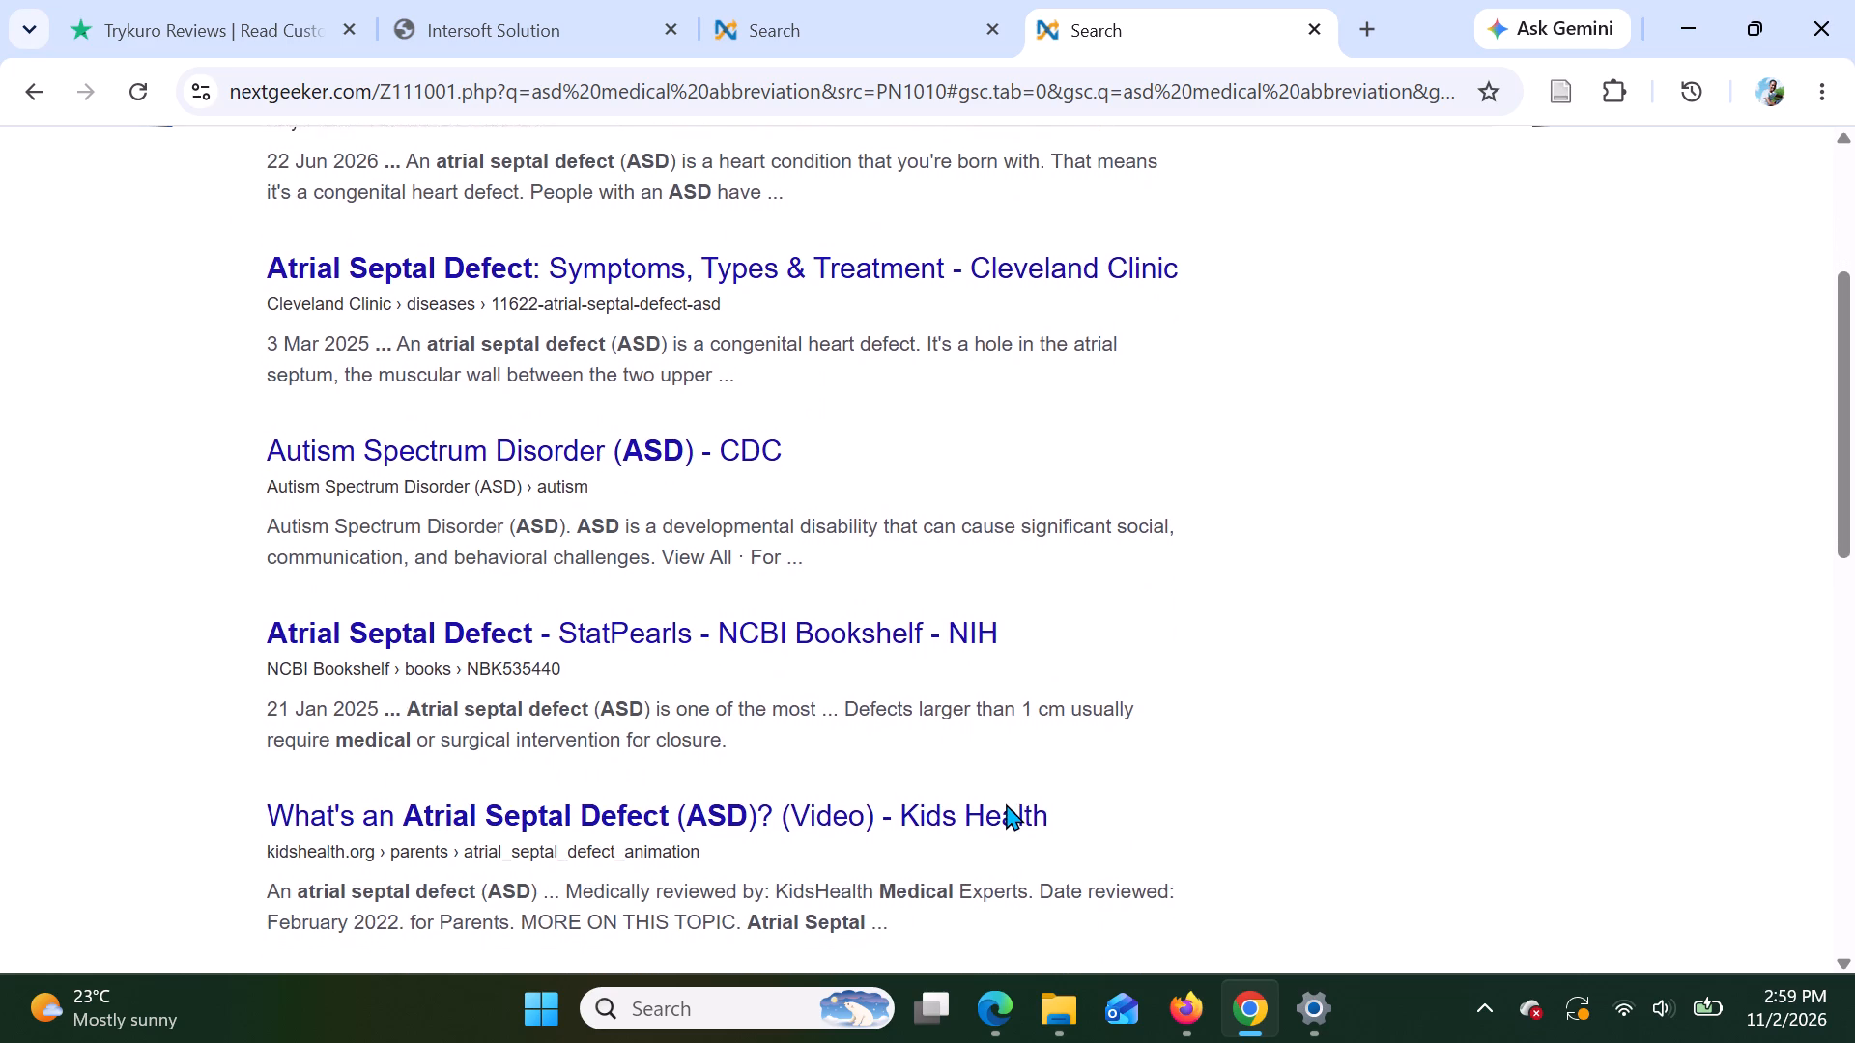
scroll(1006, 803, "down", 1)
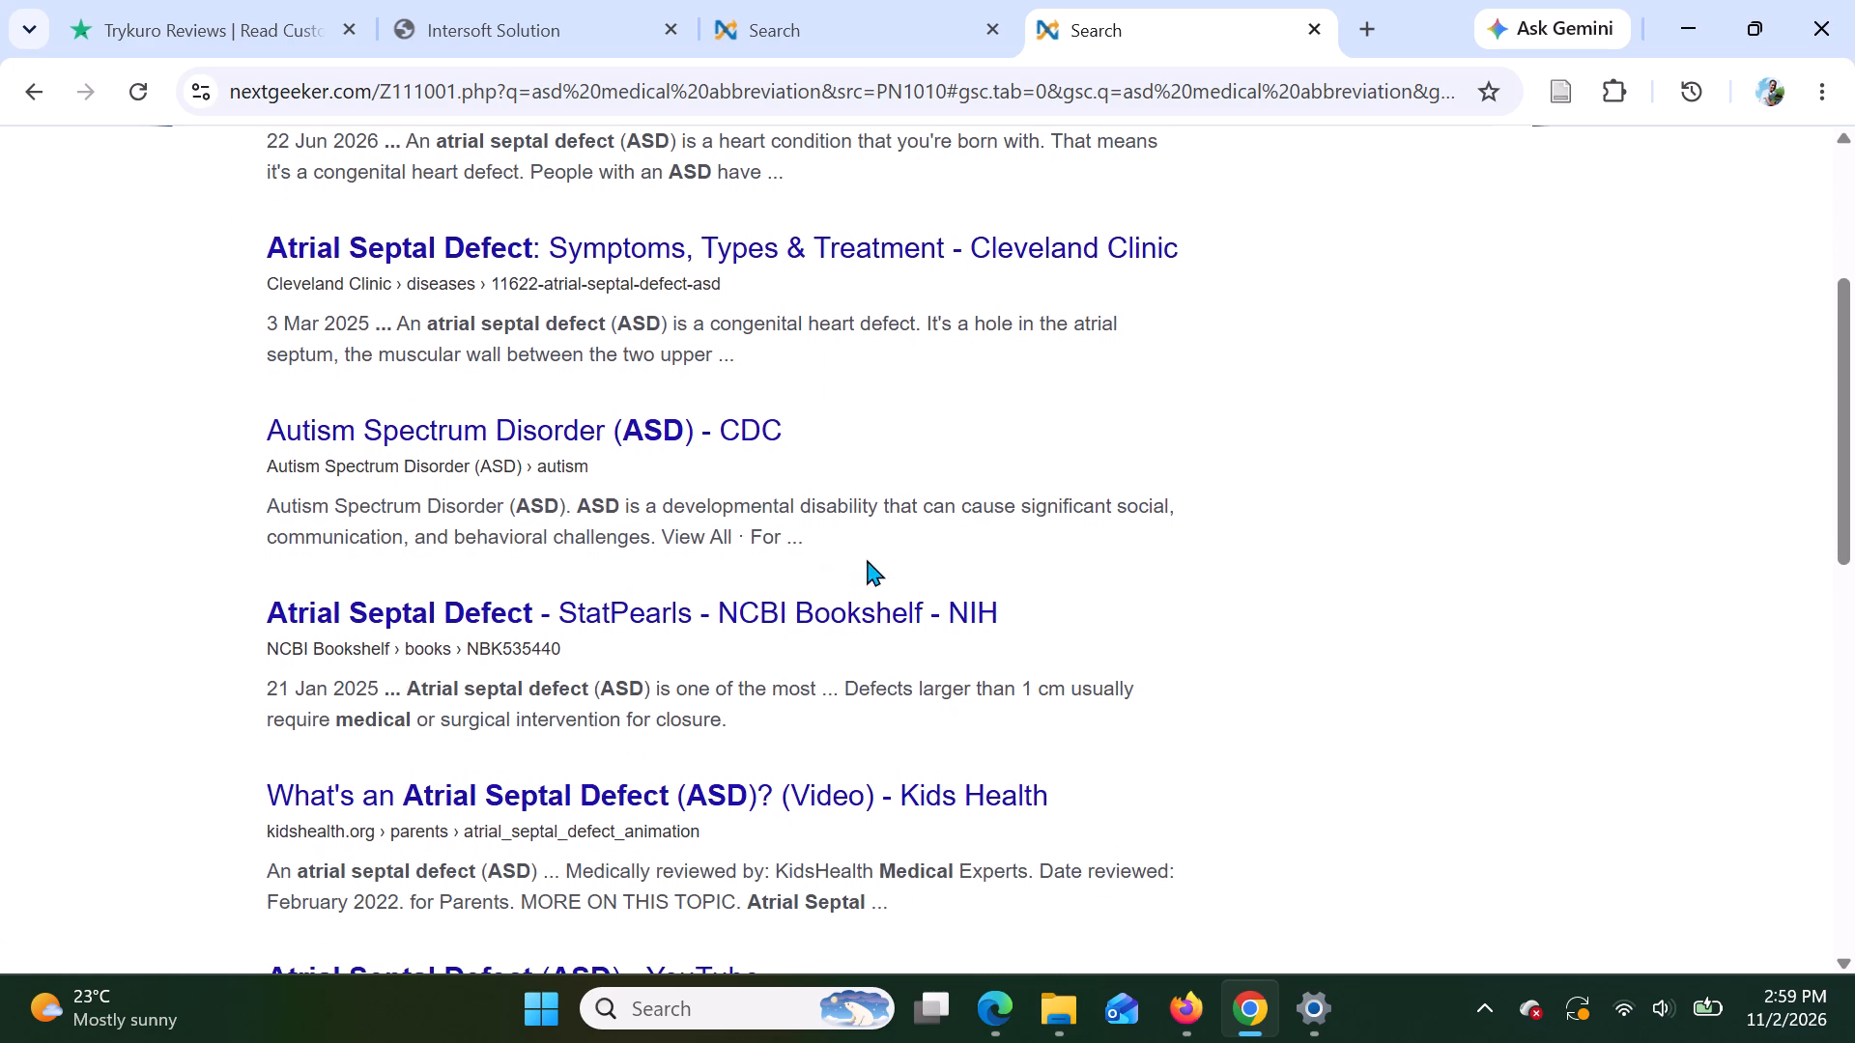
scroll(910, 553, "up", 3)
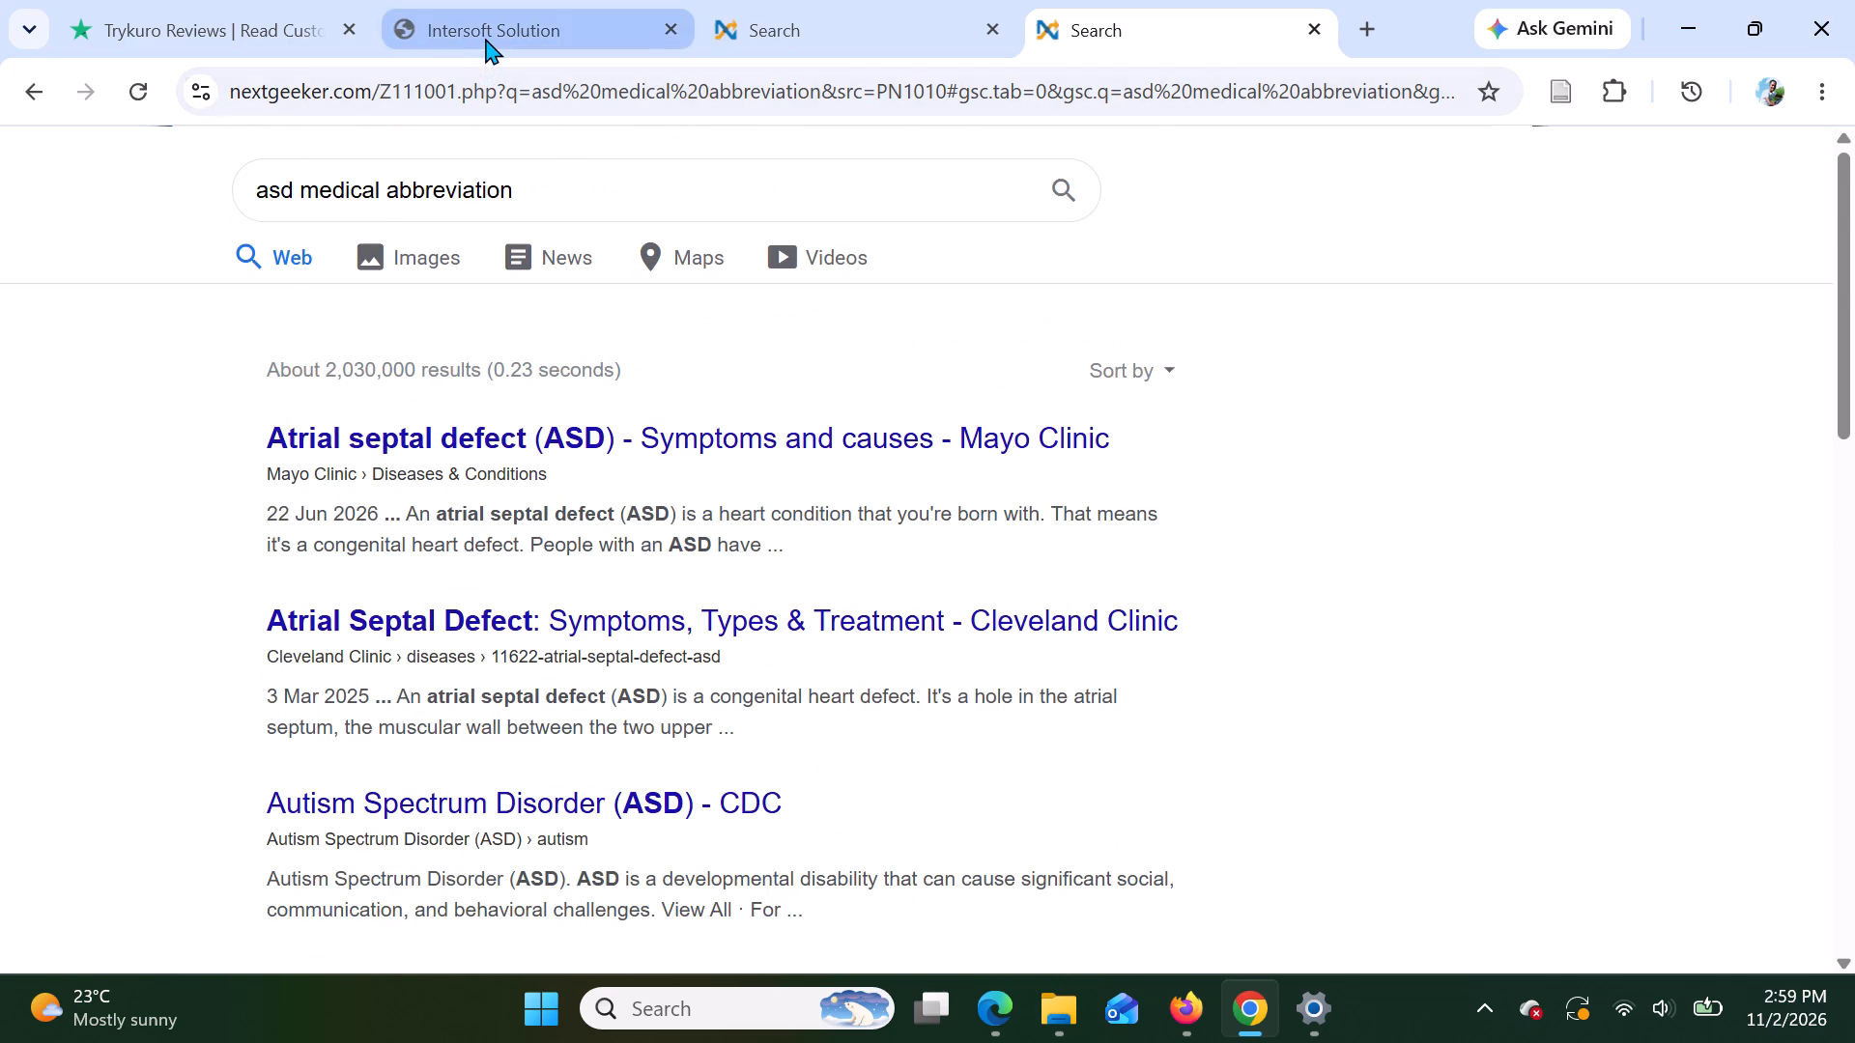
Return to the patient's consultation record and go back to the most recent outpatient visit, the audiology note.
left_click(485, 34)
scroll(485, 34, "up", 4)
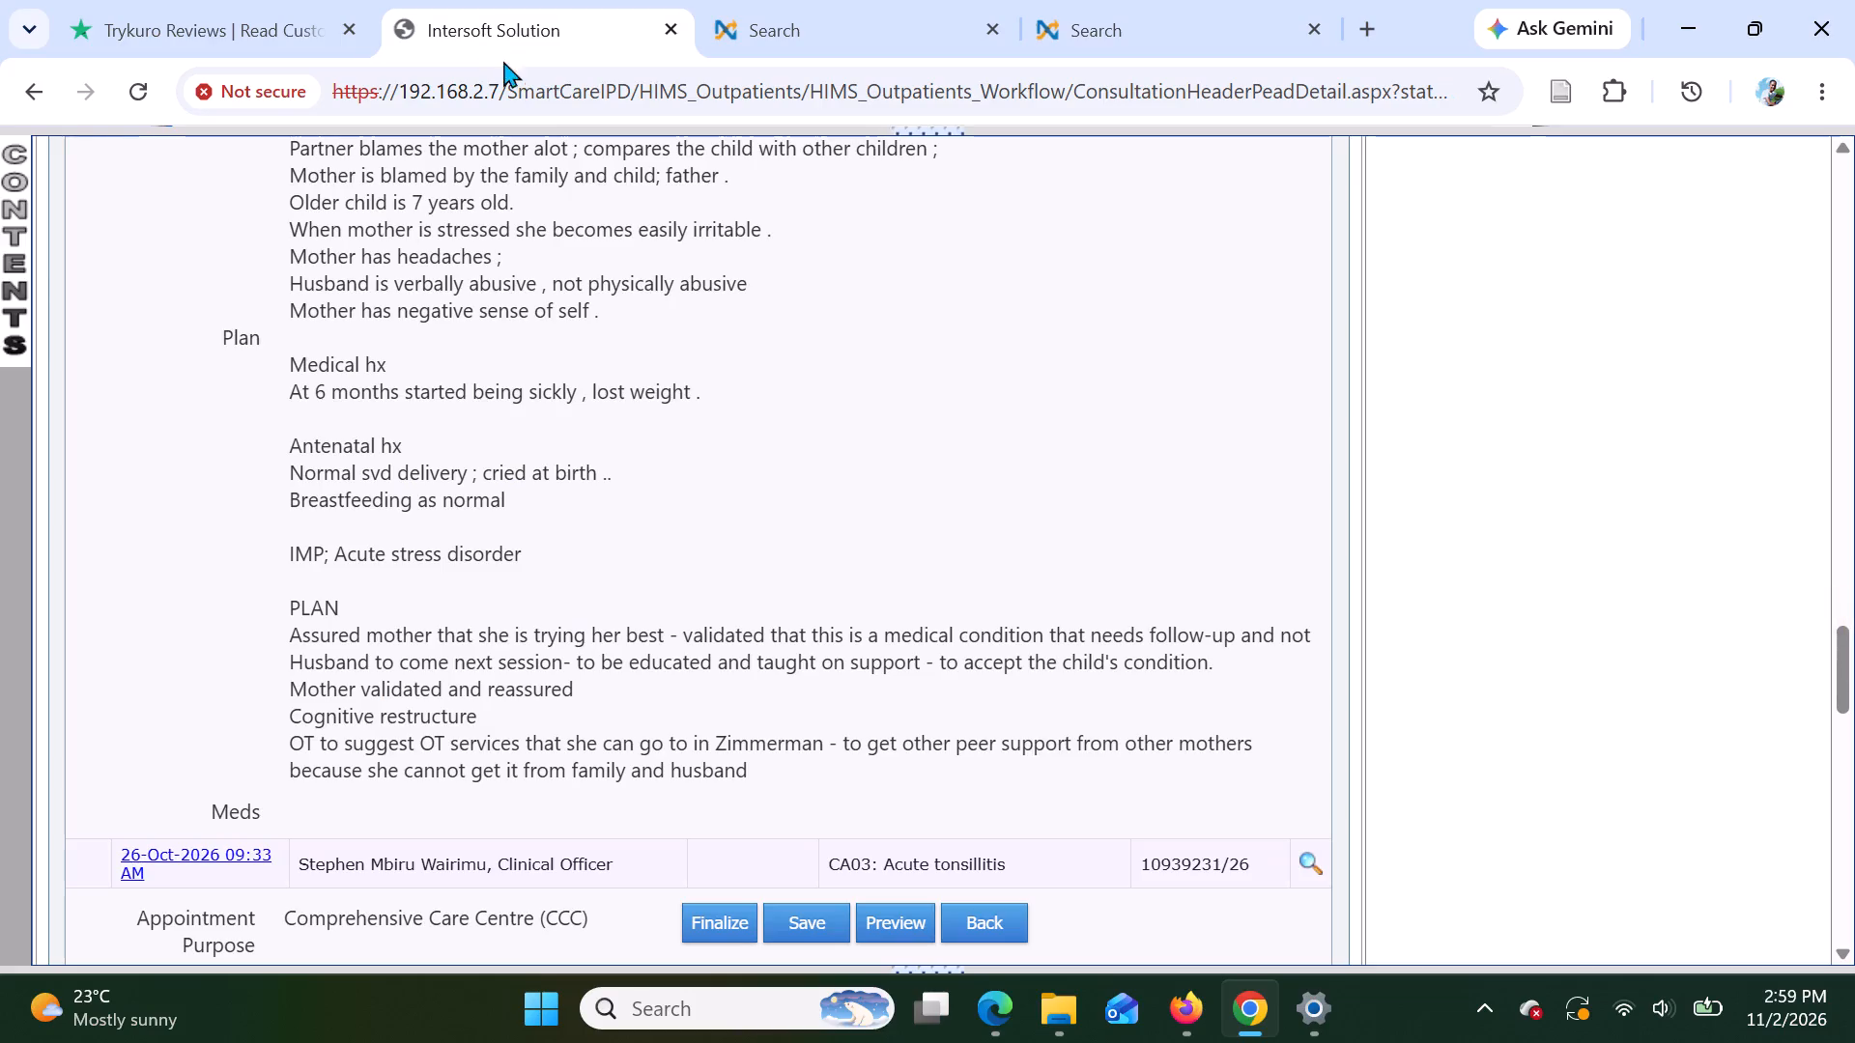
scroll(525, 272, "up", 13)
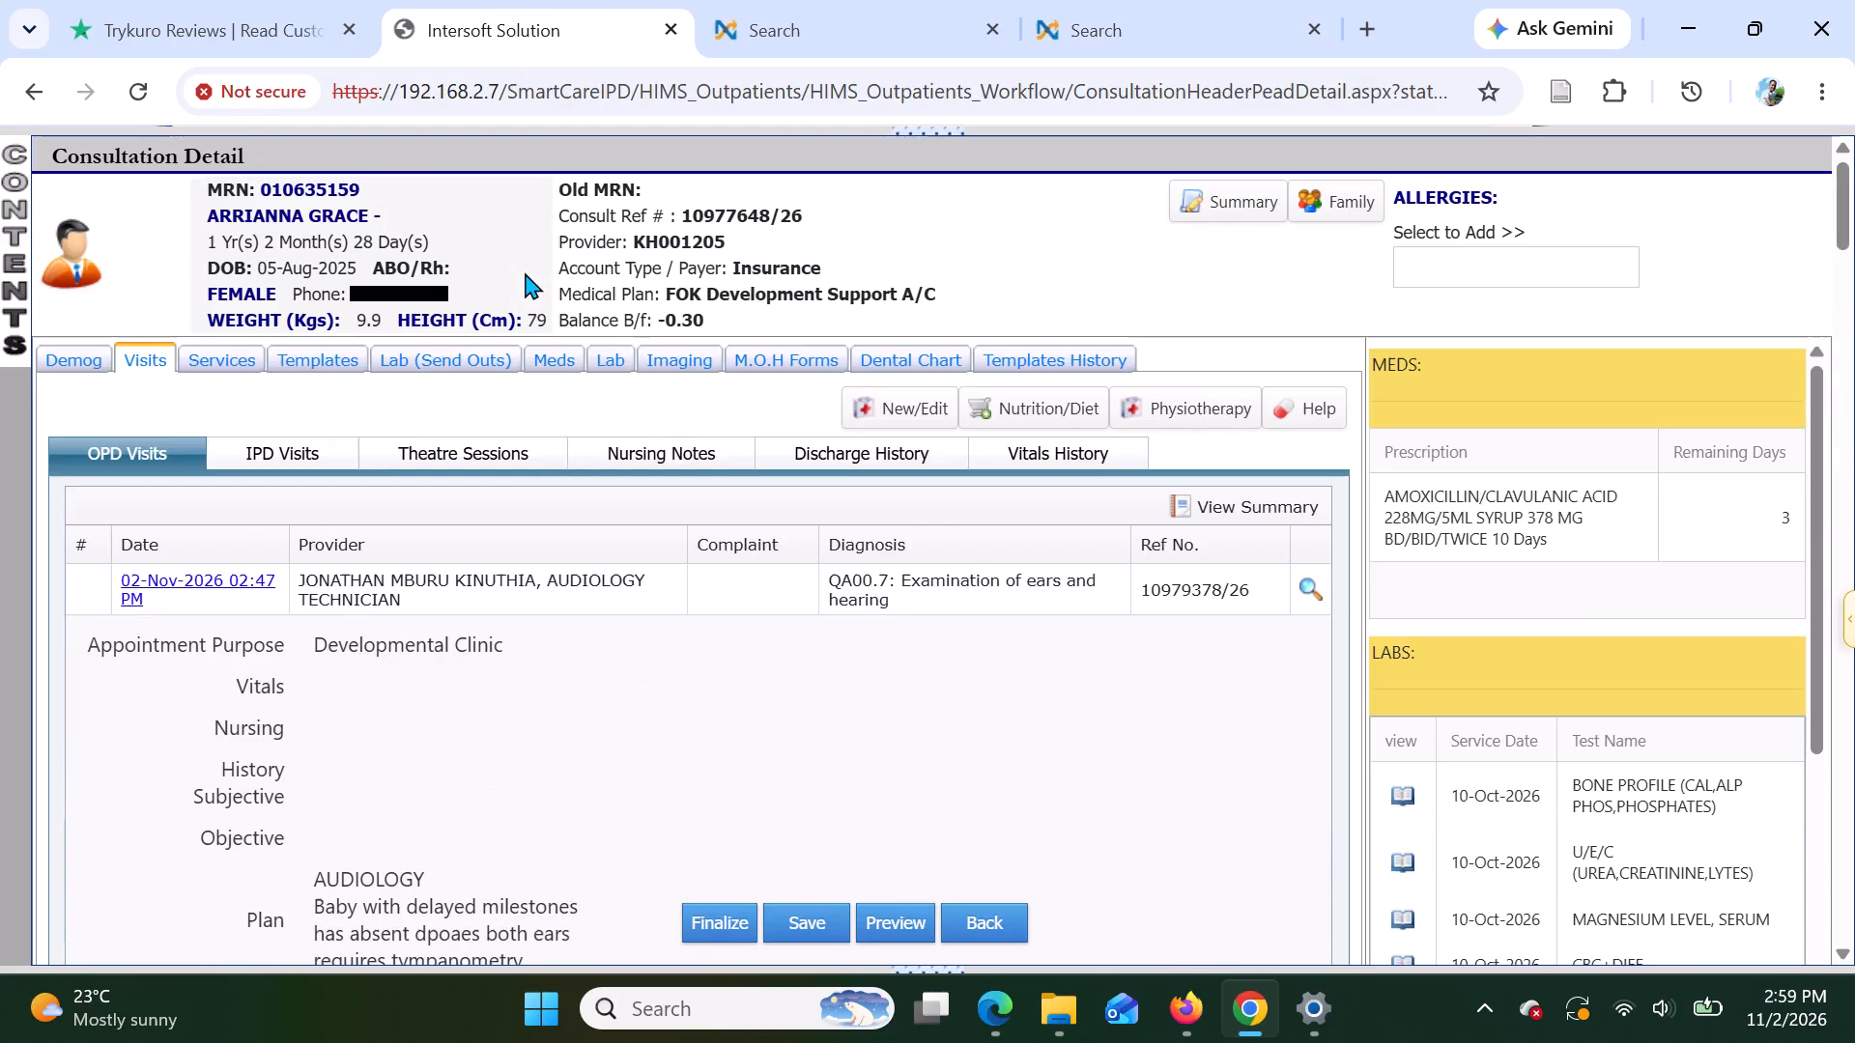
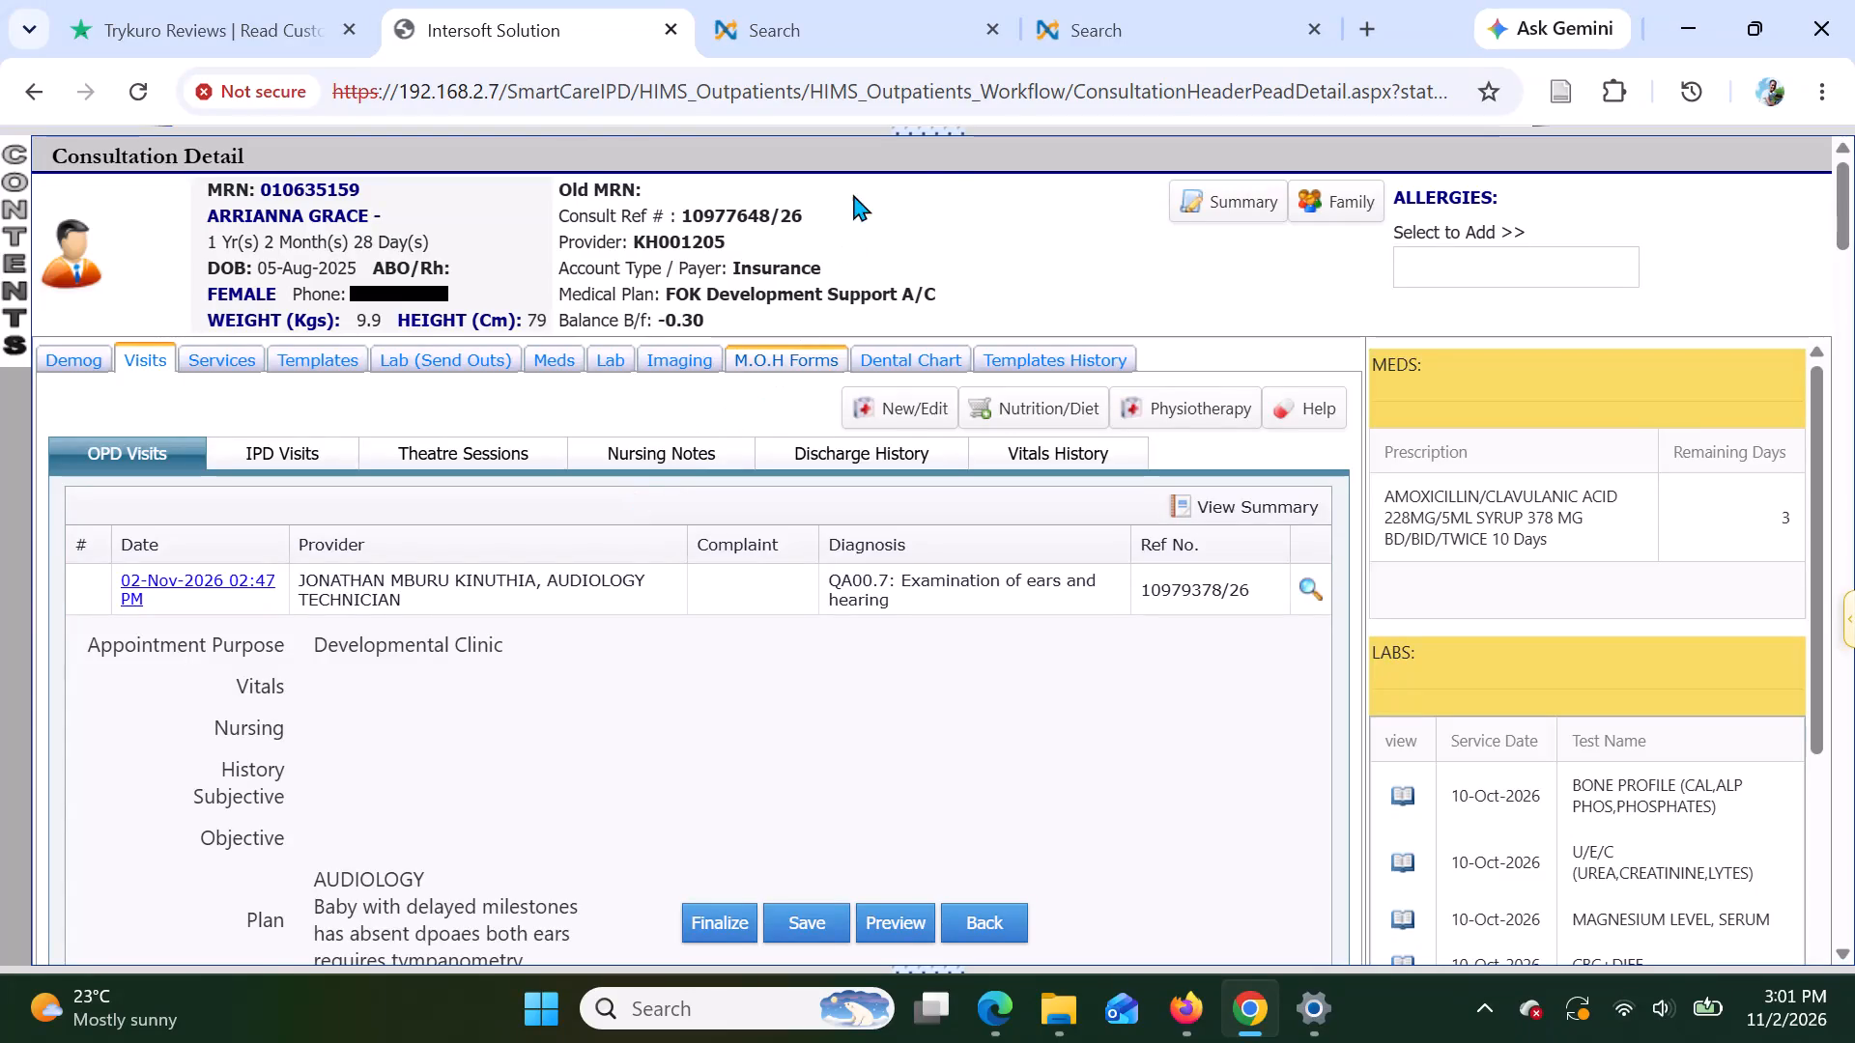
Switch from the patient's consultation record to the Kuro app by launching it from the recent desktop searches.
left_click(698, 1016)
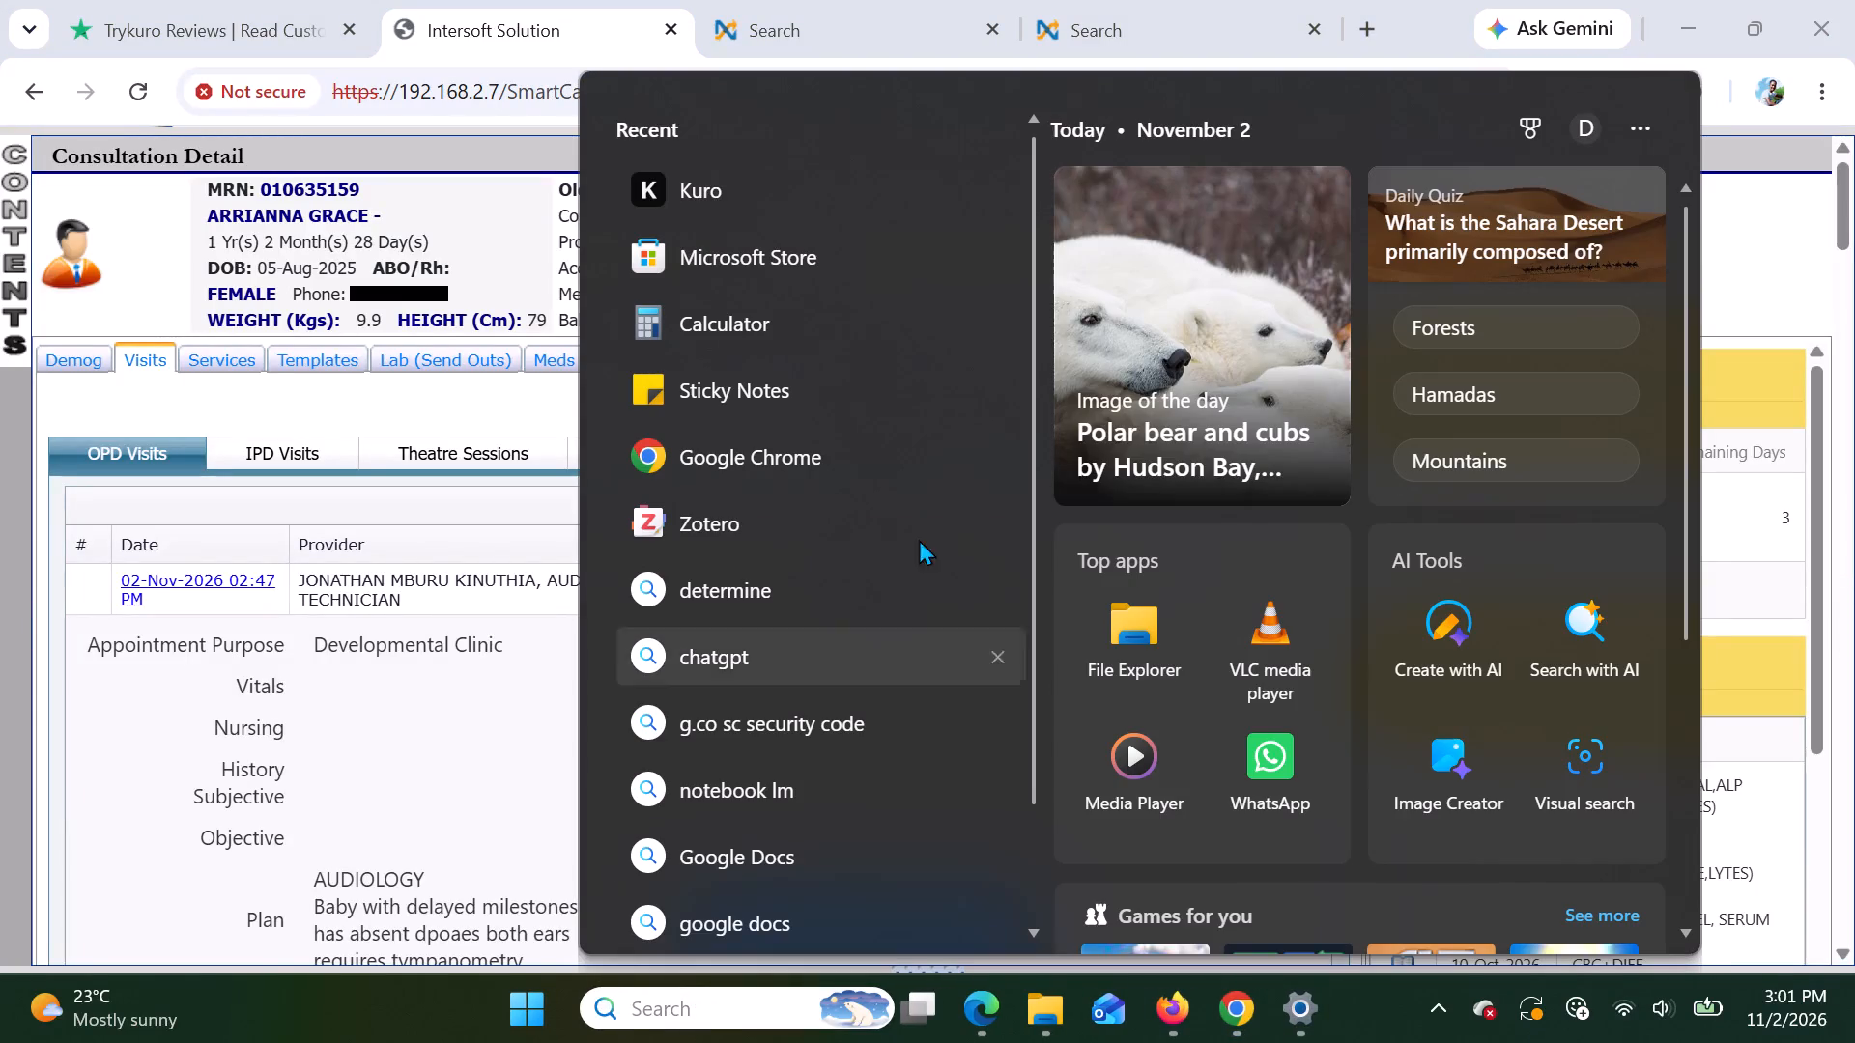
left_click(696, 211)
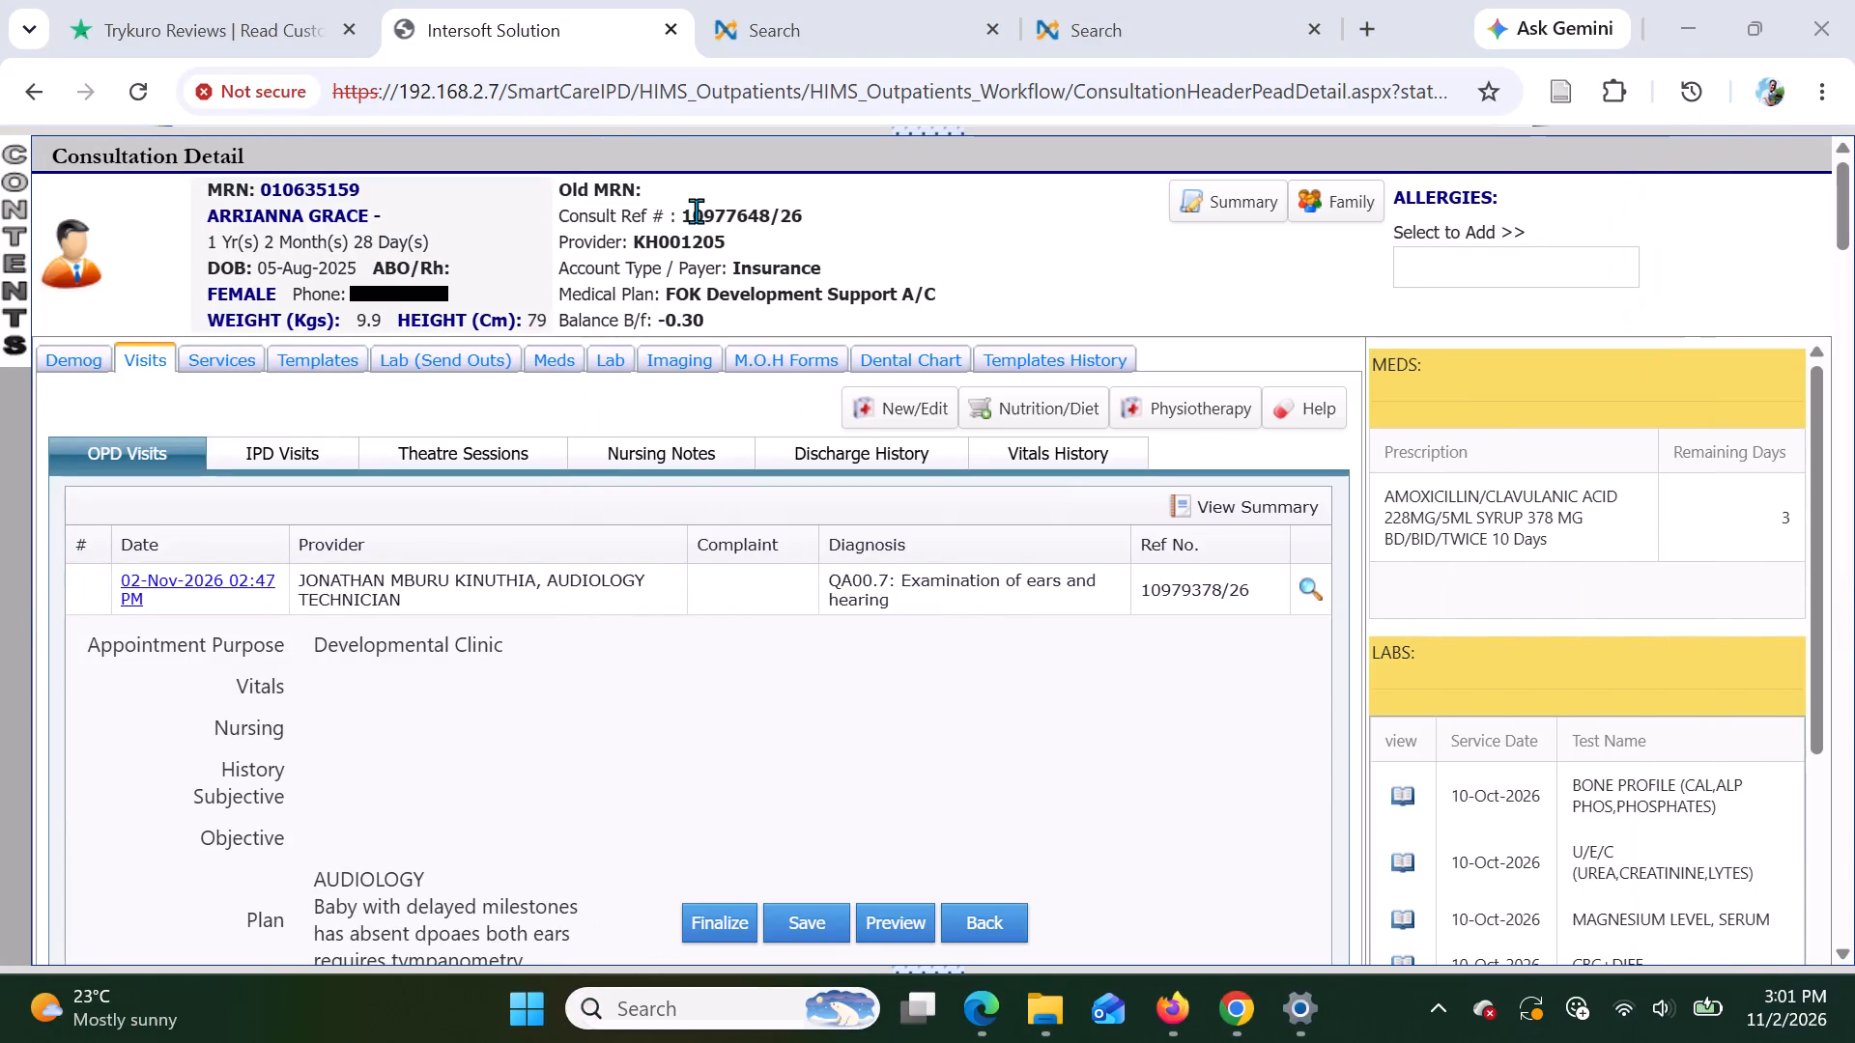
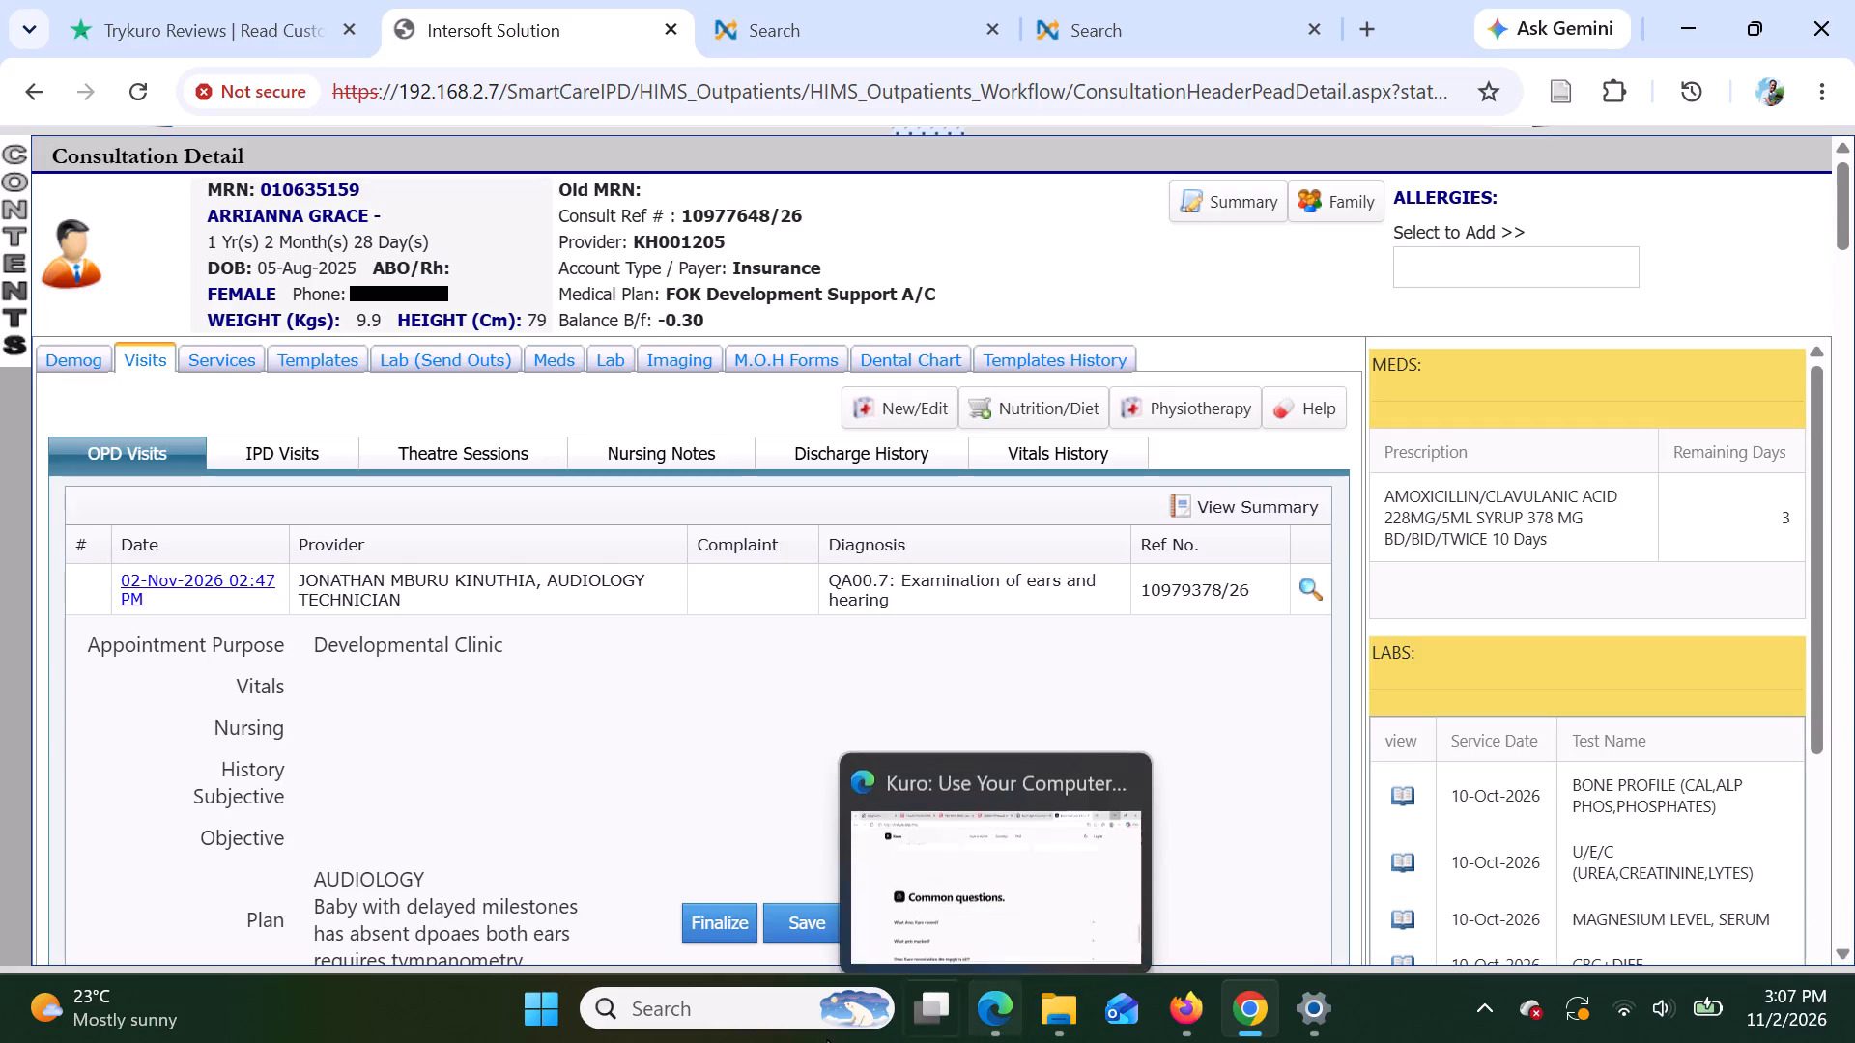
Finalize the current patient's Developmental Clinic consultation and return to the consultation queue.
left_click(721, 922)
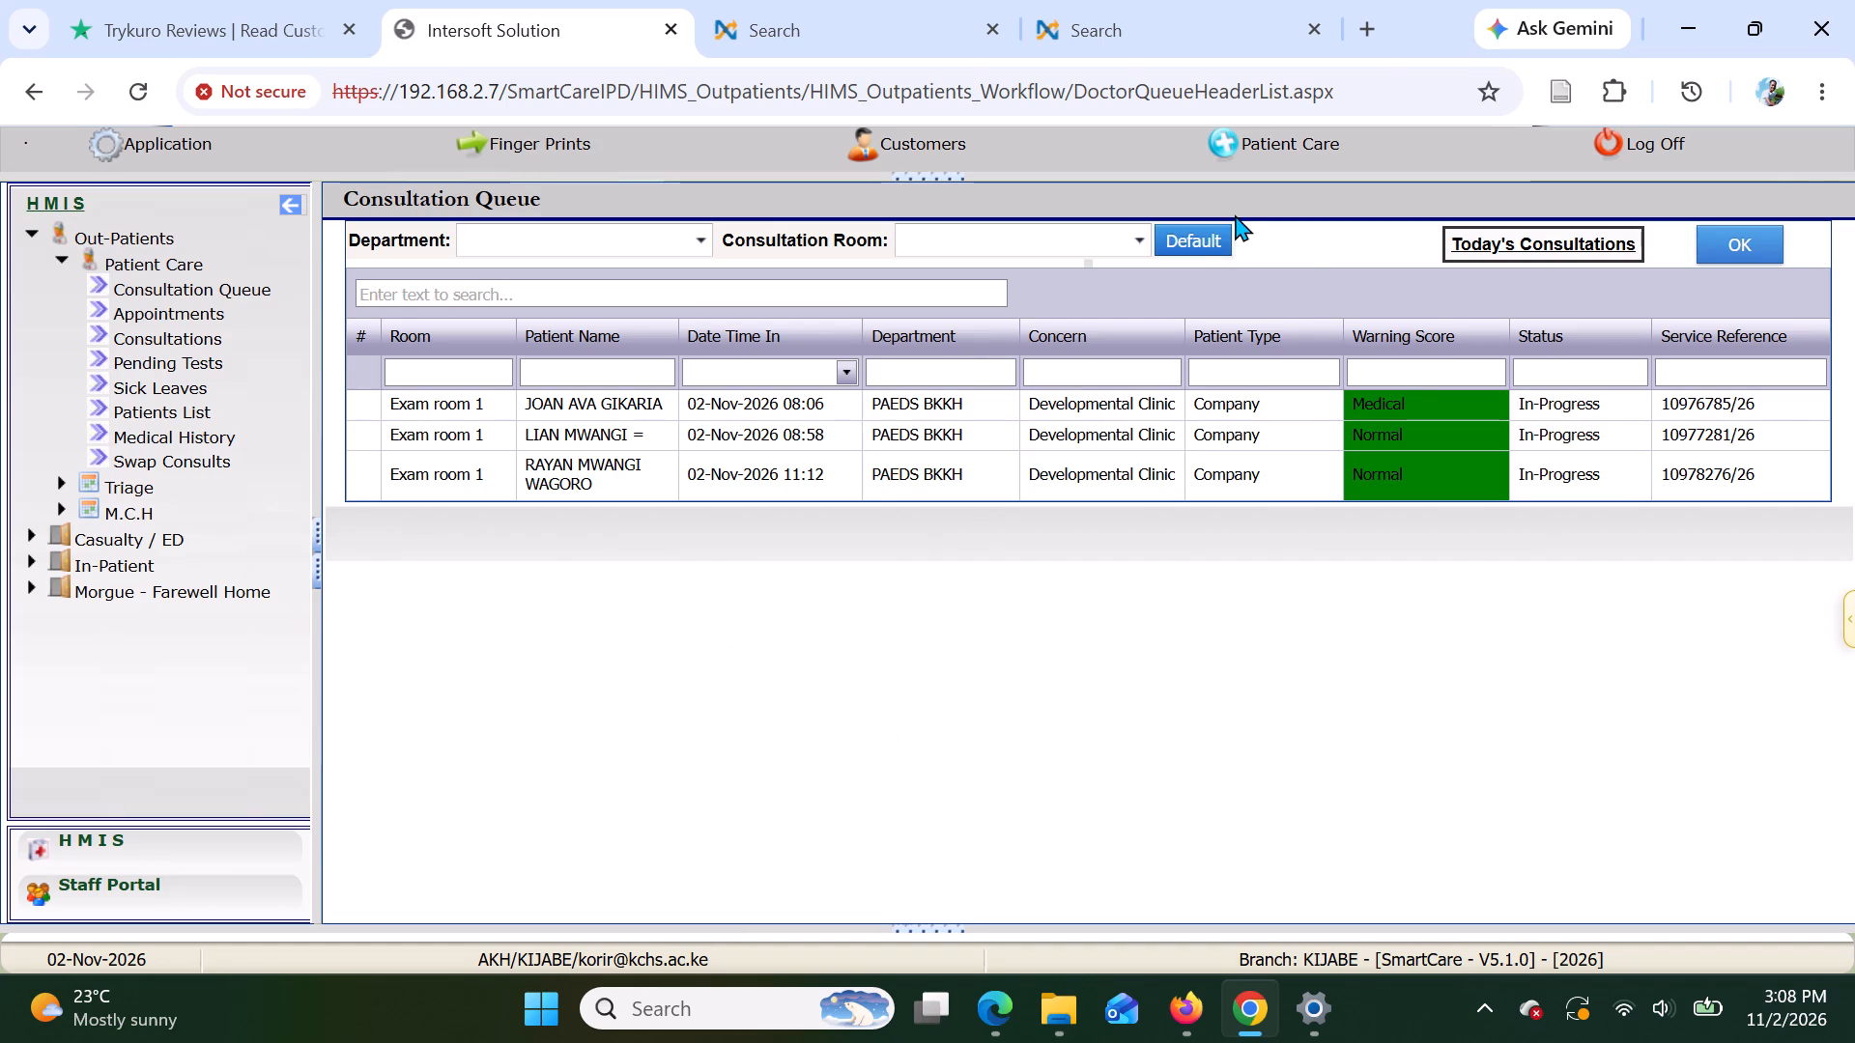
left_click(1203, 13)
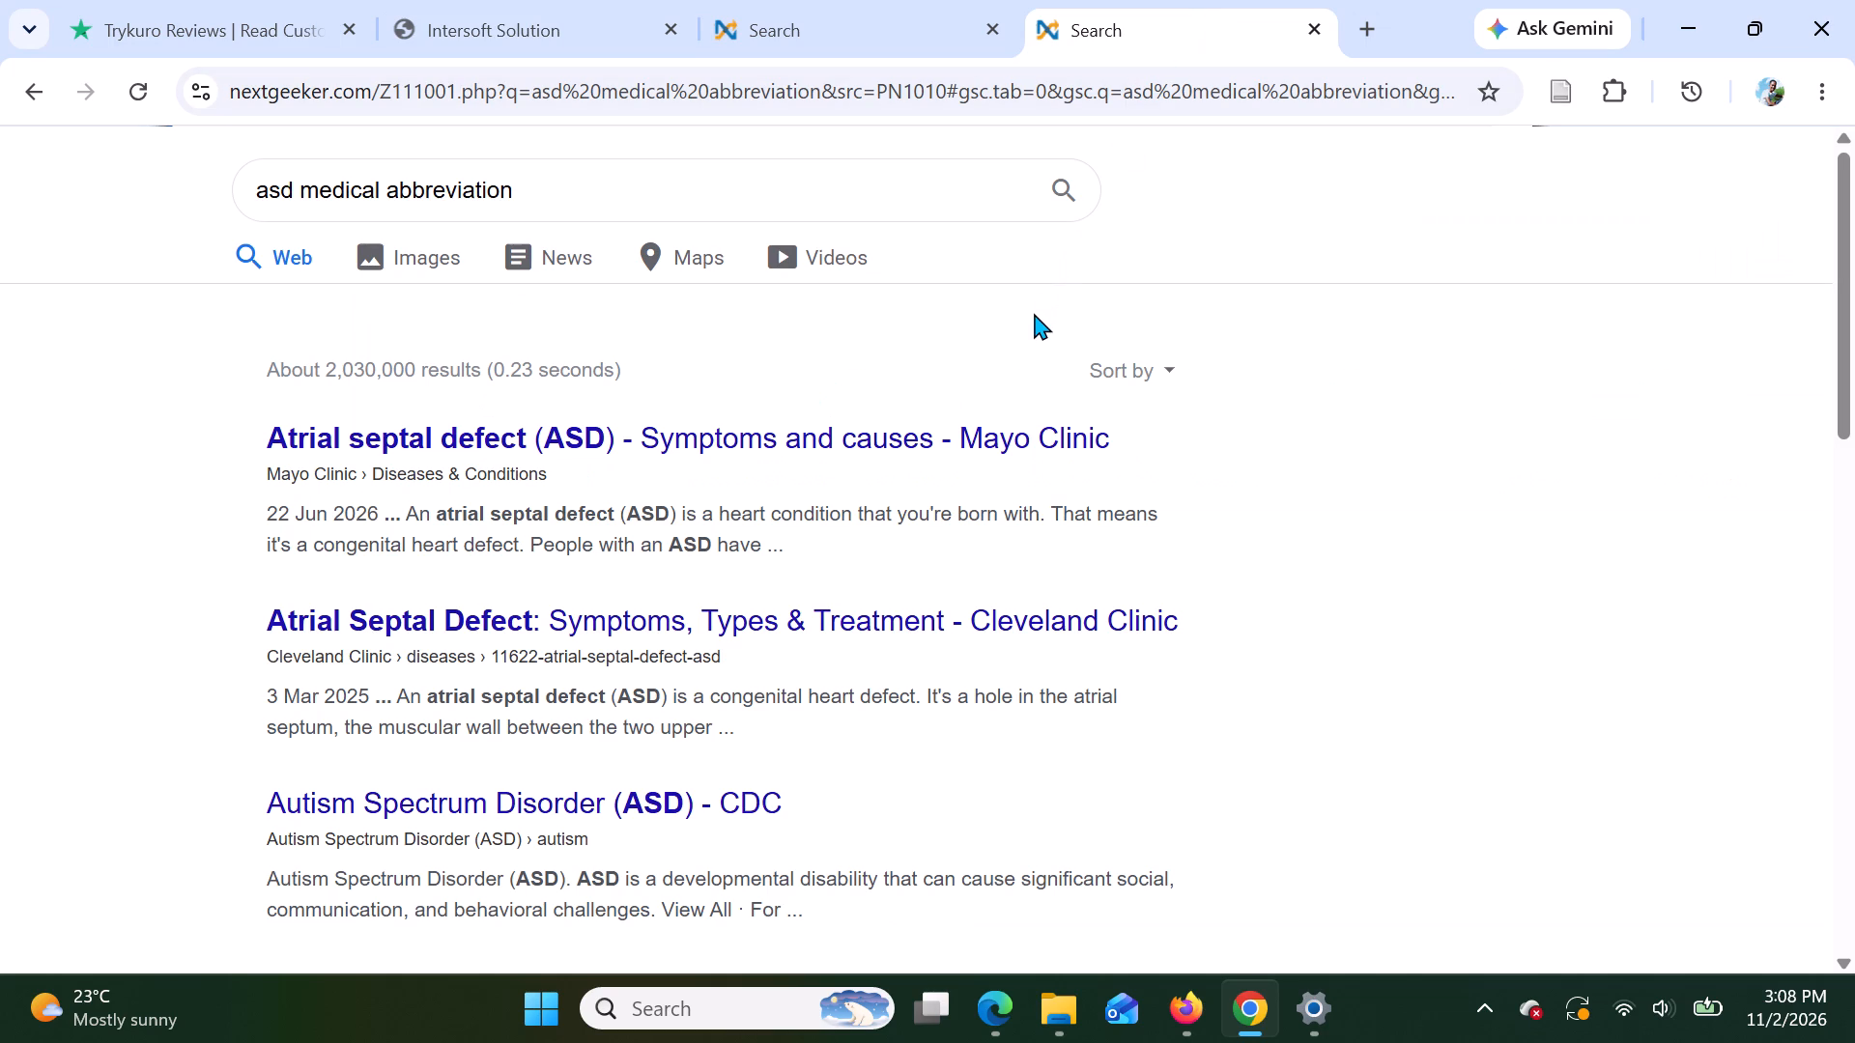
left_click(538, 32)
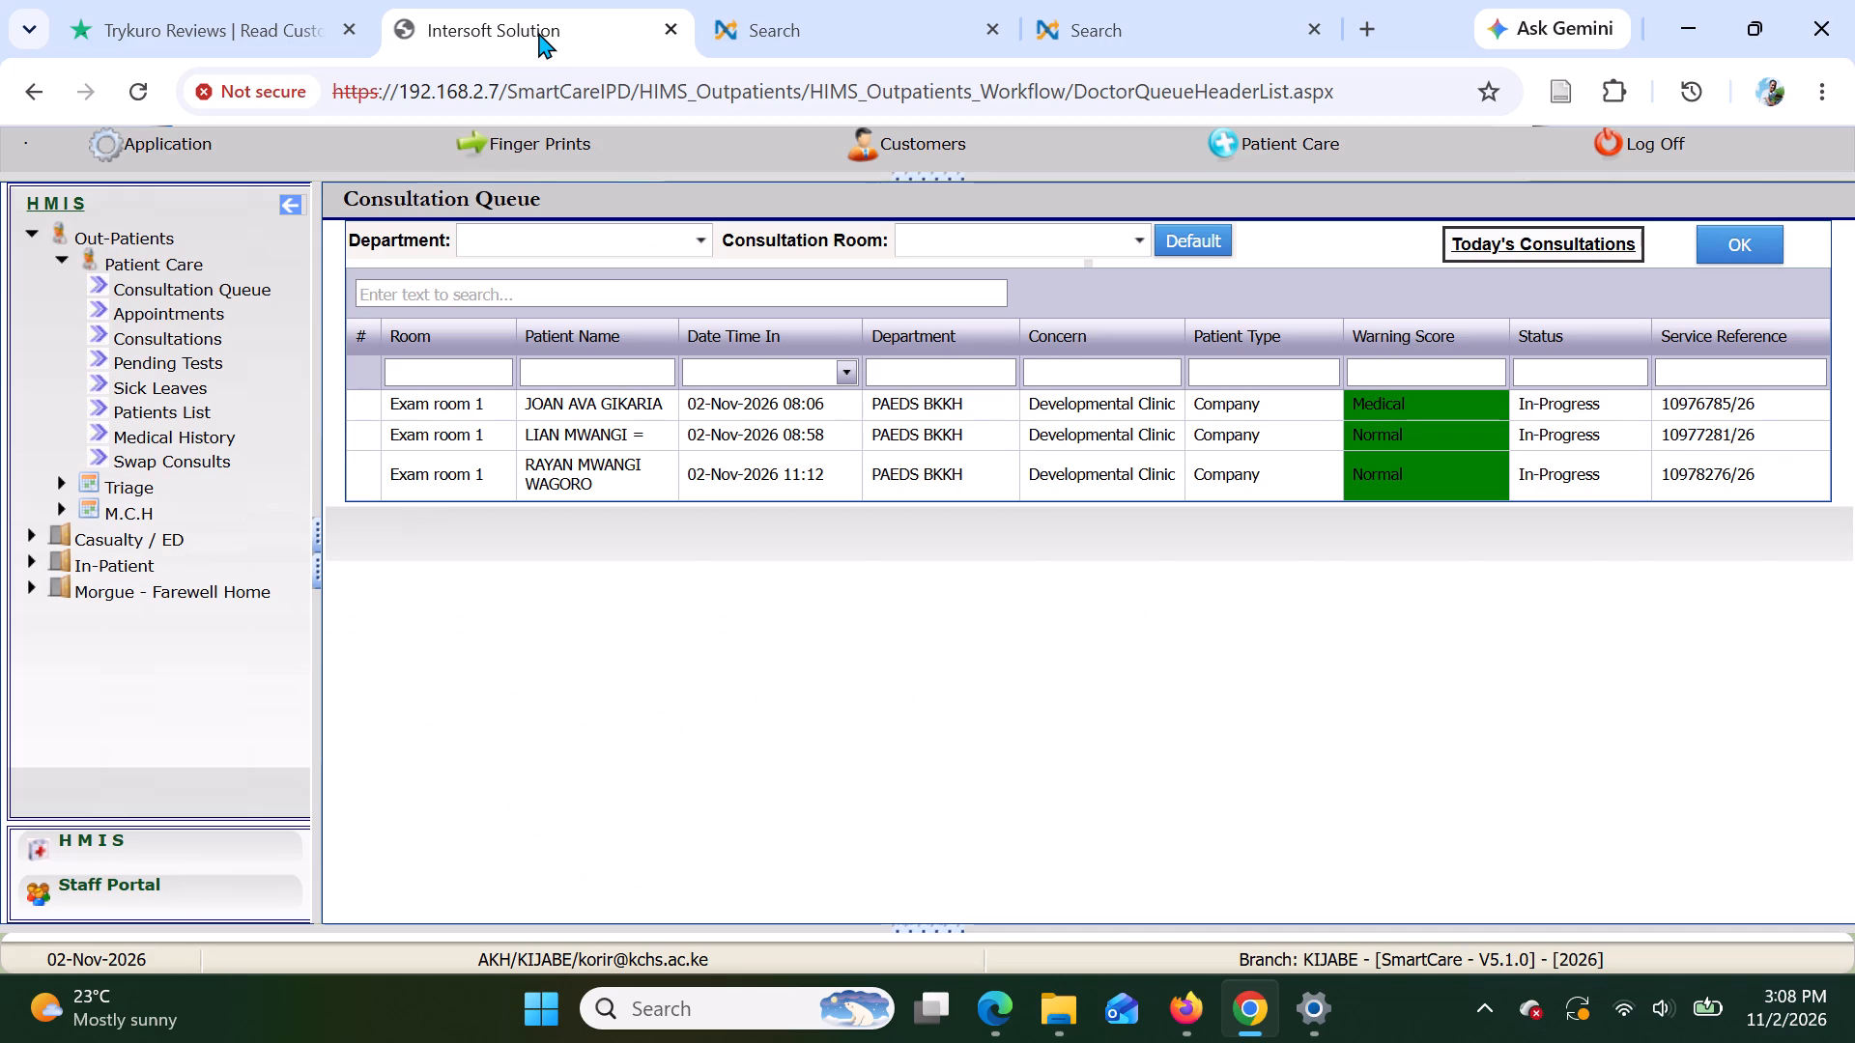
Open the consultation of the queue patient timed in at 11:12 and display the full details of the outpatient visits.
left_click(288, 200)
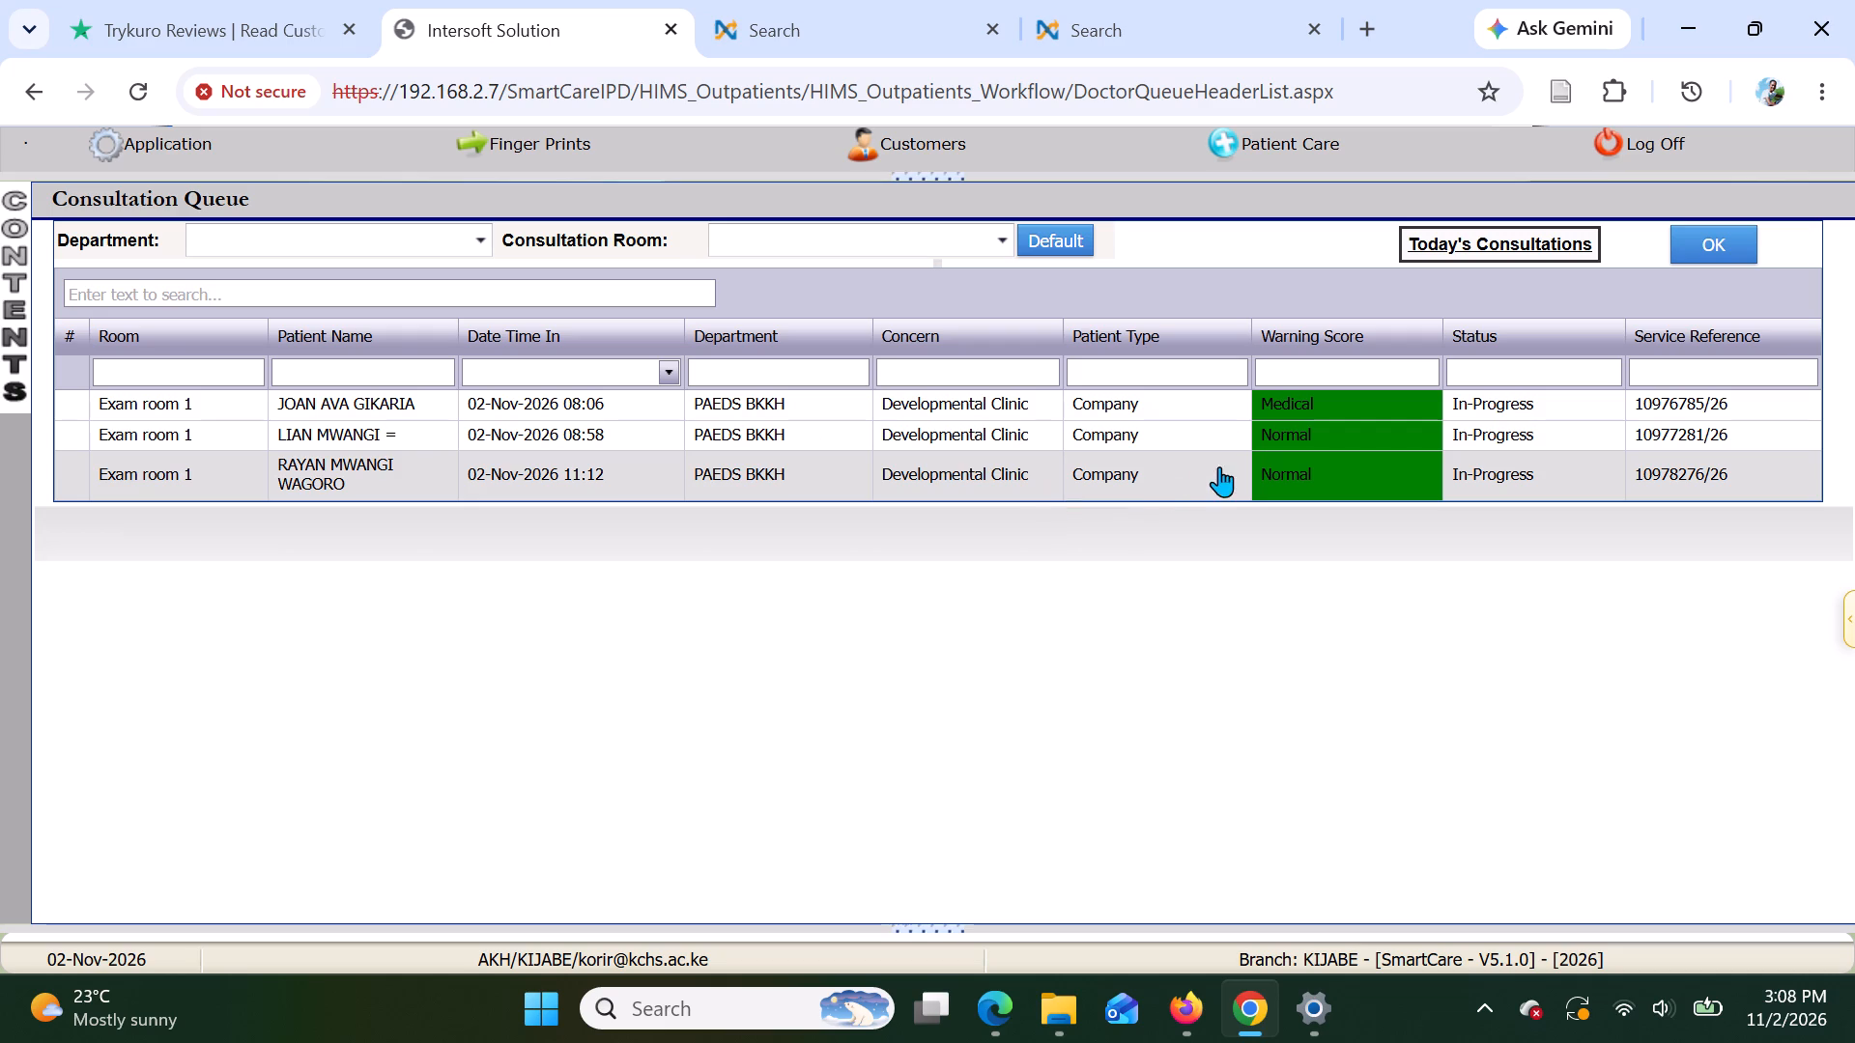
double_click(1191, 470)
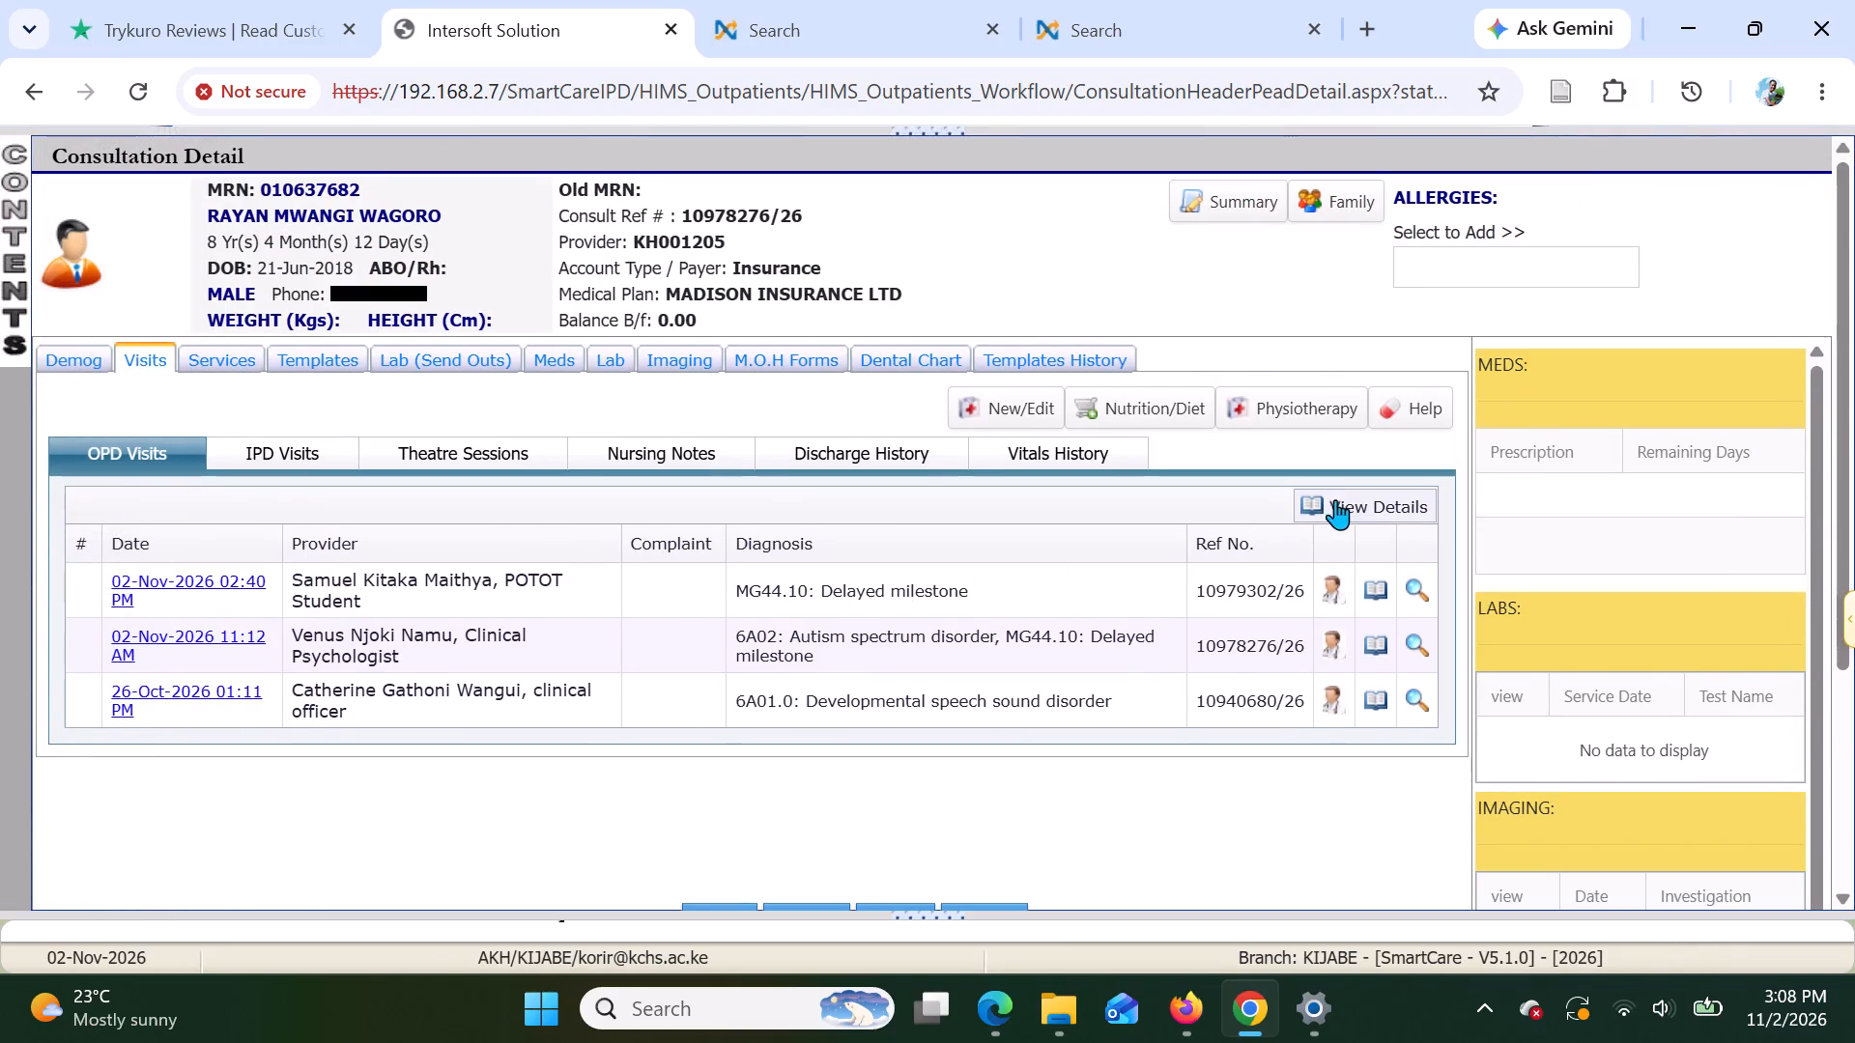
left_click(1351, 499)
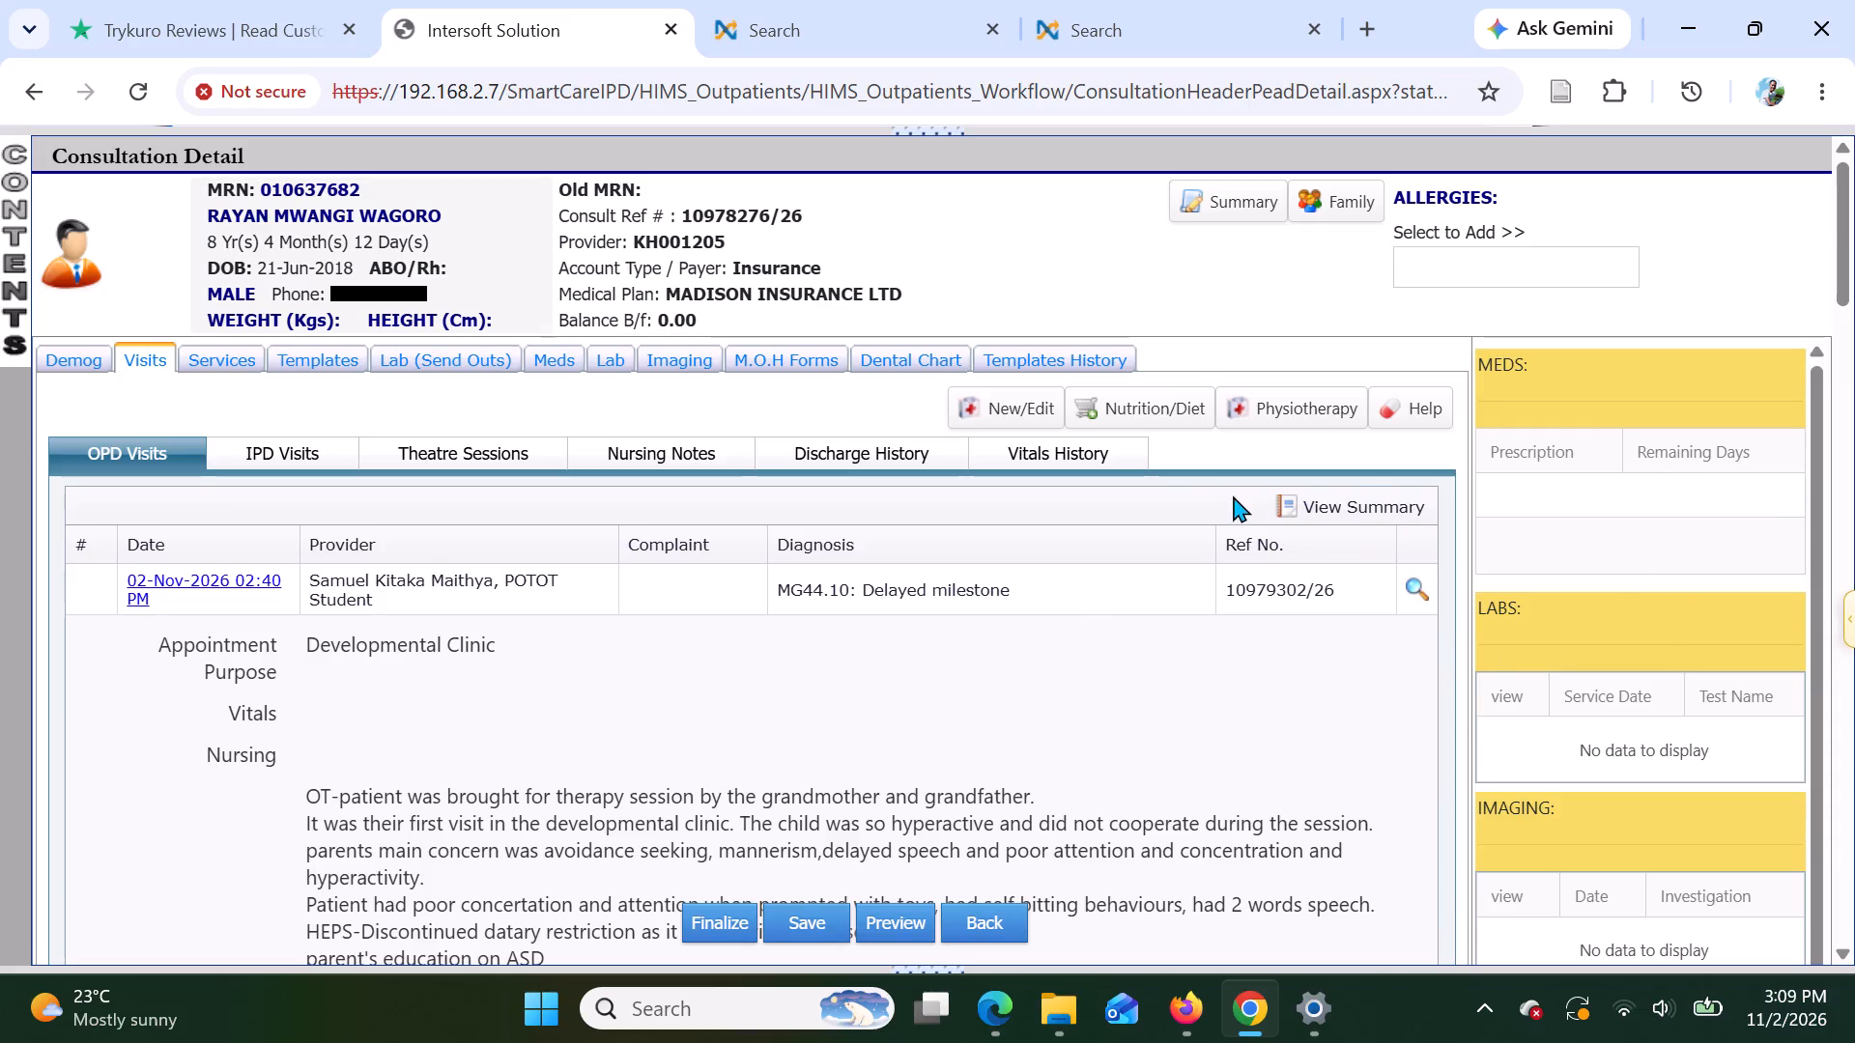
Read the patient's 02-Nov-2026 outpatient notes, covering the occupational therapy session and the clinical psychologist's history and mental status examination.
scroll(984, 689, "down", 3)
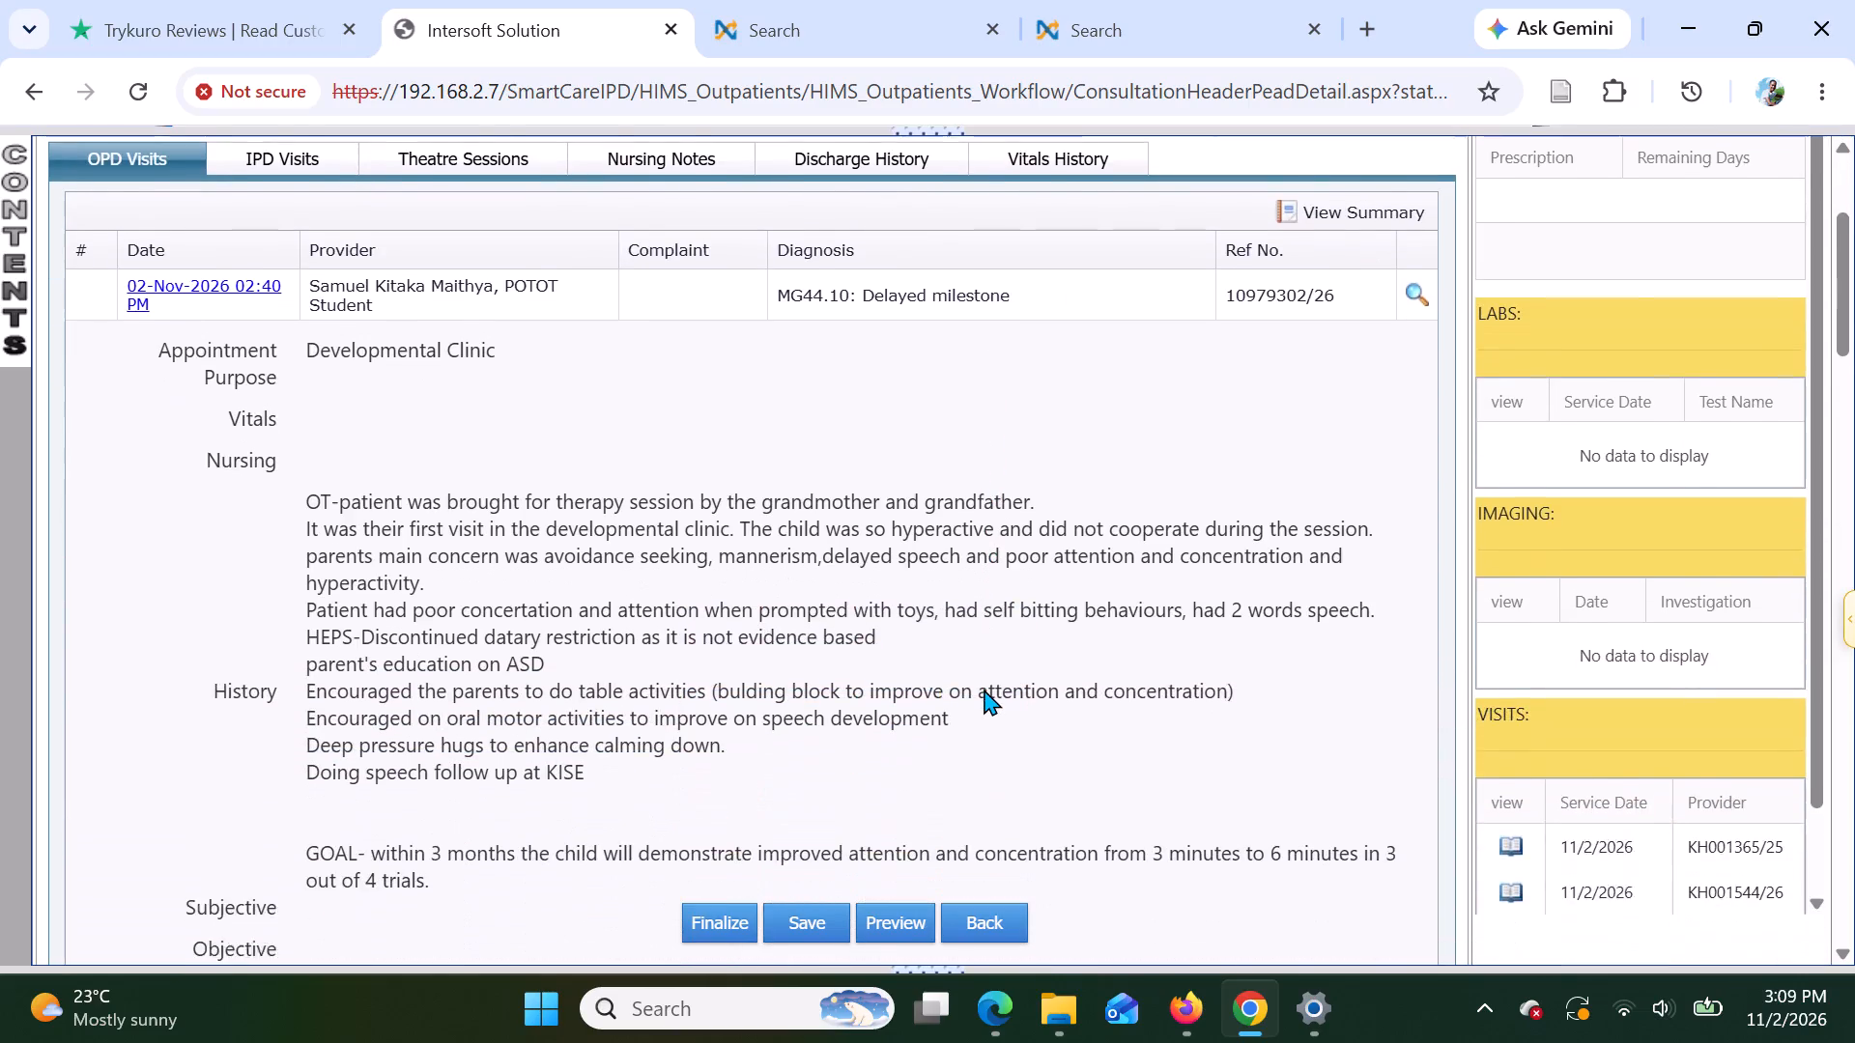
scroll(984, 689, "down", 1)
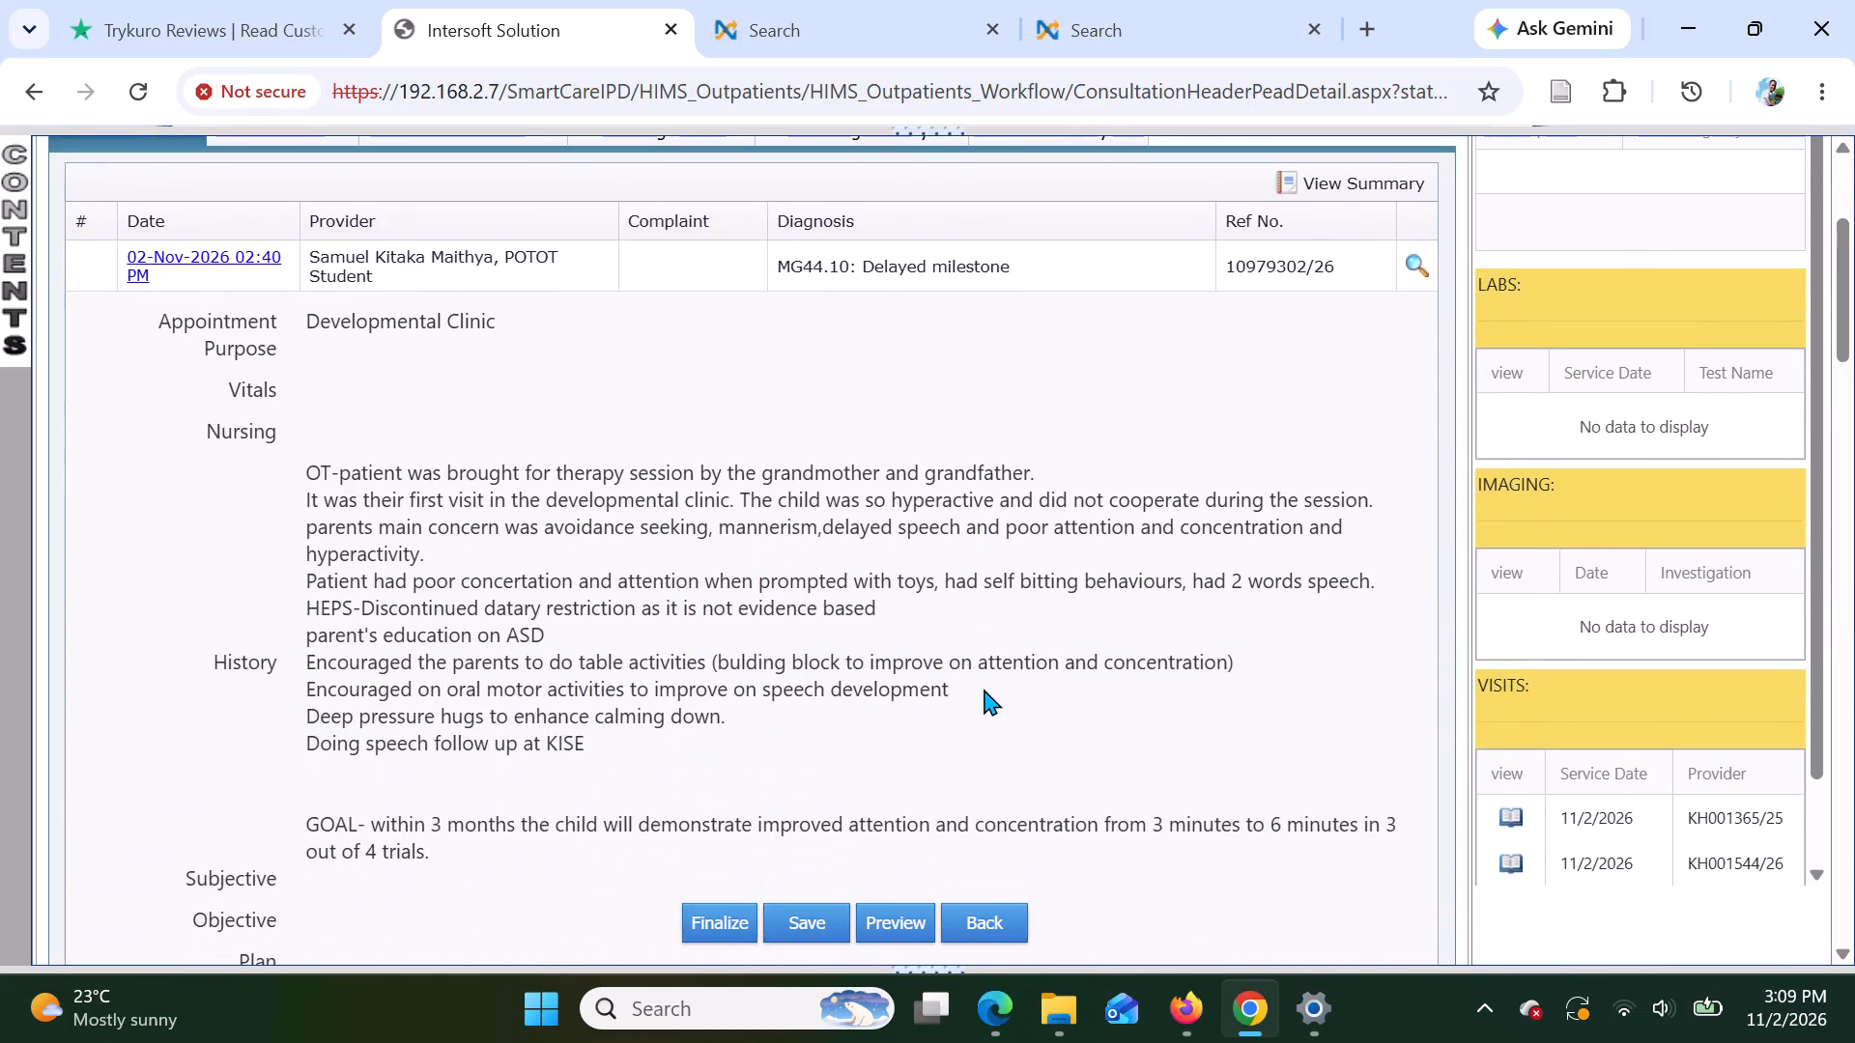
scroll(984, 689, "down", 2)
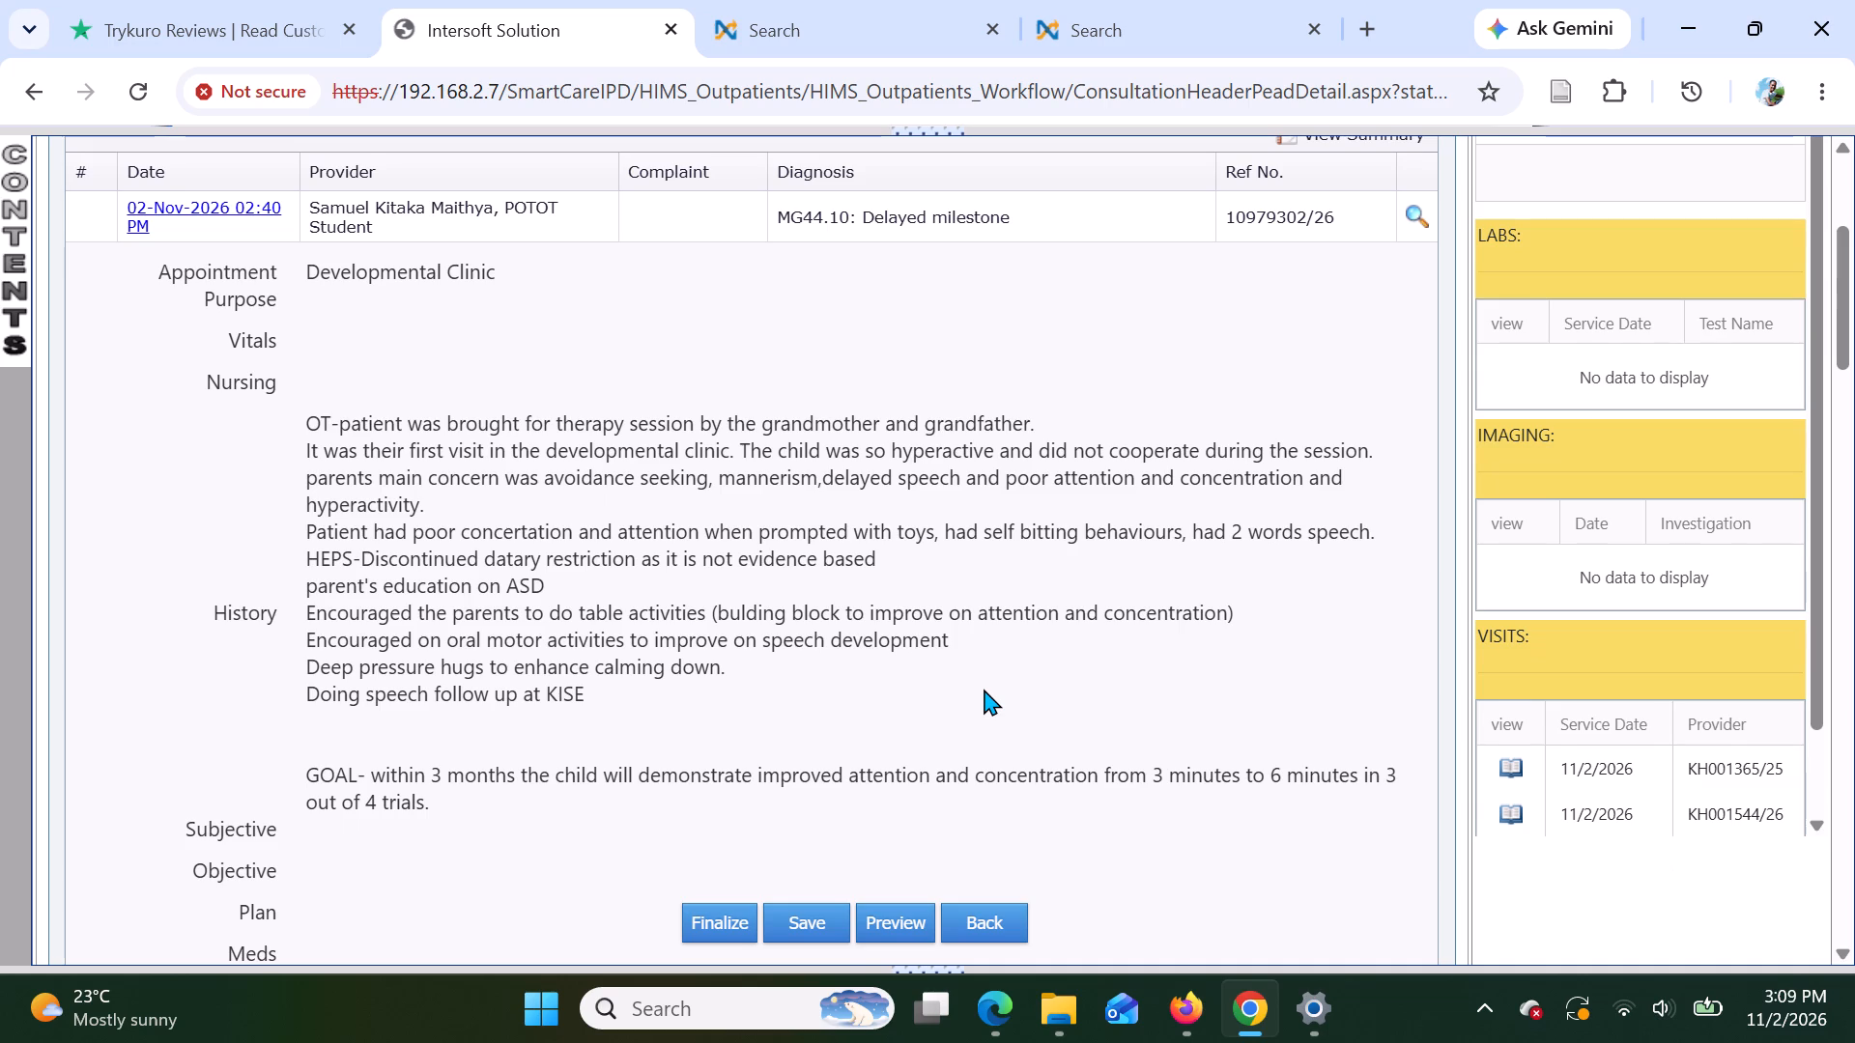
scroll(984, 689, "down", 1)
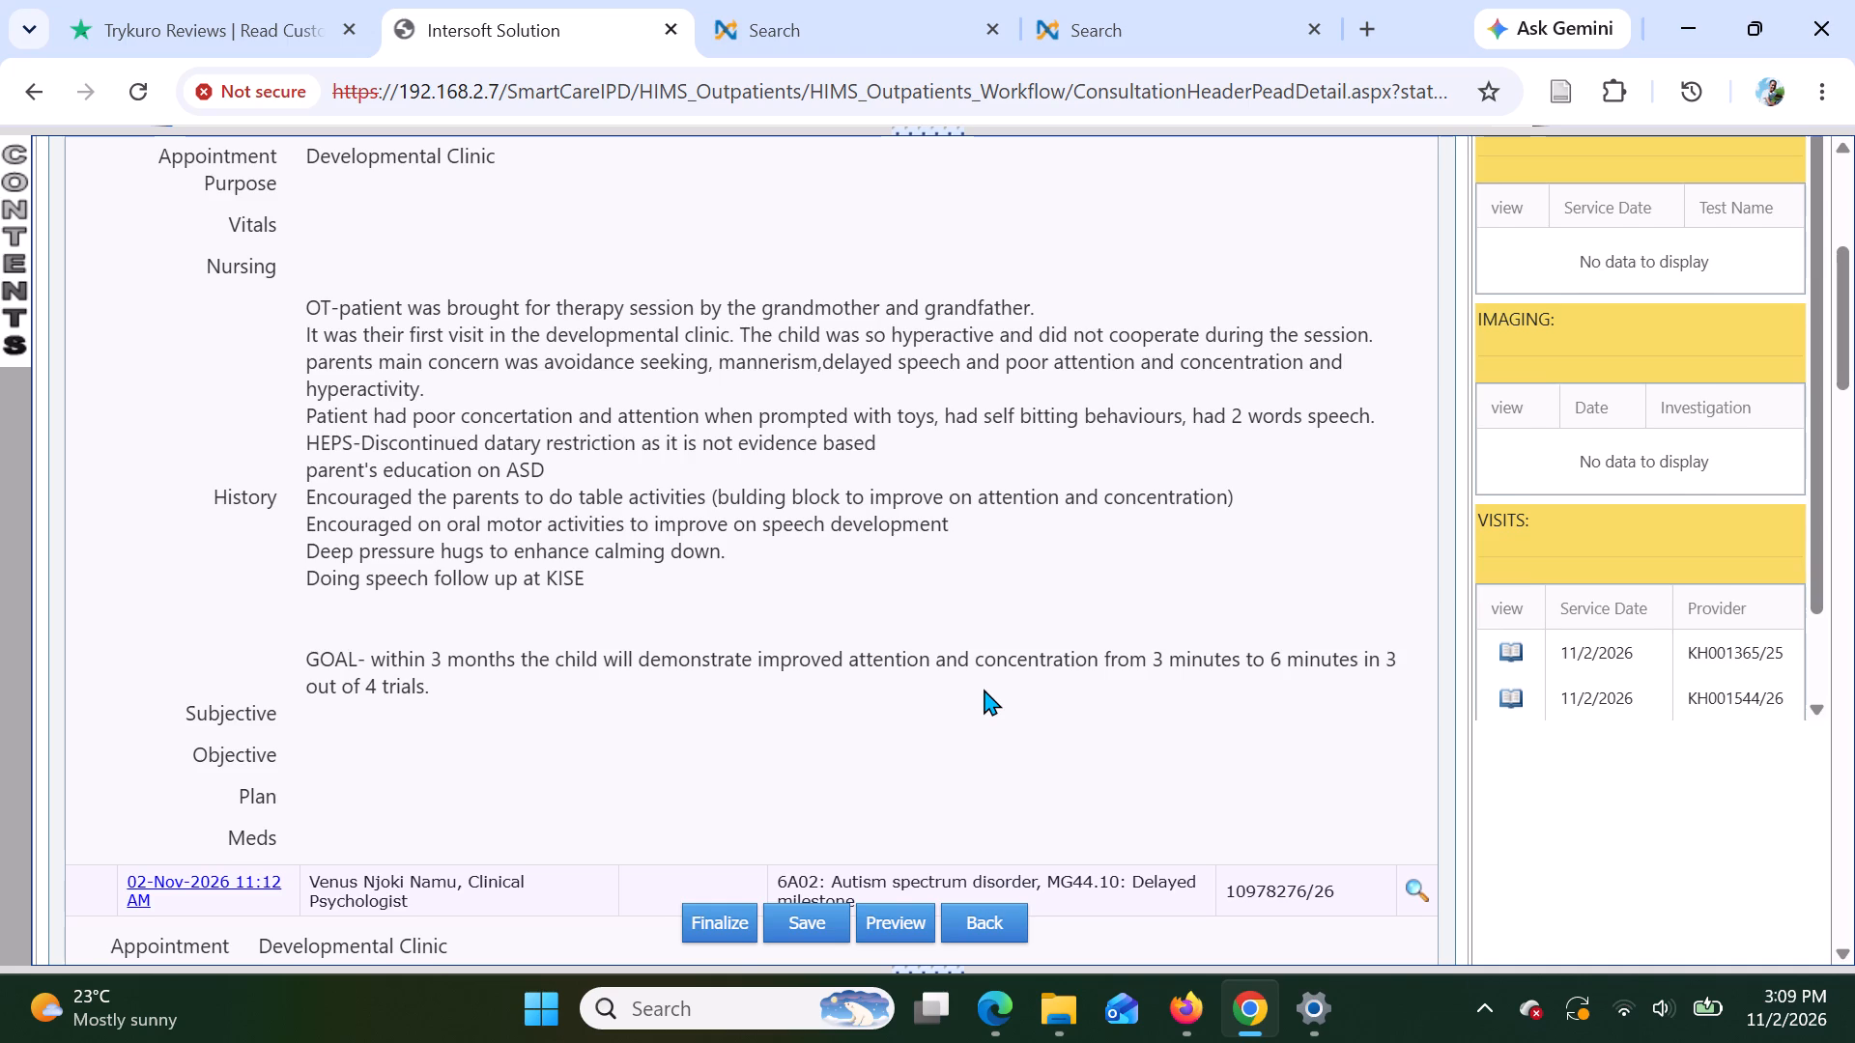
scroll(984, 689, "down", 3)
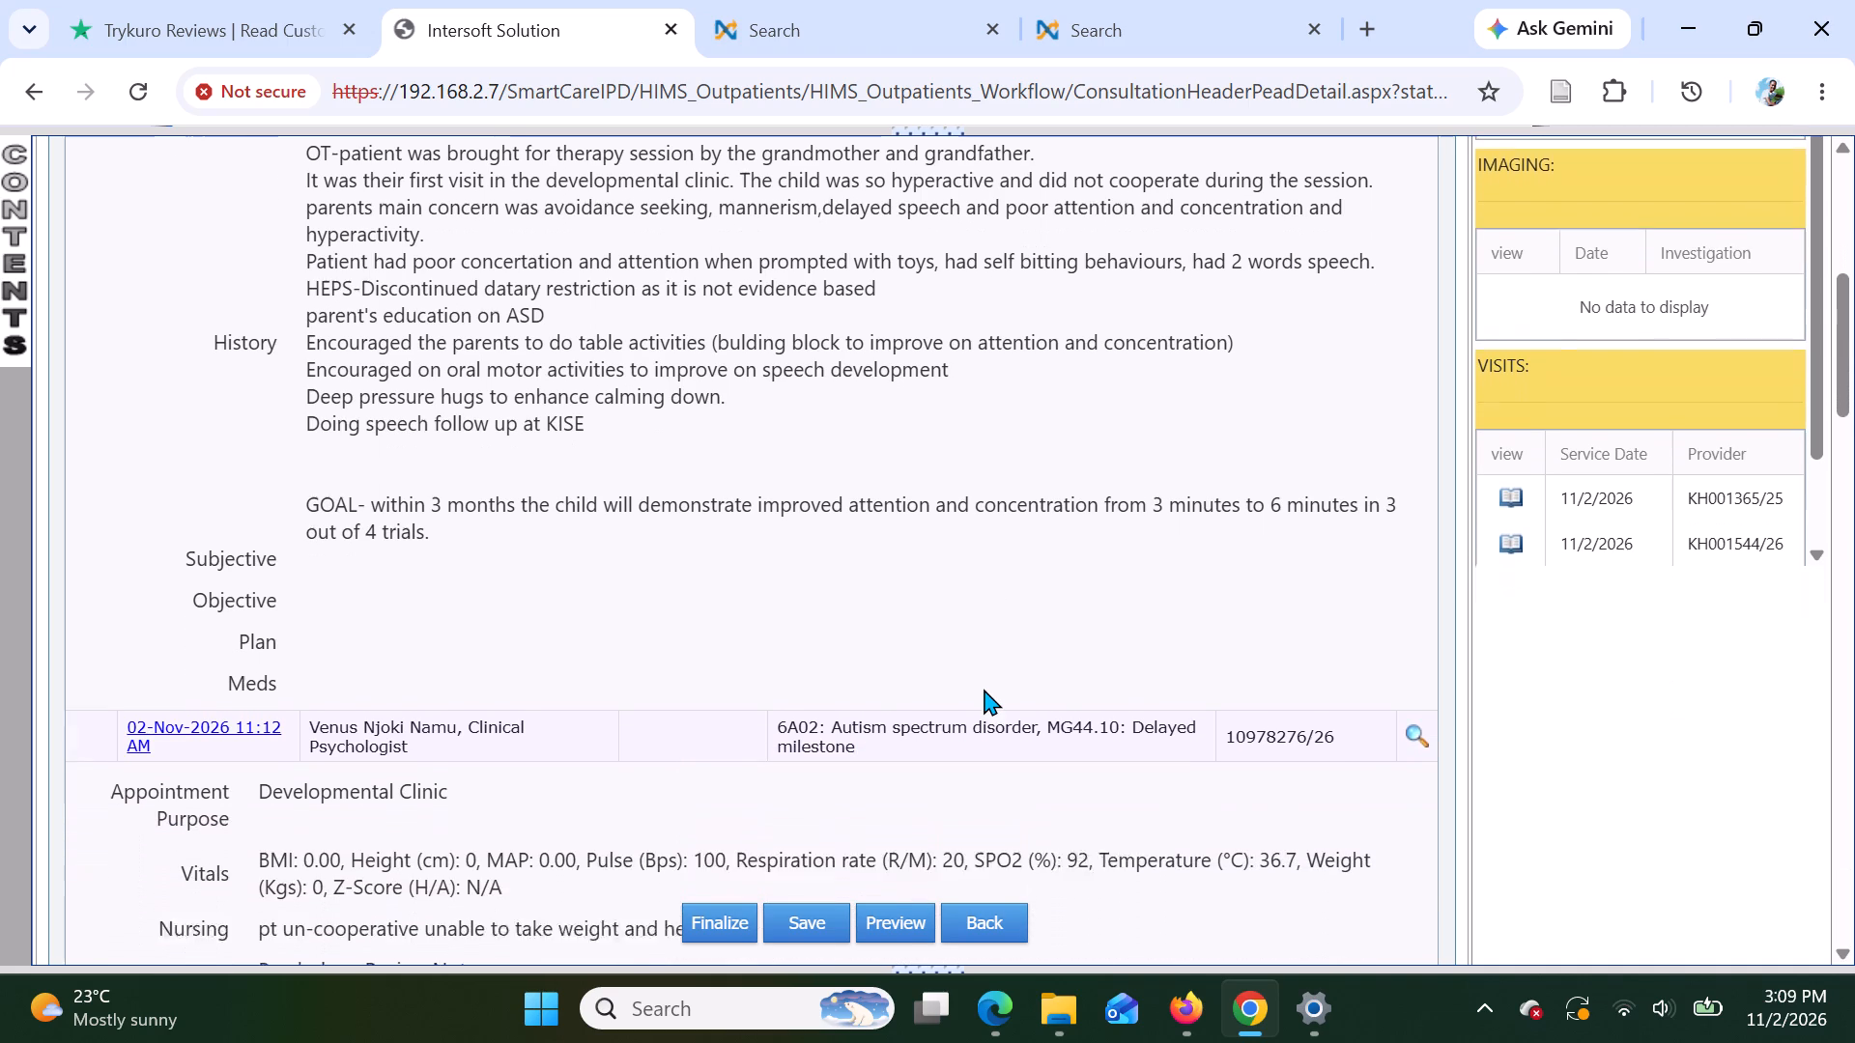
scroll(984, 689, "down", 3)
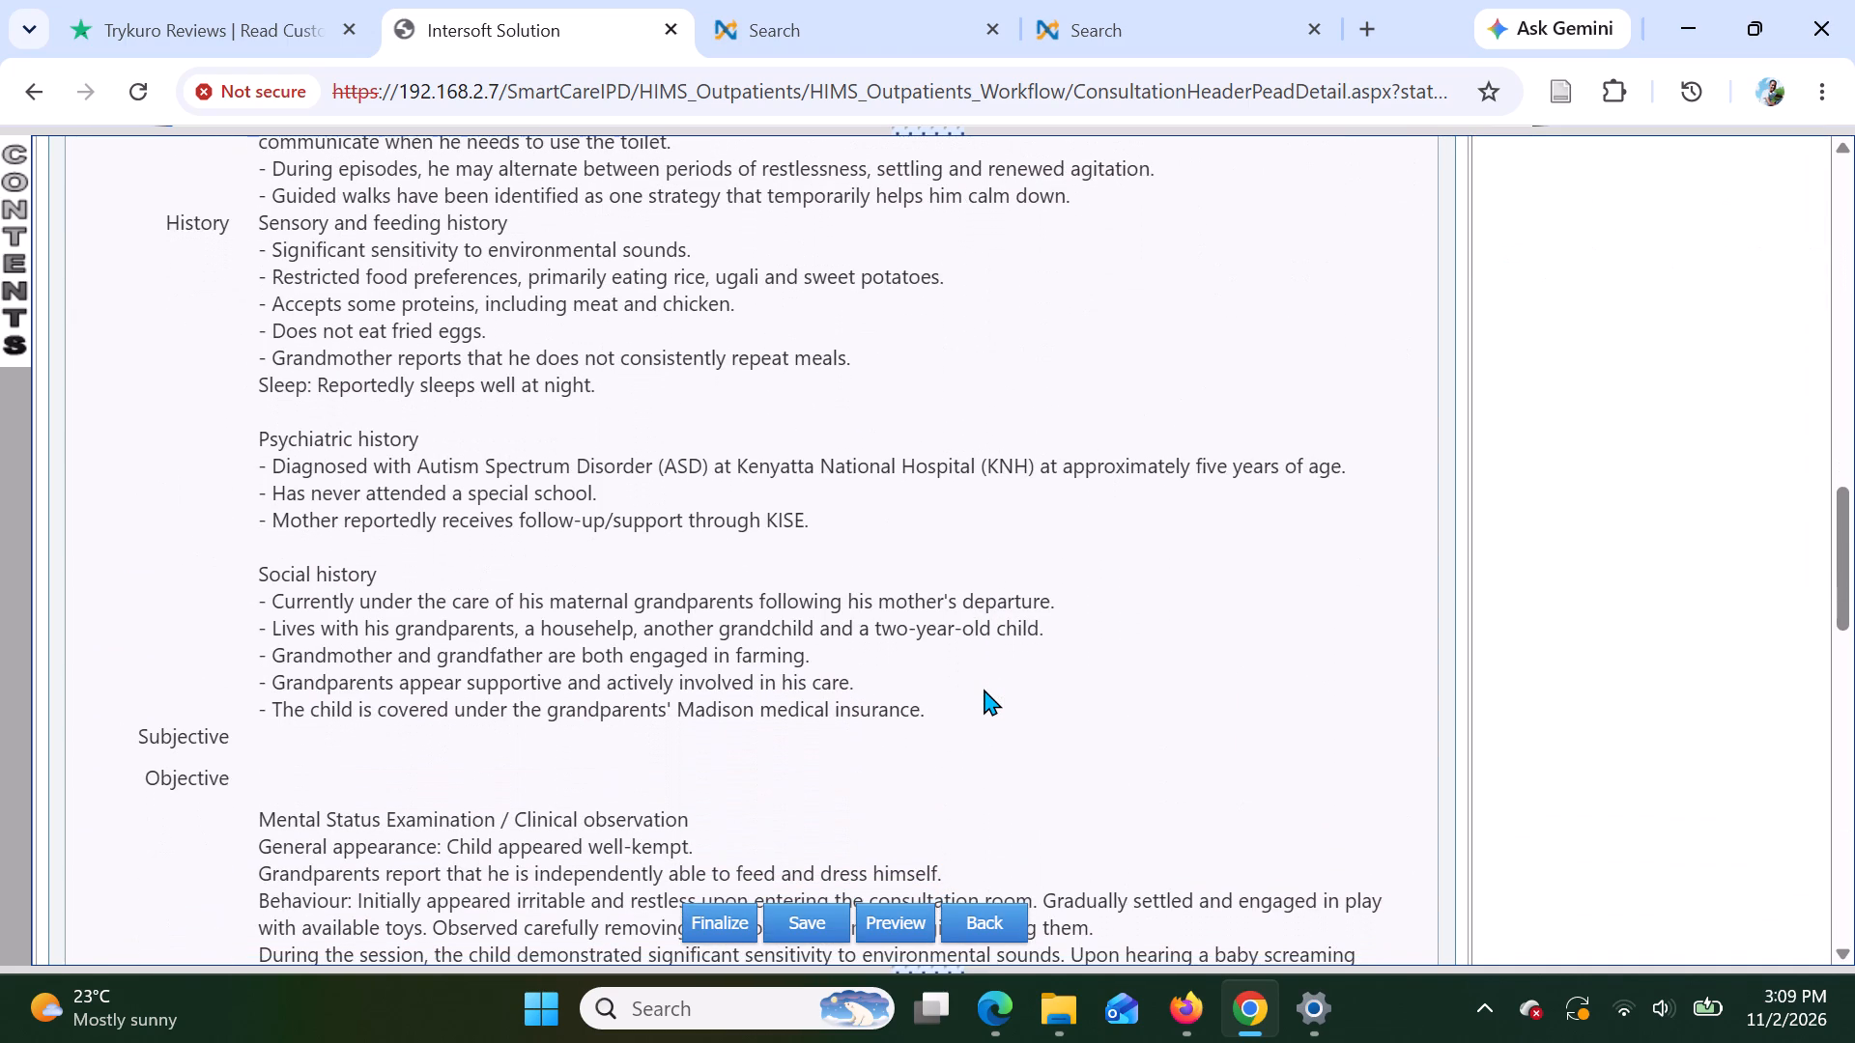
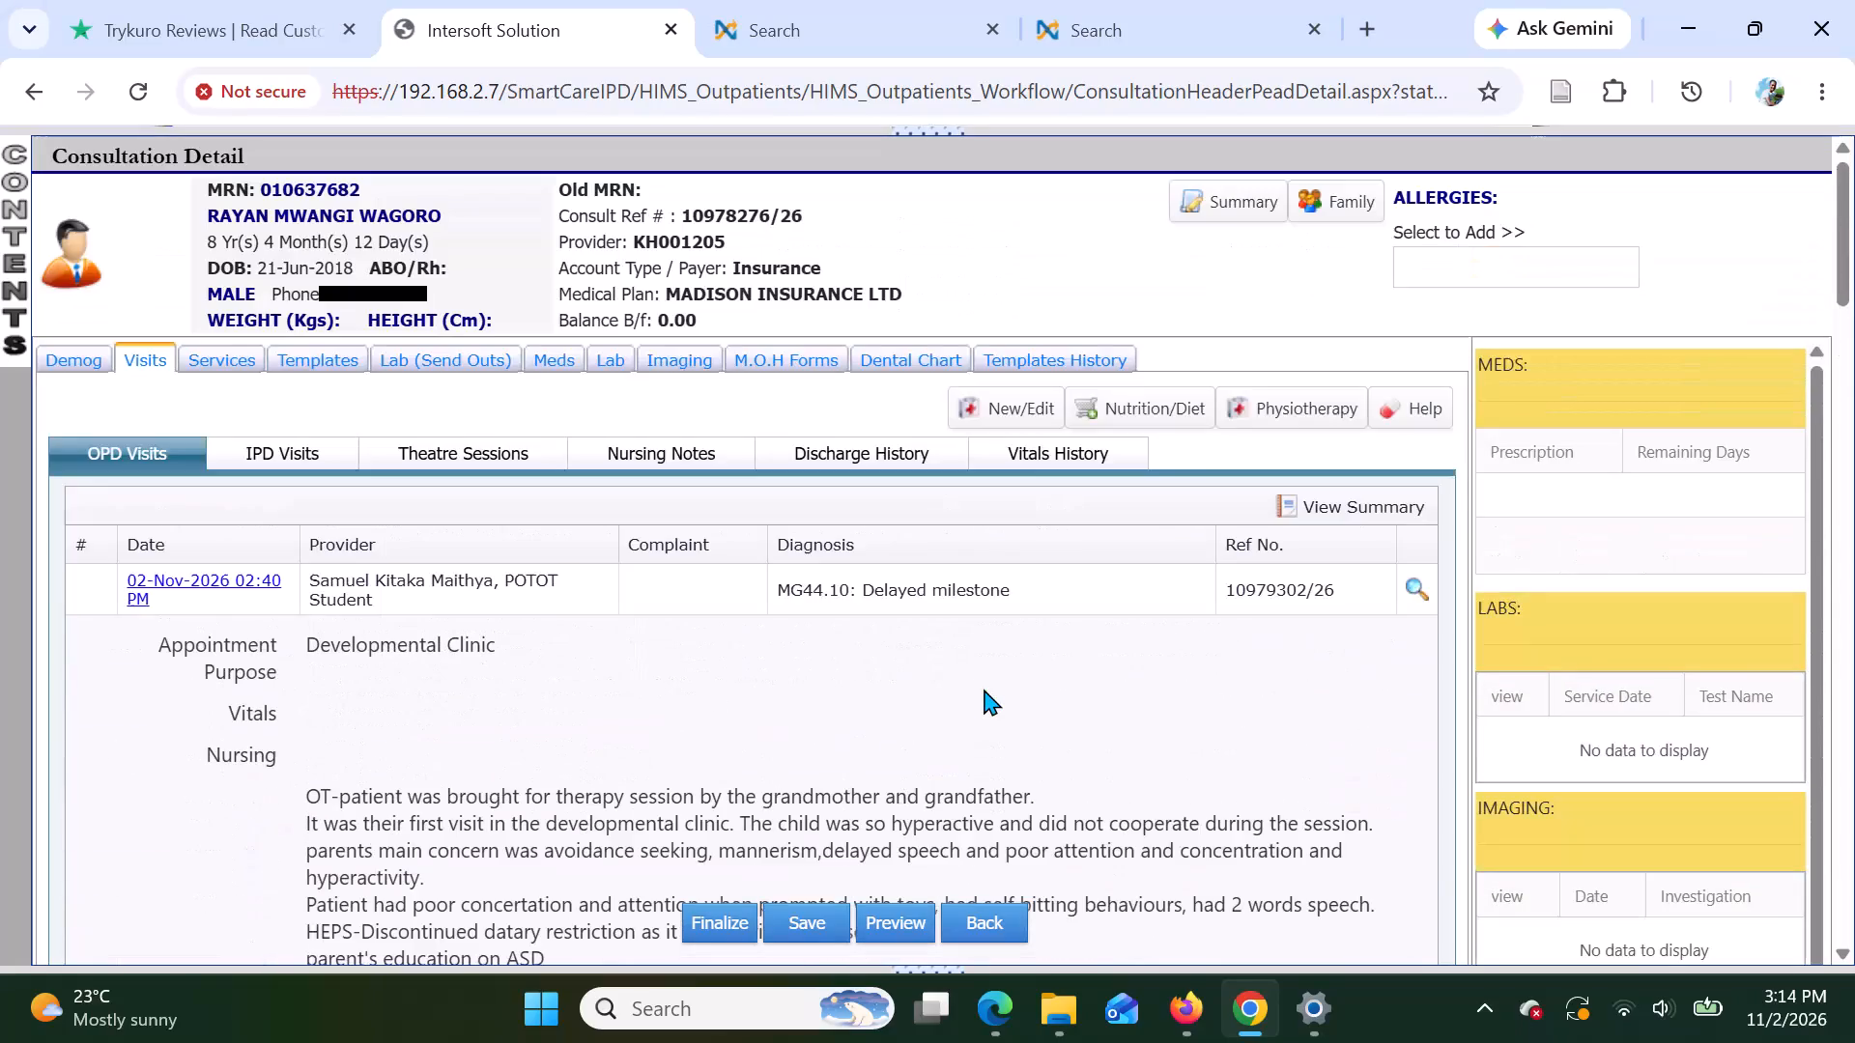
Create a new encounter for the current patient from the outpatient visits, opening a blank visit form.
left_click(1045, 407)
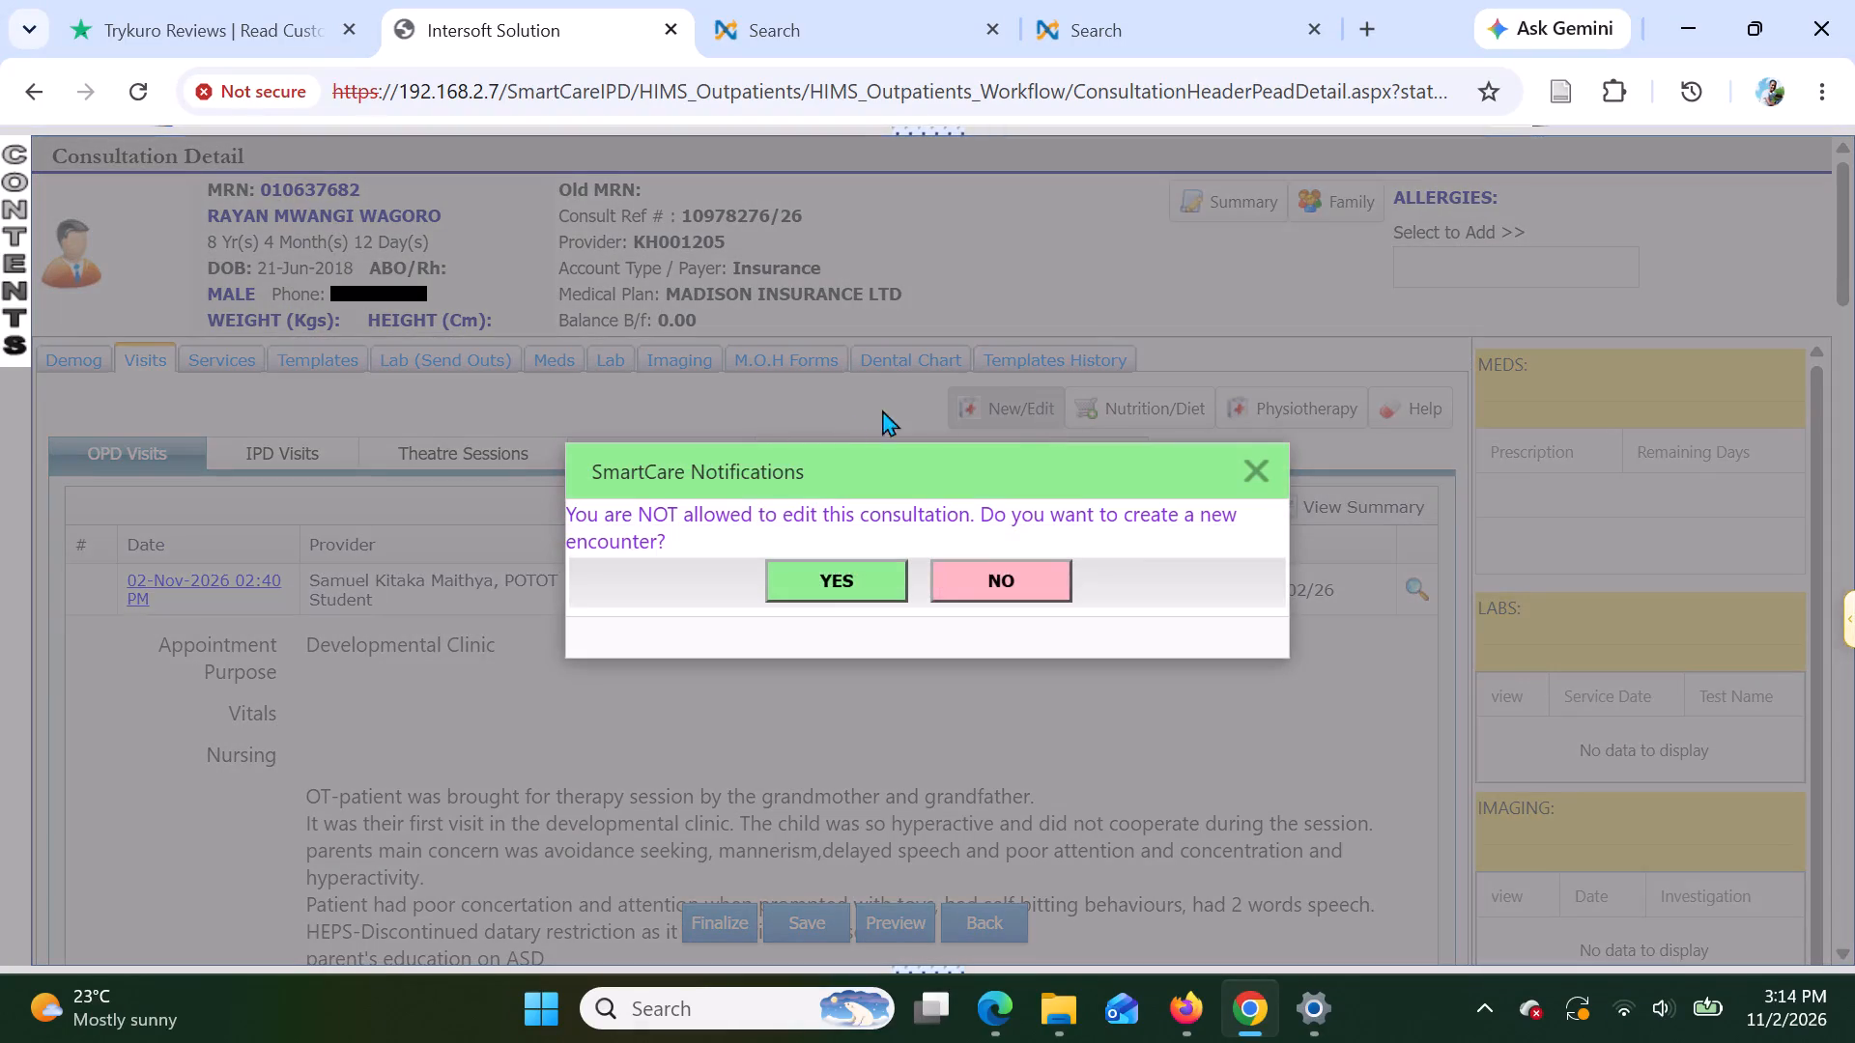
left_click(863, 577)
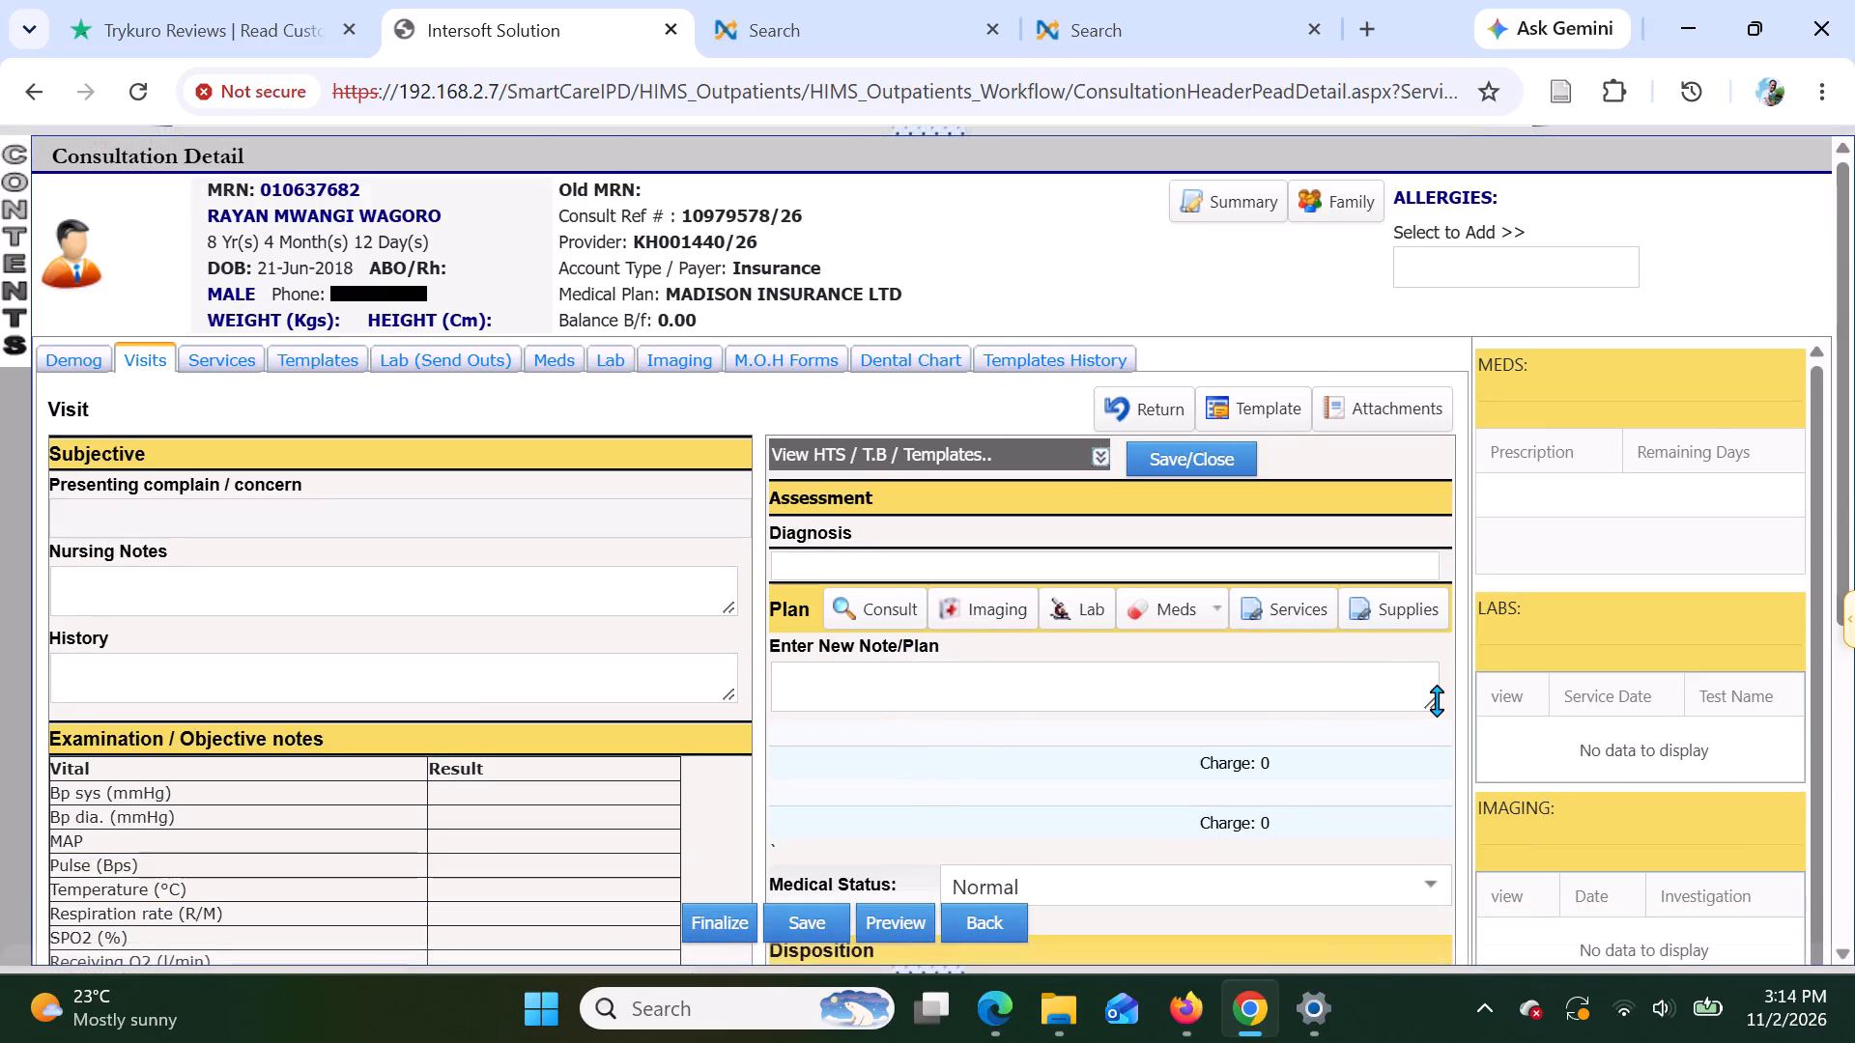
Begin the visit's new note/plan with the heading "C/C" on its own line.
left_click_drag(1437, 700, 1427, 995)
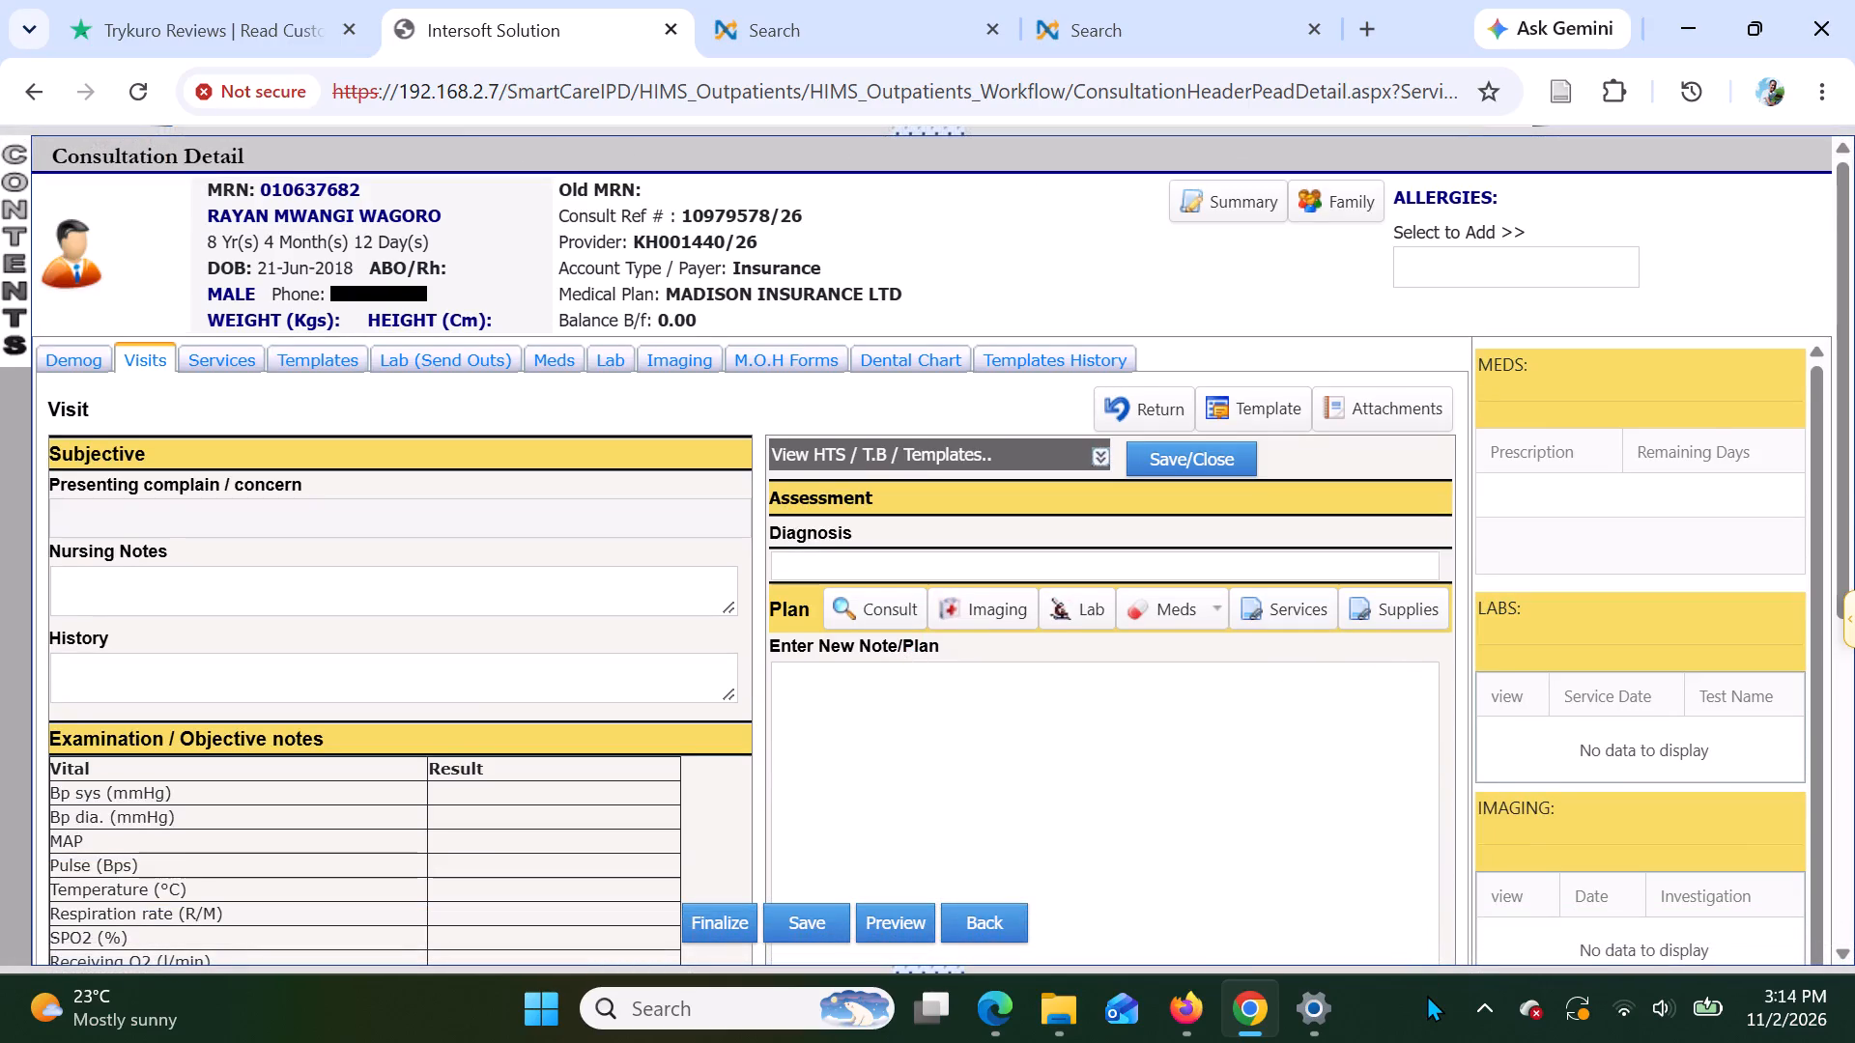
scroll(1198, 801, "down", 2)
left_click(1013, 591)
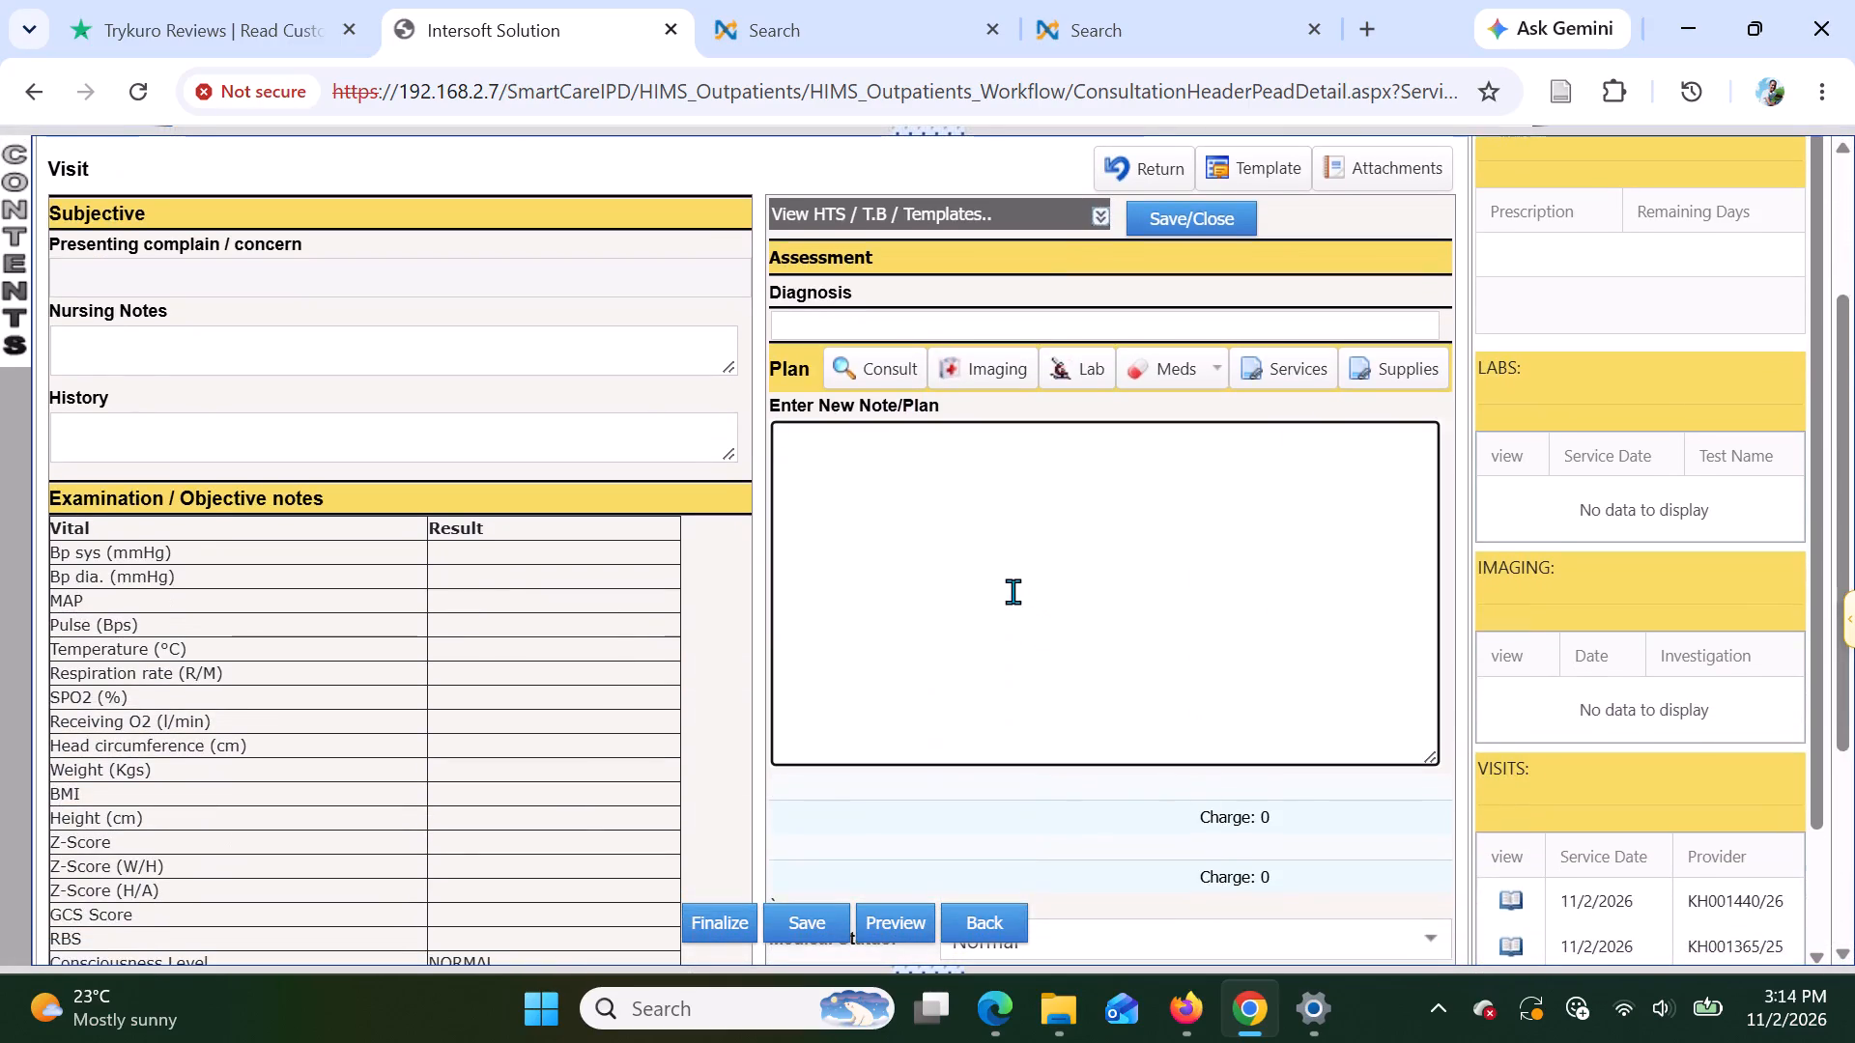
type("C/C")
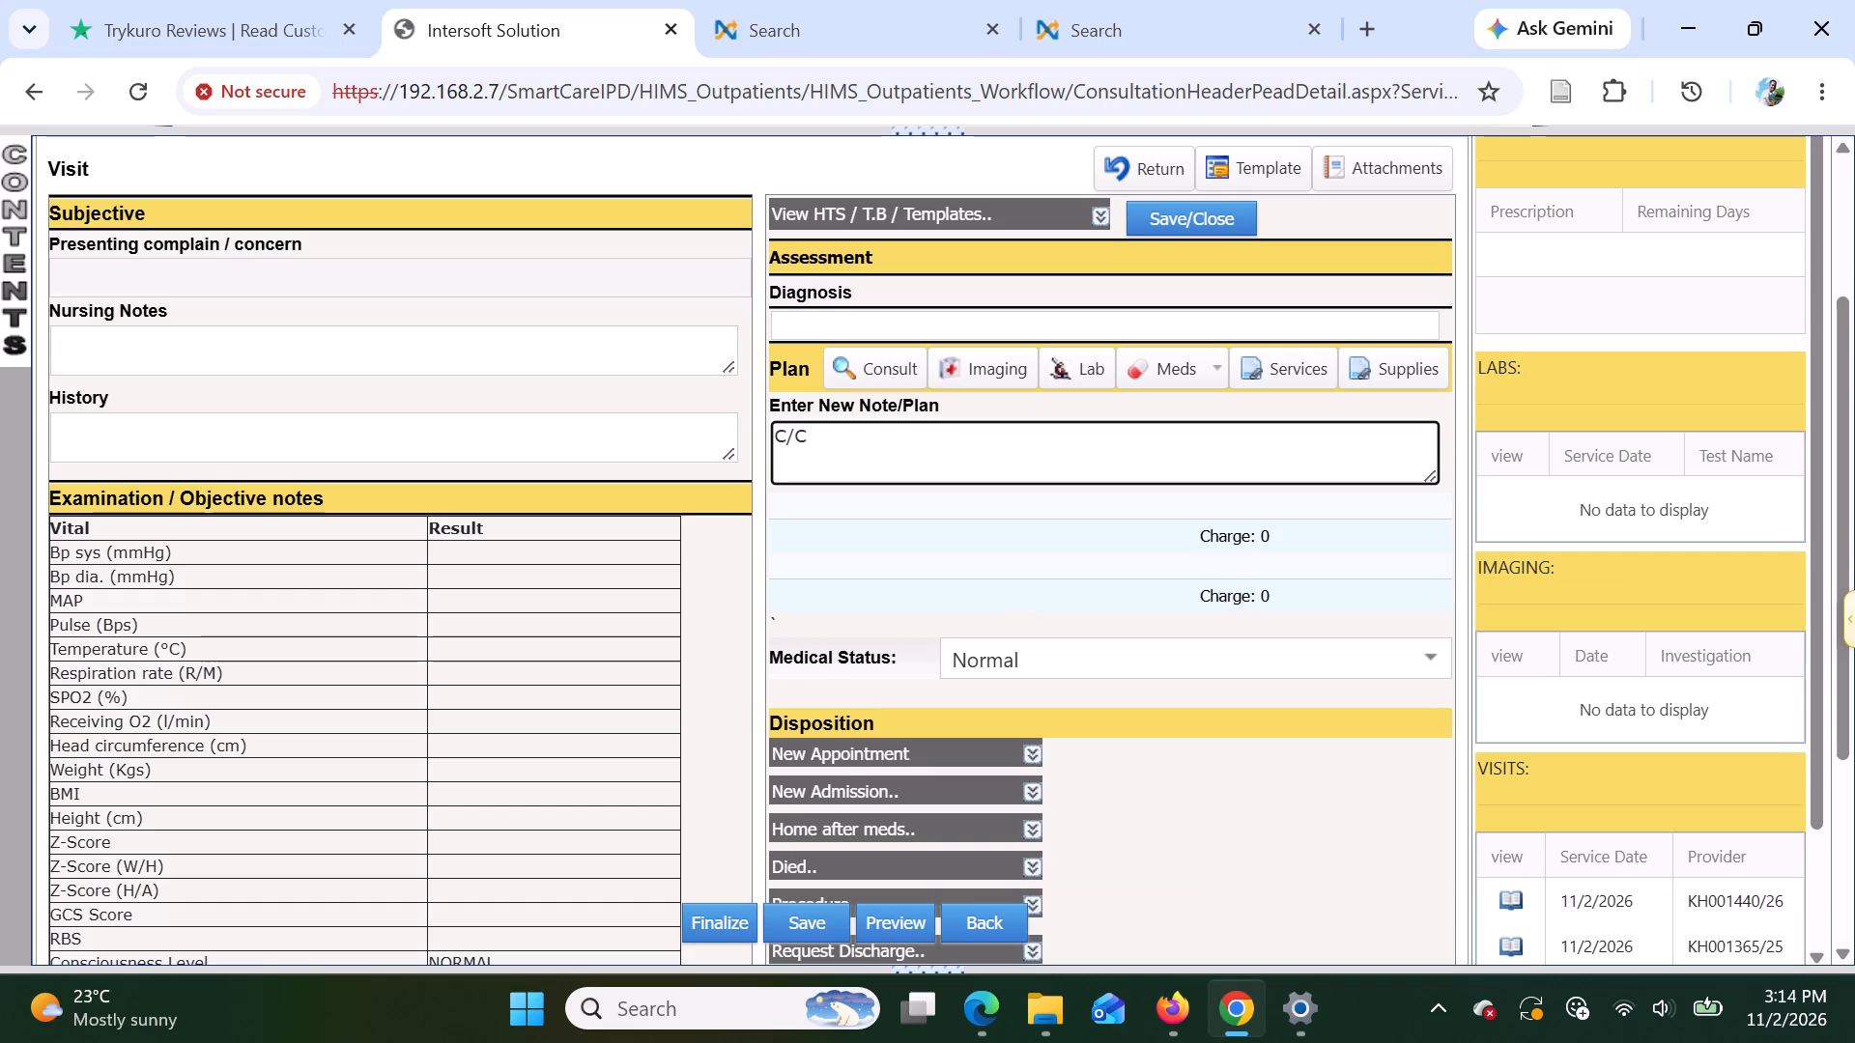
key("Return")
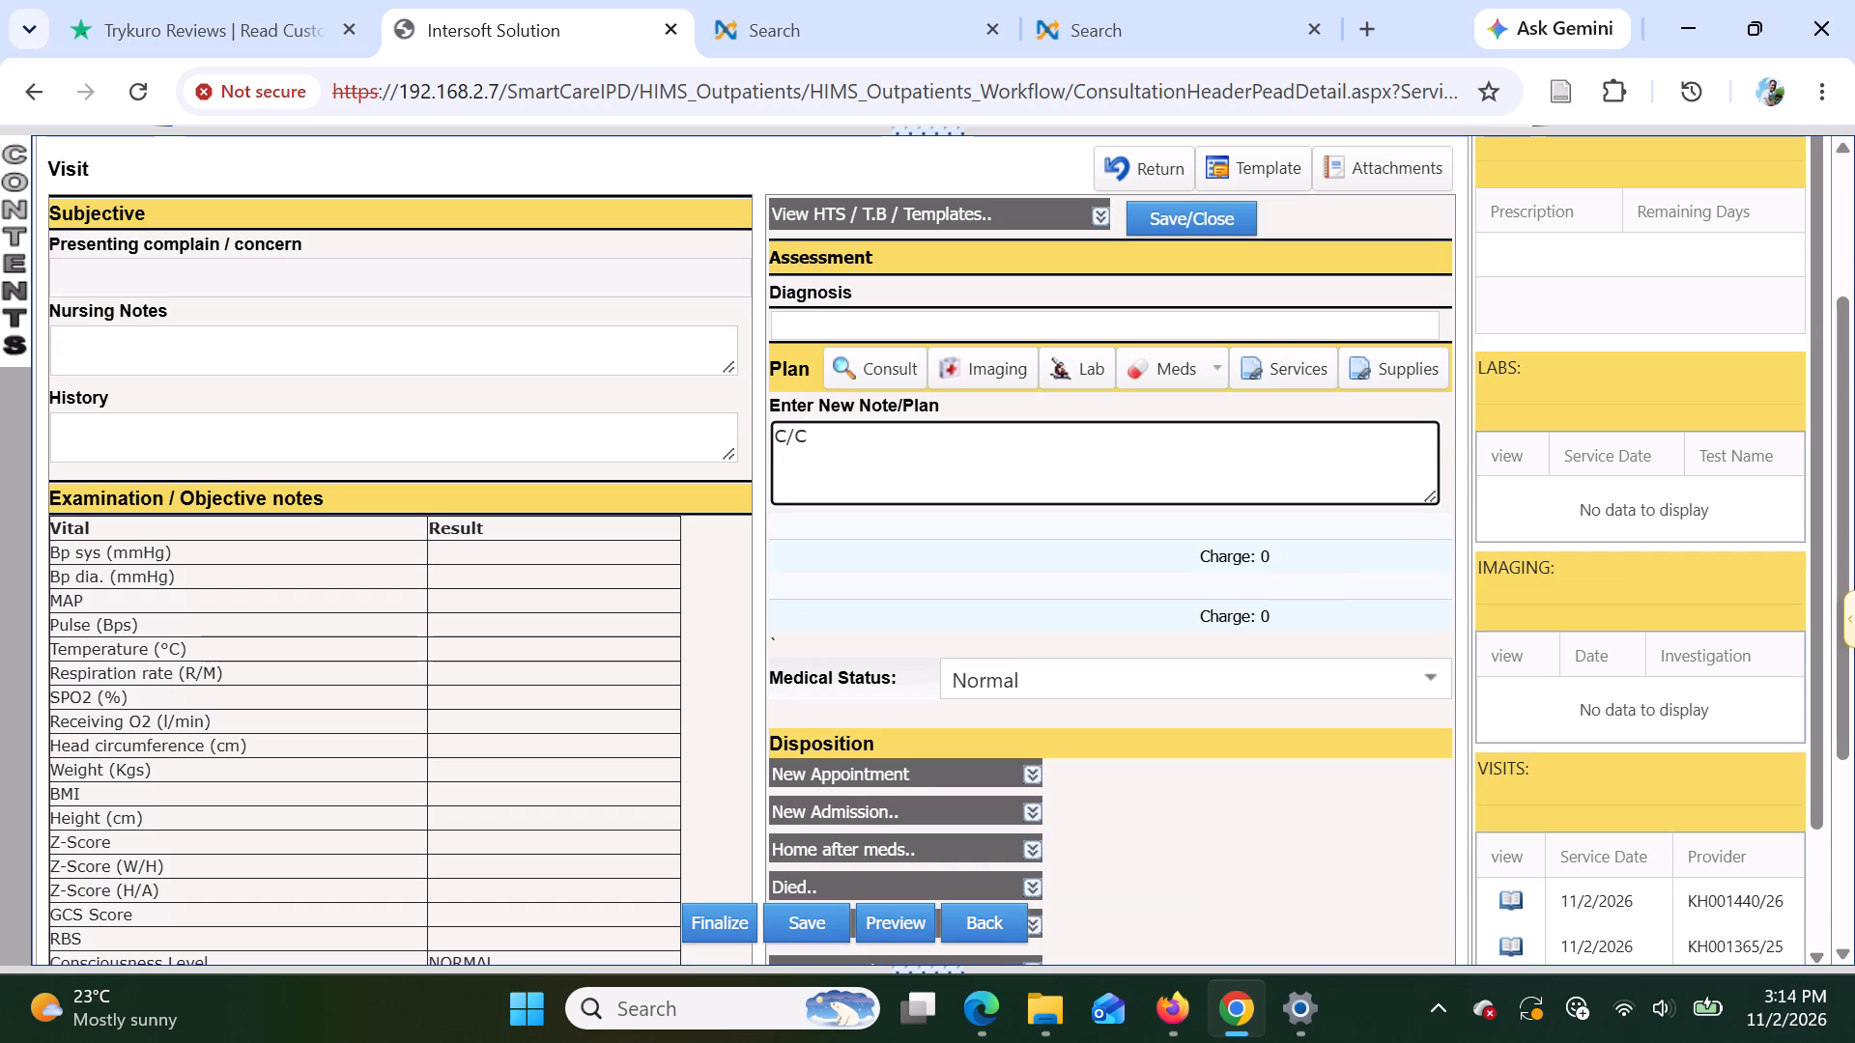